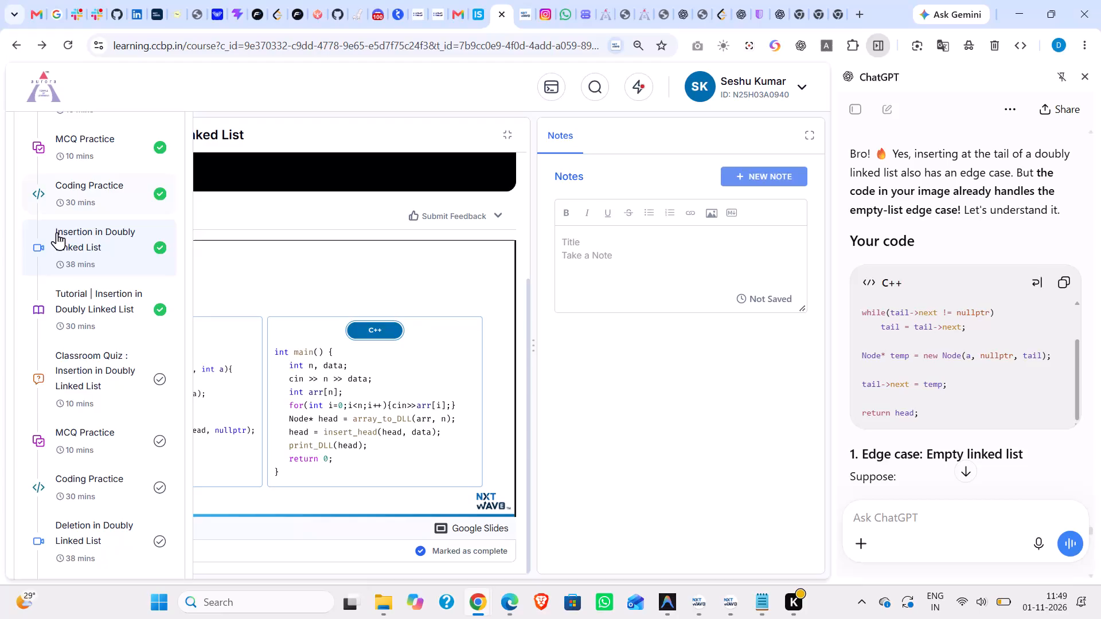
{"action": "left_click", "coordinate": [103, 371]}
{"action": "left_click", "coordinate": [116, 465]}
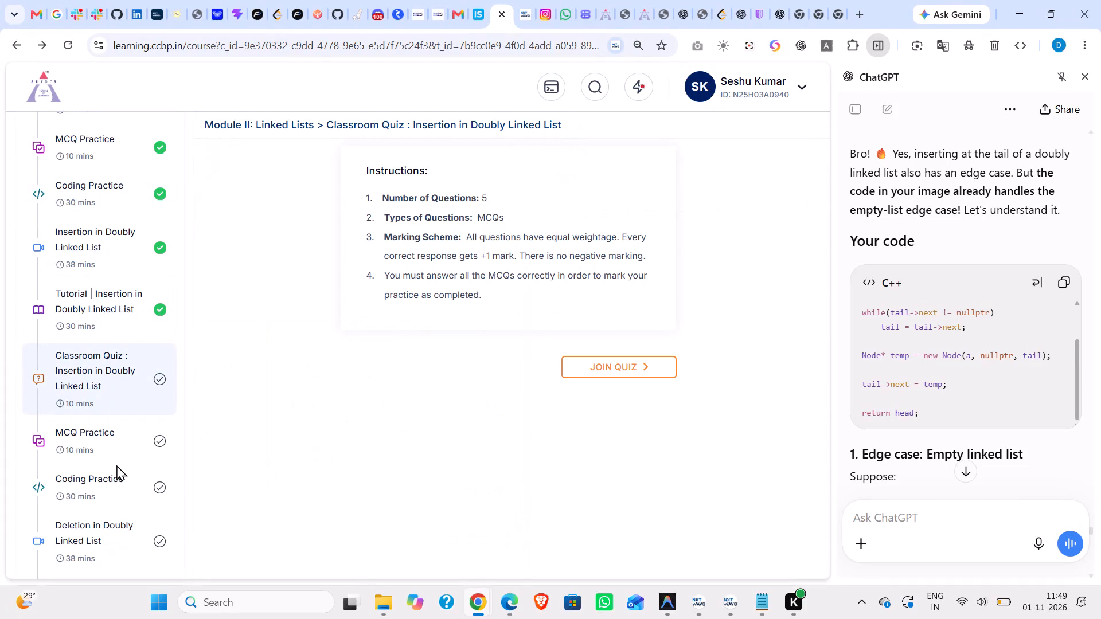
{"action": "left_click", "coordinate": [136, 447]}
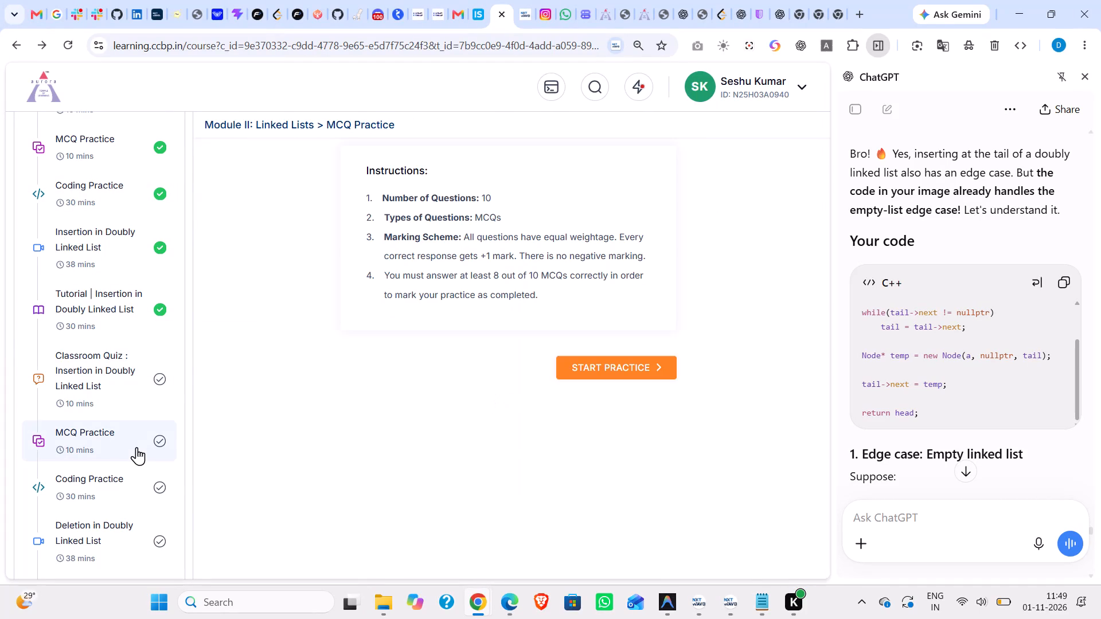
View the lab_Report_1.pdf assignment template already open in the browser.
{"action": "left_click", "coordinate": [629, 9]}
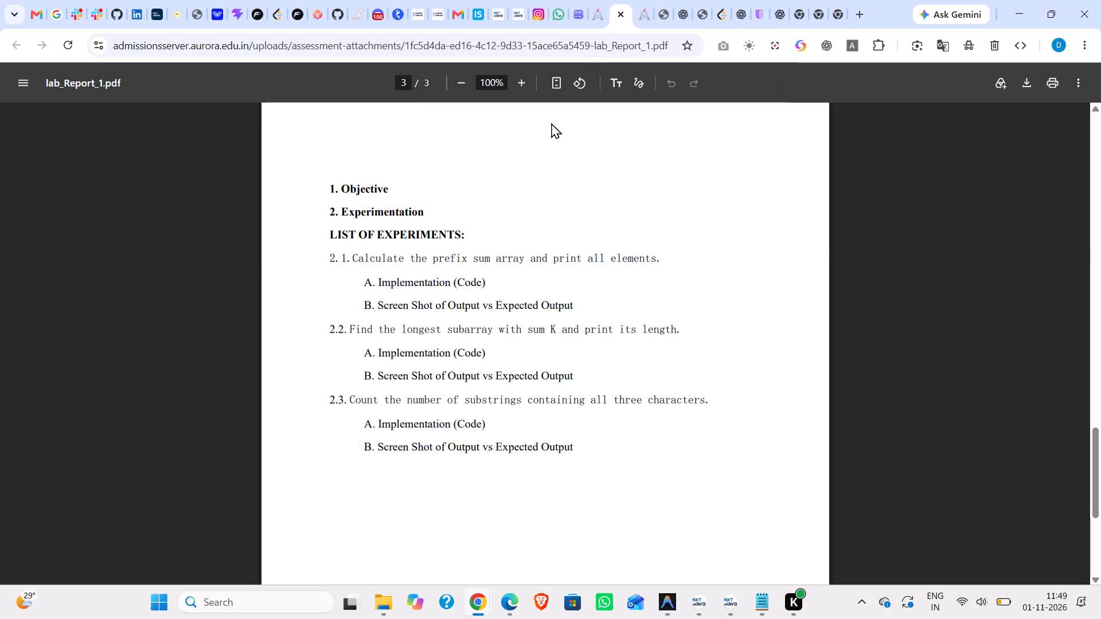
Switch to Word and create a new blank document.
{"action": "left_click", "coordinate": [149, 588]}
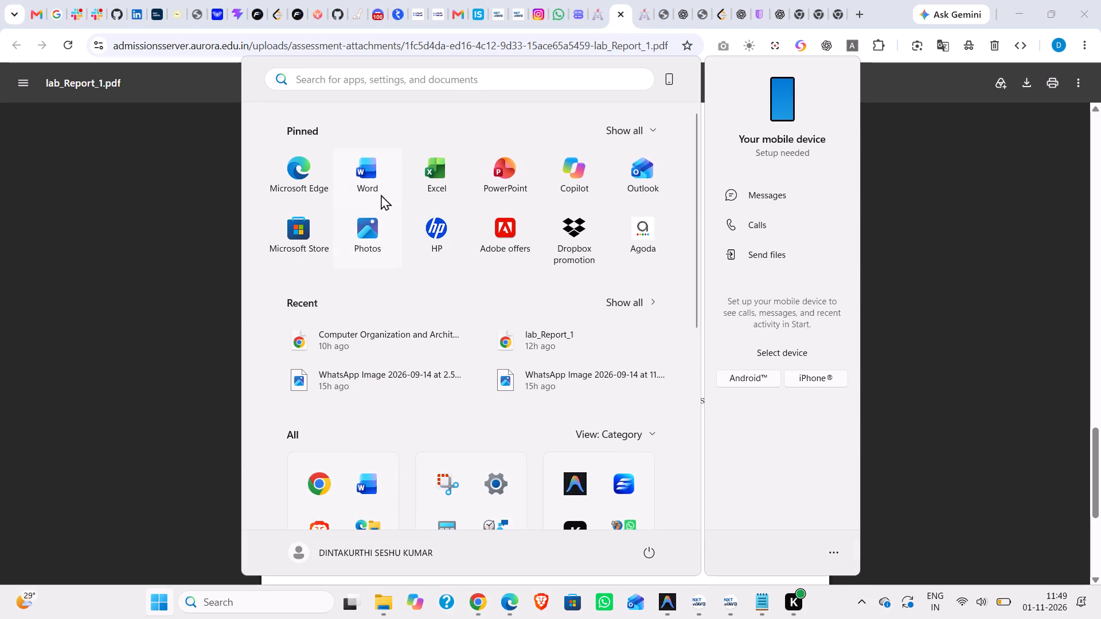
{"action": "left_click", "coordinate": [380, 190]}
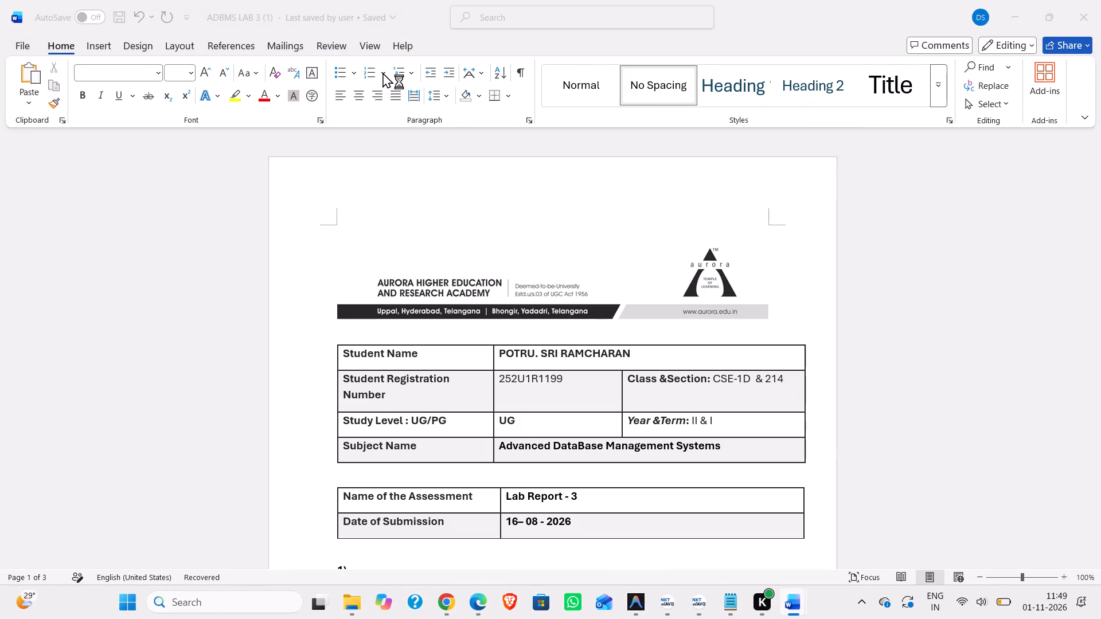
{"action": "left_click", "coordinate": [19, 40]}
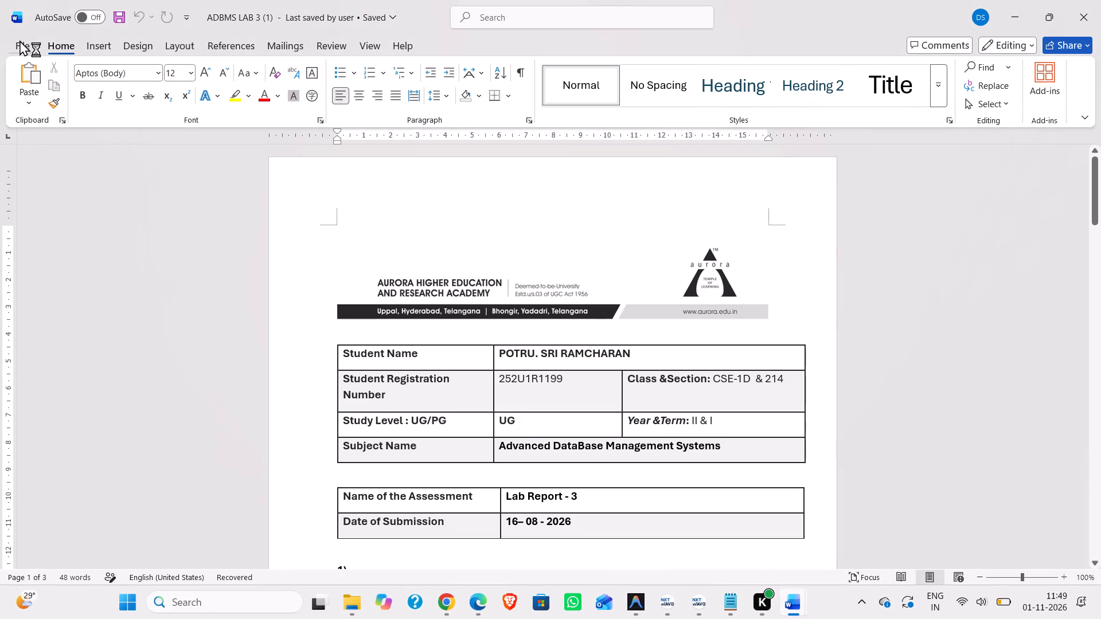
{"action": "left_click", "coordinate": [28, 15]}
{"action": "left_click", "coordinate": [87, 324]}
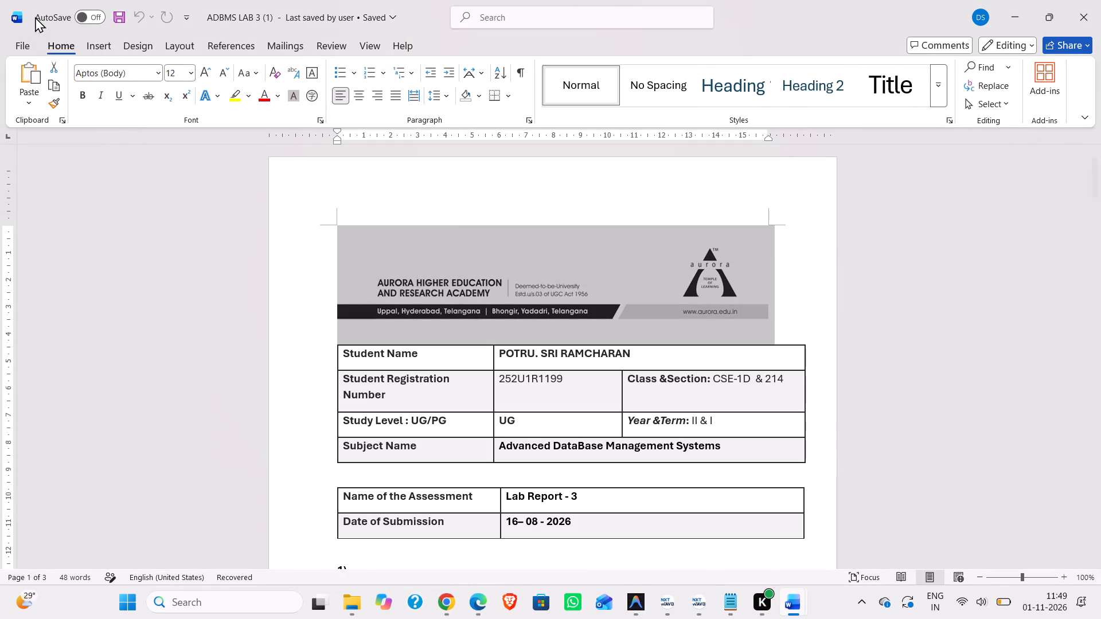
{"action": "left_click", "coordinate": [19, 35]}
{"action": "left_click", "coordinate": [182, 148]}
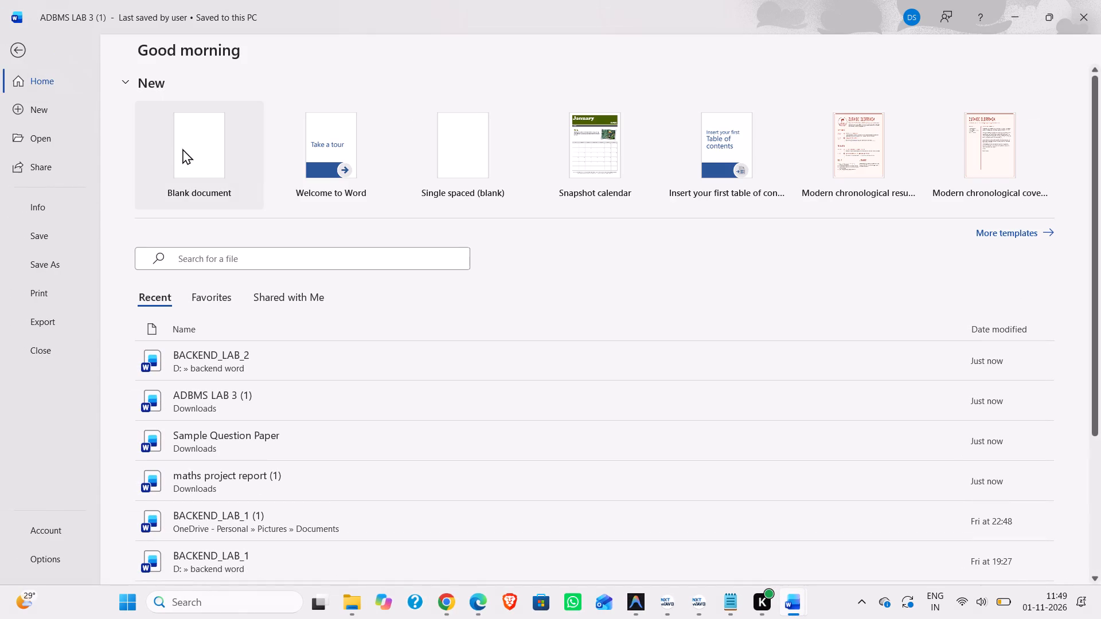
Open the lab_Report_1 PDF from Downloads as a converted Word document and enable editing.
{"action": "left_click", "coordinate": [18, 48]}
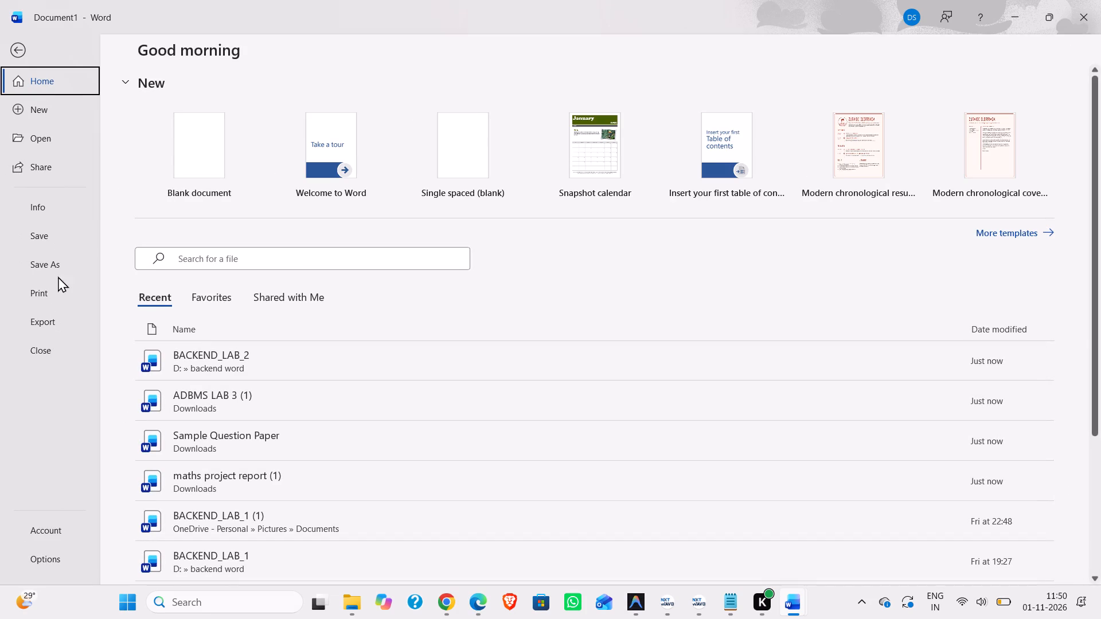
{"action": "left_click", "coordinate": [44, 148]}
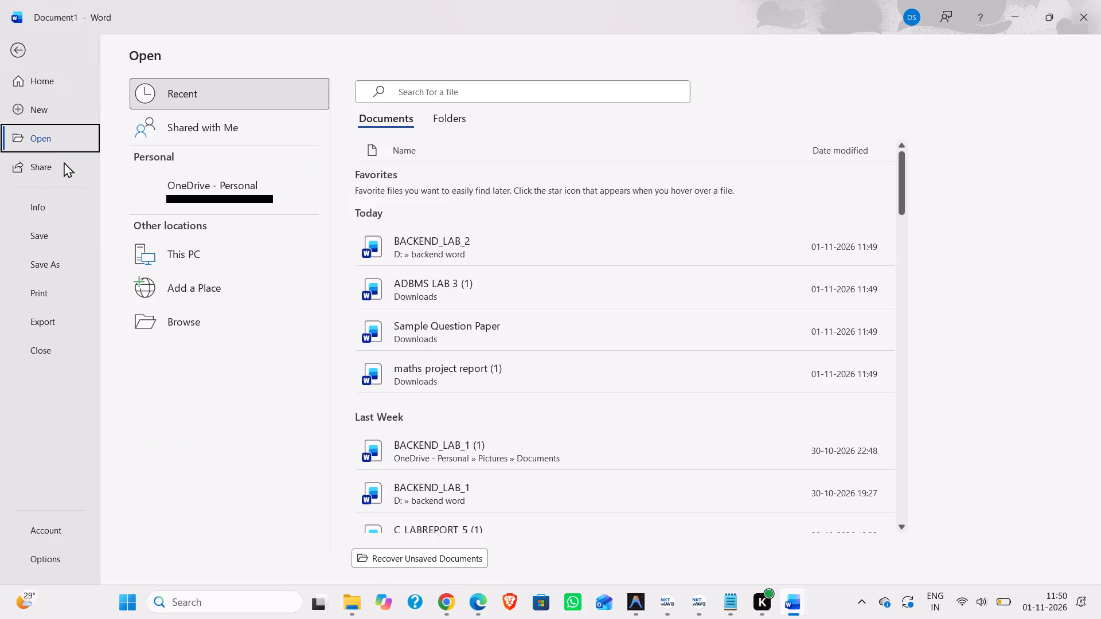
{"action": "left_click", "coordinate": [186, 315]}
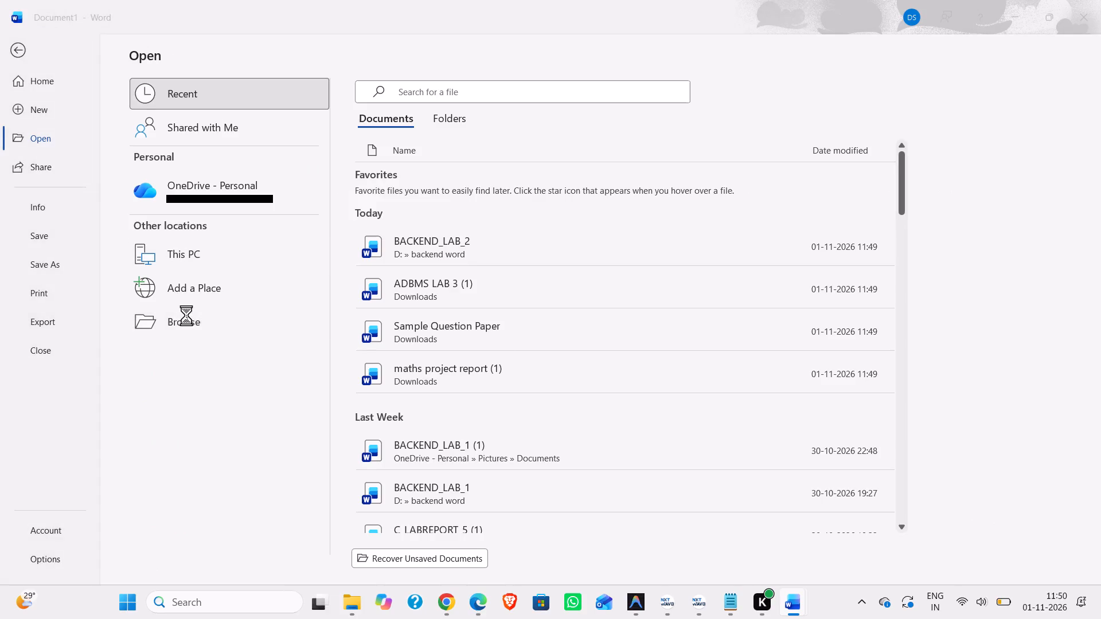
{"action": "left_click", "coordinate": [79, 190]}
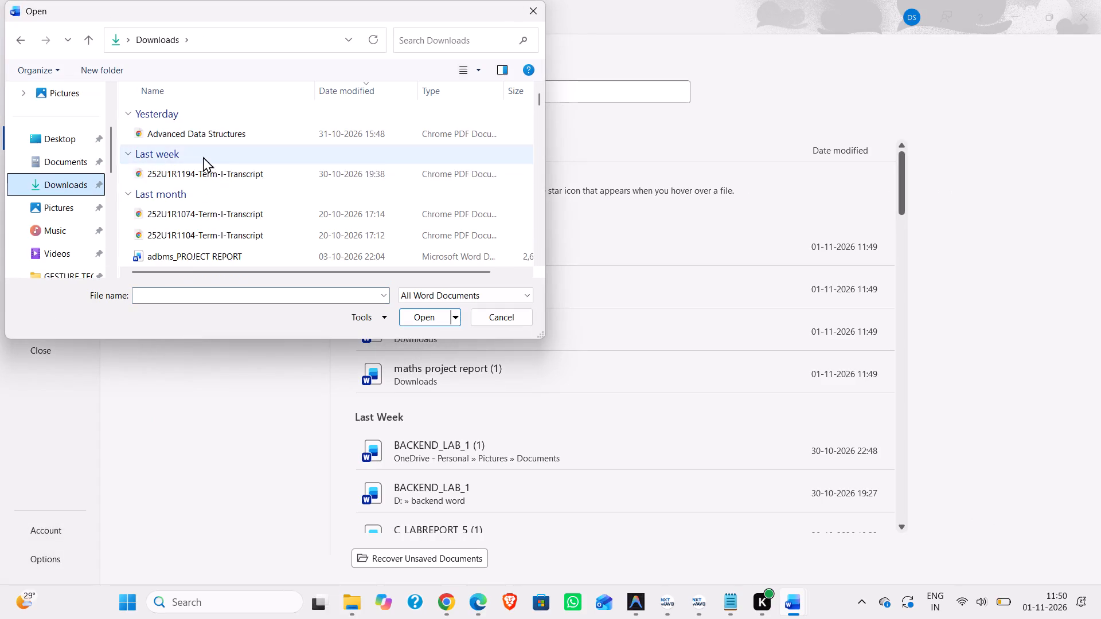
{"action": "left_click", "coordinate": [217, 126]}
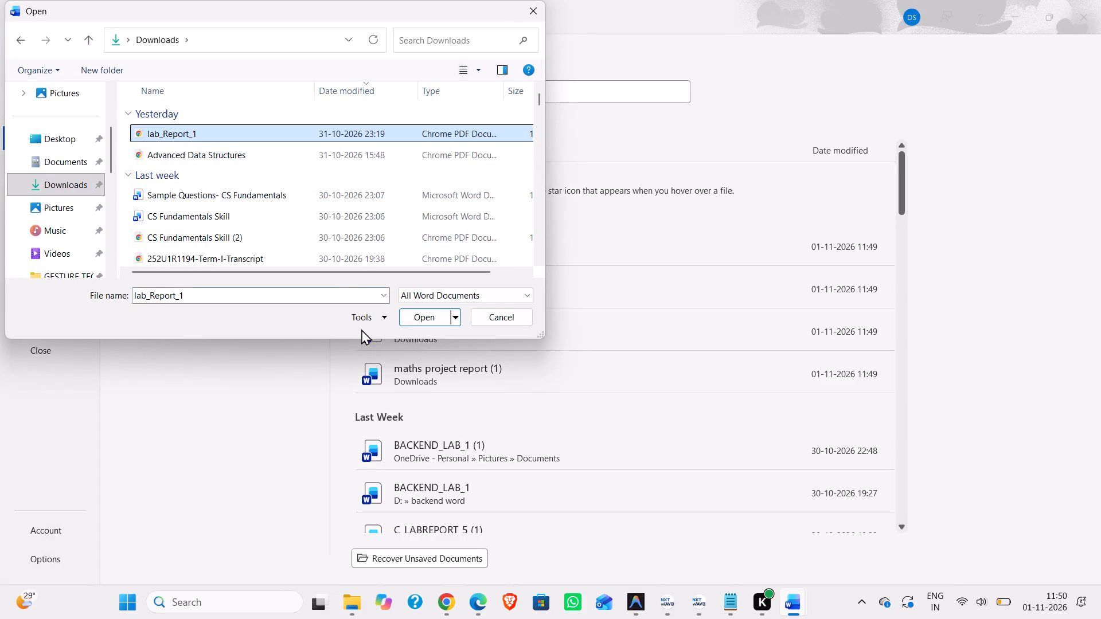
{"action": "left_click", "coordinate": [428, 325]}
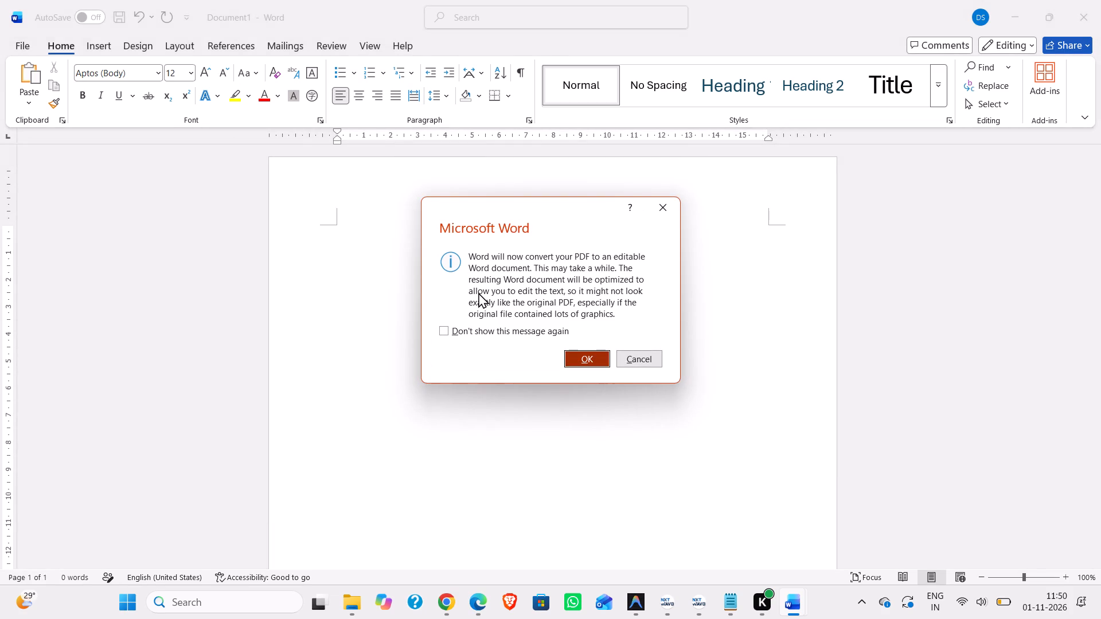
{"action": "double_click", "coordinate": [521, 327]}
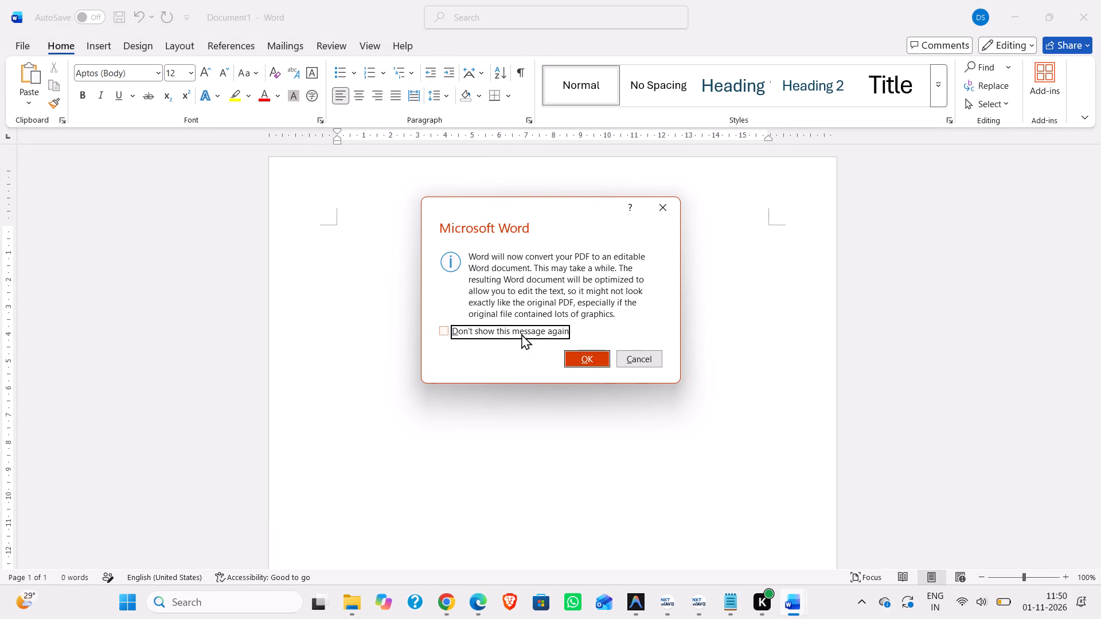
{"action": "left_click", "coordinate": [521, 334]}
{"action": "left_click", "coordinate": [602, 362]}
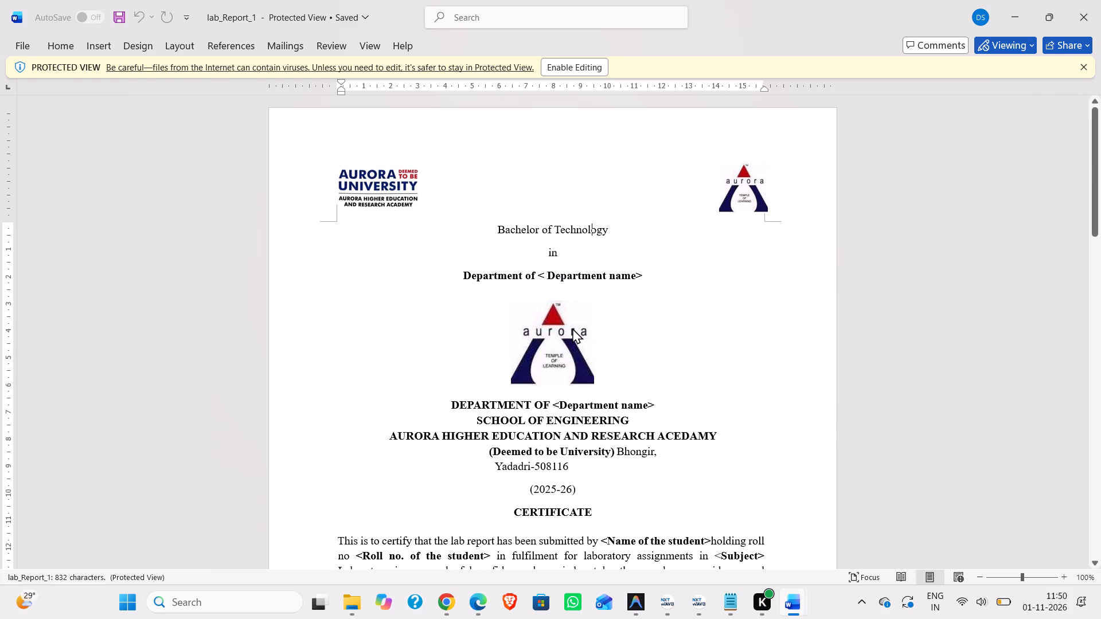
{"action": "left_click", "coordinate": [580, 69]}
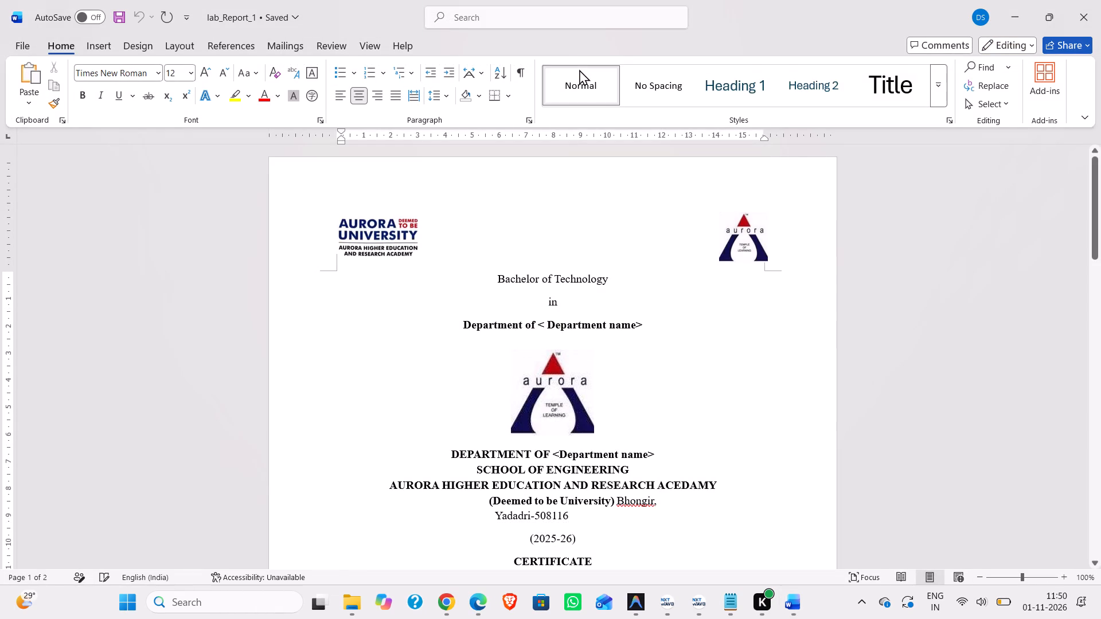
Insert six blank lines before the CERTIFICATE heading to push the certificate section onto a new page.
{"action": "scroll", "coordinate": [575, 188], "scroll_direction": "down", "scroll_amount": 3}
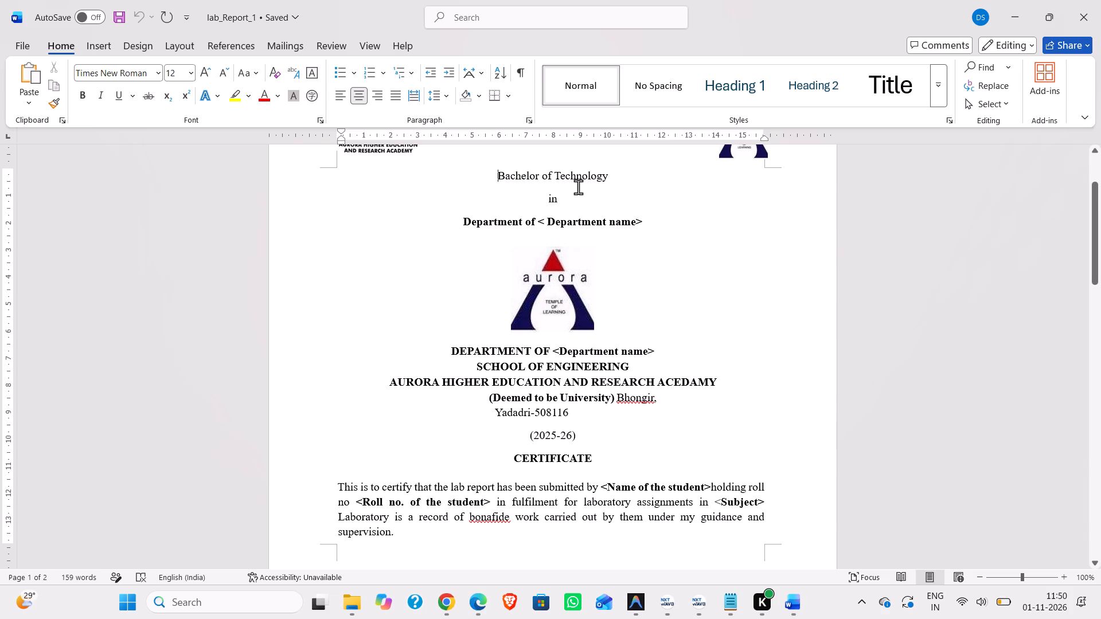
{"action": "scroll", "coordinate": [578, 187], "scroll_direction": "down", "scroll_amount": 8}
{"action": "left_click", "coordinate": [514, 186]}
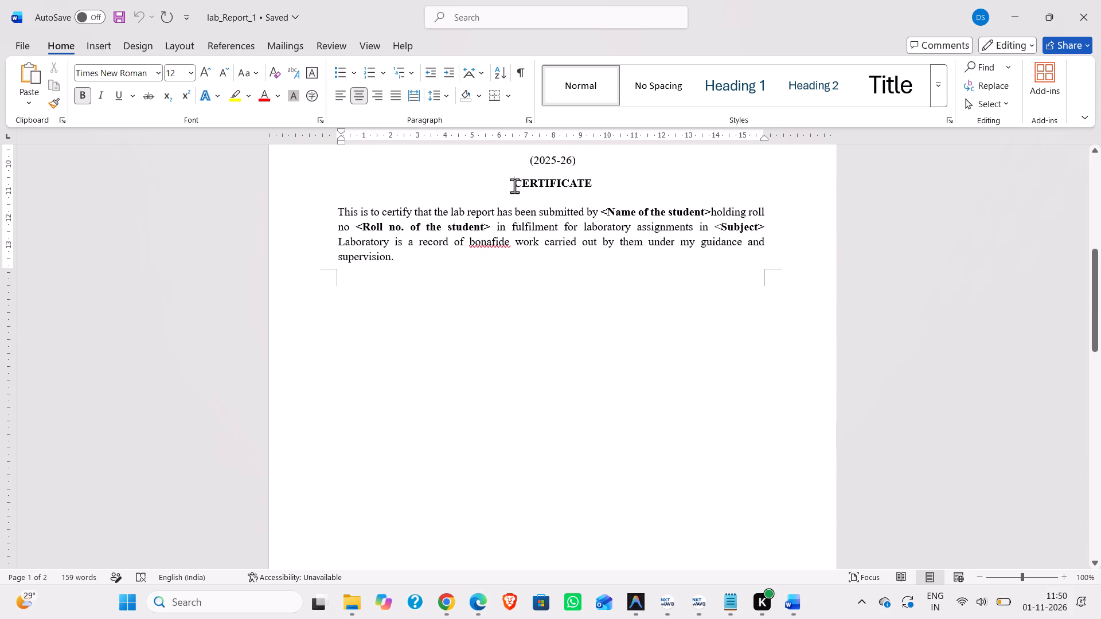
{"action": "scroll", "coordinate": [565, 267], "scroll_direction": "up", "scroll_amount": 4}
{"action": "scroll", "coordinate": [565, 267], "scroll_direction": "down", "scroll_amount": 14}
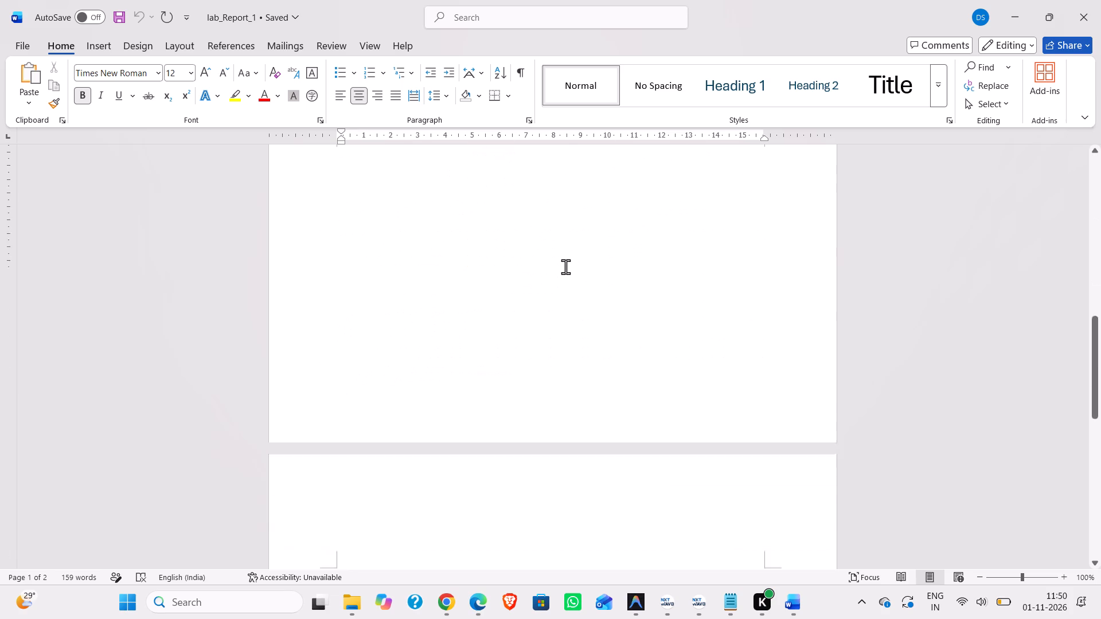
{"action": "scroll", "coordinate": [565, 267], "scroll_direction": "up", "scroll_amount": 4}
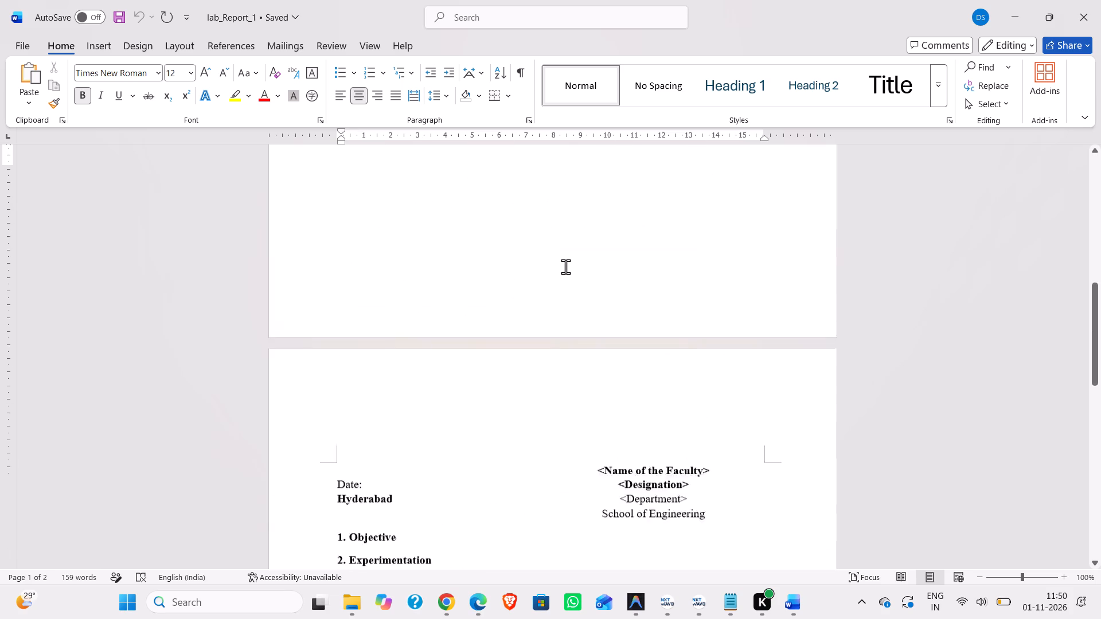
{"action": "scroll", "coordinate": [565, 267], "scroll_direction": "up", "scroll_amount": 8}
{"action": "key", "text": "Return"}
{"action": "key", "text": "Return"}
{"action": "key", "text": "Return"}
{"action": "key", "text": "Return"}
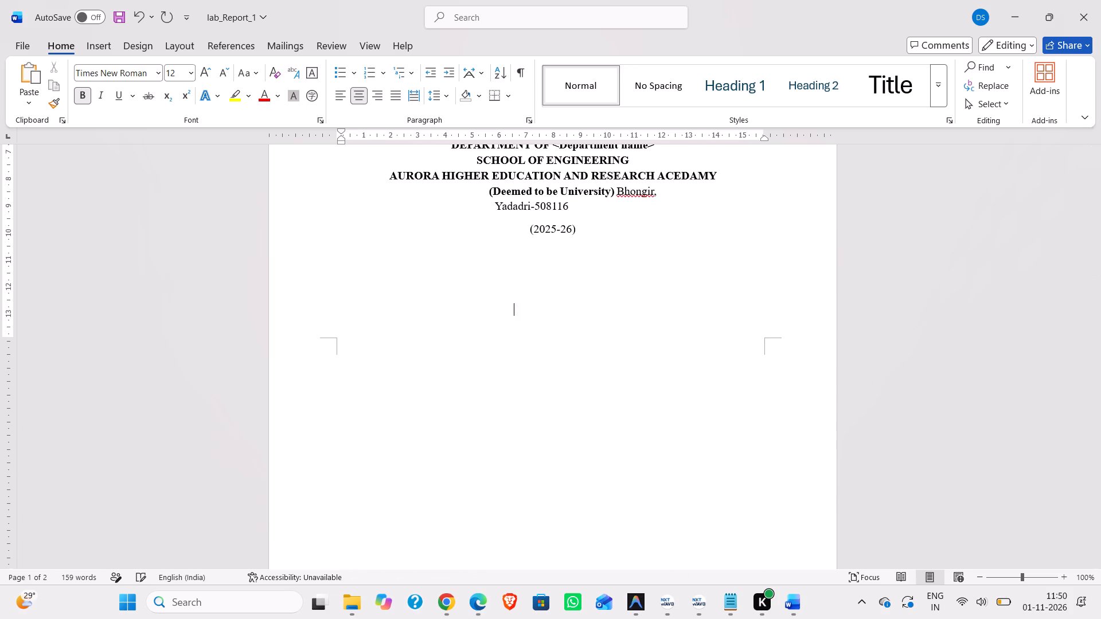
{"action": "key", "text": "Return"}
{"action": "key", "text": "Return"}
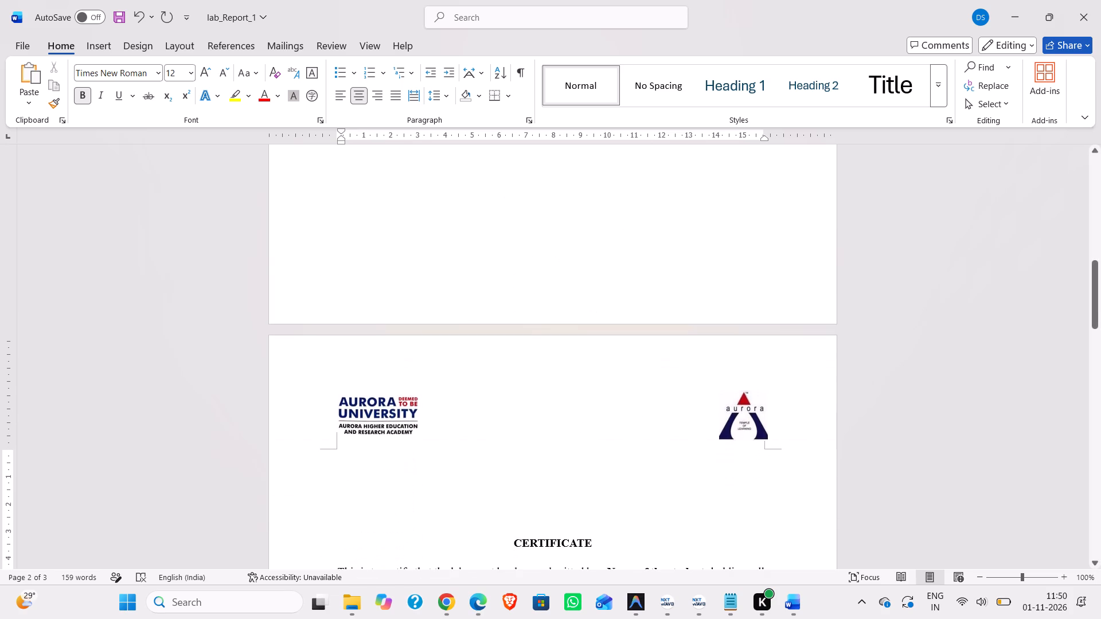
Replace the department name placeholder above the central logo so the line reads "Department of Computer Science and Engineering".
{"action": "scroll", "coordinate": [569, 266], "scroll_direction": "up", "scroll_amount": 11}
{"action": "scroll", "coordinate": [559, 333], "scroll_direction": "up", "scroll_amount": 8}
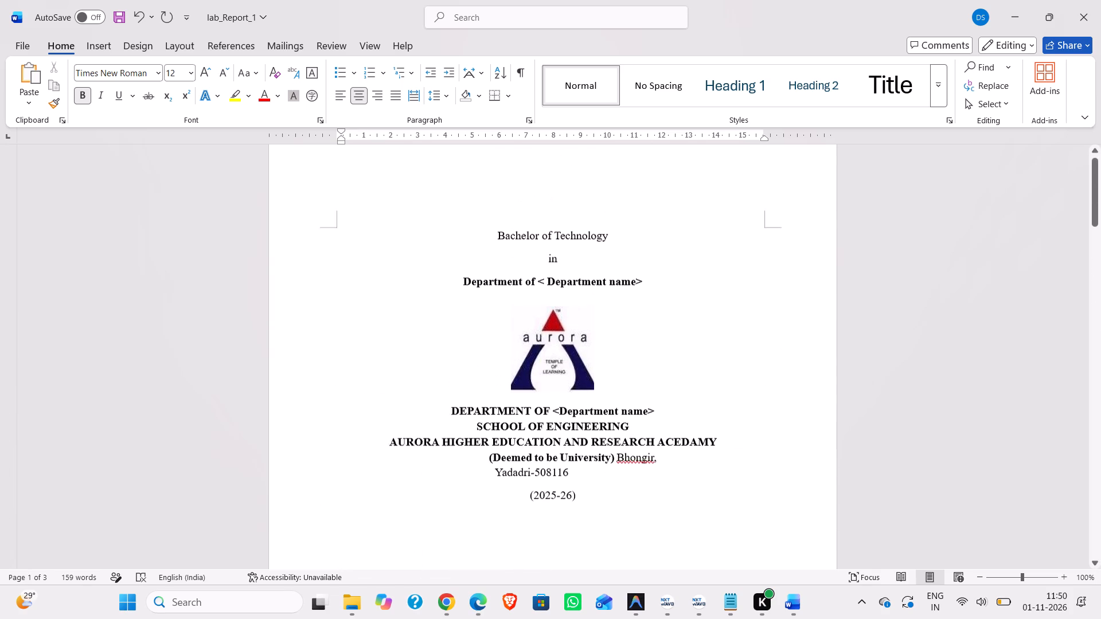
{"action": "left_click_drag", "start_coordinate": [537, 327], "coordinate": [642, 329]}
{"action": "left_click", "coordinate": [642, 329]}
{"action": "key", "text": "BackSpace"}
{"action": "key", "text": "BackSpace"}
{"action": "key", "text": "BackSpace"}
{"action": "key", "text": "BackSpace"}
{"action": "key", "text": "BackSpace"}
{"action": "key", "text": "BackSpace"}
{"action": "key", "text": "BackSpace"}
{"action": "key", "text": "BackSpace"}
{"action": "key", "text": "BackSpace"}
{"action": "key", "text": "BackSpace"}
{"action": "key", "text": "BackSpace"}
{"action": "key", "text": "BackSpace"}
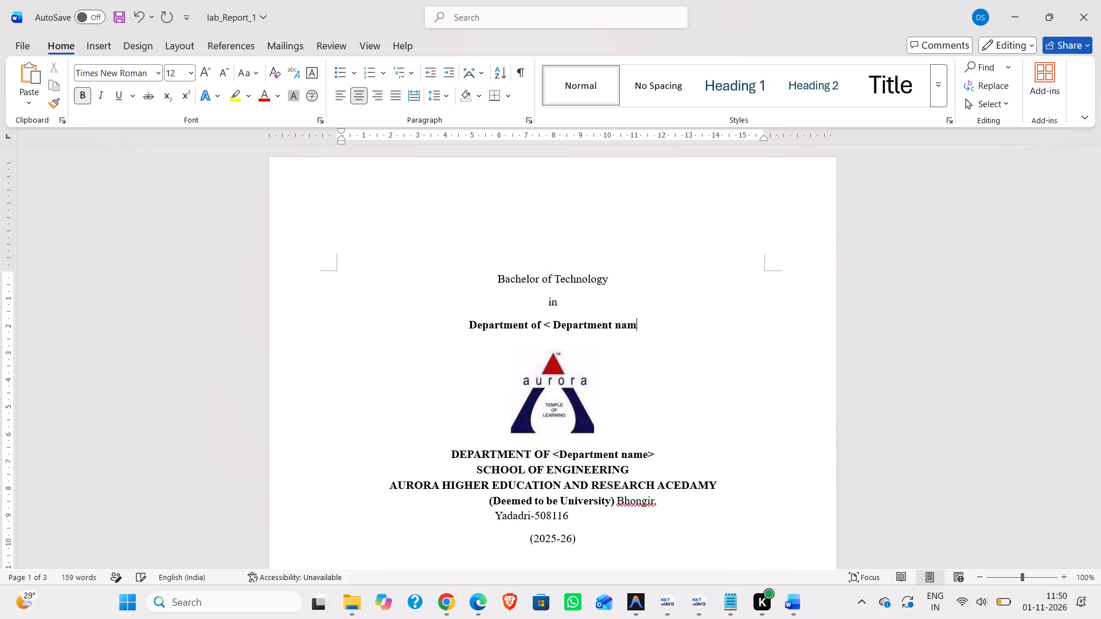
{"action": "key", "text": "BackSpace"}
{"action": "key", "text": "BackSpace"}
{"action": "key", "text": "BackSpace"}
{"action": "key", "text": "BackSpace"}
{"action": "key", "text": "BackSpace"}
{"action": "key", "text": "BackSpace"}
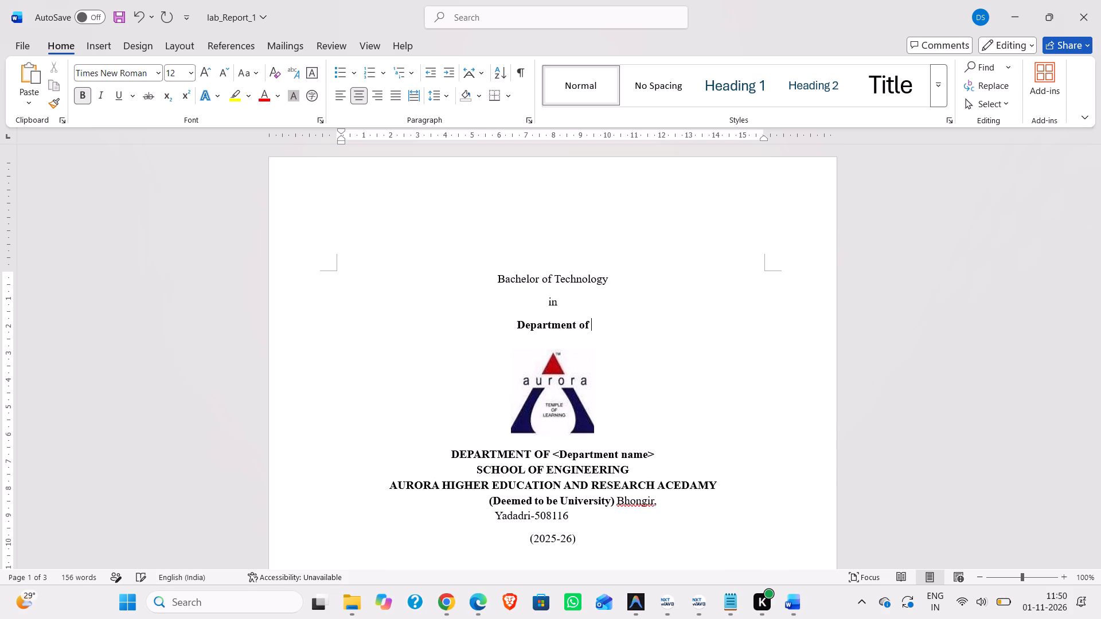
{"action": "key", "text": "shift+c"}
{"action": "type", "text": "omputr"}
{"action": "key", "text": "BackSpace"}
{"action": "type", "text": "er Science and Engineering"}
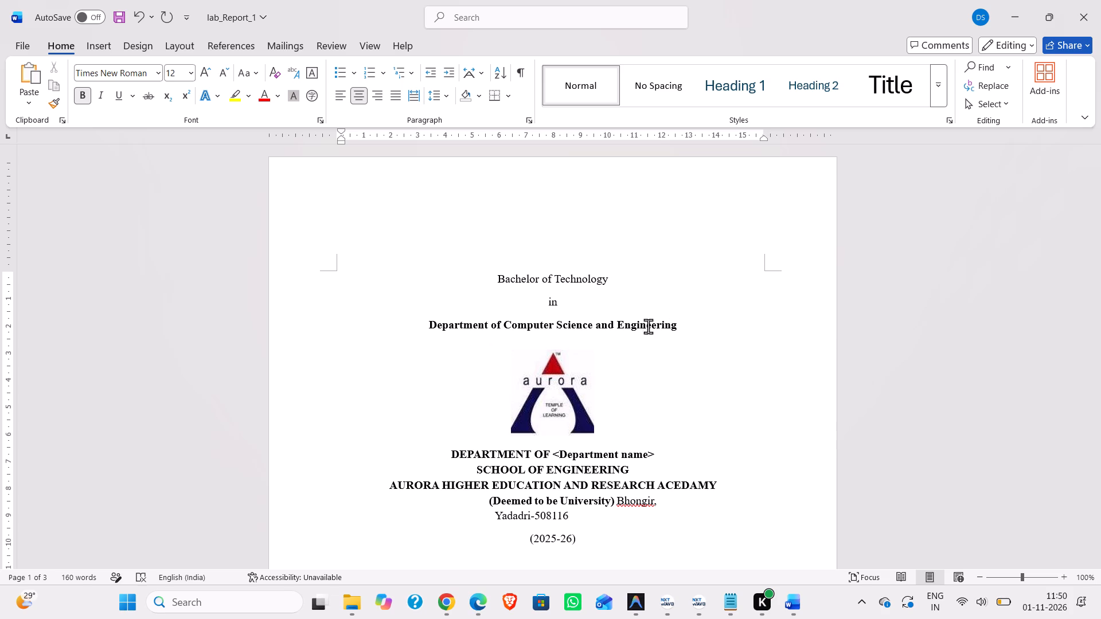
Replace the department name placeholder below the logo with "COMPUTER SCIENCE AND ENGINEERING".
{"action": "scroll", "coordinate": [654, 330], "scroll_direction": "down", "scroll_amount": 1}
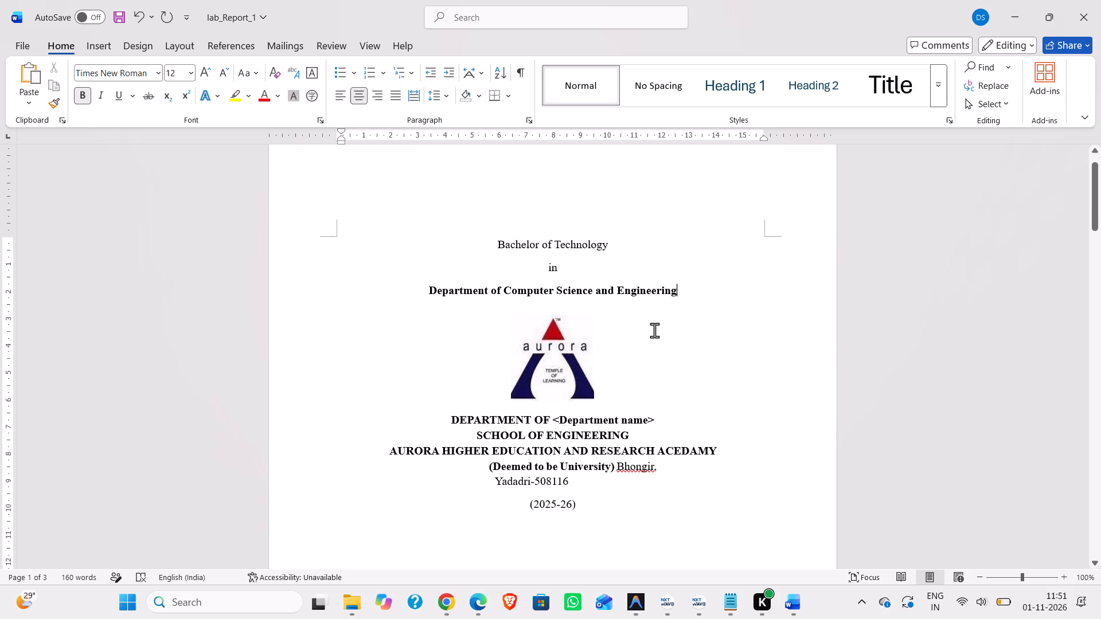
{"action": "scroll", "coordinate": [654, 330], "scroll_direction": "down", "scroll_amount": 3}
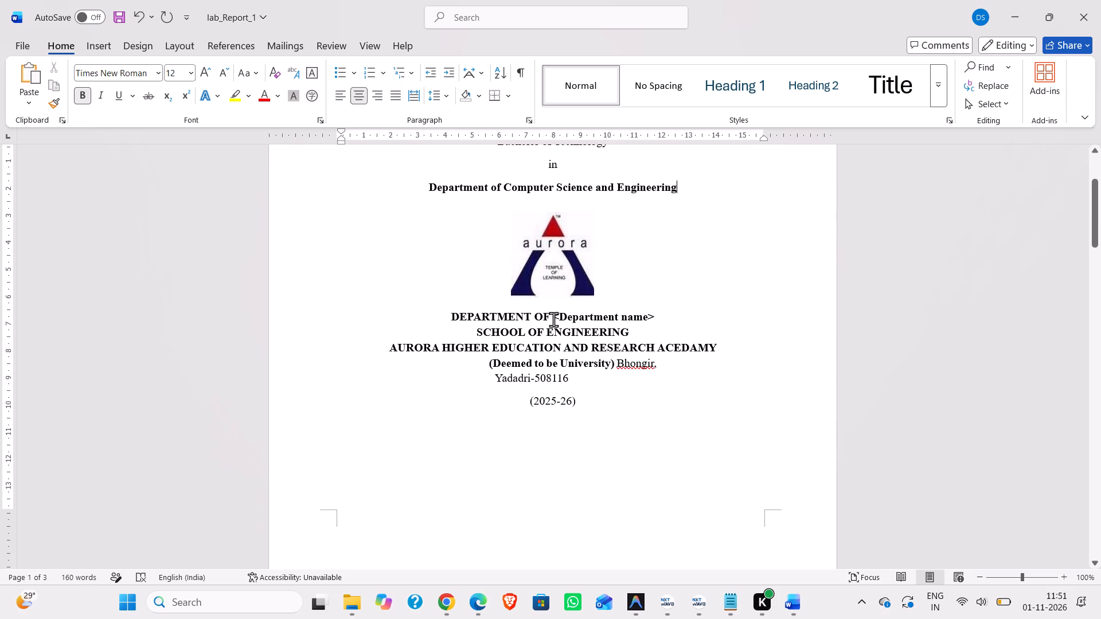
{"action": "left_click_drag", "start_coordinate": [553, 319], "coordinate": [655, 319]}
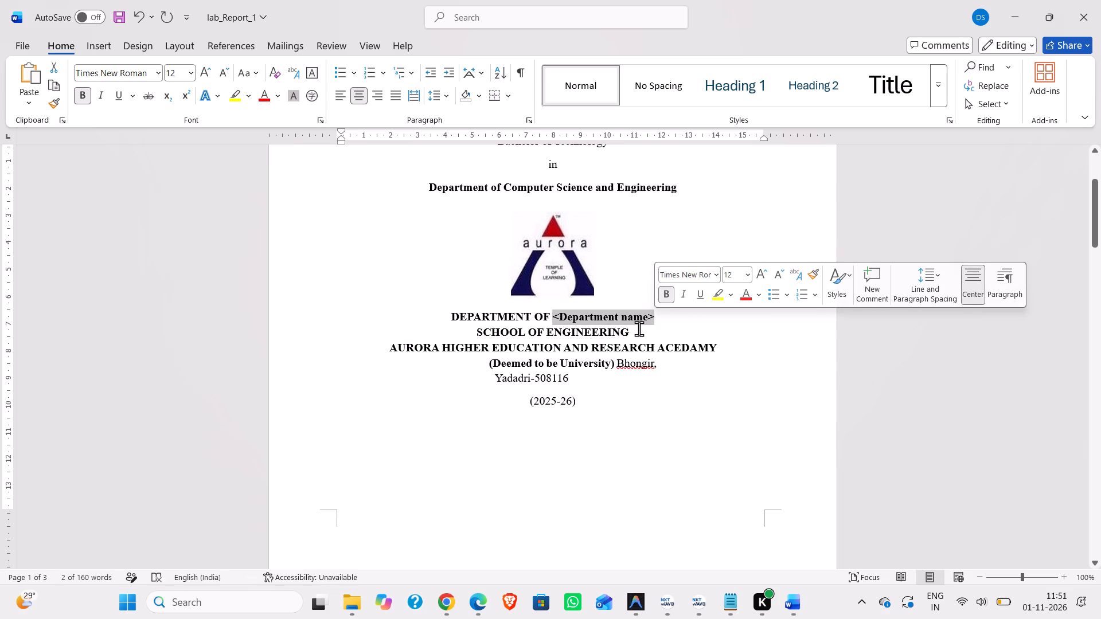
{"action": "key", "text": "BackSpace"}
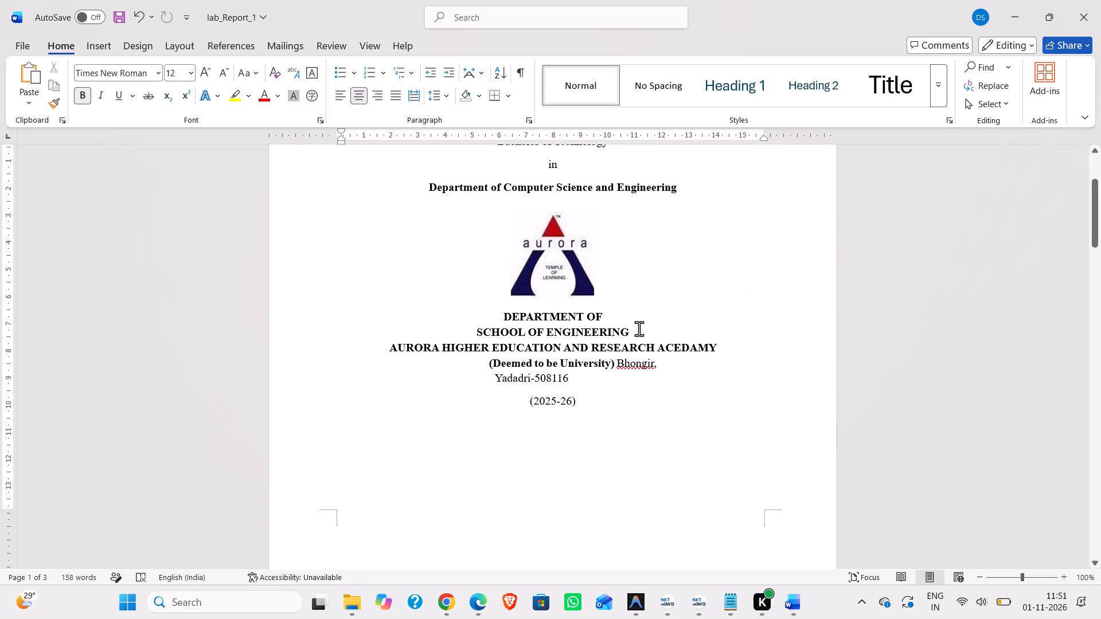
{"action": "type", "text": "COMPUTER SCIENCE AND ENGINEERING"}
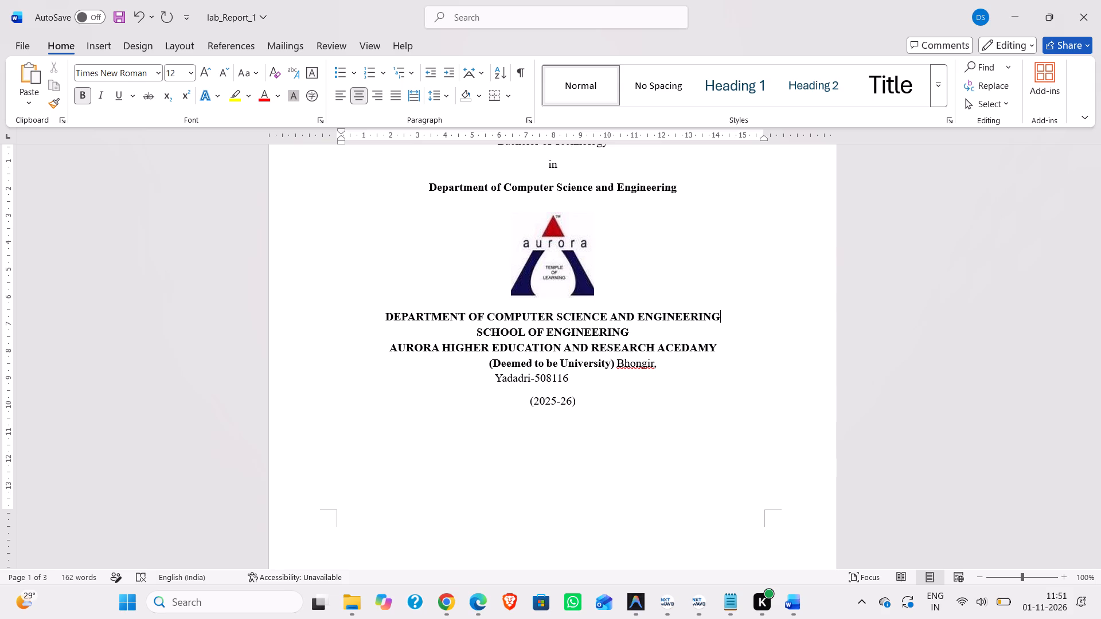
Left-align the cover page's (2025-26) line and pad it with leading spaces until it sits beneath the Yadadri-508116 line.
{"action": "double_click", "coordinate": [529, 408]}
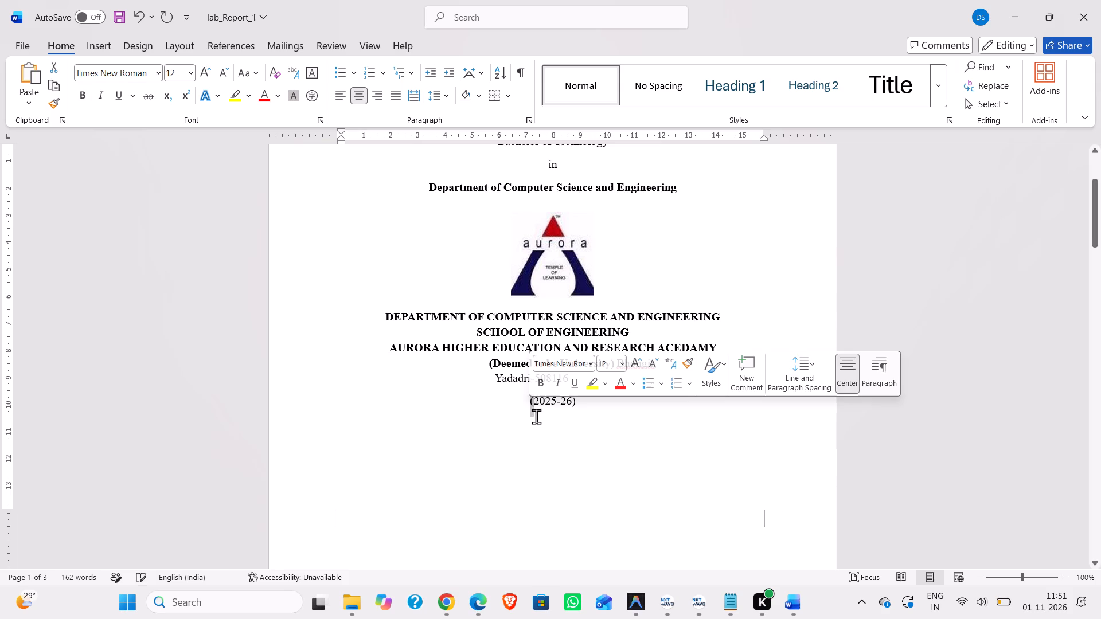
{"action": "left_click", "coordinate": [529, 411]}
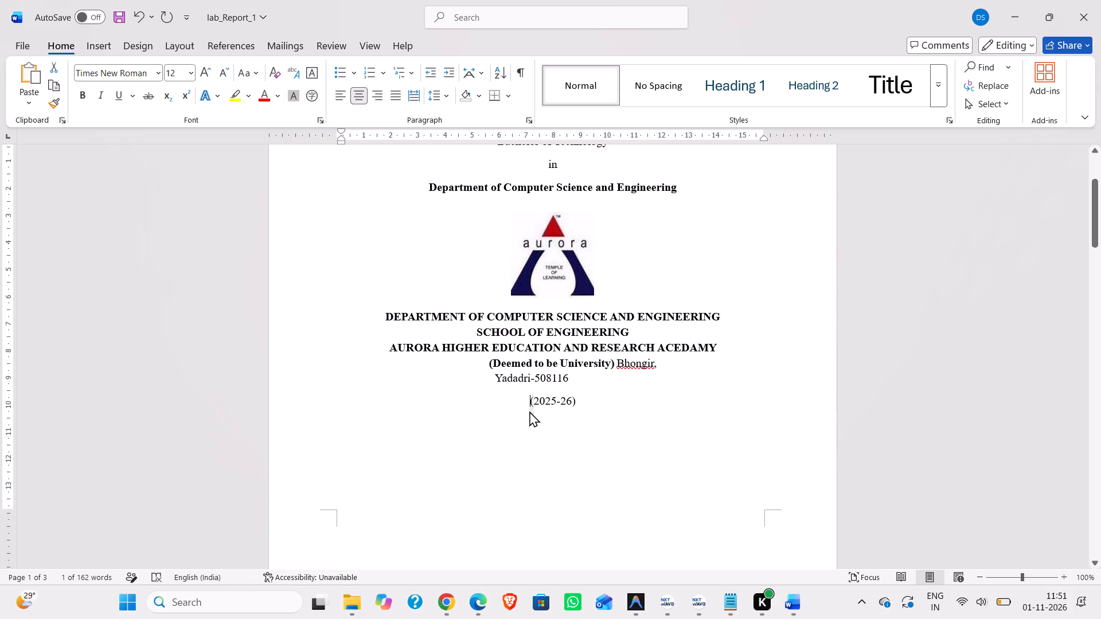
{"action": "key", "text": "BackSpace"}
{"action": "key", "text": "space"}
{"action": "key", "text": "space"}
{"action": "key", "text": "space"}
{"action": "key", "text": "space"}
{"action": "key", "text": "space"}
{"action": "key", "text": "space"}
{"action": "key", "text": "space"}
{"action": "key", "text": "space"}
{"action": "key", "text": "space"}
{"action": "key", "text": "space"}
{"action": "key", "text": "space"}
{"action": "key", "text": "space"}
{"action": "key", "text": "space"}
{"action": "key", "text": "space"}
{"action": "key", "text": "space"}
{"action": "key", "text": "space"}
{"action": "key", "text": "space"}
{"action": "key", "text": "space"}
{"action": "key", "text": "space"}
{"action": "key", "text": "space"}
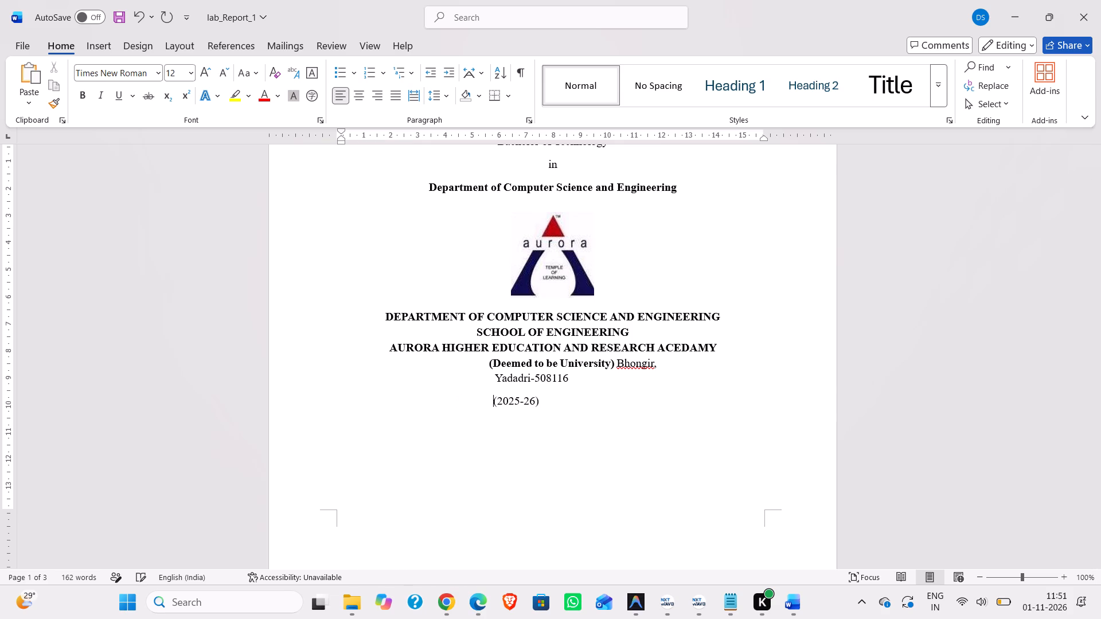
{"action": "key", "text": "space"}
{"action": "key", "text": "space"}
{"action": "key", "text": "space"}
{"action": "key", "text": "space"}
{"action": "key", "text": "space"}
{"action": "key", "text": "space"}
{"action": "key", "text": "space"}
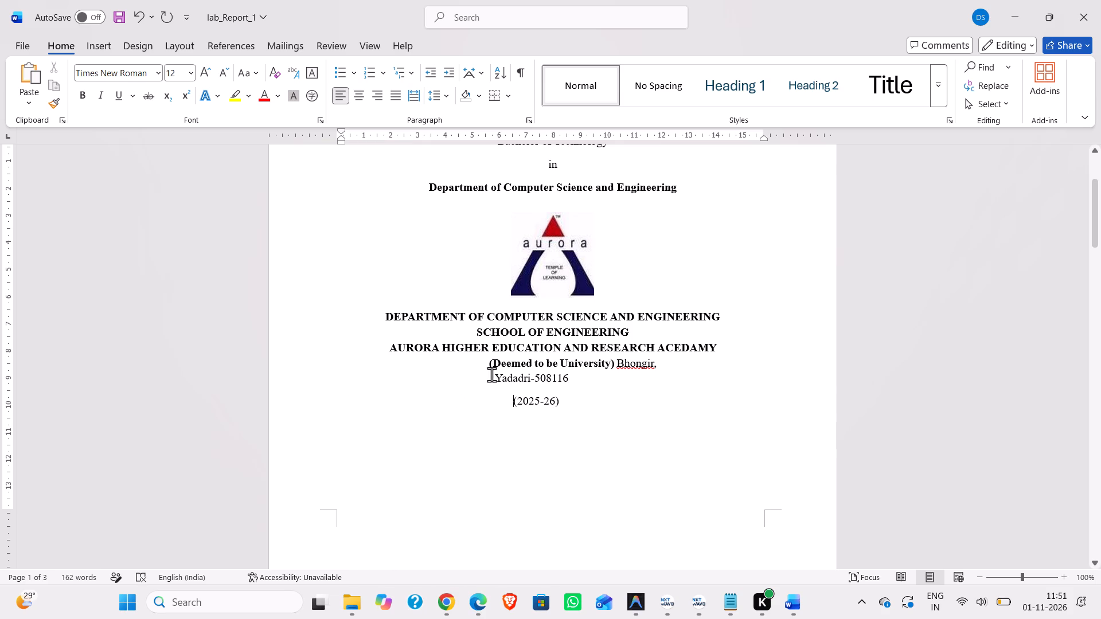
Insert four blank lines after "School of Engineering" in the certificate signature block to push the Objective section onto a new page.
{"action": "scroll", "coordinate": [479, 366], "scroll_direction": "up", "scroll_amount": 2}
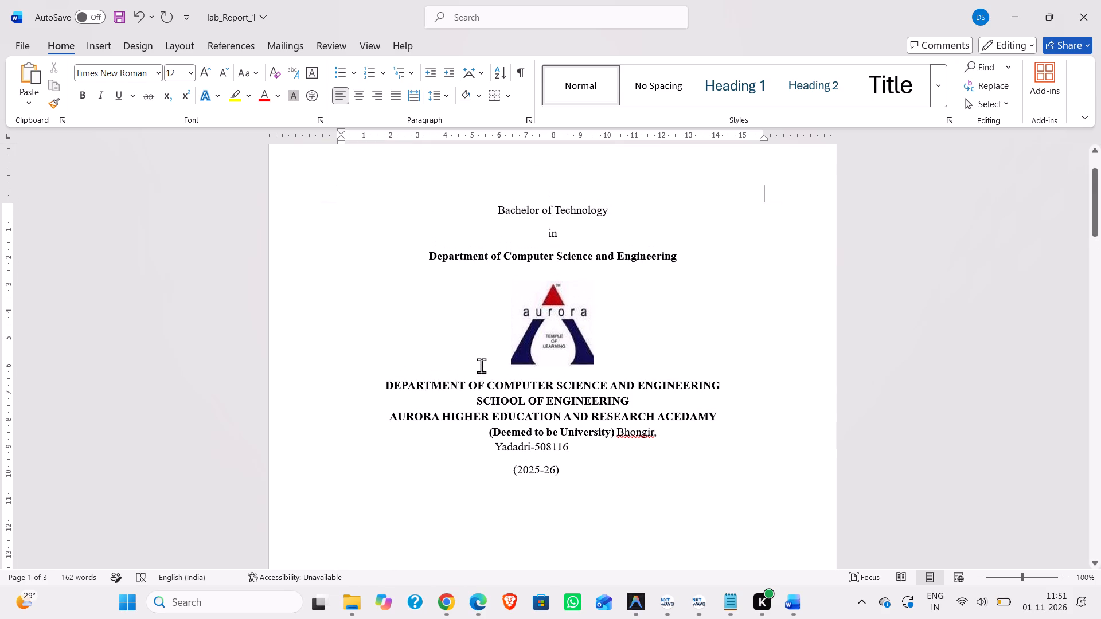
{"action": "scroll", "coordinate": [481, 366], "scroll_direction": "up", "scroll_amount": 9}
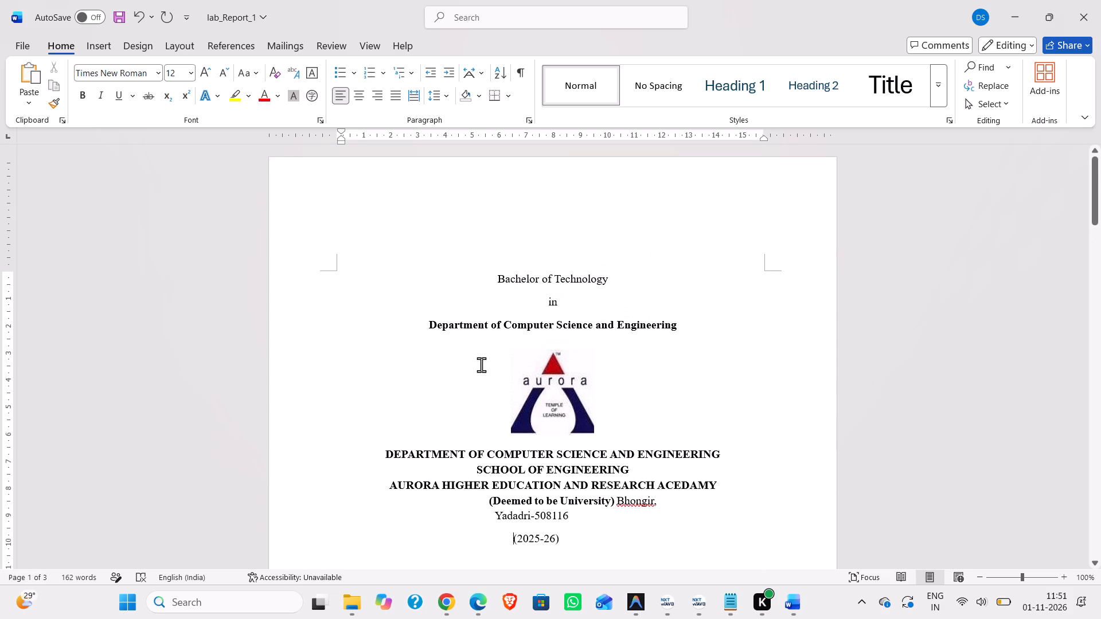
{"action": "scroll", "coordinate": [481, 365], "scroll_direction": "down", "scroll_amount": 19}
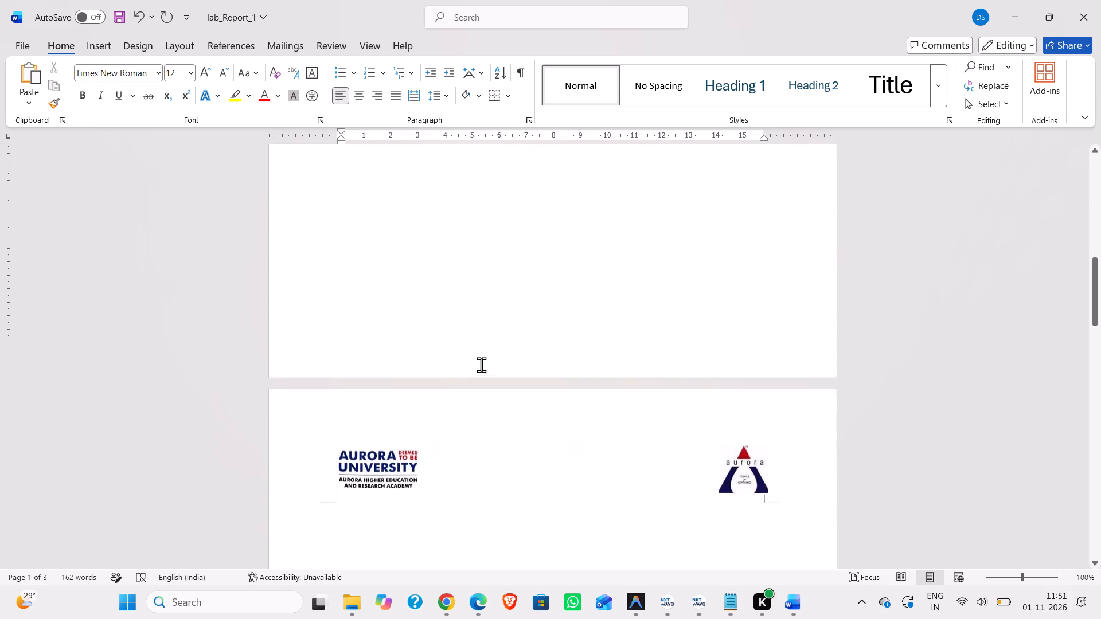
{"action": "scroll", "coordinate": [481, 365], "scroll_direction": "down", "scroll_amount": 9}
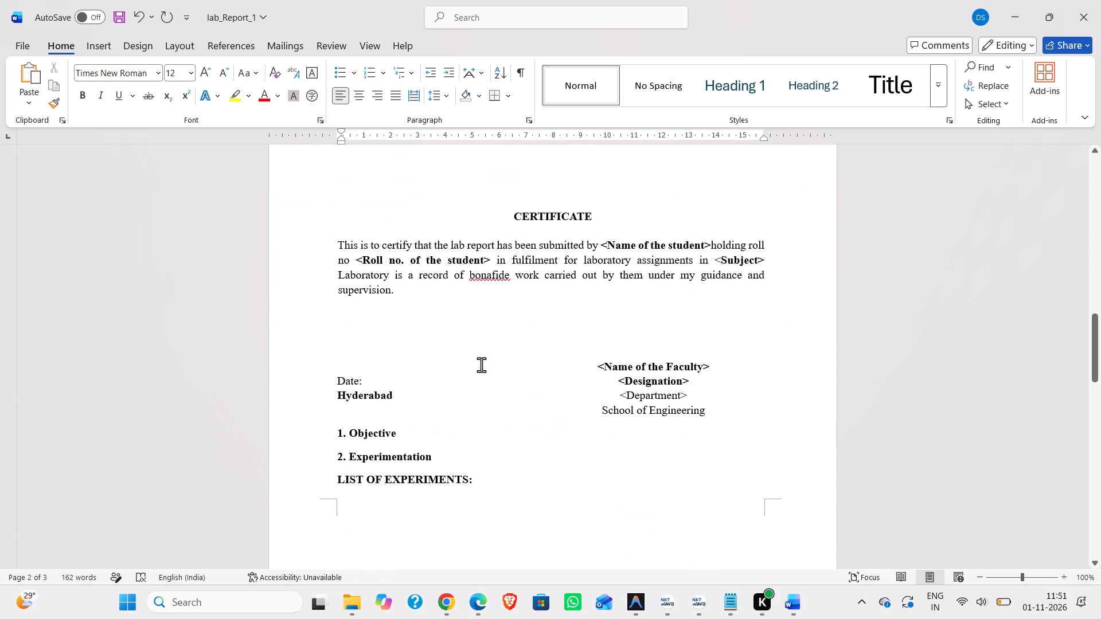
{"action": "left_click", "coordinate": [713, 246]}
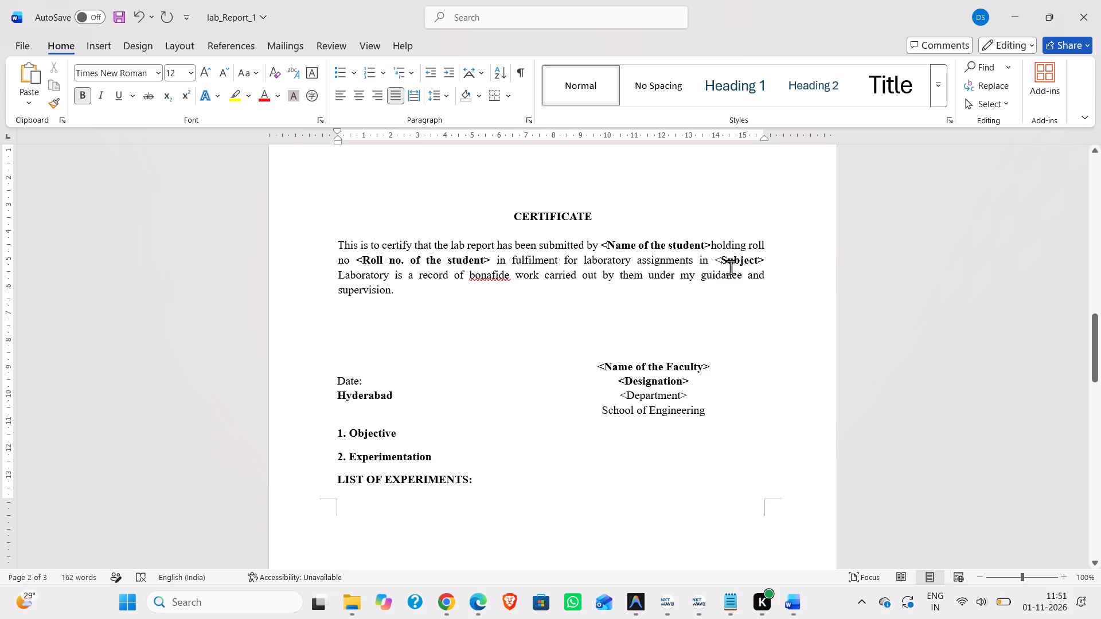
{"action": "left_click", "coordinate": [335, 433]}
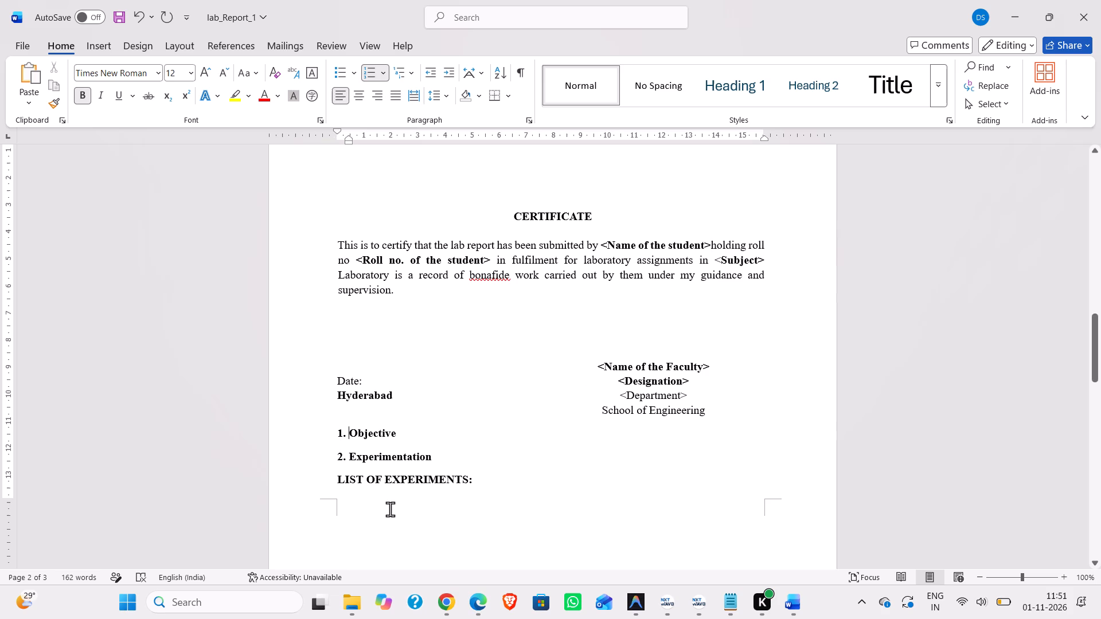
{"action": "key", "text": "Left"}
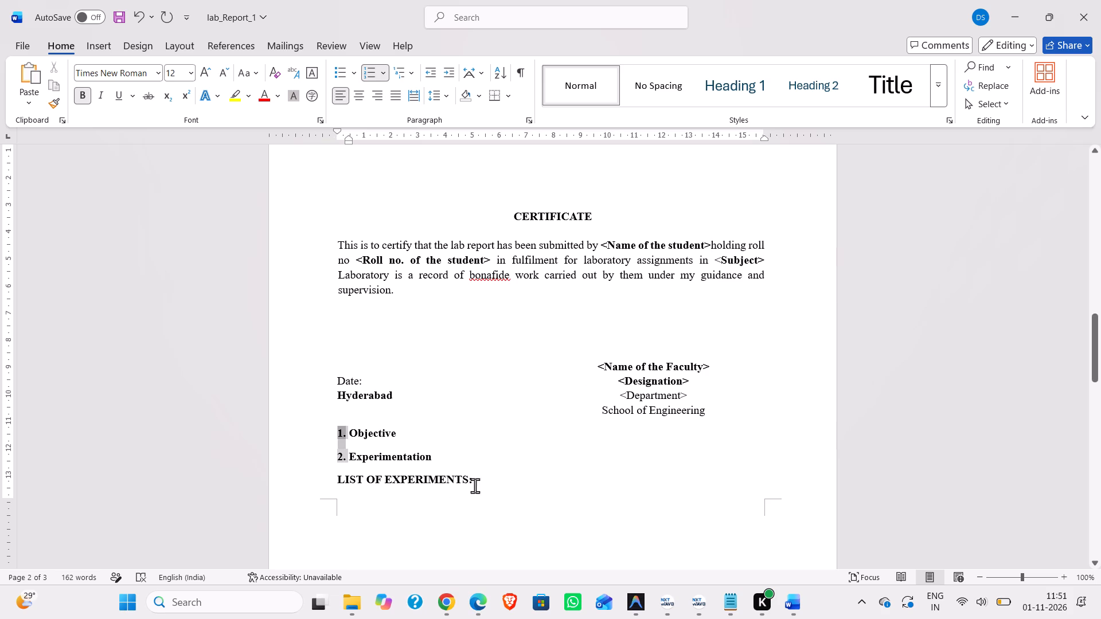
{"action": "left_click", "coordinate": [728, 412]}
{"action": "key", "text": "Return"}
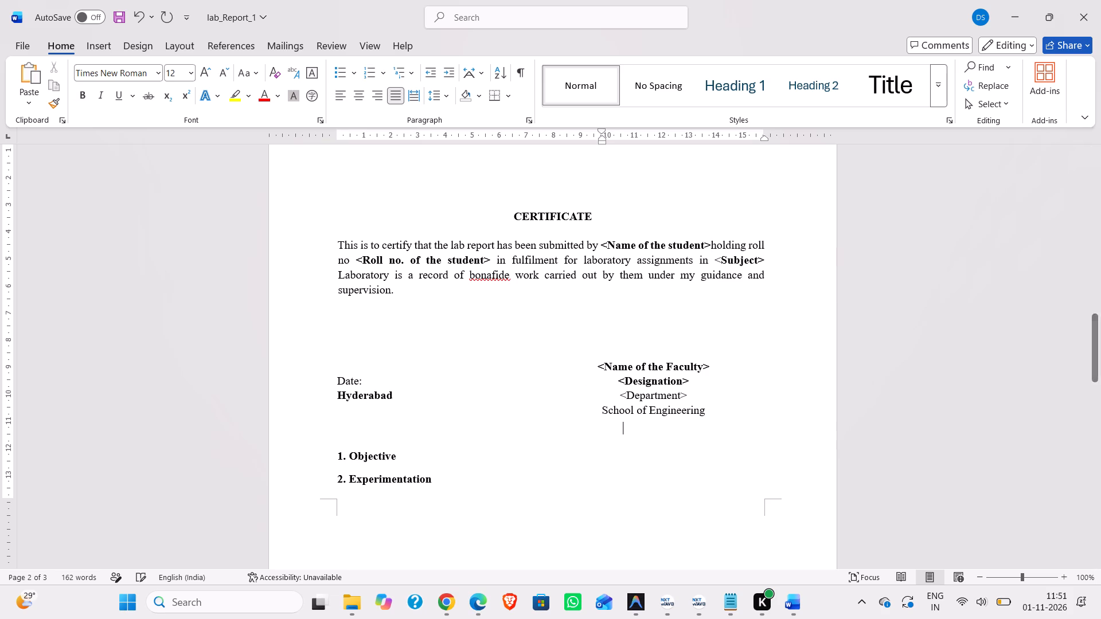
{"action": "key", "text": "Return"}
{"action": "key", "text": "Return"}
{"action": "key", "text": "Return"}
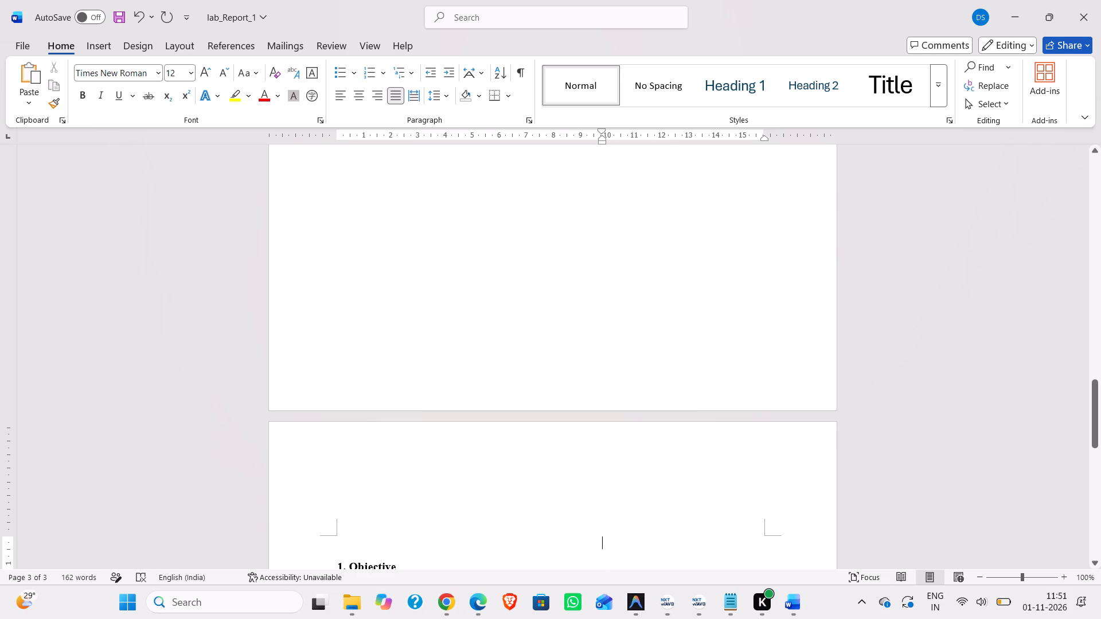
Replace the <Name of the student> placeholder in the certificate paragraph with the student's full name, followed by a space.
{"action": "scroll", "coordinate": [728, 412], "scroll_direction": "up", "scroll_amount": 14}
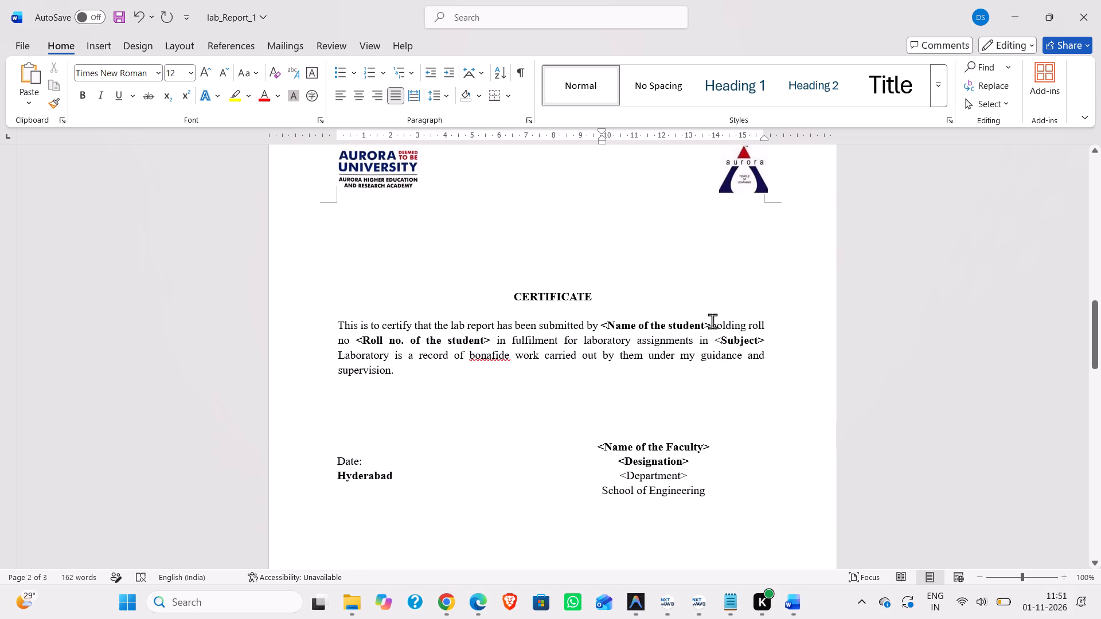
{"action": "left_click", "coordinate": [708, 325]}
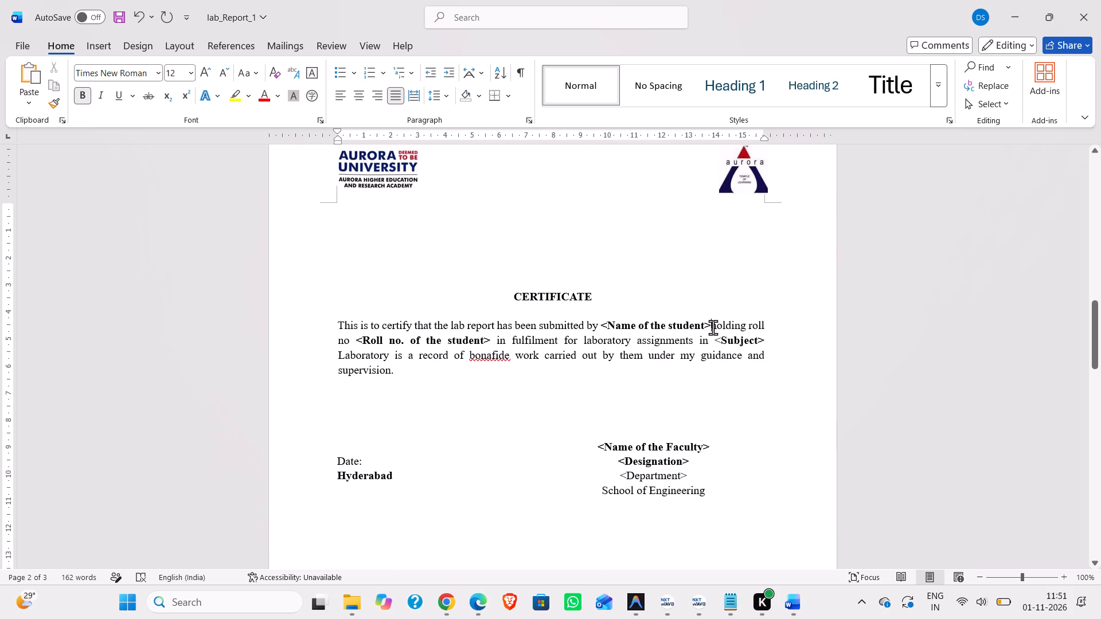
{"action": "left_click_drag", "start_coordinate": [713, 327], "coordinate": [602, 326]}
{"action": "key", "text": "BackSpace"}
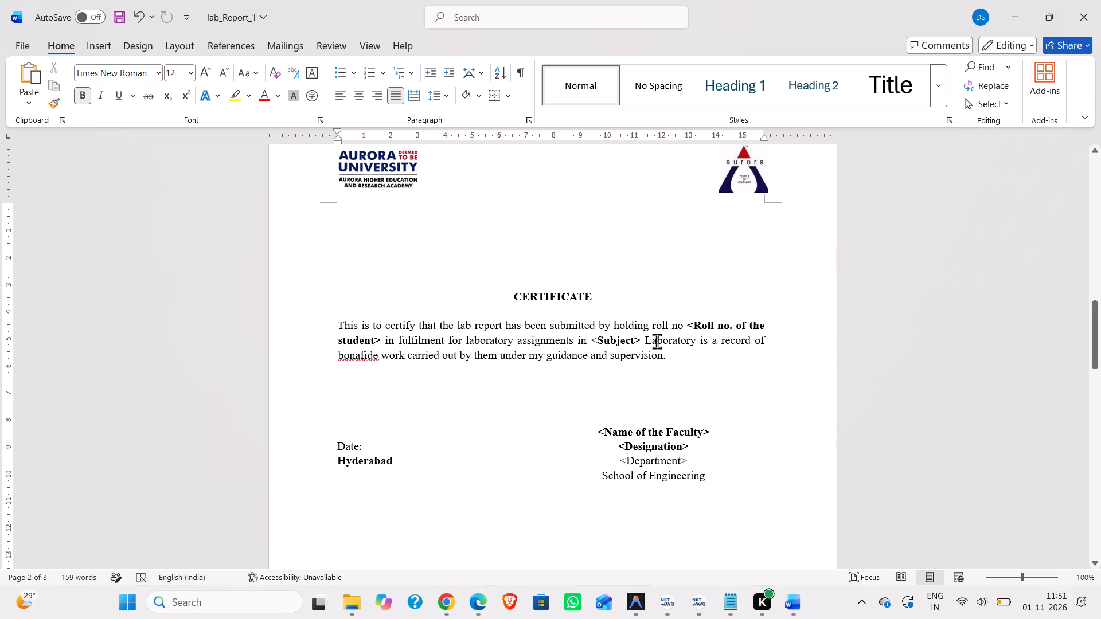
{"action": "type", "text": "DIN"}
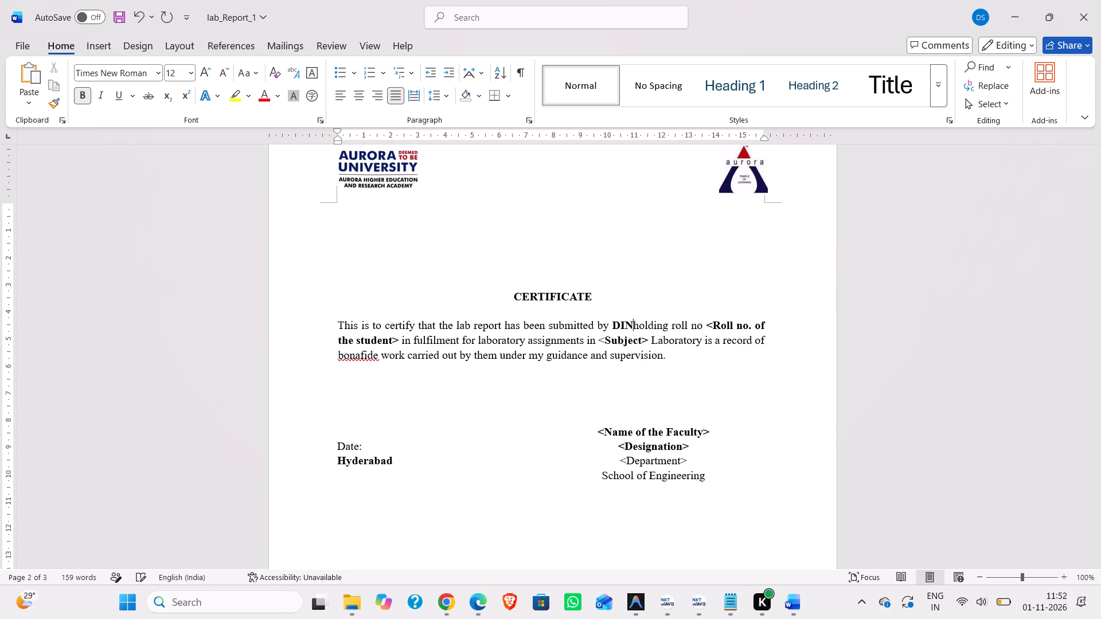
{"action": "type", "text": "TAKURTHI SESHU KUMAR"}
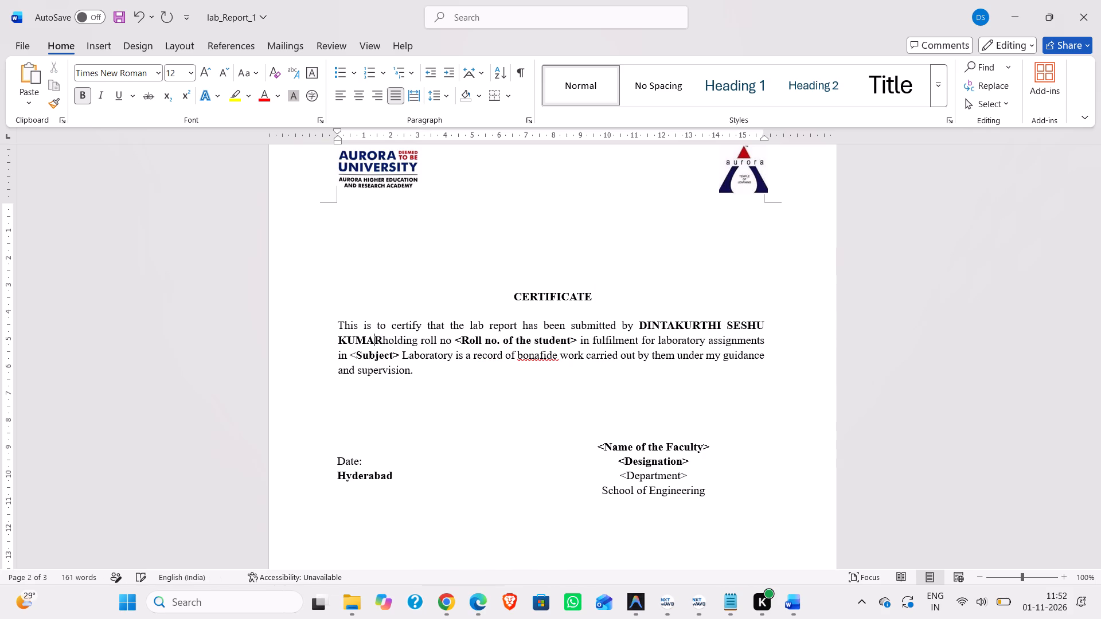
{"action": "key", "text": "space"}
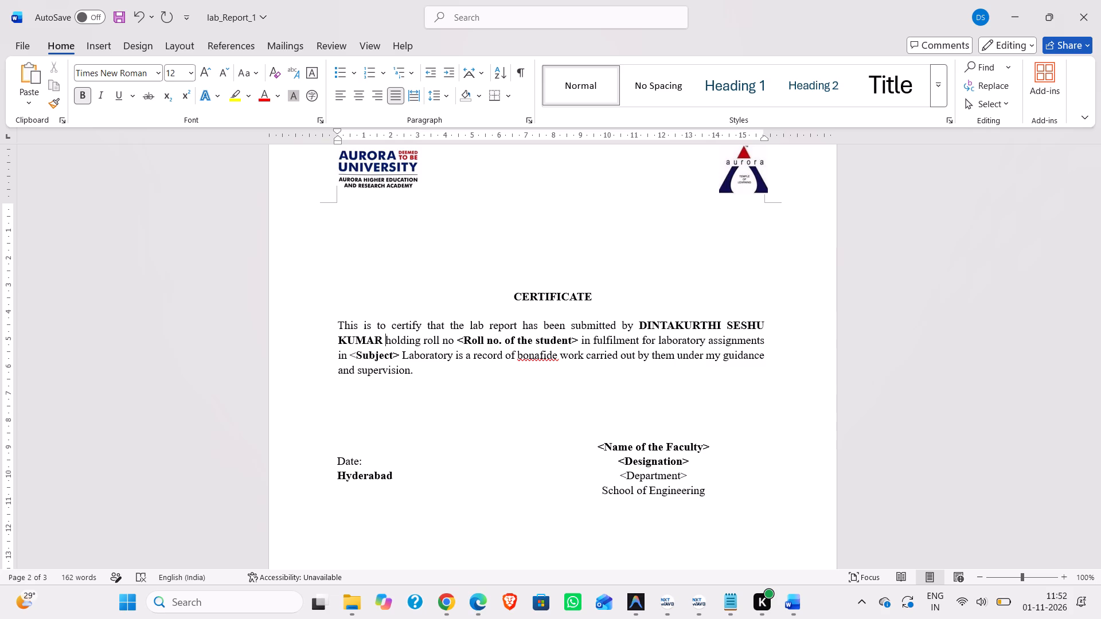
Replace the <Roll no. of the student> placeholder and the word "in" after it with the student's roll number and a space.
{"action": "left_click_drag", "start_coordinate": [581, 340], "coordinate": [474, 346]}
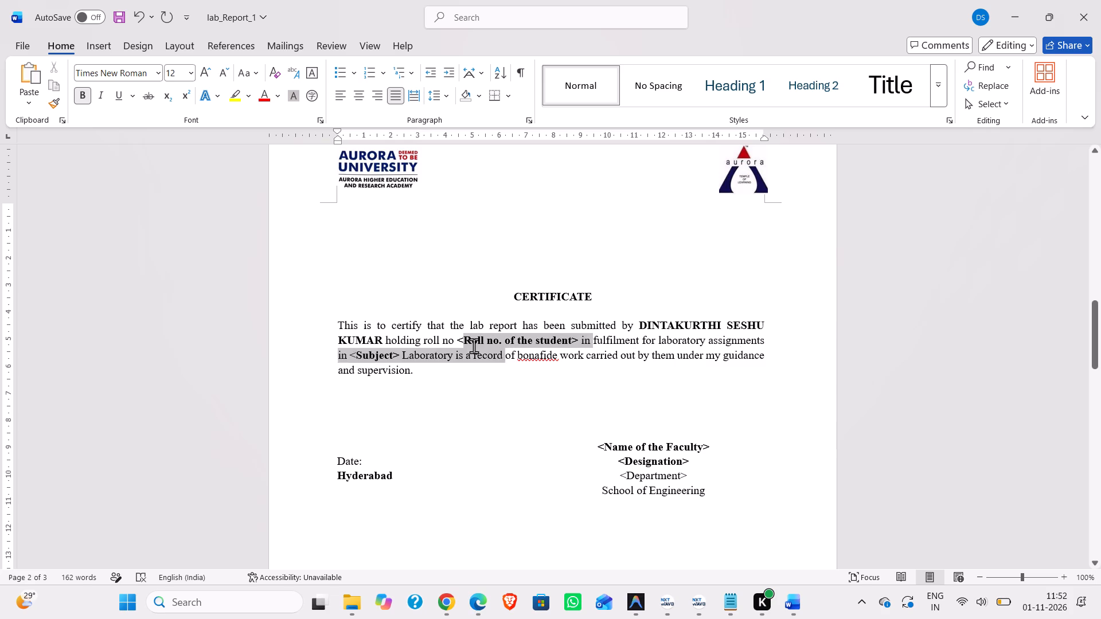
{"action": "left_click_drag", "start_coordinate": [474, 346], "coordinate": [459, 342]}
{"action": "key", "text": "BackSpace"}
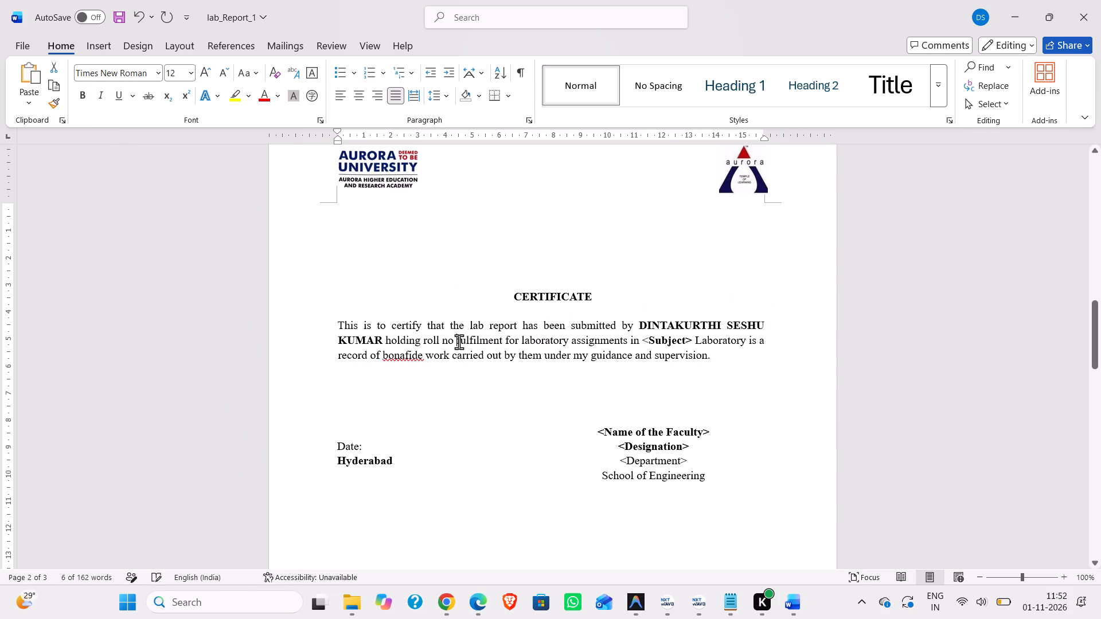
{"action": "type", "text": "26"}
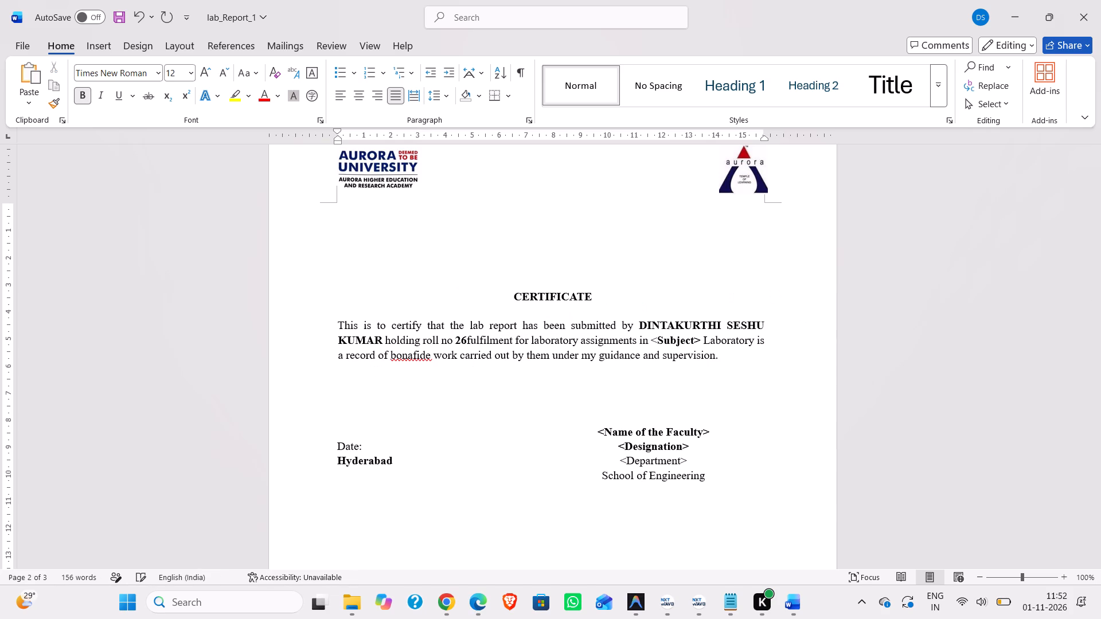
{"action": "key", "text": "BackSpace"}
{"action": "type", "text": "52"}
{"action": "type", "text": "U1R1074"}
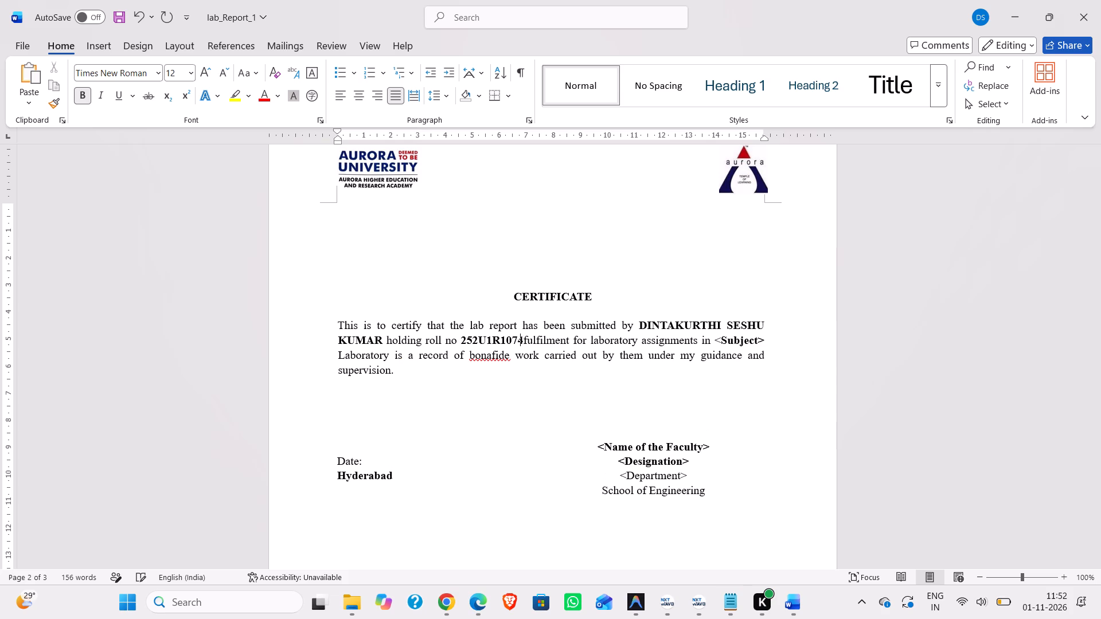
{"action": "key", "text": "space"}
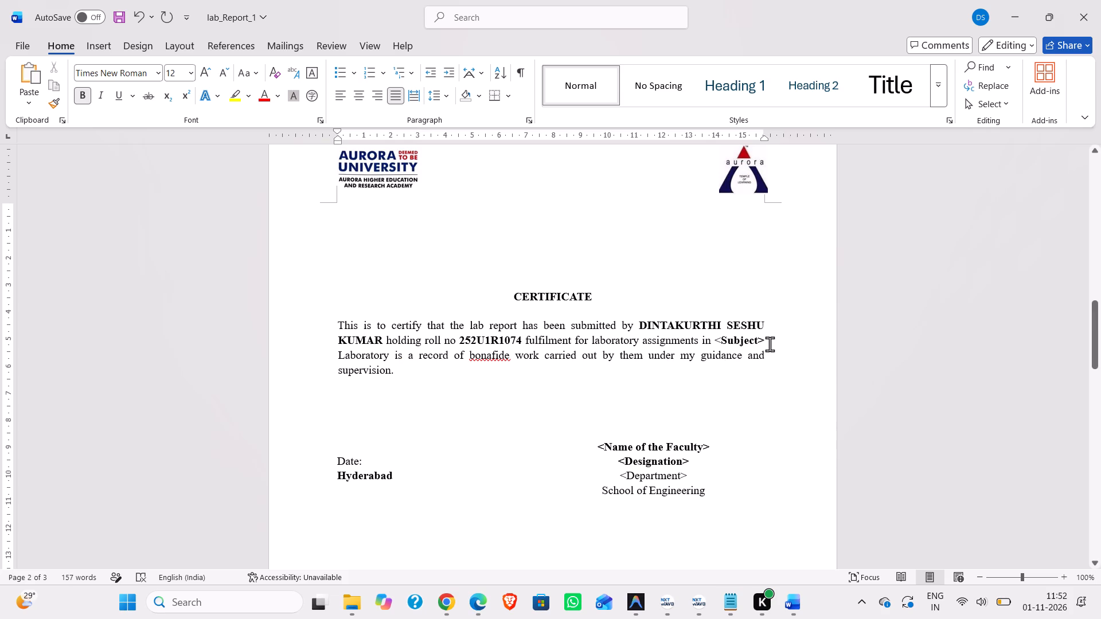
Replace the <Subject> placeholder in the certificate paragraph with "ADVANCED DATA STRUCTURES", followed by a space.
{"action": "left_click_drag", "start_coordinate": [770, 344], "coordinate": [713, 346]}
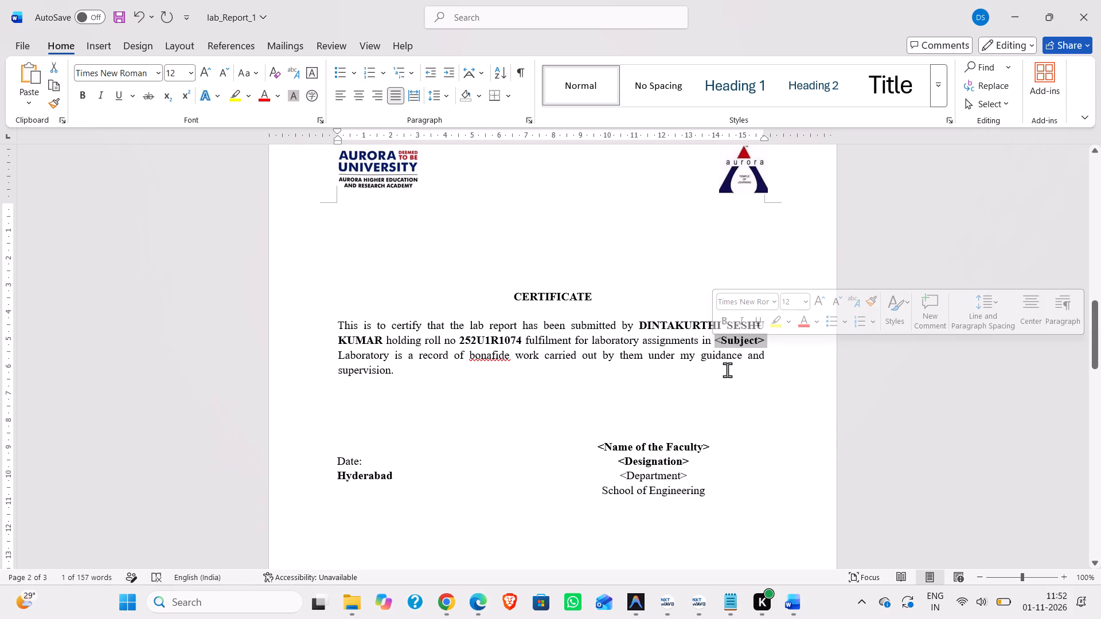
{"action": "key", "text": "BackSpace"}
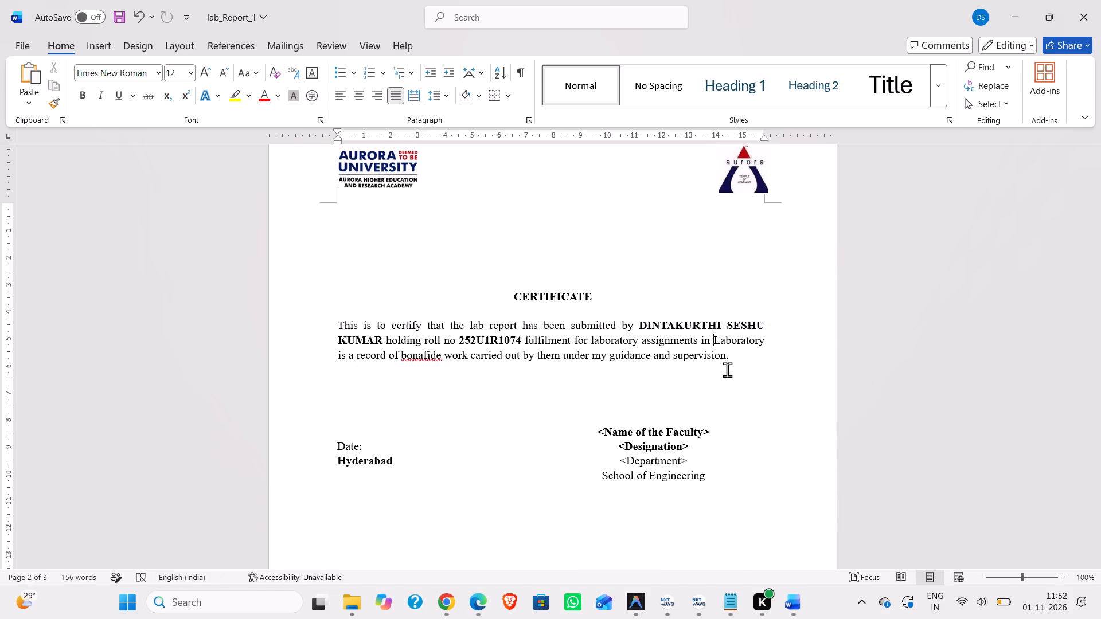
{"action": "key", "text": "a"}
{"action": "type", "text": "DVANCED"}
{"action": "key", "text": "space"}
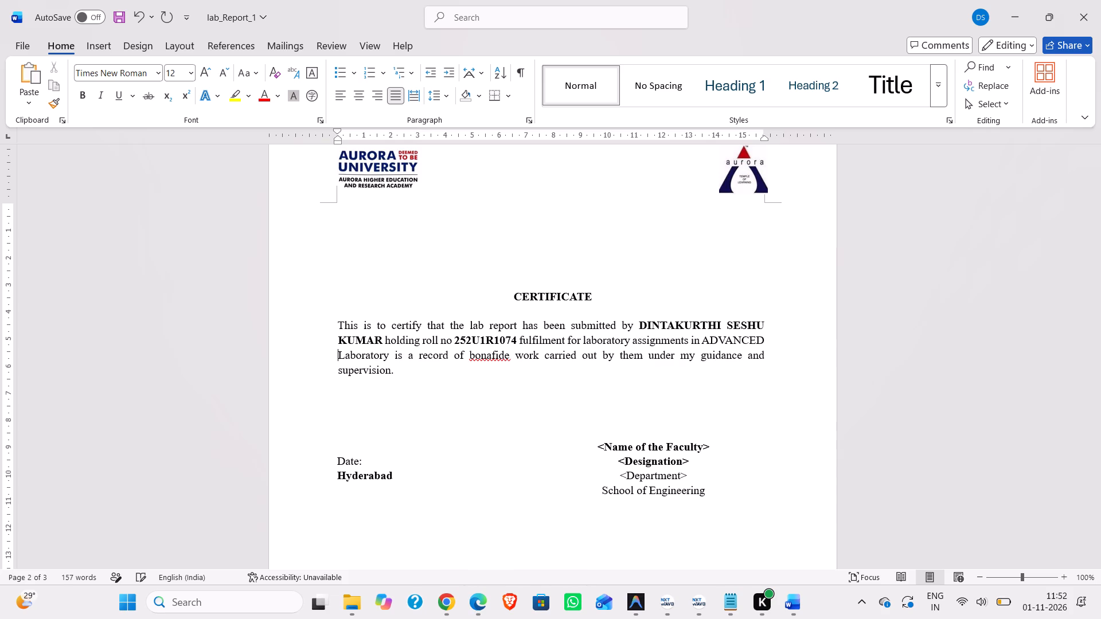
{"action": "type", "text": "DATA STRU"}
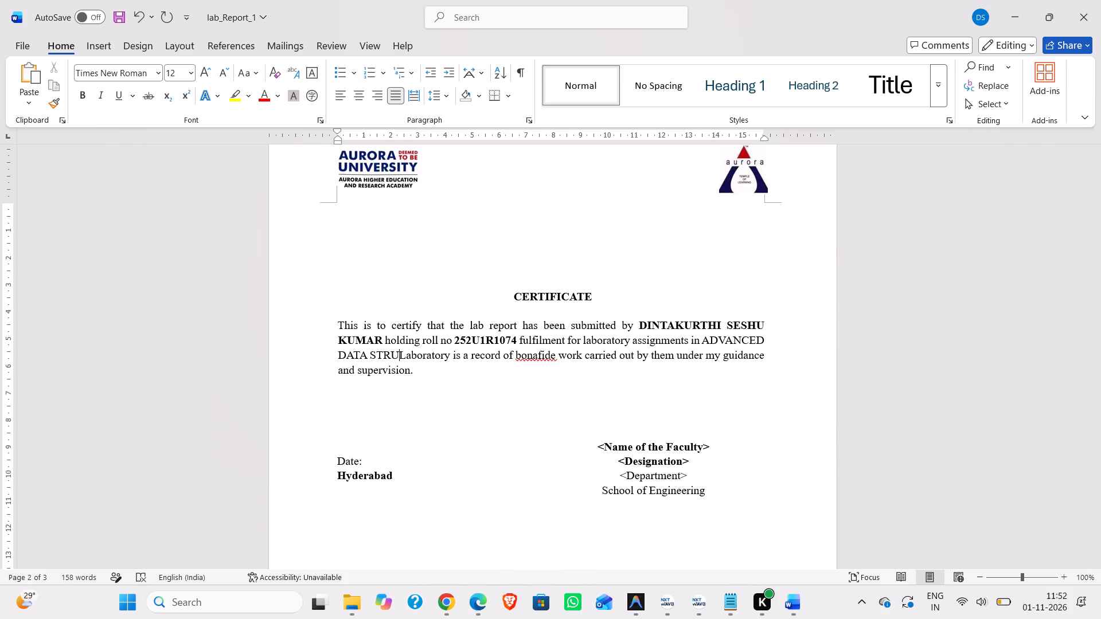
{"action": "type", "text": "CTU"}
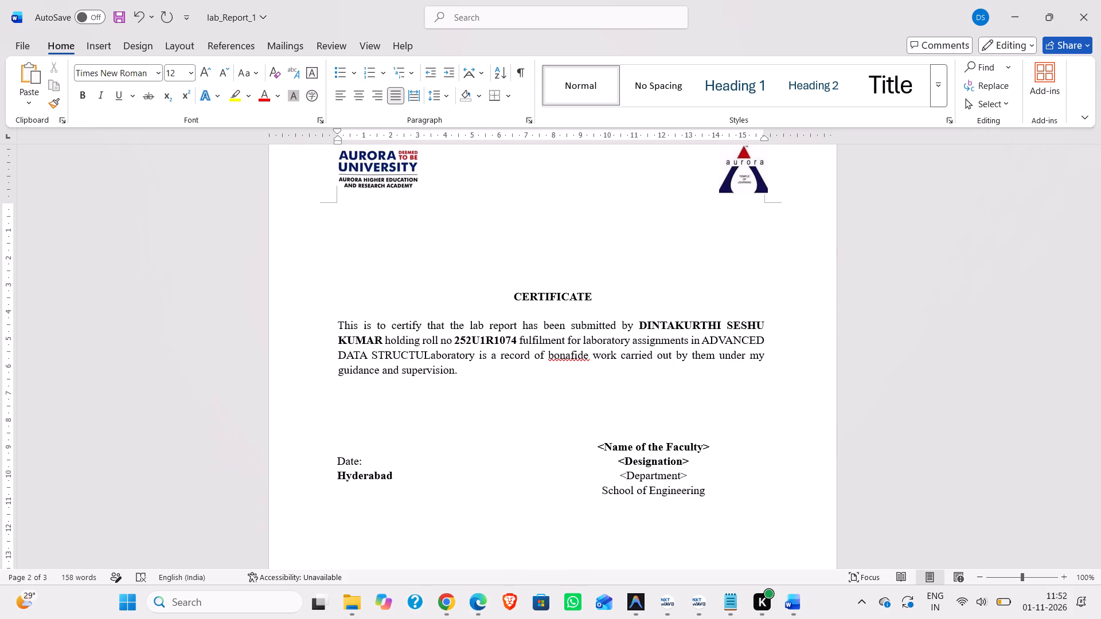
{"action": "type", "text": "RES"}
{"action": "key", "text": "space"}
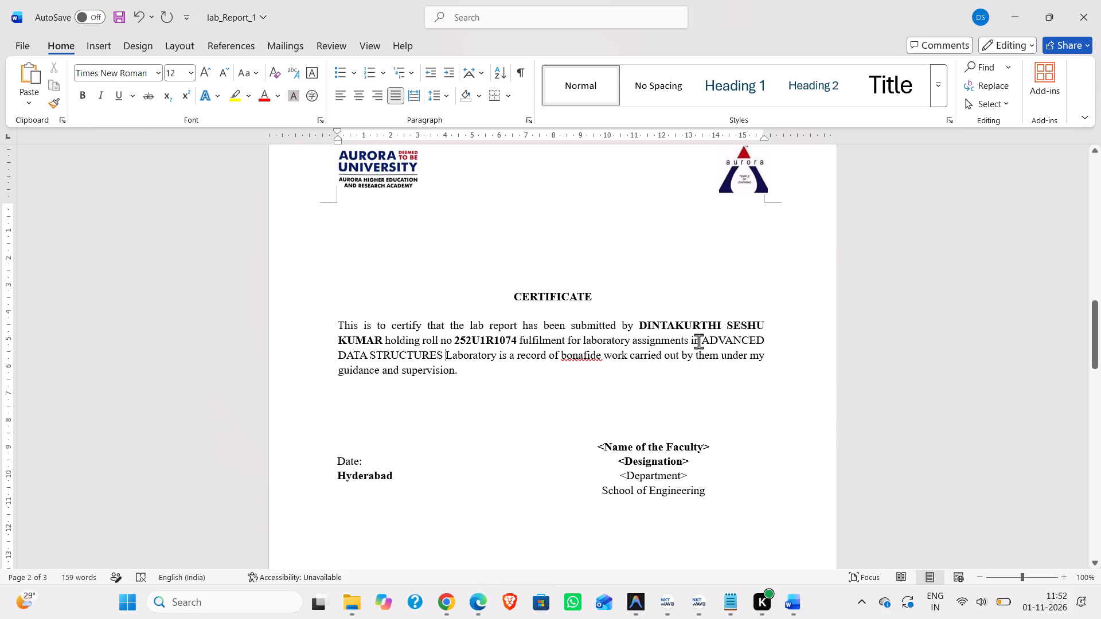
Make the subject name ADVANCED DATA STRUCTURES bold in the certificate paragraph.
{"action": "left_click_drag", "start_coordinate": [701, 340], "coordinate": [440, 360]}
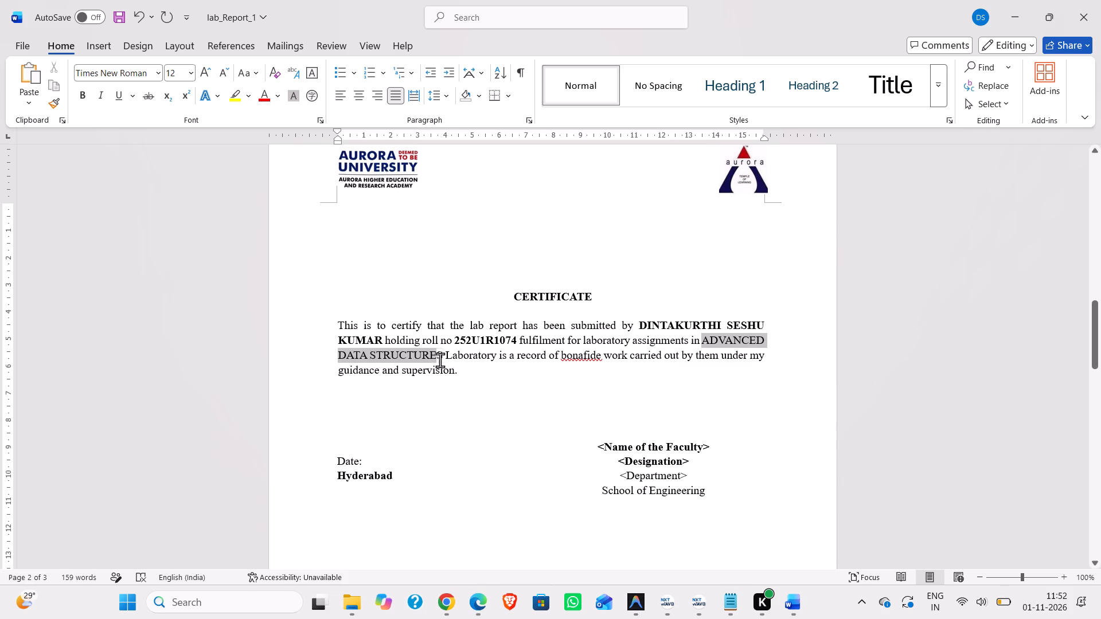
{"action": "left_click_drag", "start_coordinate": [440, 360], "coordinate": [443, 359]}
{"action": "left_click", "coordinate": [452, 343]}
{"action": "left_click", "coordinate": [493, 403]}
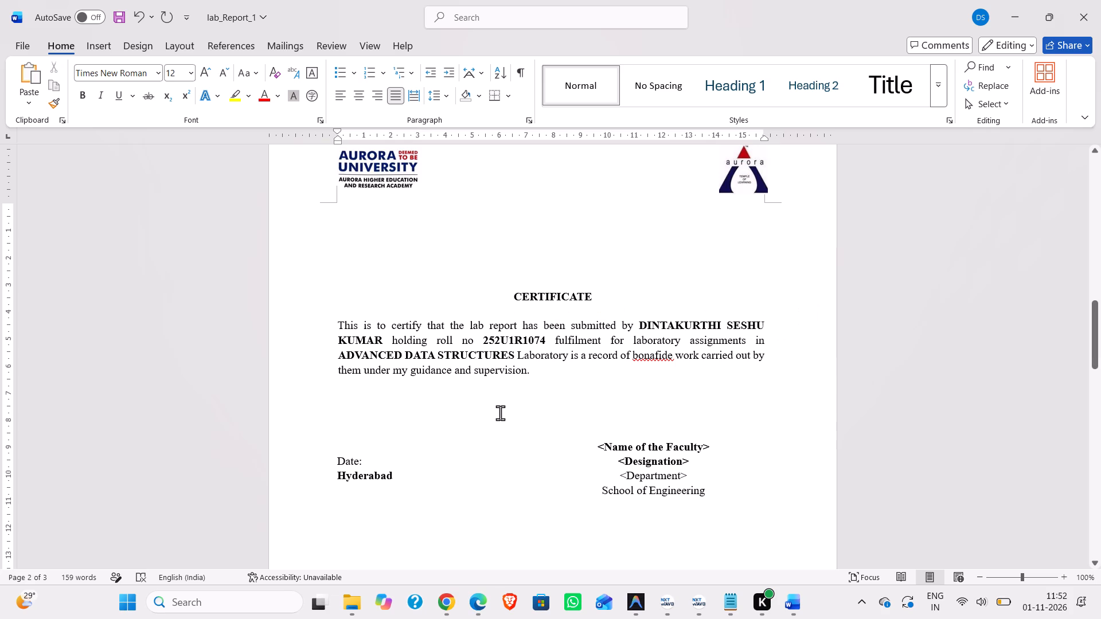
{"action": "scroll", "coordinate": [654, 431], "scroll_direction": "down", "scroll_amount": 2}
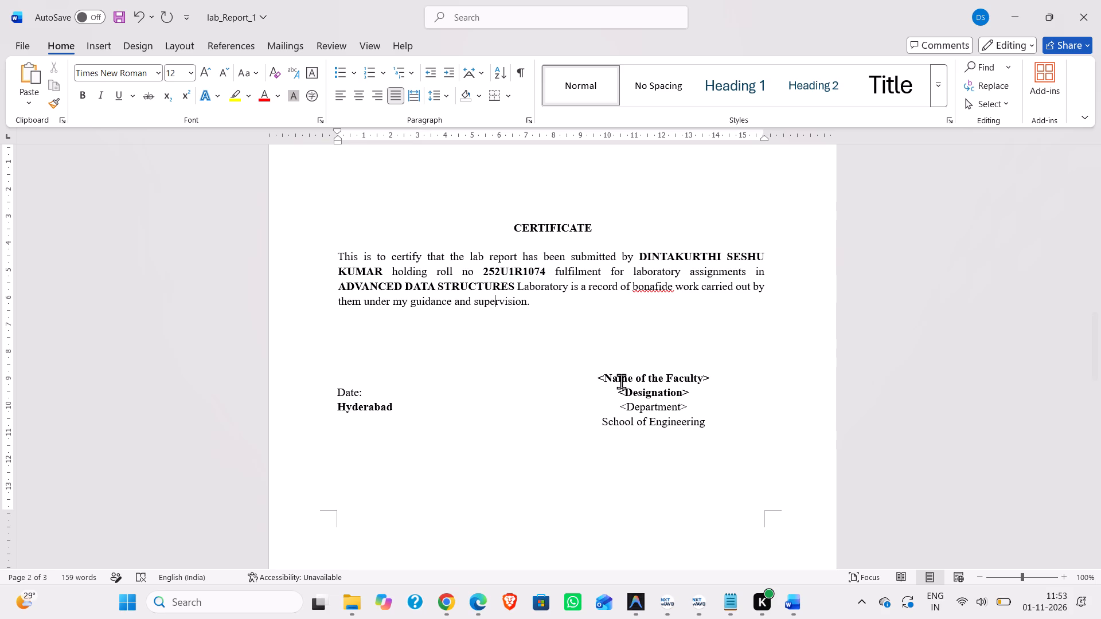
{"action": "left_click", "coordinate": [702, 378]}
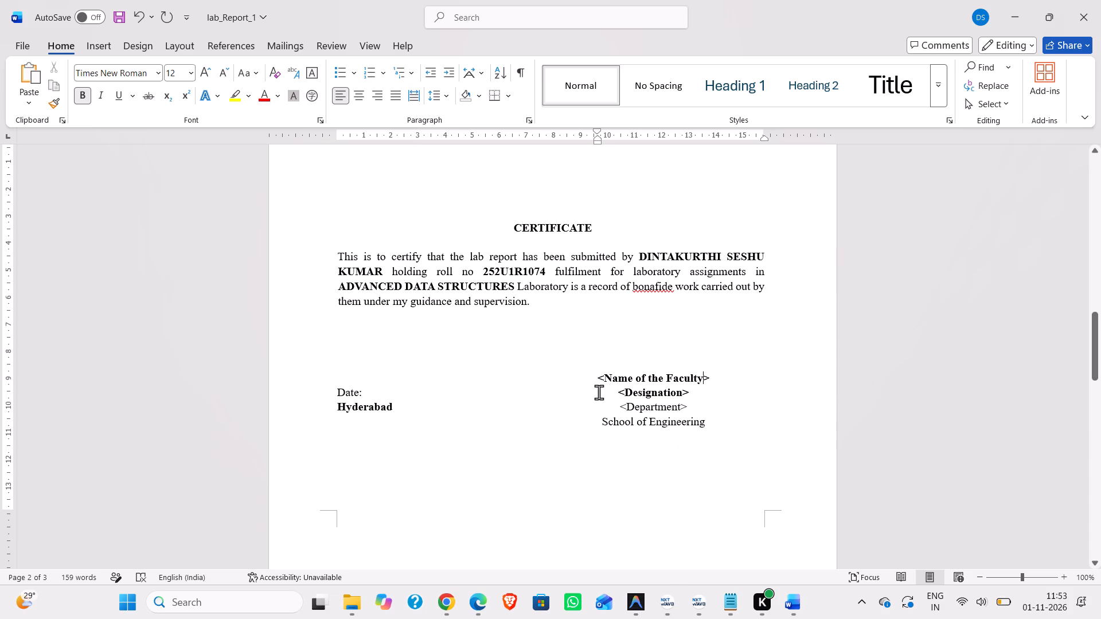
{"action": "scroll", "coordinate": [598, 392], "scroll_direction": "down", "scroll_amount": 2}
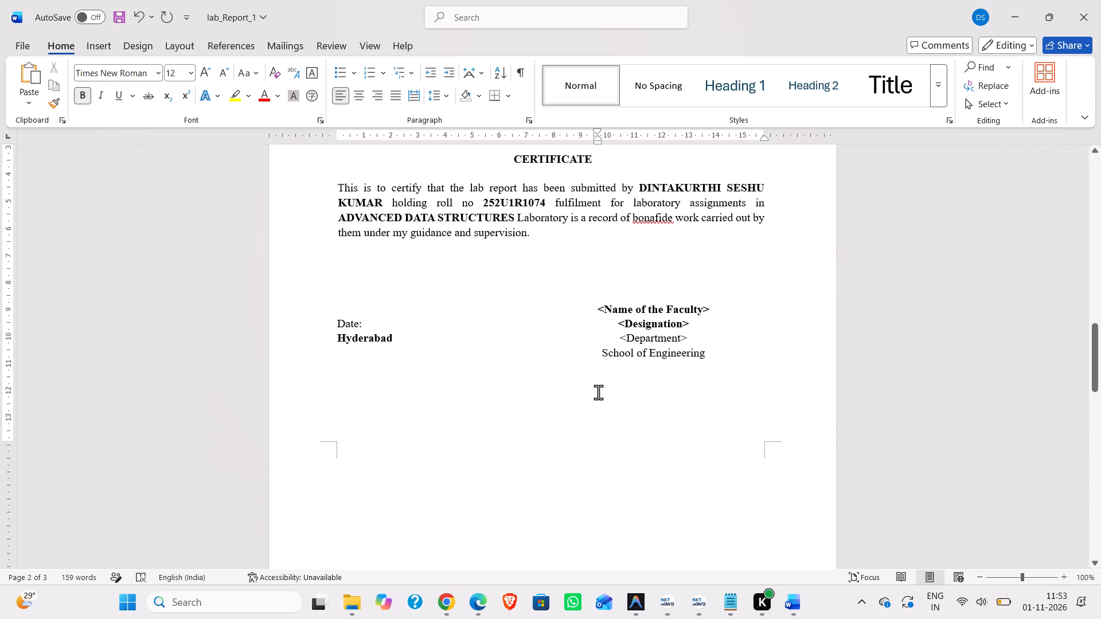
Replace the <Name of the Faculty> placeholder below the certificate paragraph with "Ms." and the faculty member's name, followed by a space.
{"action": "left_click", "coordinate": [714, 314]}
{"action": "key", "text": "BackSpace"}
{"action": "key", "text": "BackSpace"}
{"action": "key", "text": "BackSpace"}
{"action": "key", "text": "BackSpace"}
{"action": "key", "text": "BackSpace"}
{"action": "key", "text": "BackSpace"}
{"action": "key", "text": "BackSpace"}
{"action": "key", "text": "BackSpace"}
{"action": "key", "text": "BackSpace"}
{"action": "key", "text": "BackSpace"}
{"action": "key", "text": "BackSpace"}
{"action": "key", "text": "BackSpace"}
{"action": "key", "text": "BackSpace"}
{"action": "key", "text": "BackSpace"}
{"action": "key", "text": "BackSpace"}
{"action": "key", "text": "BackSpace"}
{"action": "key", "text": "BackSpace"}
{"action": "key", "text": "BackSpace"}
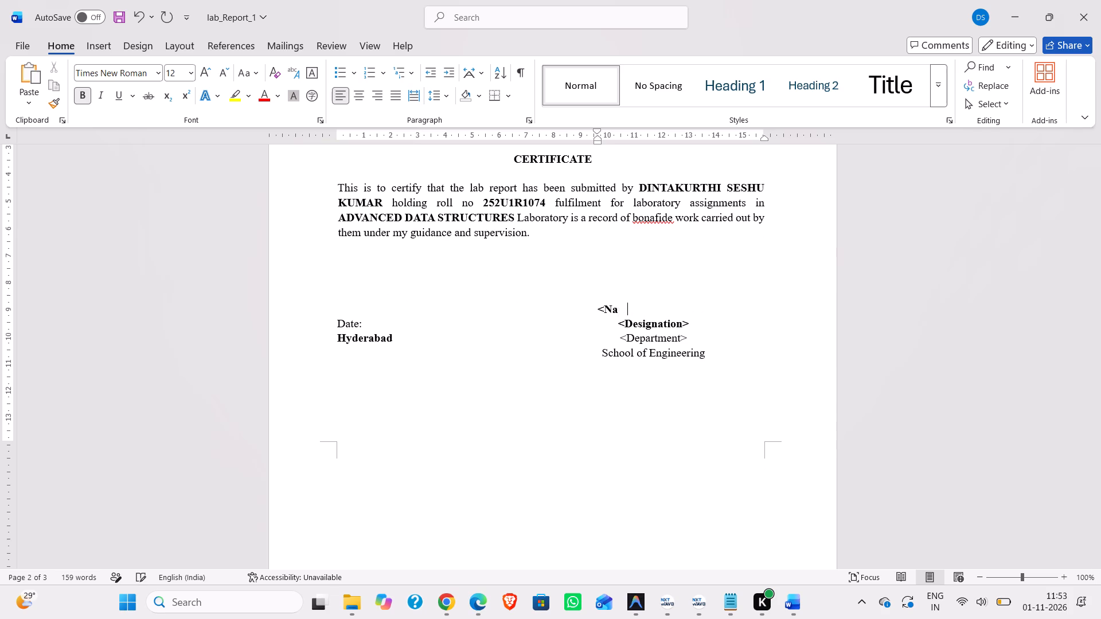
{"action": "key", "text": "BackSpace"}
{"action": "key", "text": "BackSpace"}
{"action": "key", "text": "BackSpace"}
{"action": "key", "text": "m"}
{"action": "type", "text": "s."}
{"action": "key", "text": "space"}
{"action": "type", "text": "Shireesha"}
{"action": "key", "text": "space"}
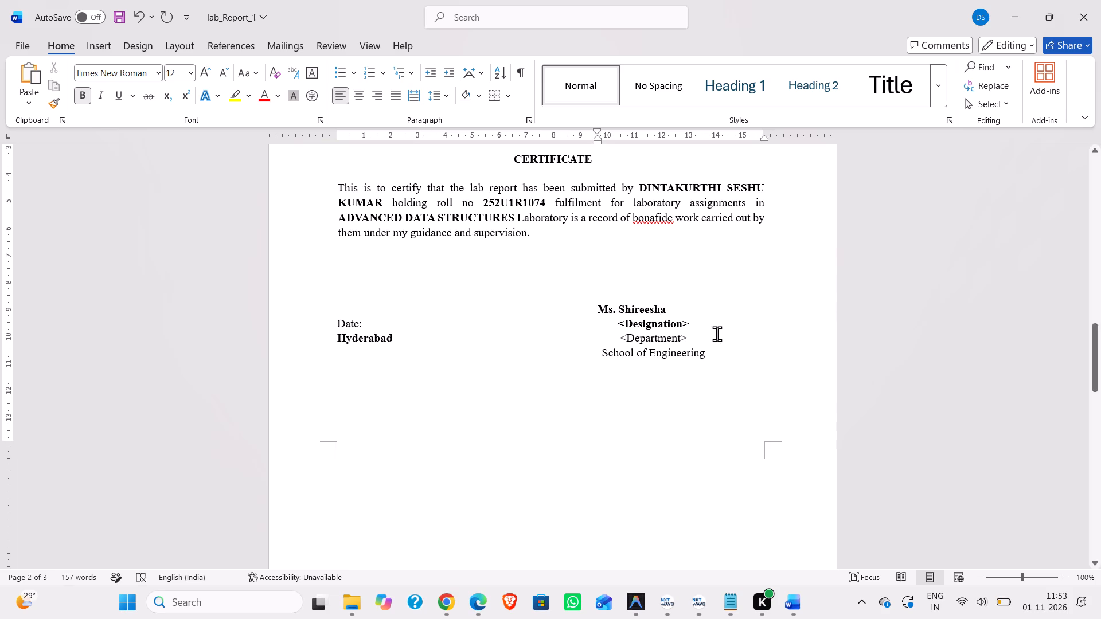
Place the text cursor at the start of experiment 2.2, "Find the longest subarray with sum K", in the list of experiments.
{"action": "scroll", "coordinate": [717, 334], "scroll_direction": "down", "scroll_amount": 19}
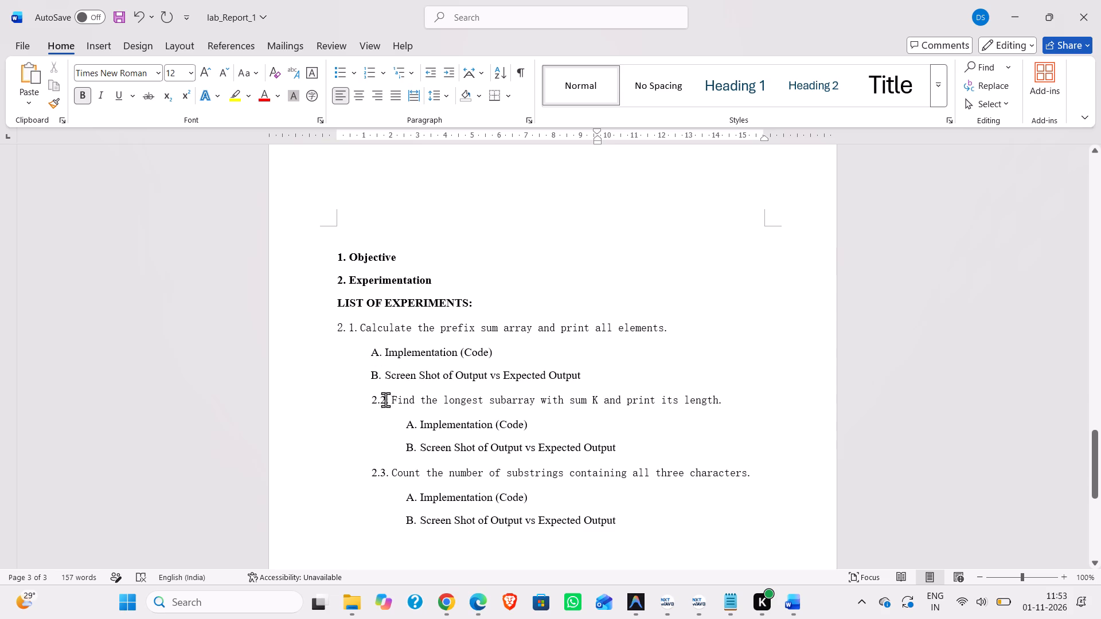
{"action": "left_click", "coordinate": [367, 352]}
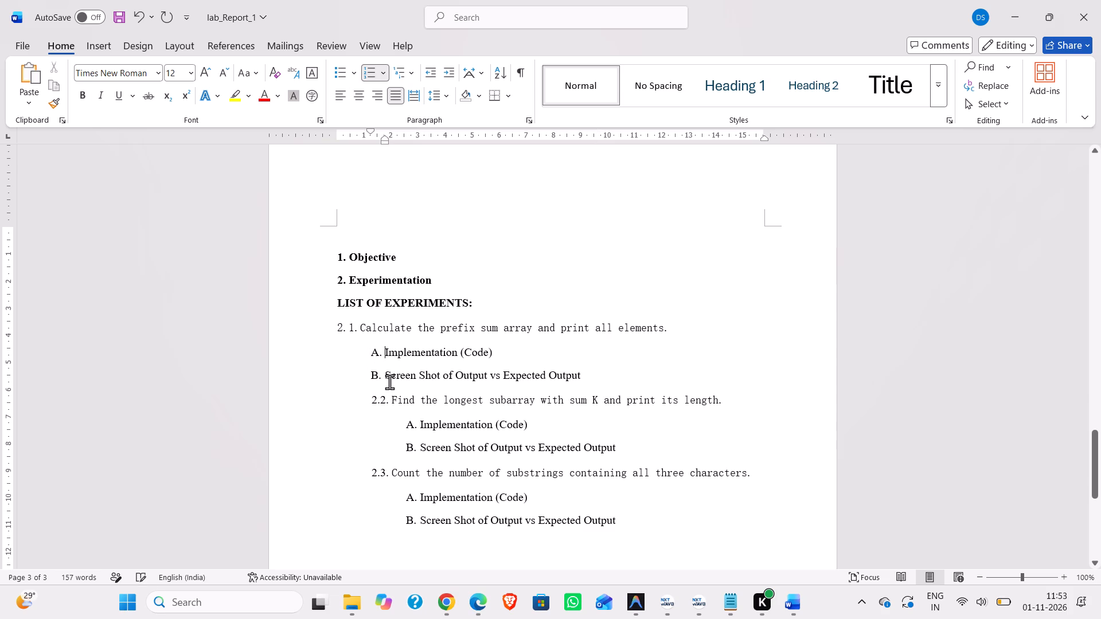
{"action": "left_click", "coordinate": [372, 404]}
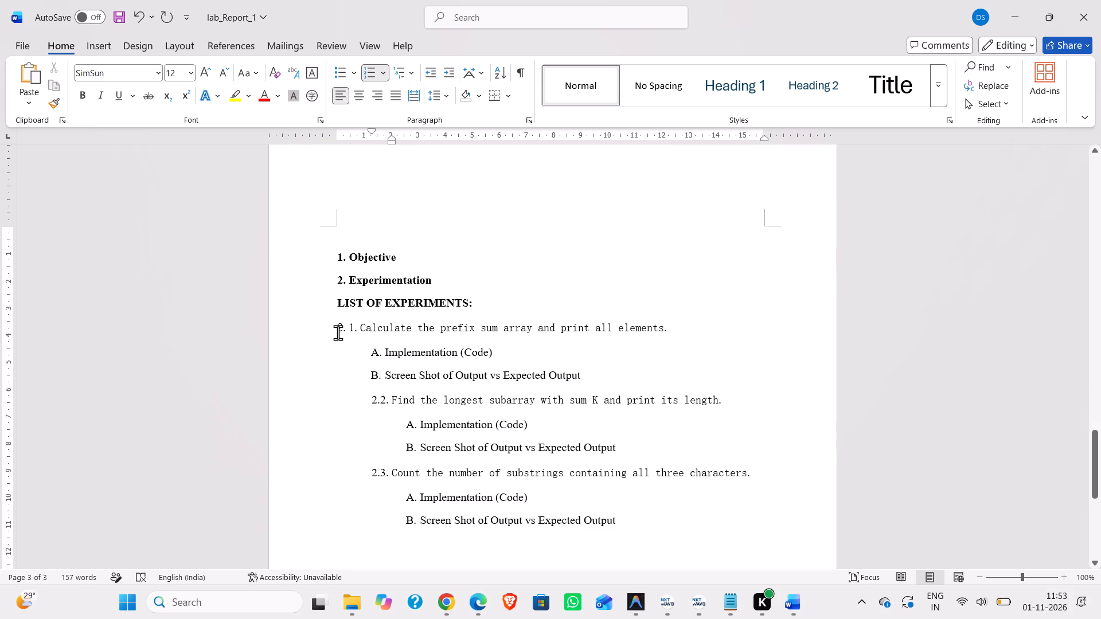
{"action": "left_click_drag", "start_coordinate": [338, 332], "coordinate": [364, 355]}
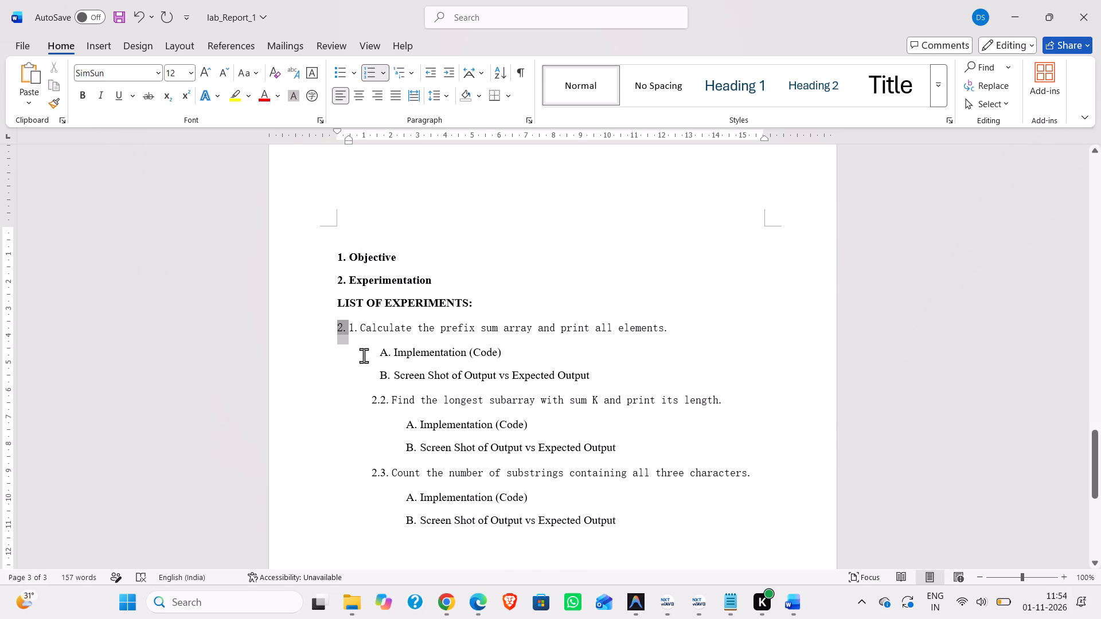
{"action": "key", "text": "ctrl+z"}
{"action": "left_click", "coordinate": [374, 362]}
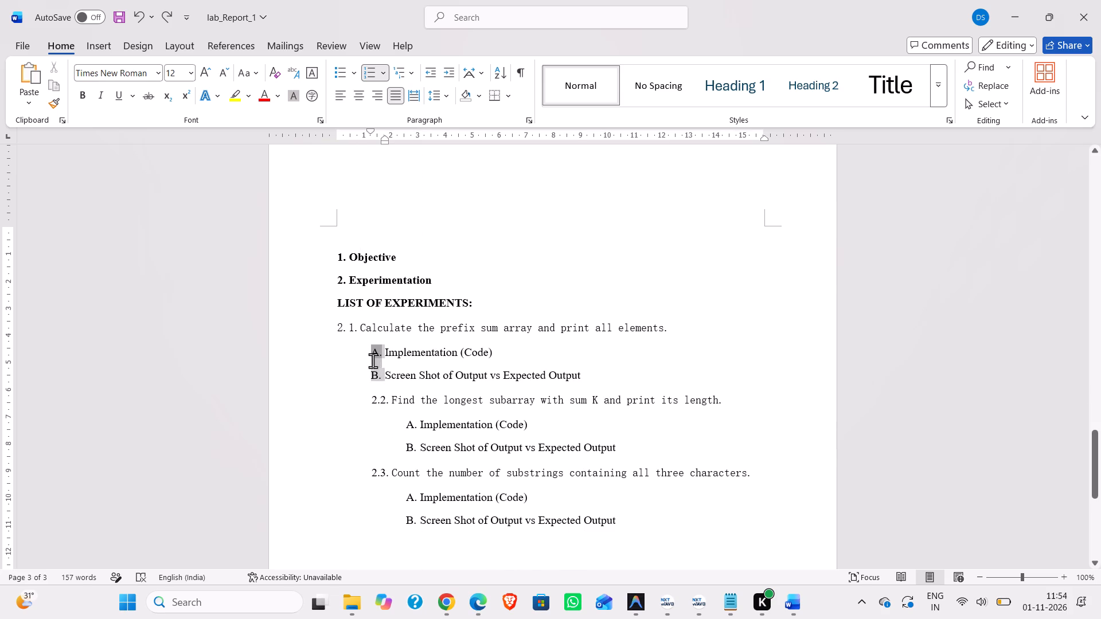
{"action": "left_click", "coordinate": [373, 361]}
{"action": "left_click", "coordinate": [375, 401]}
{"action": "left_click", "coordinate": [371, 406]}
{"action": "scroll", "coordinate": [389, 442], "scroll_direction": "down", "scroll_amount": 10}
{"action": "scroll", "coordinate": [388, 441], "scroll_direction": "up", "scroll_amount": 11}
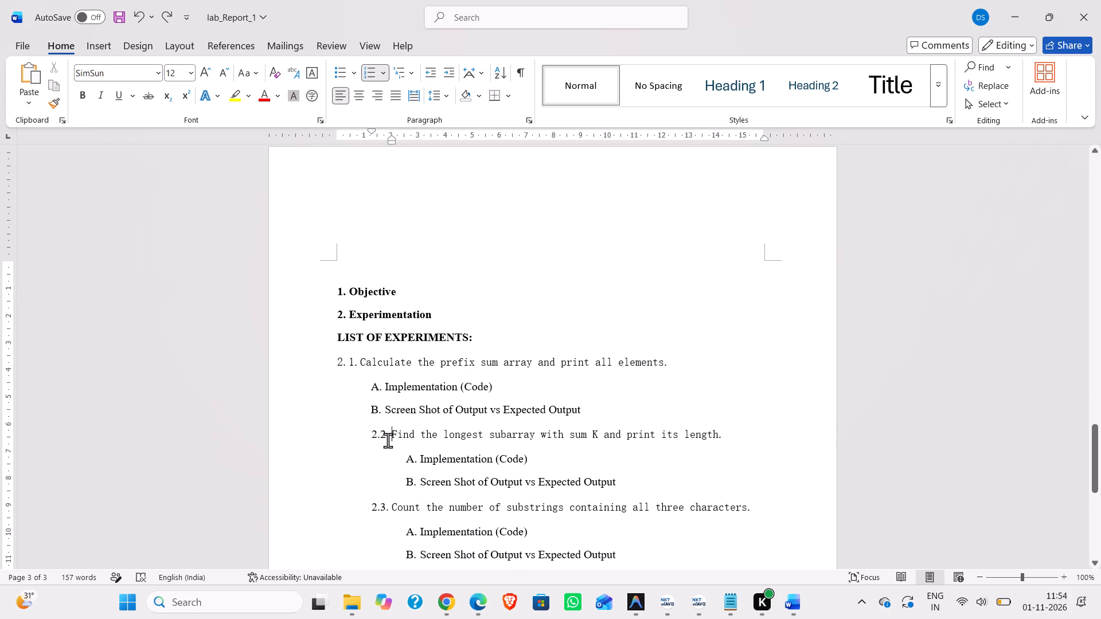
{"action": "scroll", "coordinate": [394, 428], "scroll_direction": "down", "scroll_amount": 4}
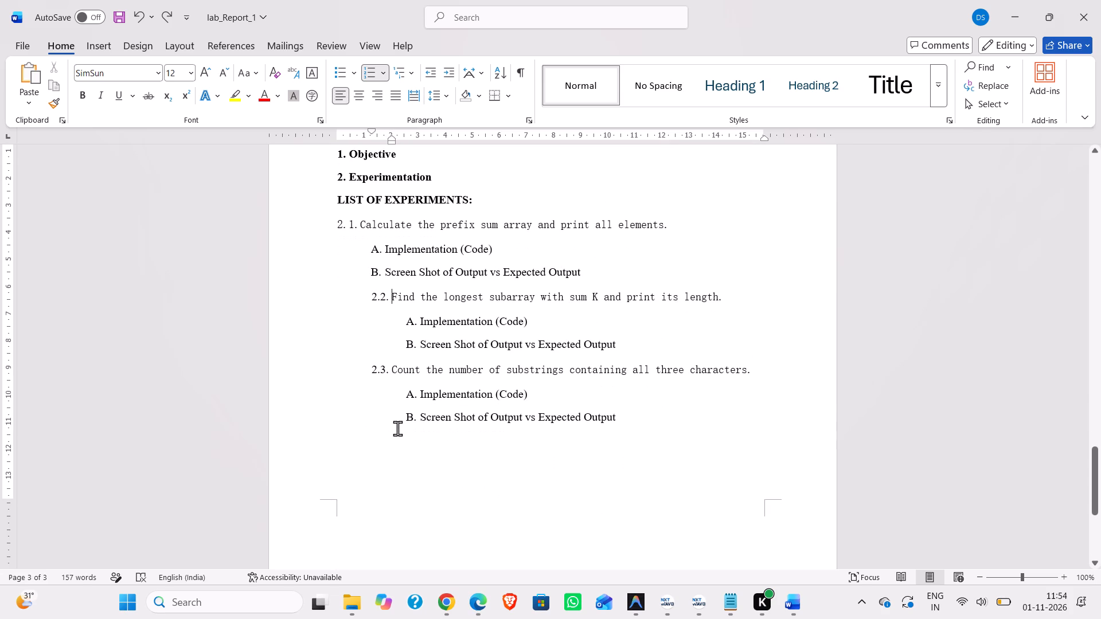
Remove the indented numbering before "Find the longest subarray with sum K" and renumber the line 2.2 at the page's left margin, followed by spacing.
{"action": "left_click", "coordinate": [367, 246]}
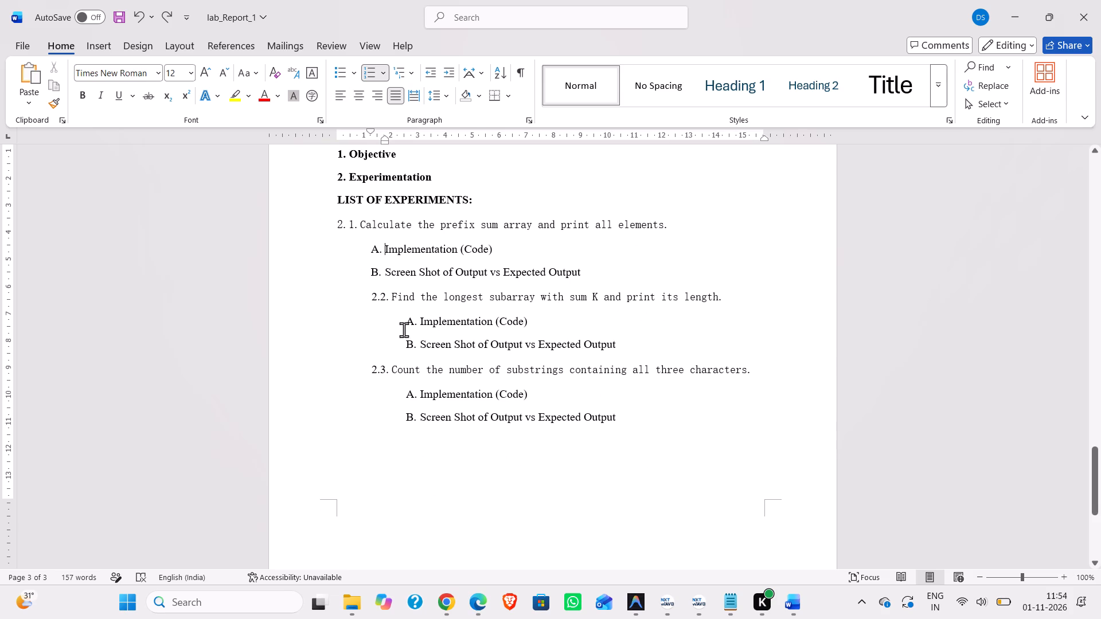
{"action": "left_click", "coordinate": [366, 300]}
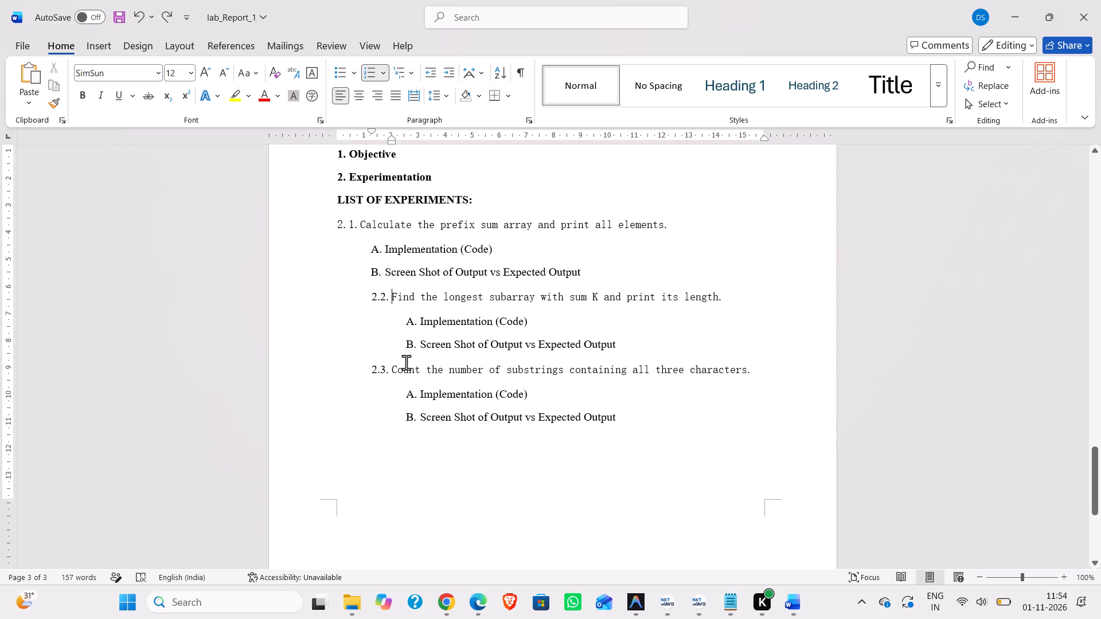
{"action": "key", "text": "BackSpace"}
{"action": "key", "text": "BackSpace"}
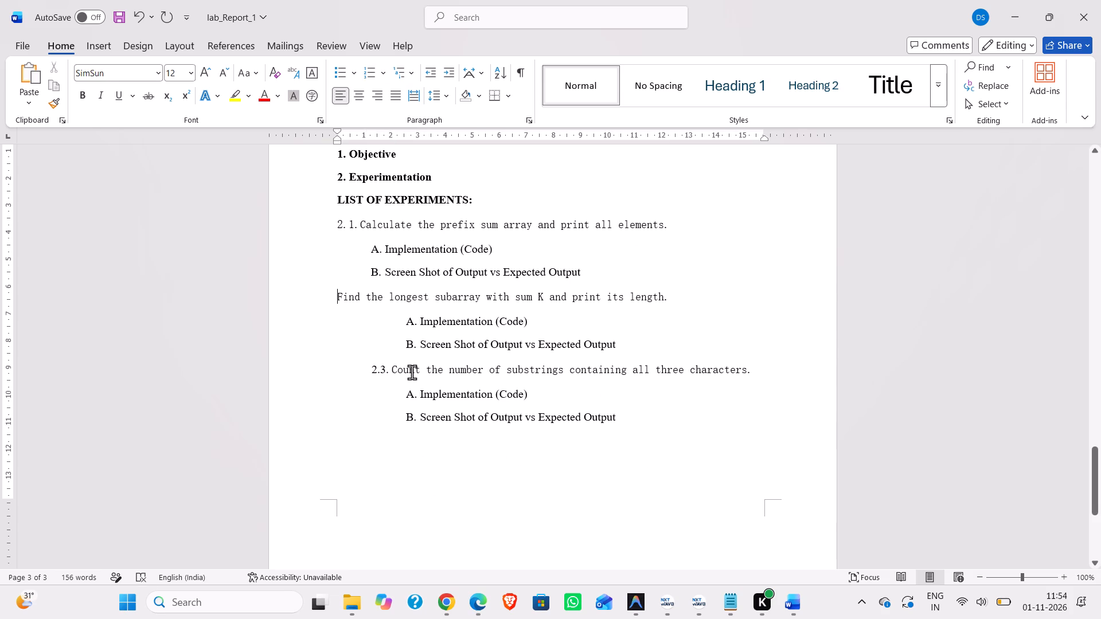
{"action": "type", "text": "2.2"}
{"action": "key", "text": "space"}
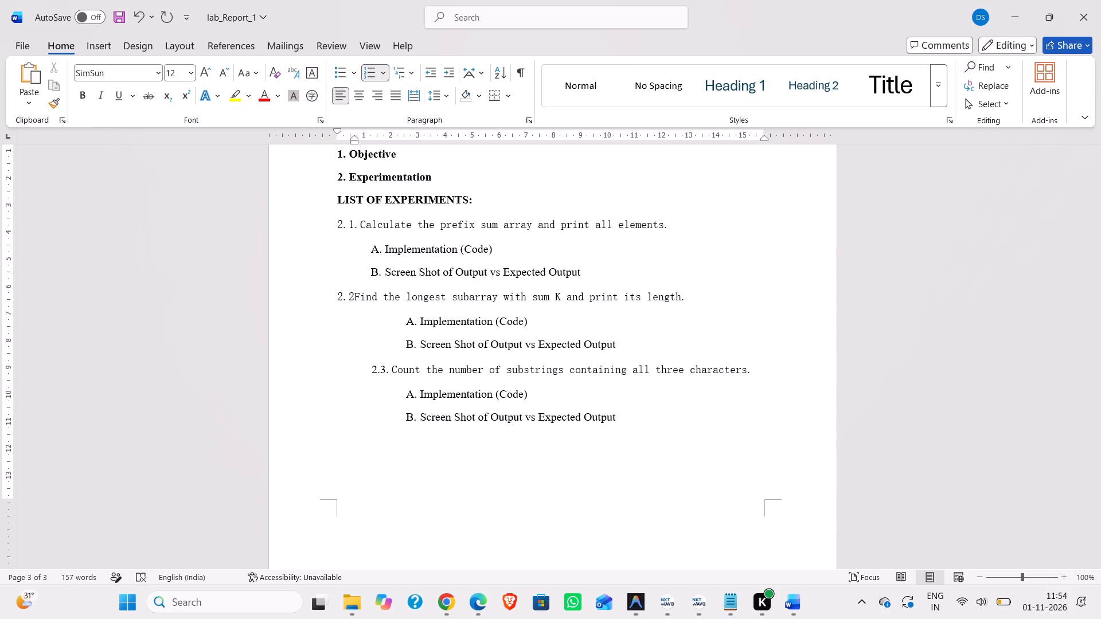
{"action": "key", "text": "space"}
Shift the supervisor's name in the certificate's signature block rightward with seven leading spaces, aligning it with the <Designation> line.
{"action": "scroll", "coordinate": [439, 416], "scroll_direction": "up", "scroll_amount": 20}
{"action": "scroll", "coordinate": [439, 416], "scroll_direction": "up", "scroll_amount": 2}
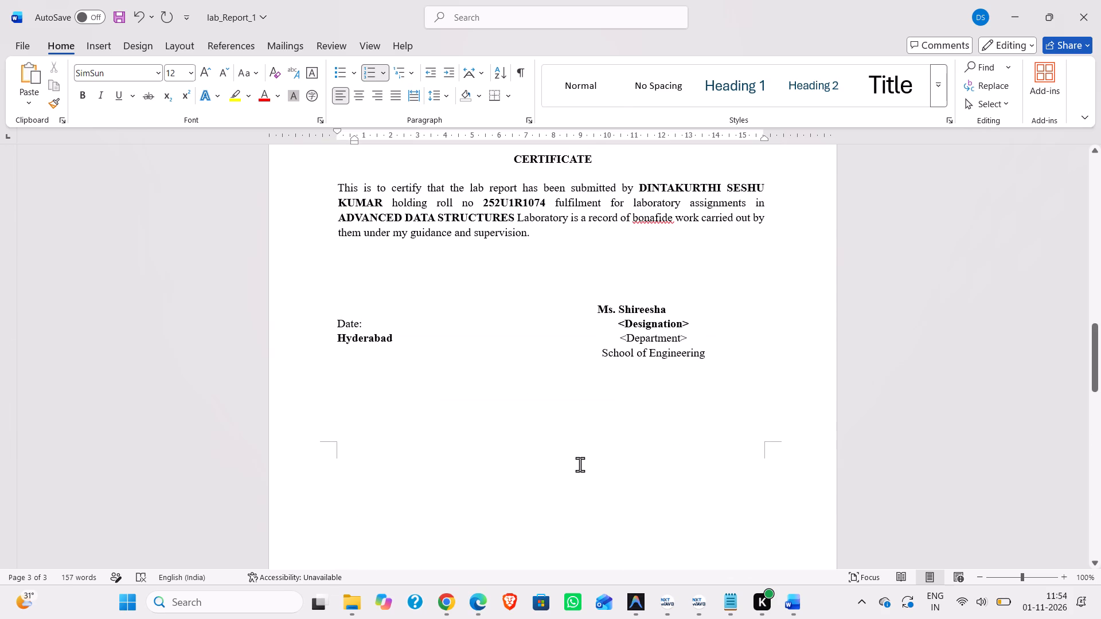
{"action": "left_click", "coordinate": [599, 311]}
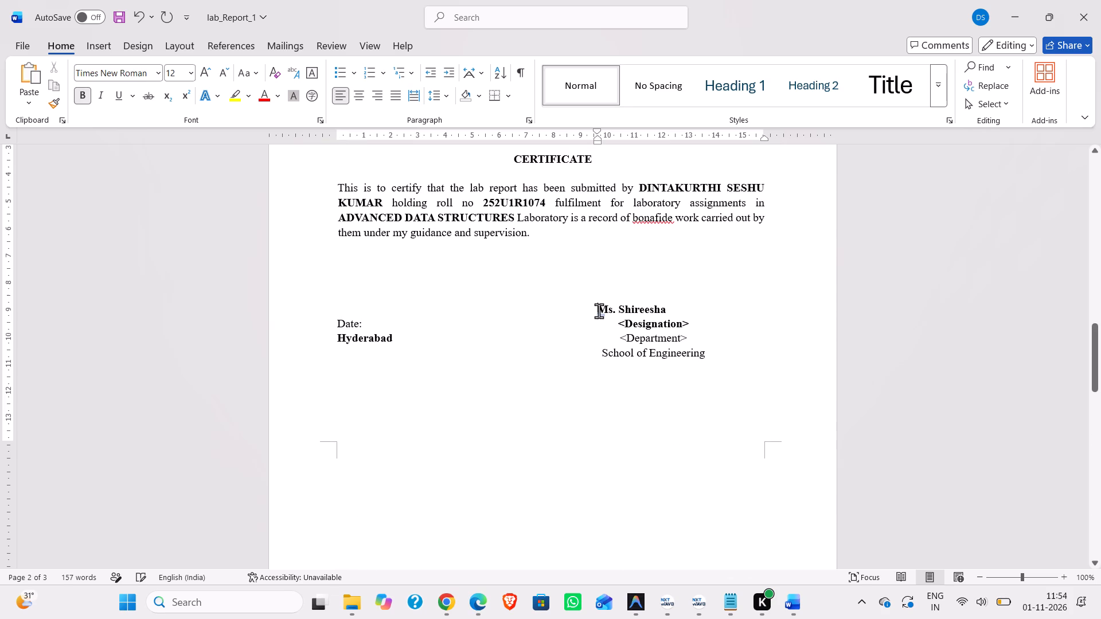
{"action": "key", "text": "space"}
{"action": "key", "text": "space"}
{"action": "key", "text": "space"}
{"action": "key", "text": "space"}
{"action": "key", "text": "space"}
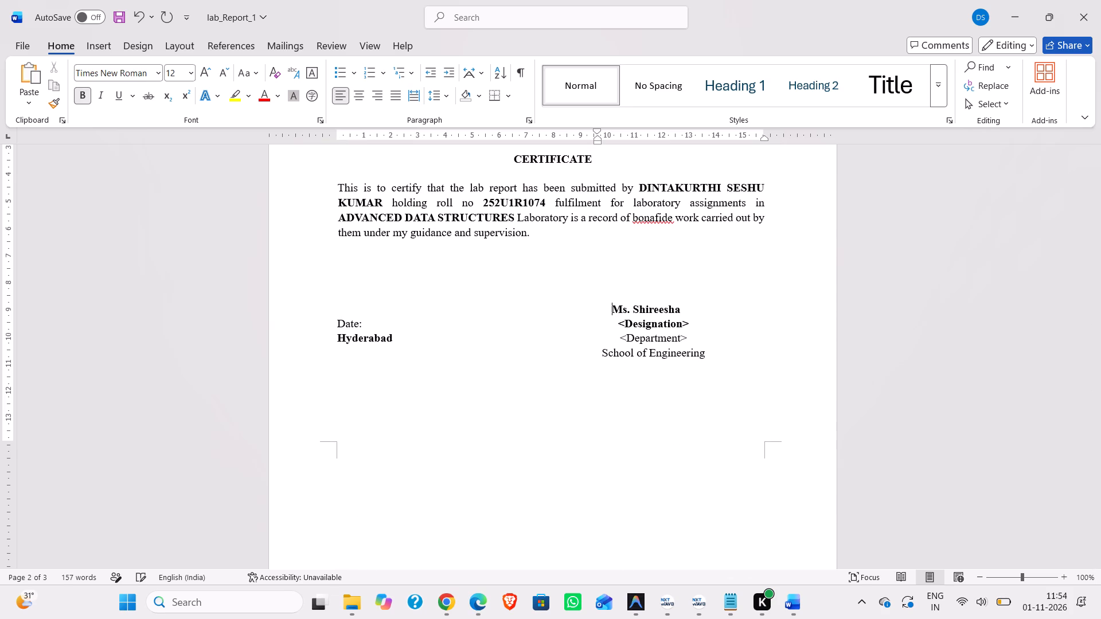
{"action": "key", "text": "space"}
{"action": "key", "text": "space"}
Replace the <Designation> placeholder under the supervisor's name in the certificate with "Asst. Professor".
{"action": "scroll", "coordinate": [622, 360], "scroll_direction": "up", "scroll_amount": 6}
{"action": "scroll", "coordinate": [622, 360], "scroll_direction": "down", "scroll_amount": 5}
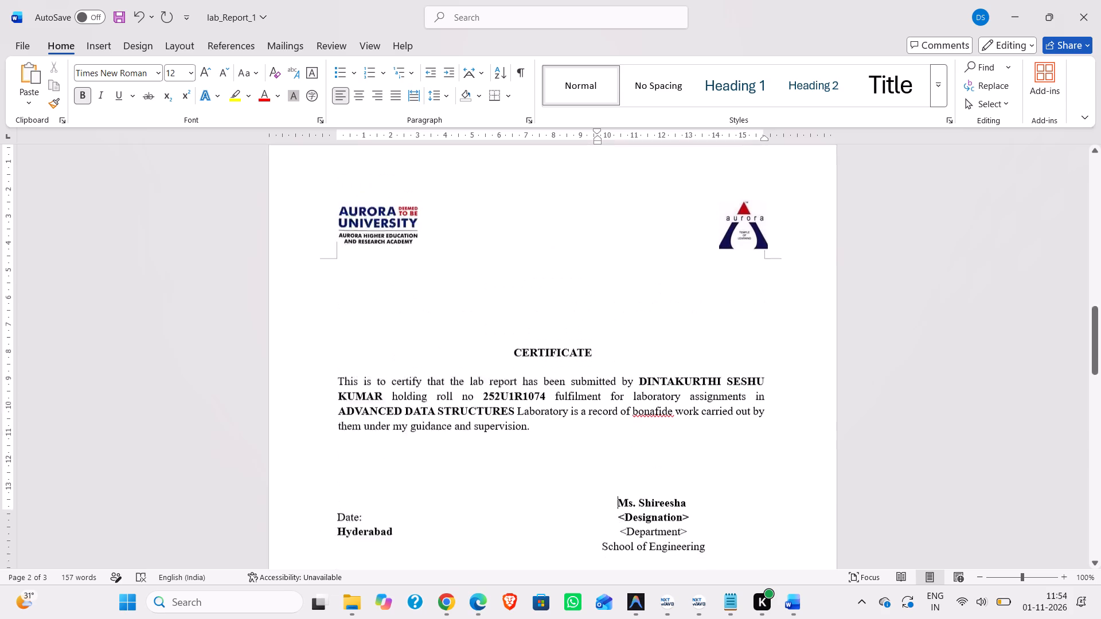
{"action": "scroll", "coordinate": [622, 360], "scroll_direction": "down", "scroll_amount": 3}
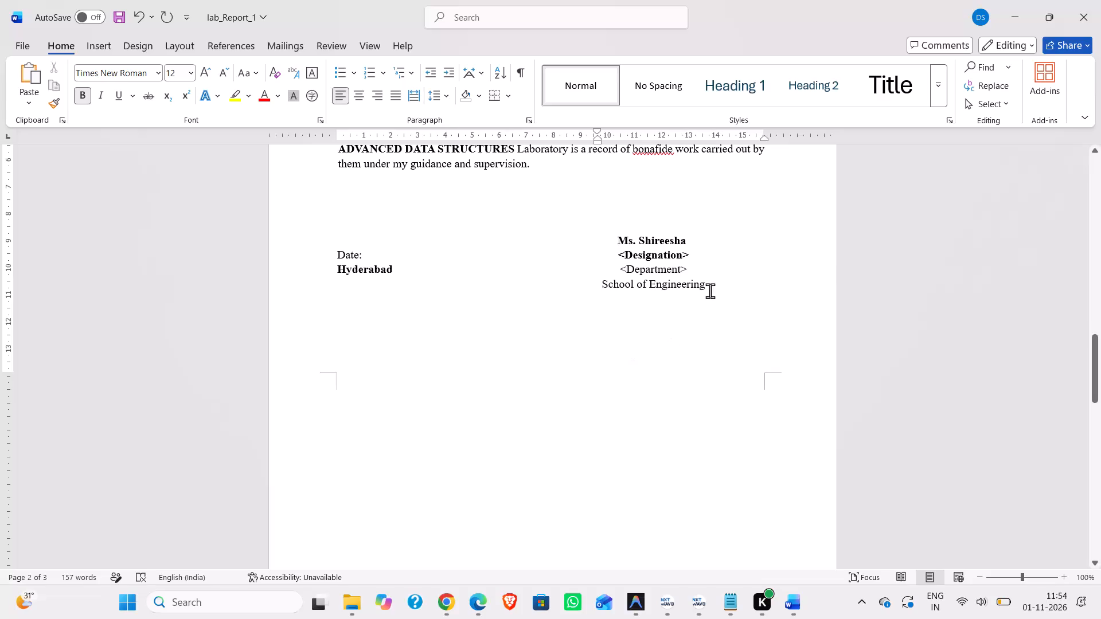
{"action": "left_click", "coordinate": [700, 250]}
{"action": "key", "text": "BackSpace"}
{"action": "key", "text": "BackSpace"}
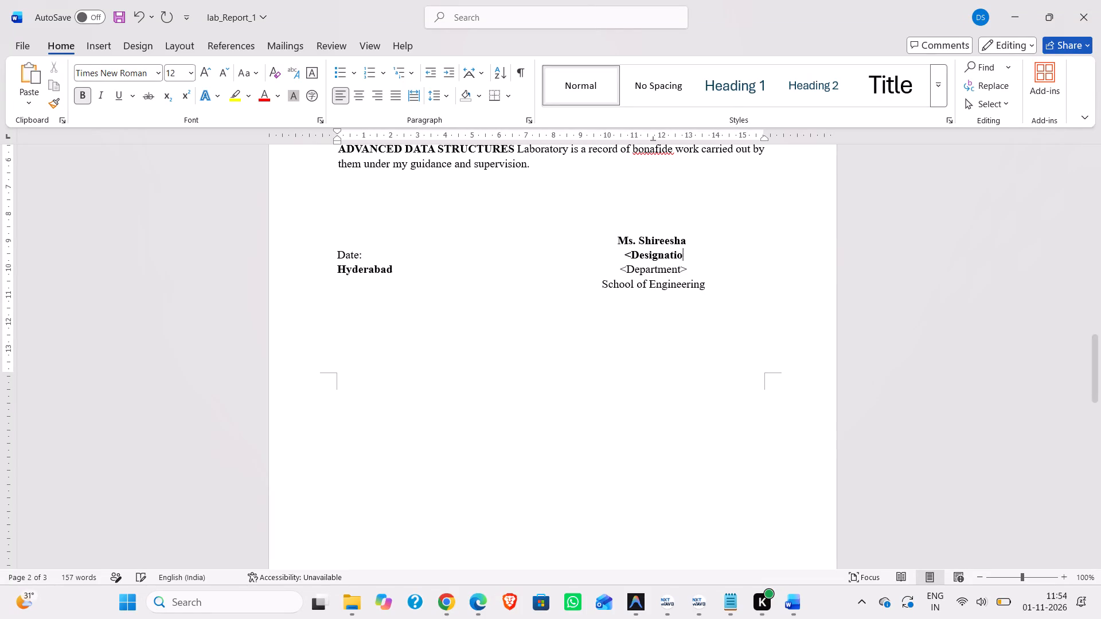
{"action": "key", "text": "BackSpace"}
{"action": "key", "text": "BackSpace"}
{"action": "key", "text": "BackSpace"}
{"action": "key", "text": "BackSpace"}
{"action": "key", "text": "BackSpace"}
{"action": "key", "text": "BackSpace"}
{"action": "key", "text": "BackSpace"}
{"action": "key", "text": "BackSpace"}
{"action": "key", "text": "BackSpace"}
{"action": "key", "text": "BackSpace"}
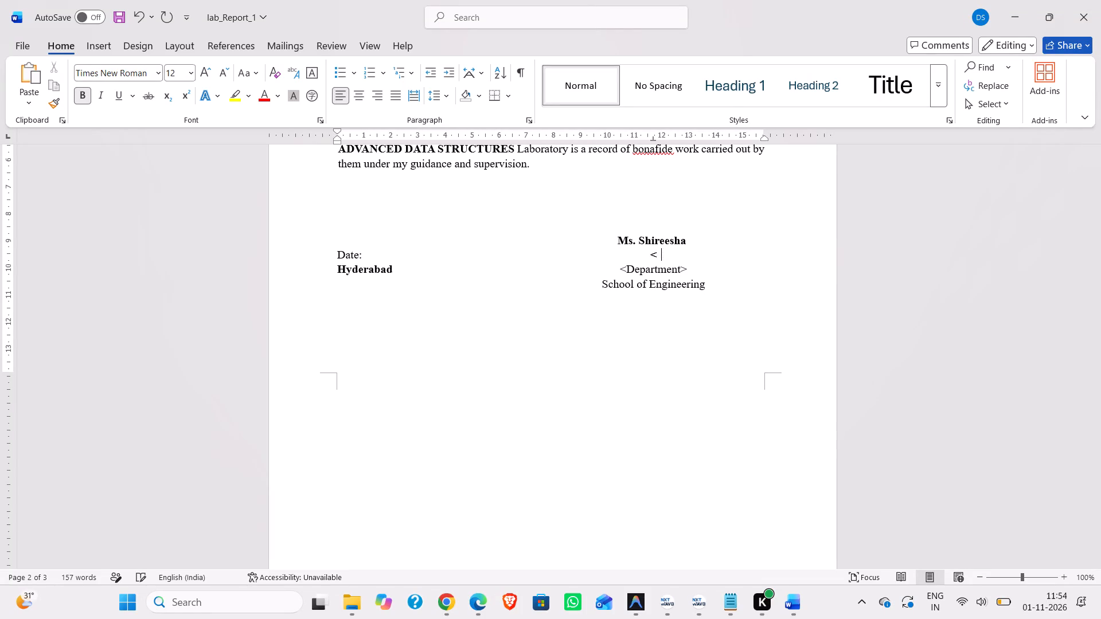
{"action": "key", "text": "BackSpace"}
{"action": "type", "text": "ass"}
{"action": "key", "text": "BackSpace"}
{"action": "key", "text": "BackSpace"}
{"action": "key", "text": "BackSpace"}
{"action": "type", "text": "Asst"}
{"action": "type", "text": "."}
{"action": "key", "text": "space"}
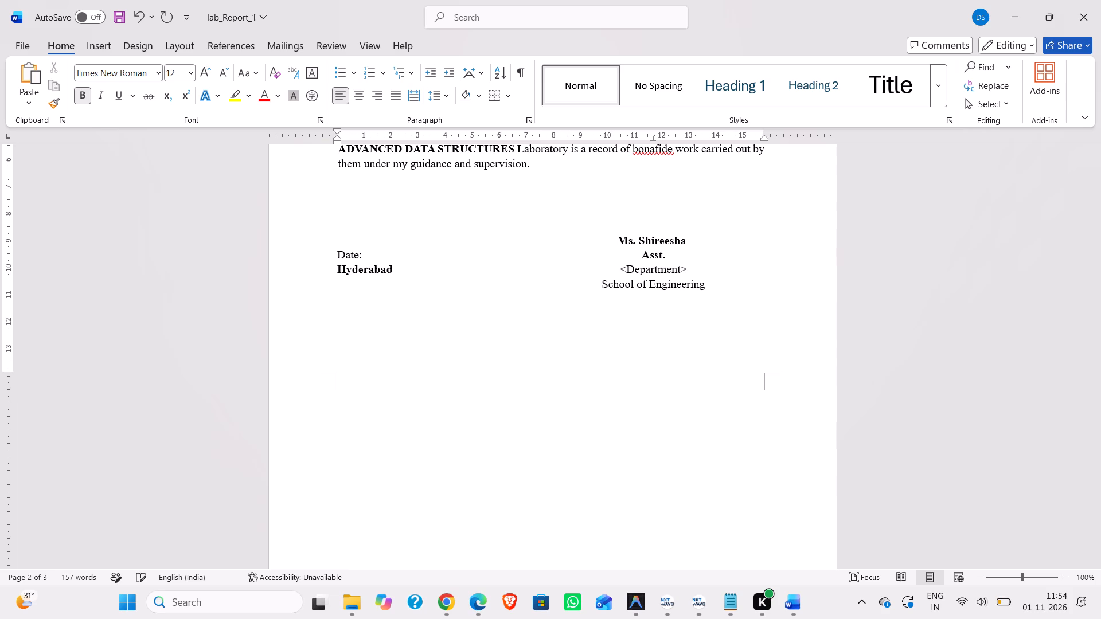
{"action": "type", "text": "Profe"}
Complete the supervisor's title in the certificate signature block as "Asst. Professor", followed by a space.
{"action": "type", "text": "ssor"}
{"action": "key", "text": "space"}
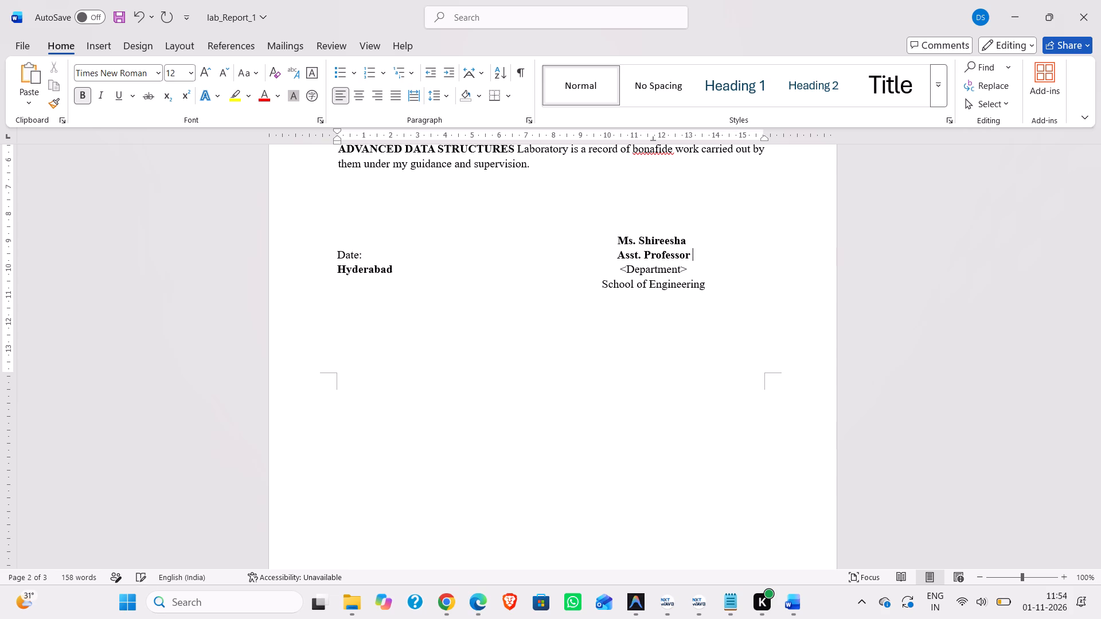
Replace the <Department> placeholder in the signature block with "Department of computer science and engineering", followed by a space.
{"action": "left_click", "coordinate": [693, 264]}
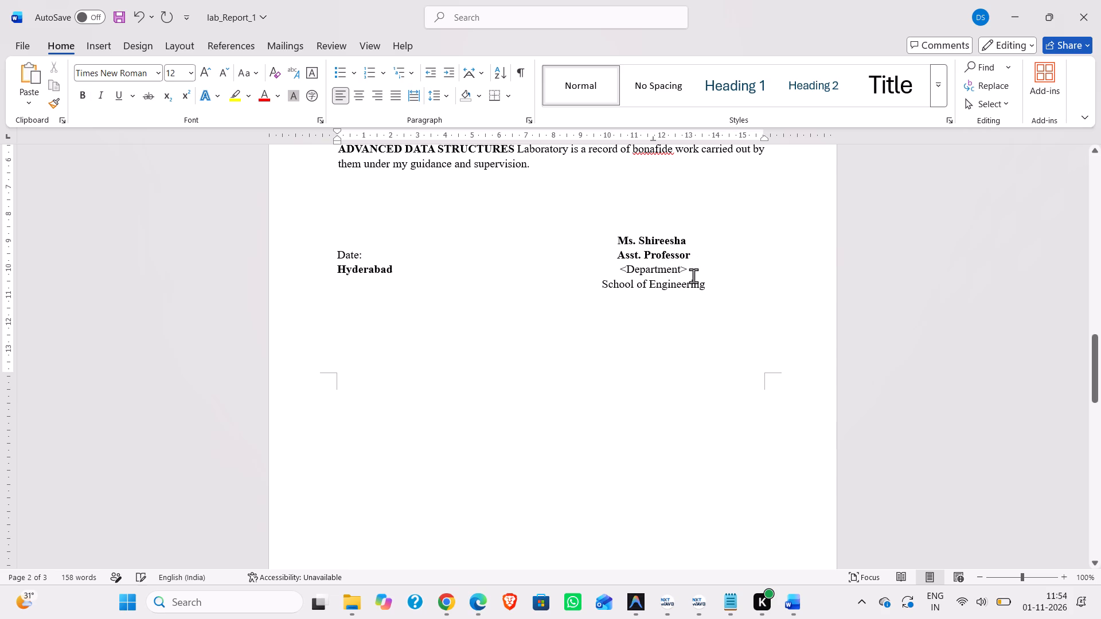
{"action": "key", "text": "BackSpace"}
{"action": "key", "text": "BackSpace"}
{"action": "key", "text": "BackSpace"}
{"action": "key", "text": "BackSpace"}
{"action": "key", "text": "BackSpace"}
{"action": "key", "text": "BackSpace"}
{"action": "key", "text": "BackSpace"}
{"action": "key", "text": "BackSpace"}
{"action": "key", "text": "BackSpace"}
{"action": "key", "text": "BackSpace"}
{"action": "key", "text": "BackSpace"}
{"action": "key", "text": "BackSpace"}
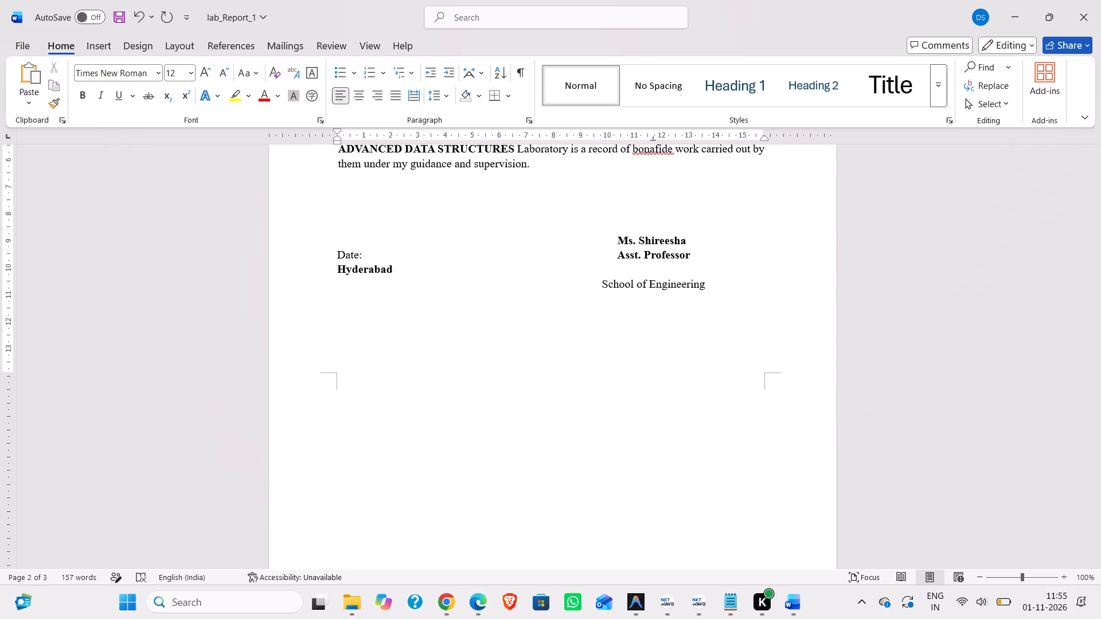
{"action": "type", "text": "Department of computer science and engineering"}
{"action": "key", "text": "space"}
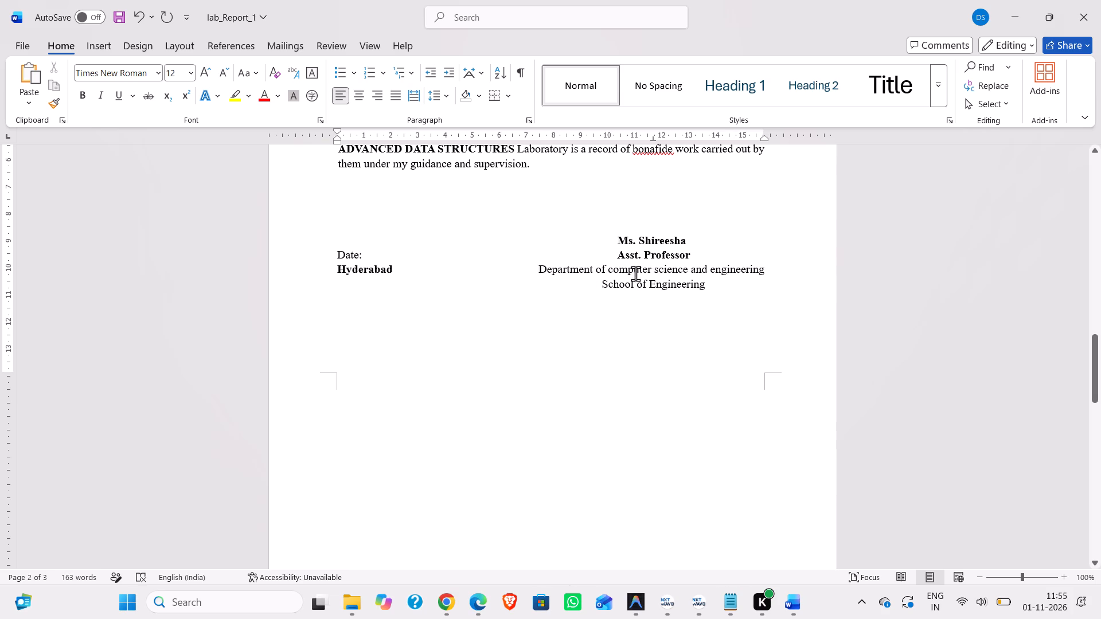
Make the line "Department of computer science and engineering" bold in the certificate signature block.
{"action": "left_click_drag", "start_coordinate": [539, 269], "coordinate": [789, 267]}
{"action": "left_click", "coordinate": [789, 267]}
{"action": "left_click_drag", "start_coordinate": [539, 272], "coordinate": [751, 269]}
{"action": "double_click", "coordinate": [731, 250]}
{"action": "double_click", "coordinate": [754, 314]}
{"action": "left_click_drag", "start_coordinate": [537, 268], "coordinate": [736, 275]}
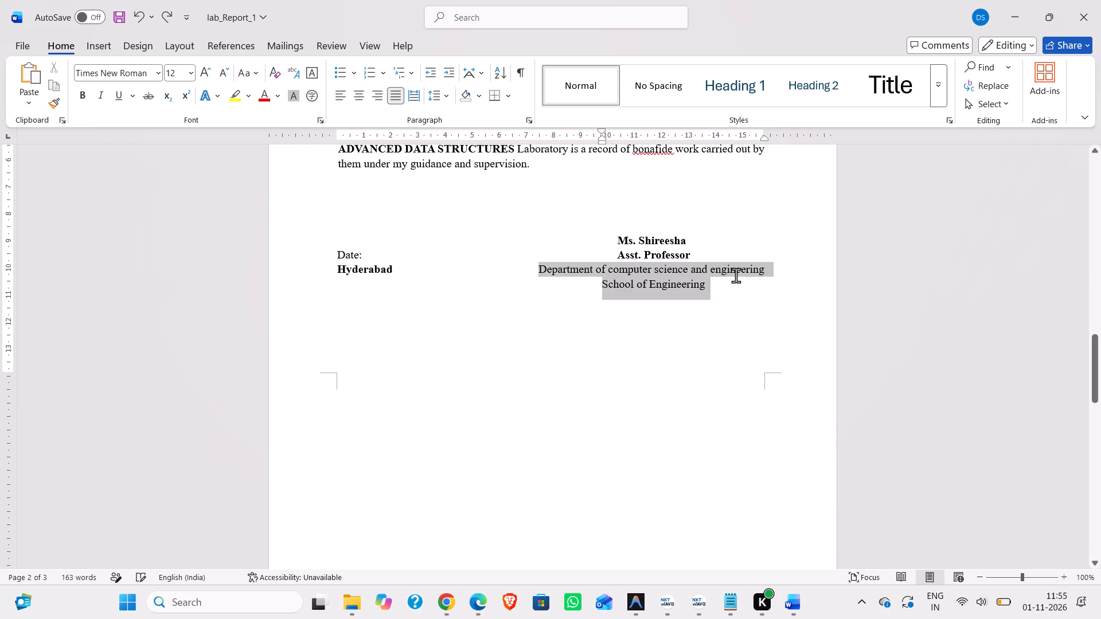
{"action": "left_click_drag", "start_coordinate": [736, 275], "coordinate": [751, 270]}
{"action": "left_click", "coordinate": [731, 243]}
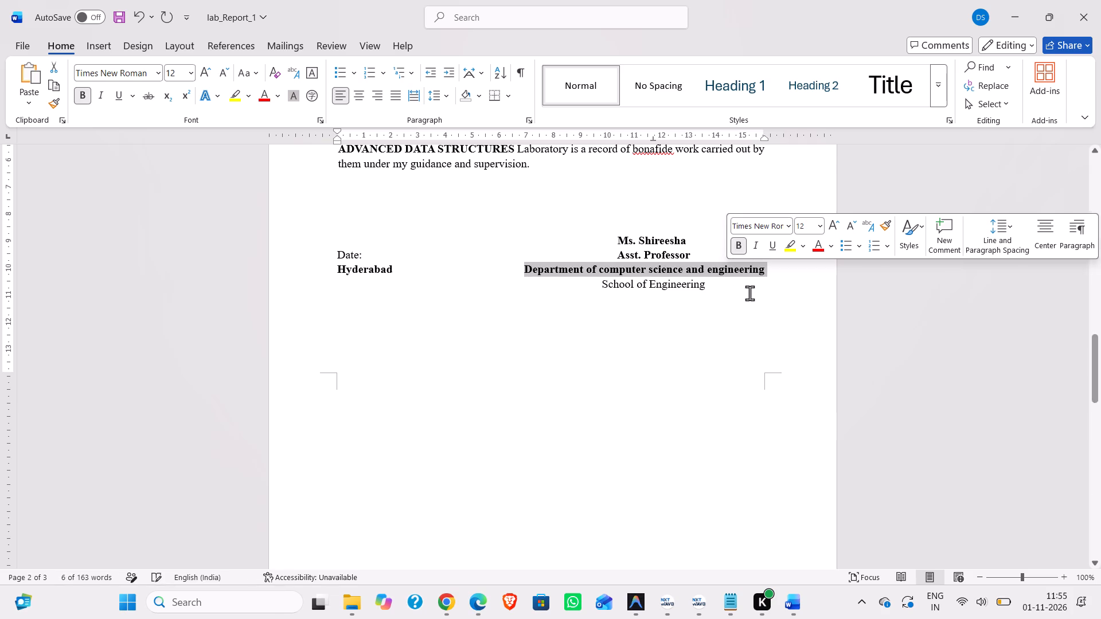
{"action": "left_click", "coordinate": [749, 293]}
Expand "Asst." in the supervisor's title so the line reads "Assisstant Professor".
{"action": "scroll", "coordinate": [647, 398], "scroll_direction": "up", "scroll_amount": 1}
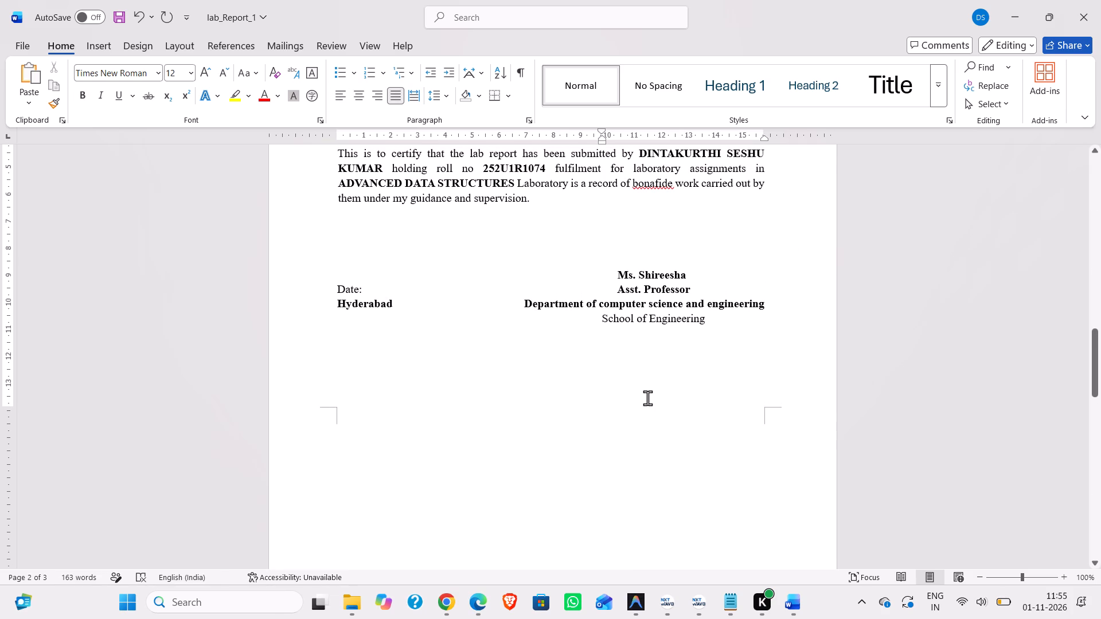
{"action": "left_click", "coordinate": [641, 291]}
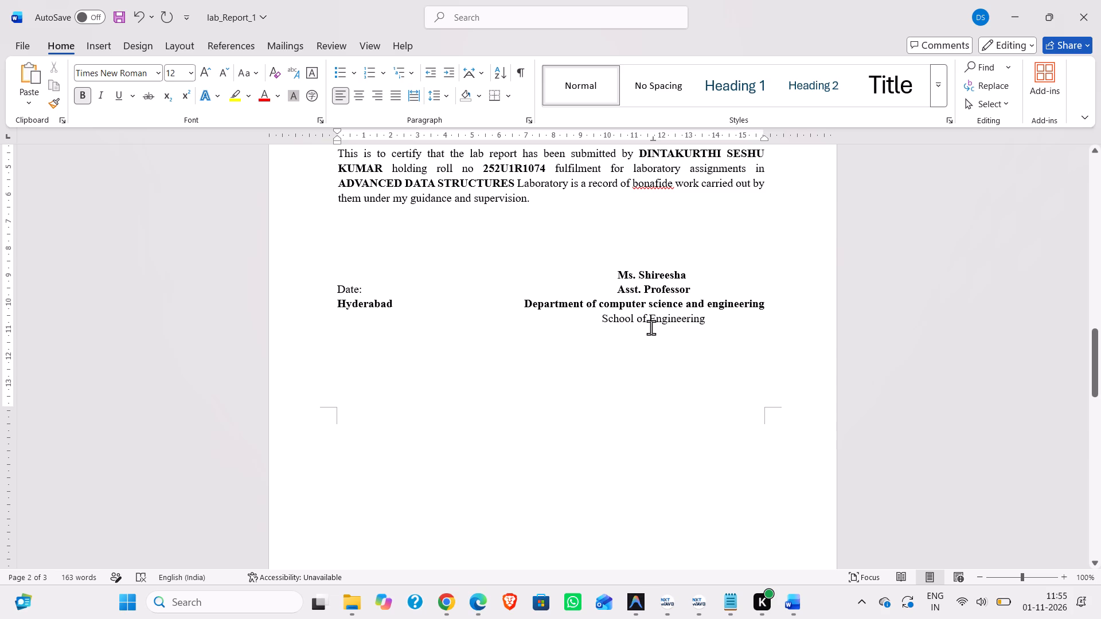
{"action": "key", "text": "BackSpace"}
{"action": "key", "text": "BackSpace"}
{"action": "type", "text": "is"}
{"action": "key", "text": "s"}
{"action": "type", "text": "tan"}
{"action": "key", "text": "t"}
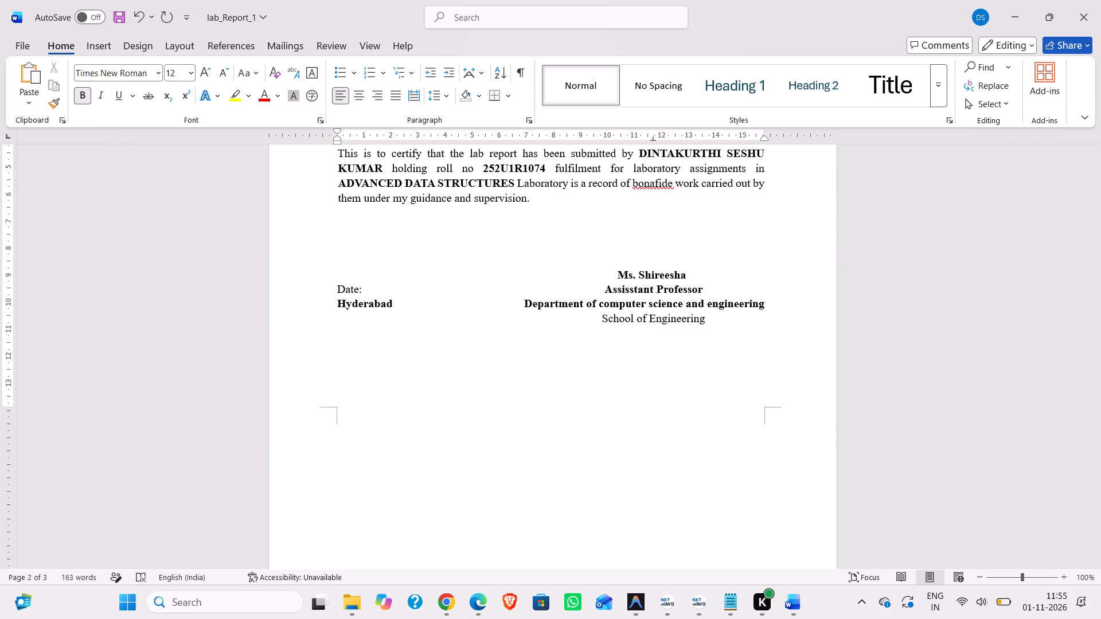
Add a colon after the "1. Objective" heading on the experiments page.
{"action": "scroll", "coordinate": [641, 375], "scroll_direction": "up", "scroll_amount": 18}
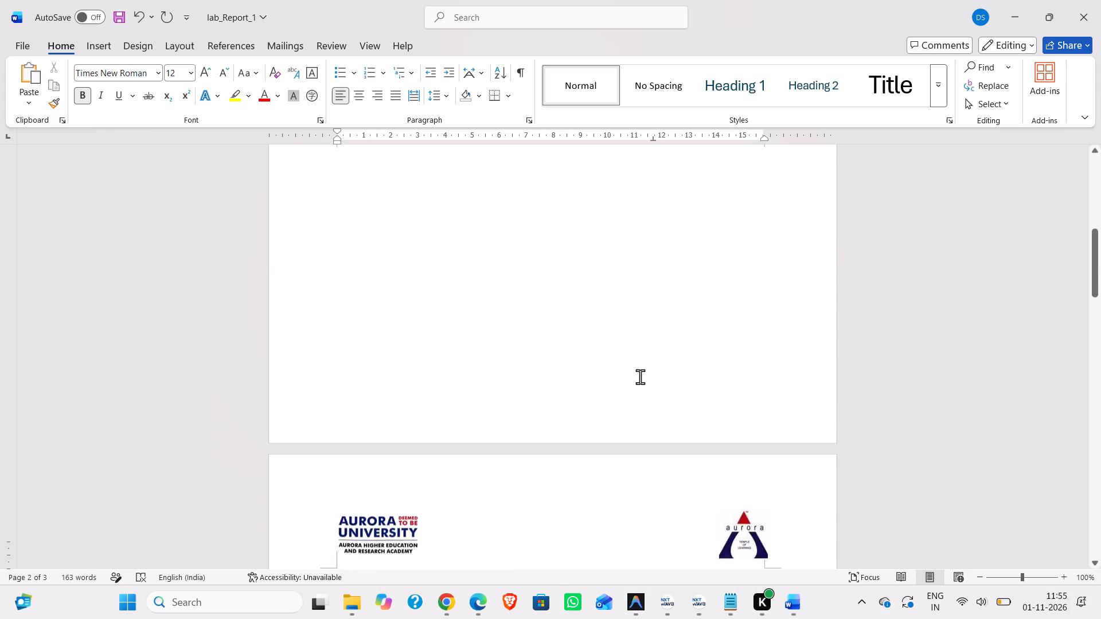
{"action": "scroll", "coordinate": [639, 378], "scroll_direction": "down", "scroll_amount": 20}
{"action": "scroll", "coordinate": [639, 378], "scroll_direction": "down", "scroll_amount": 9}
{"action": "scroll", "coordinate": [540, 369], "scroll_direction": "down", "scroll_amount": 7}
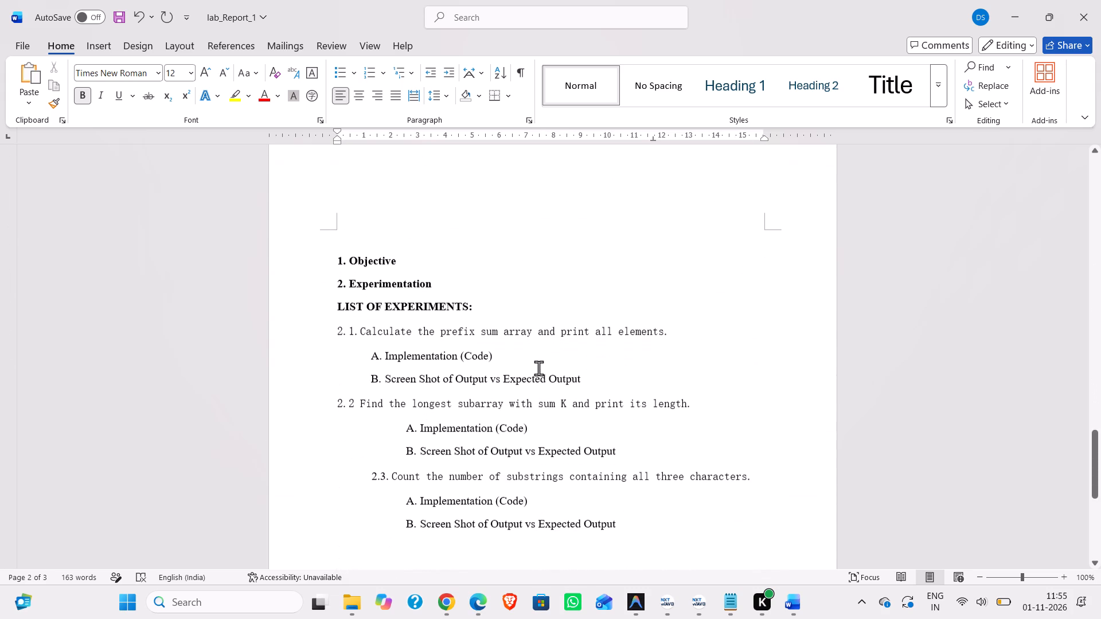
{"action": "left_click", "coordinate": [338, 254]}
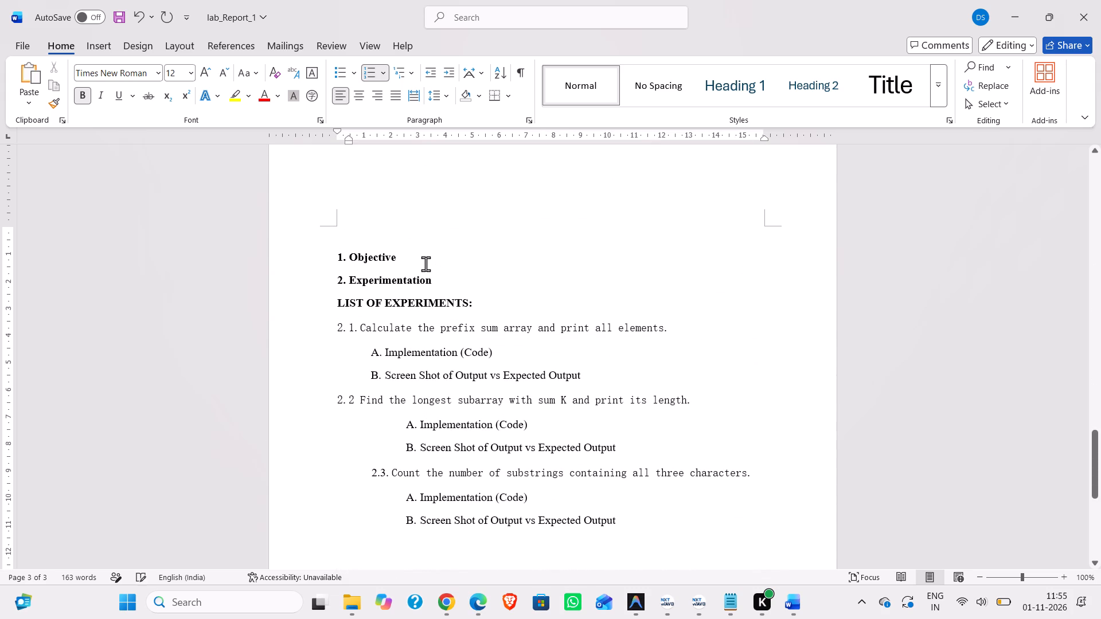
{"action": "left_click", "coordinate": [425, 264]}
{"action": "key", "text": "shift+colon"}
{"action": "scroll", "coordinate": [424, 264], "scroll_direction": "down", "scroll_amount": 1}
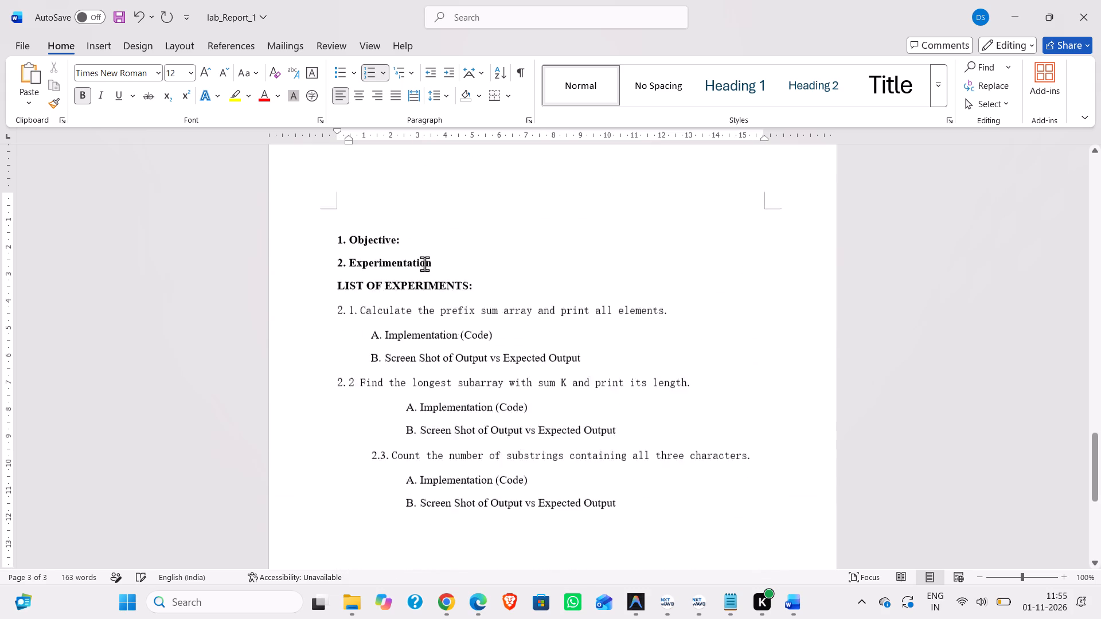
{"action": "scroll", "coordinate": [424, 264], "scroll_direction": "down", "scroll_amount": 1}
{"action": "key", "text": "alt+Tab"}
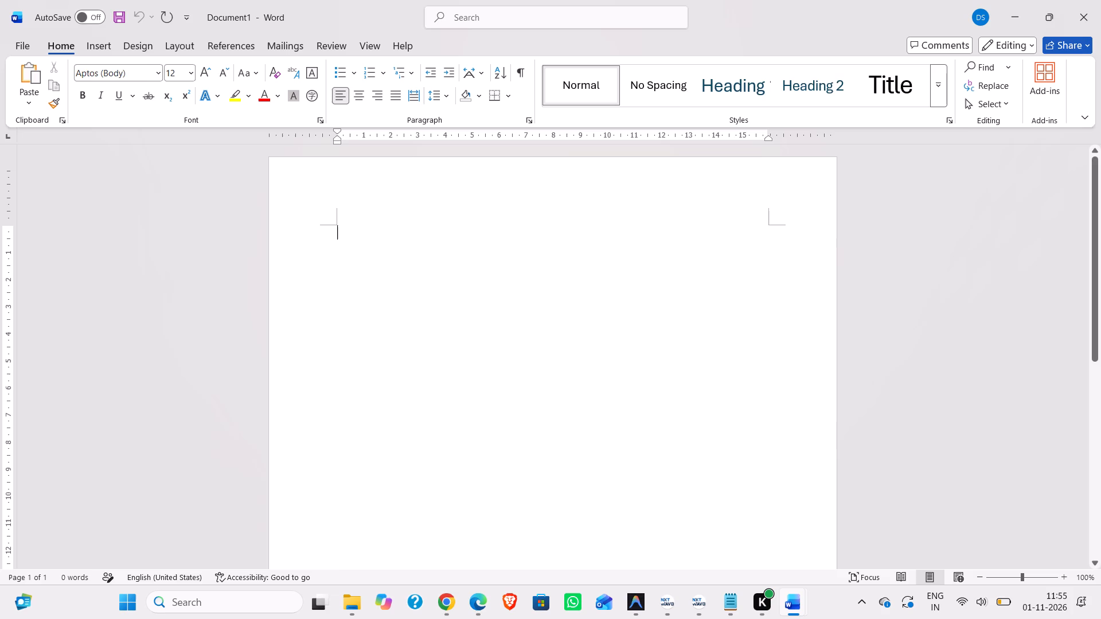
{"action": "key", "text": "alt+Tab"}
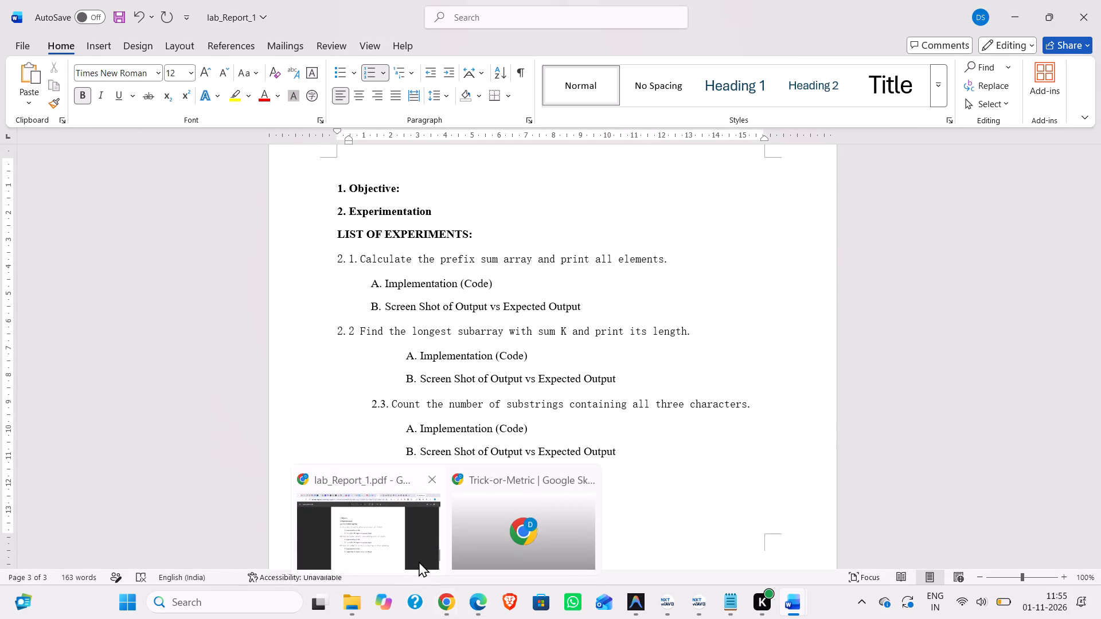
{"action": "left_click", "coordinate": [419, 561]}
{"action": "left_click", "coordinate": [782, 18]}
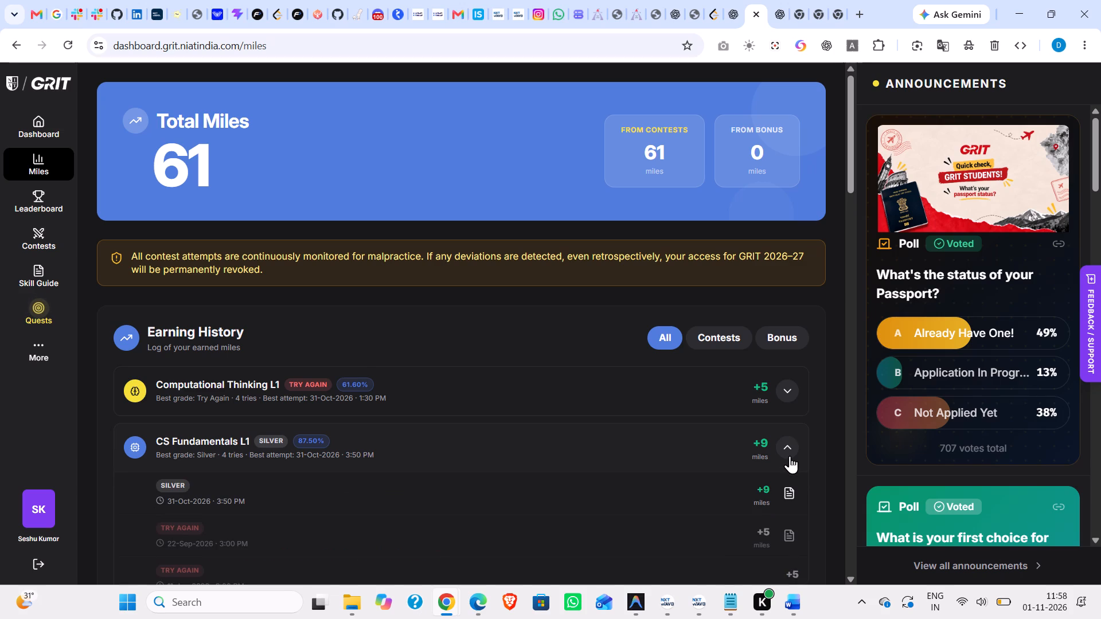
{"action": "scroll", "coordinate": [786, 455], "scroll_direction": "down", "scroll_amount": 4}
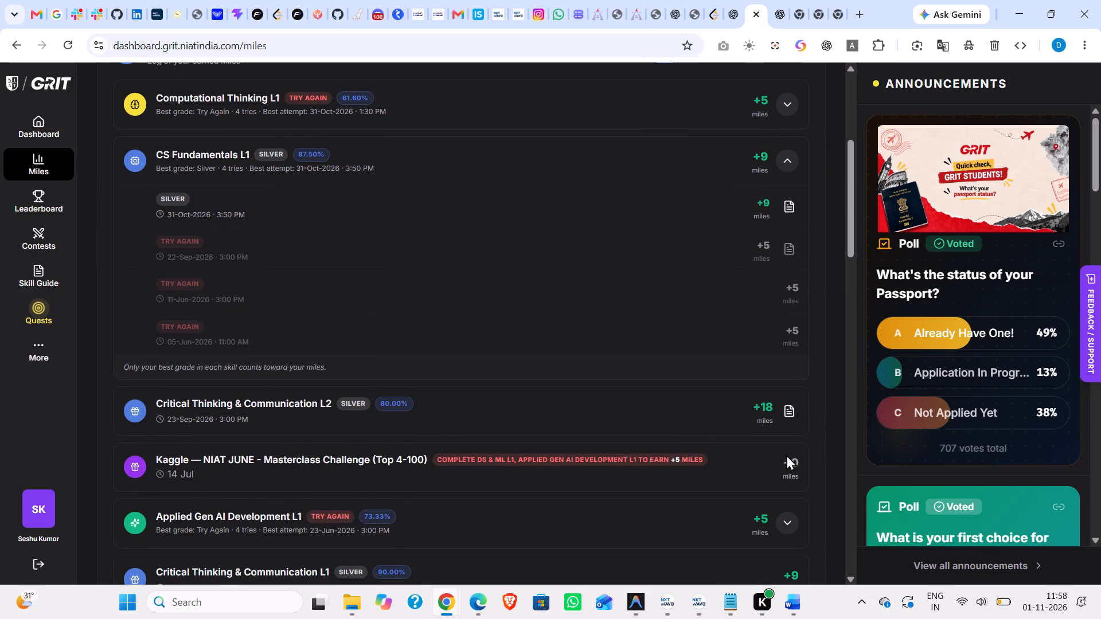
{"action": "scroll", "coordinate": [786, 455], "scroll_direction": "up", "scroll_amount": 3}
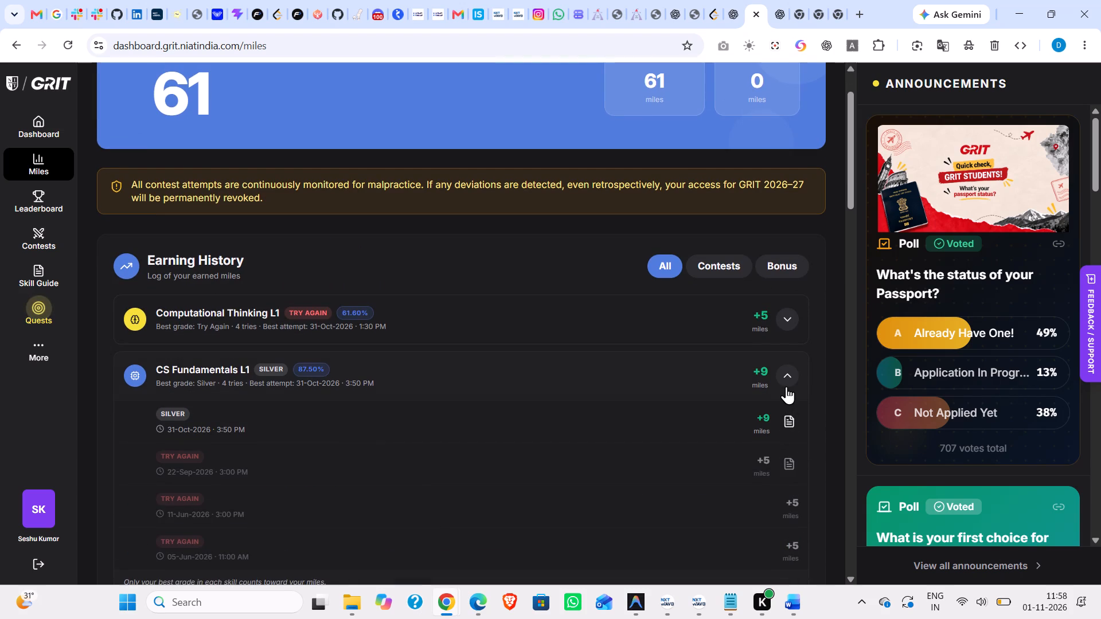
{"action": "double_click", "coordinate": [786, 386]}
{"action": "scroll", "coordinate": [389, 410], "scroll_direction": "up", "scroll_amount": 6}
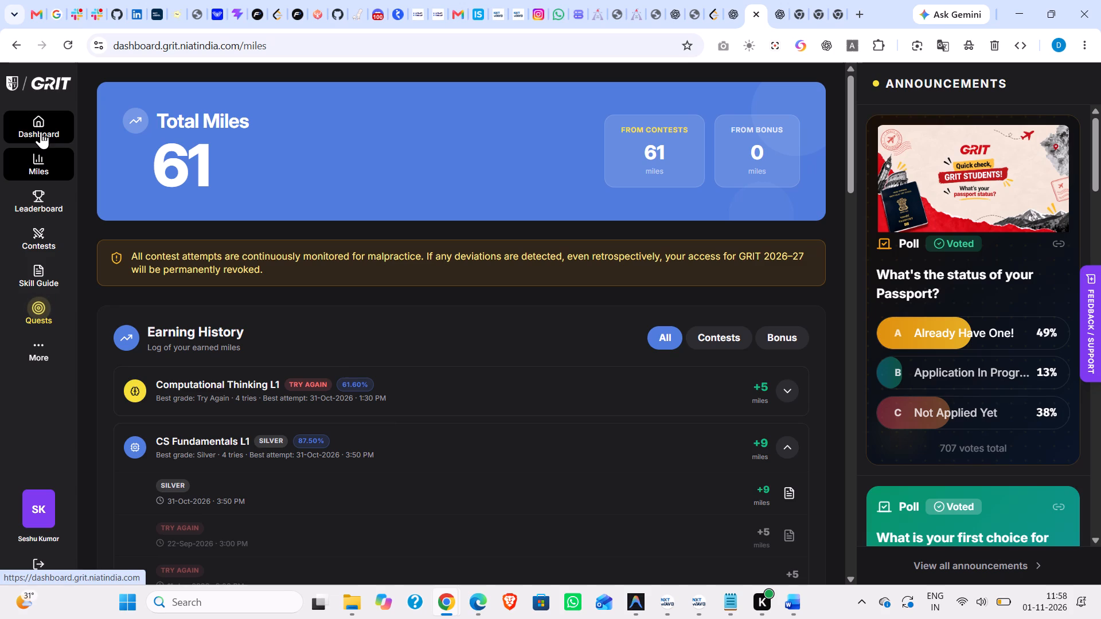
Open the 2025 Batch Results and filter them to the Aurora Deemed University campus and section S17.
{"action": "double_click", "coordinate": [58, 334]}
{"action": "left_click", "coordinate": [43, 345]}
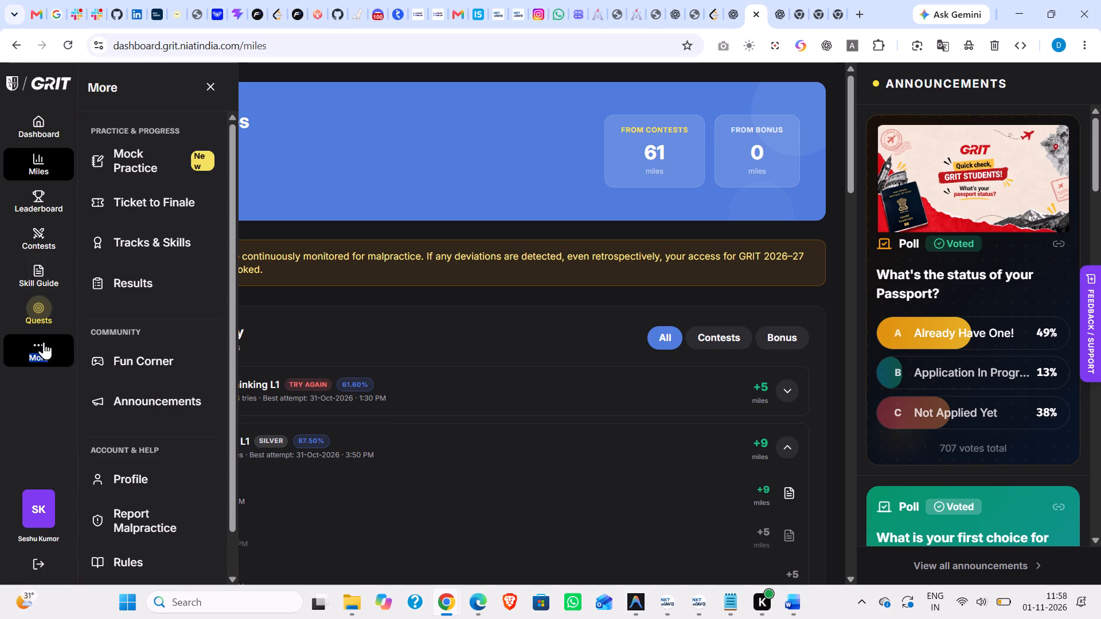
{"action": "left_click", "coordinate": [123, 297]}
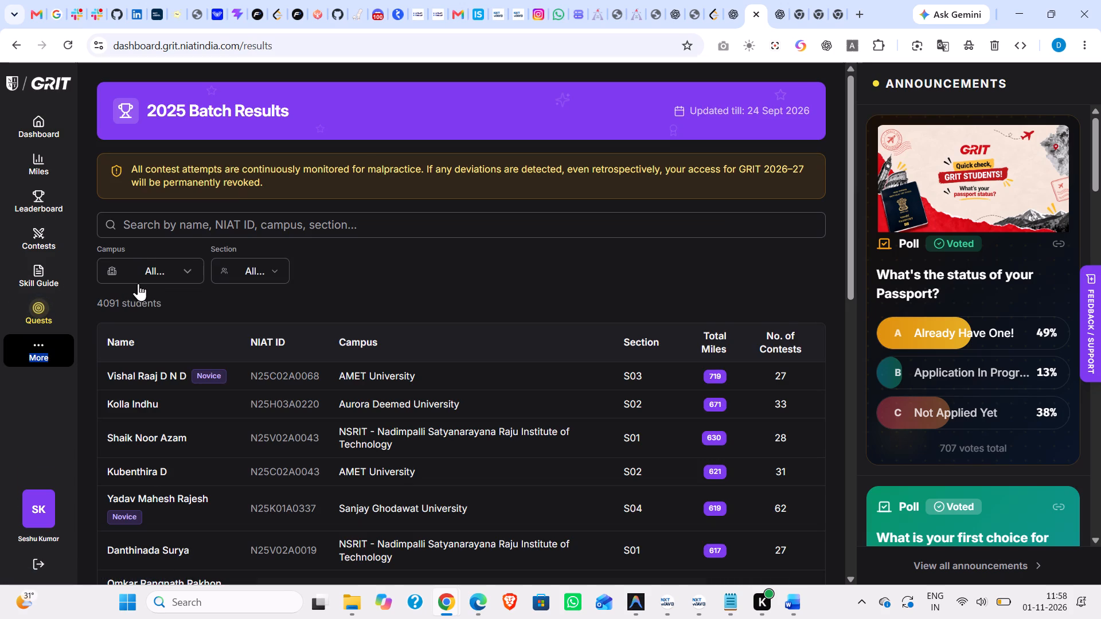
{"action": "left_click", "coordinate": [138, 258]}
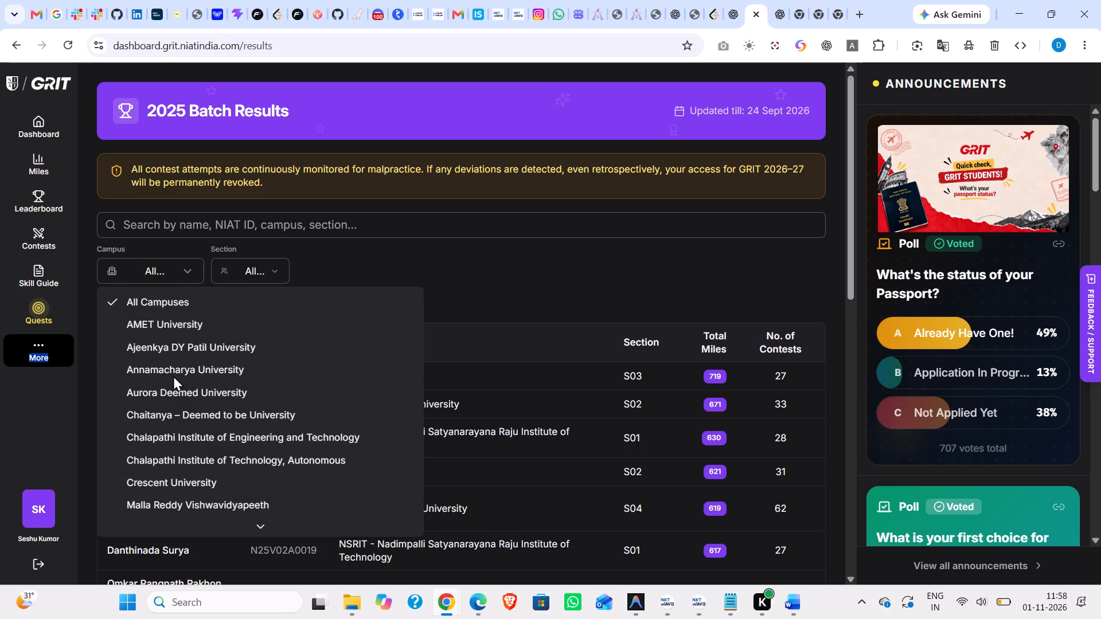
{"action": "left_click", "coordinate": [179, 388]}
{"action": "double_click", "coordinate": [262, 281]}
{"action": "scroll", "coordinate": [241, 394], "scroll_direction": "down", "scroll_amount": 3}
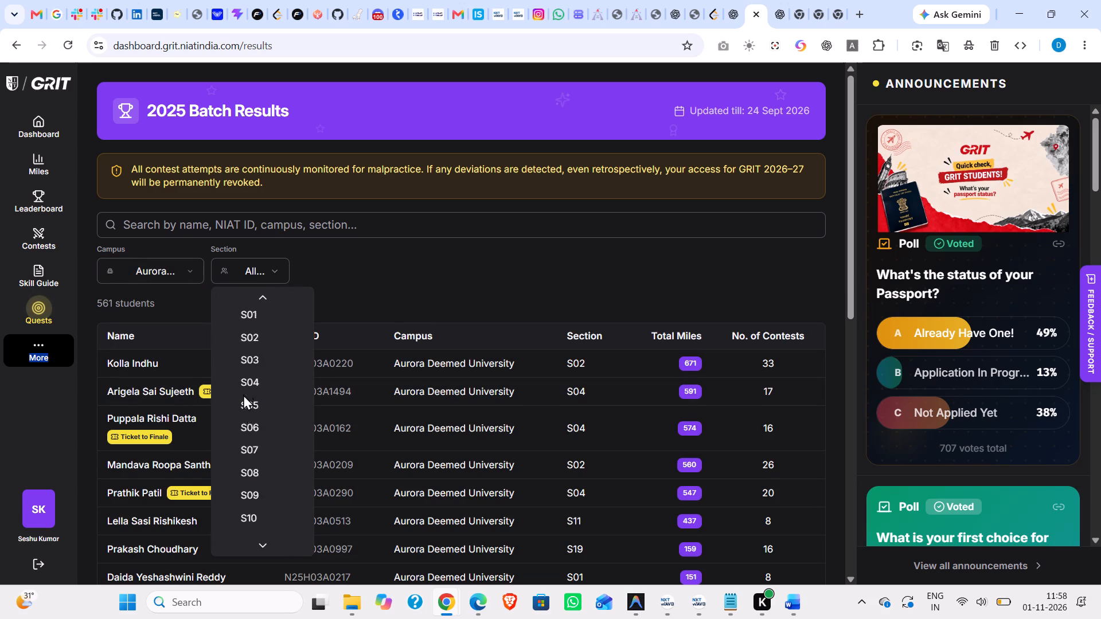
{"action": "left_click", "coordinate": [258, 486]}
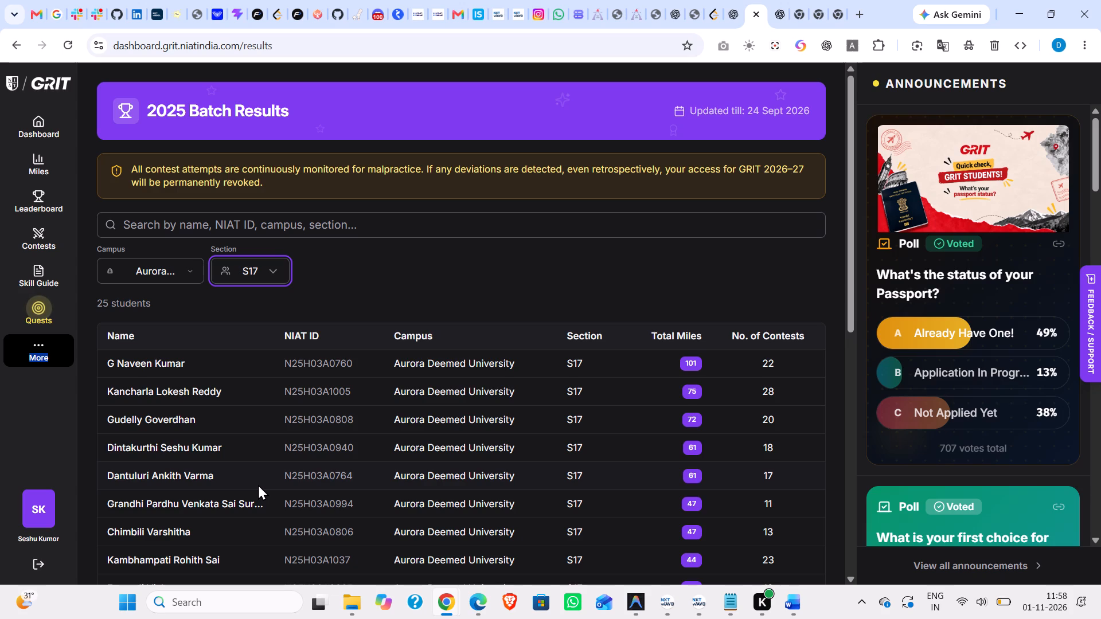
Visit the Skill Guide, then reopen the batch results filtered to Aurora Deemed University, section S17, and review the student list.
{"action": "left_click", "coordinate": [58, 267]}
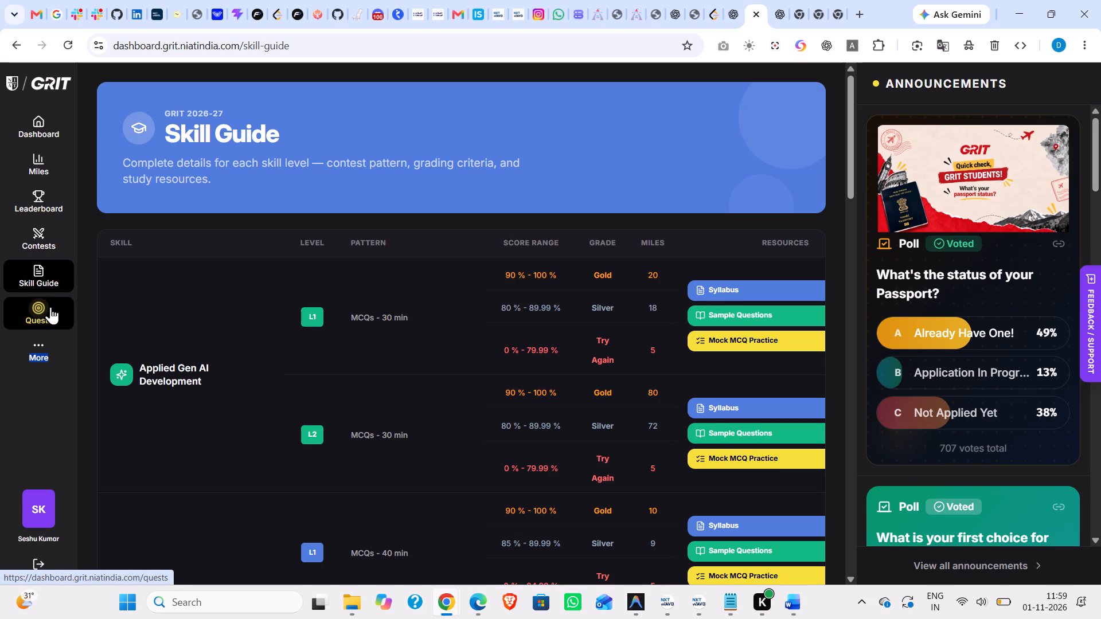
{"action": "left_click", "coordinate": [46, 344]}
{"action": "left_click", "coordinate": [161, 287]}
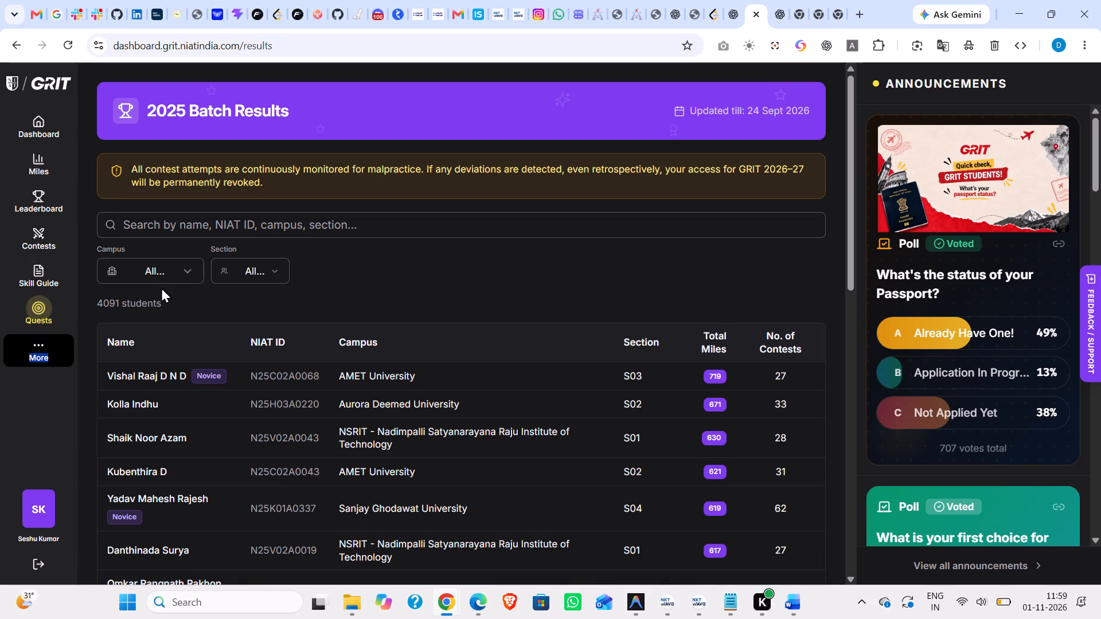
{"action": "left_click", "coordinate": [161, 273]}
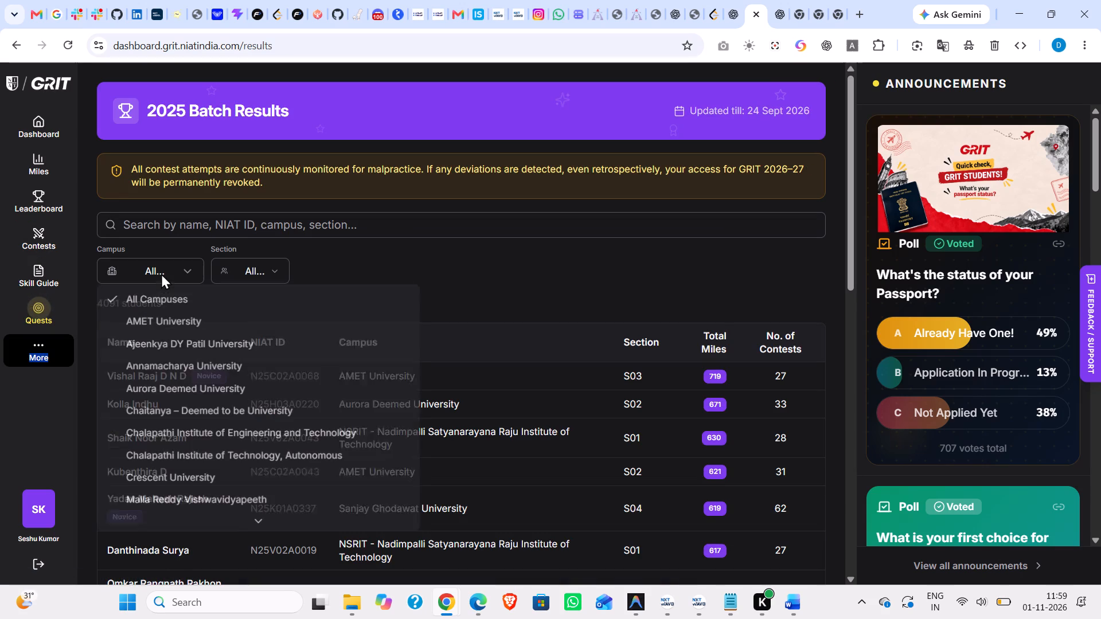
{"action": "left_click", "coordinate": [196, 387]}
{"action": "left_click", "coordinate": [260, 275]}
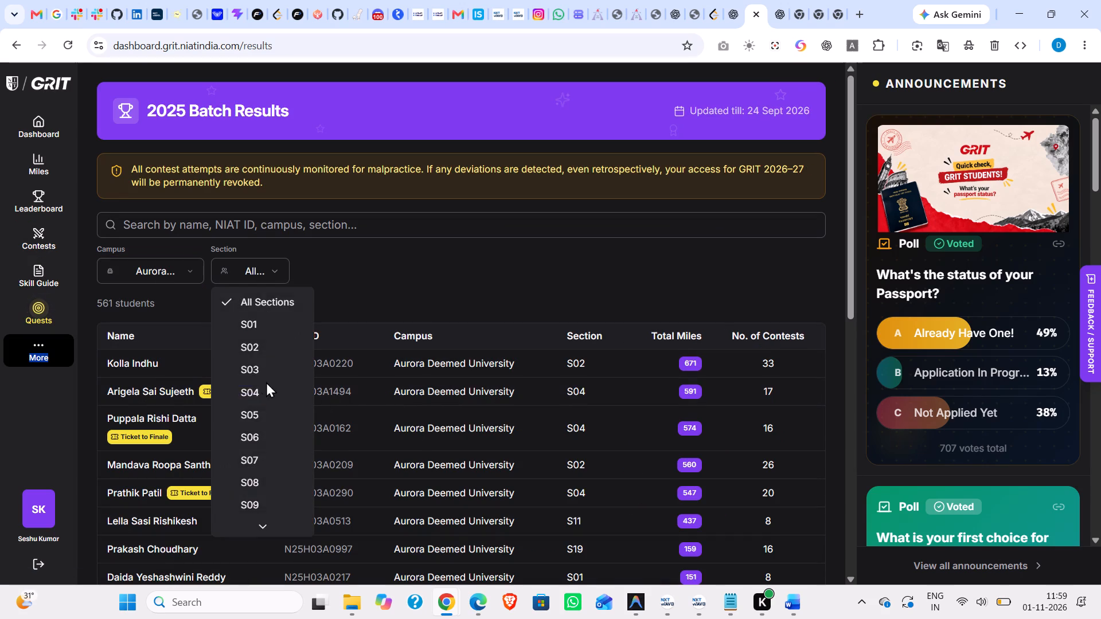
{"action": "scroll", "coordinate": [261, 394], "scroll_direction": "down", "scroll_amount": 5}
{"action": "left_click", "coordinate": [245, 344]}
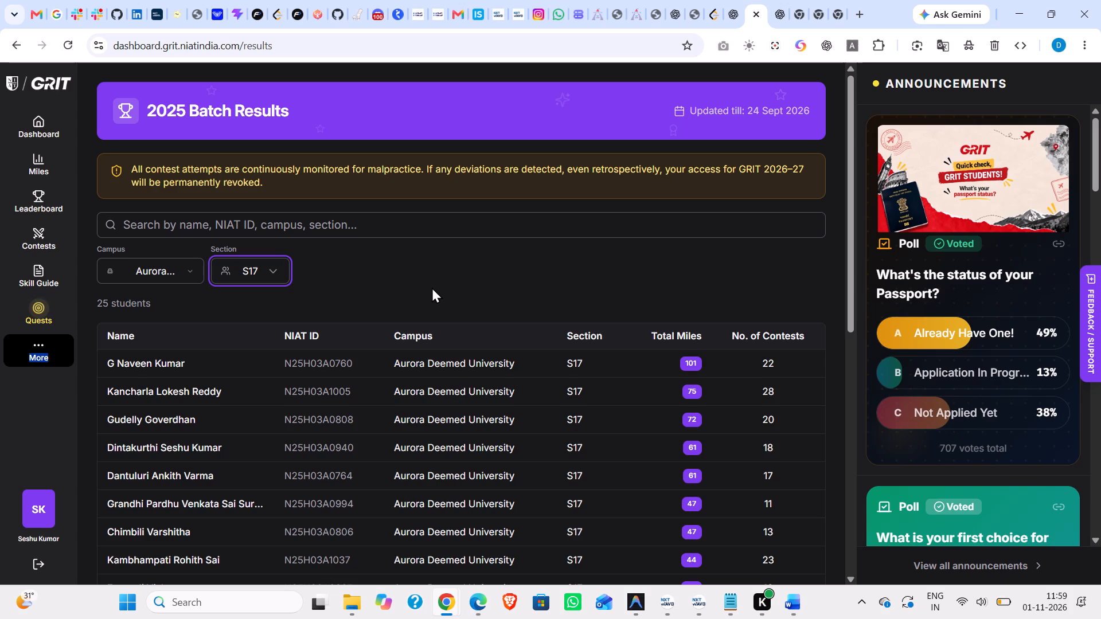
{"action": "scroll", "coordinate": [439, 349], "scroll_direction": "down", "scroll_amount": 2}
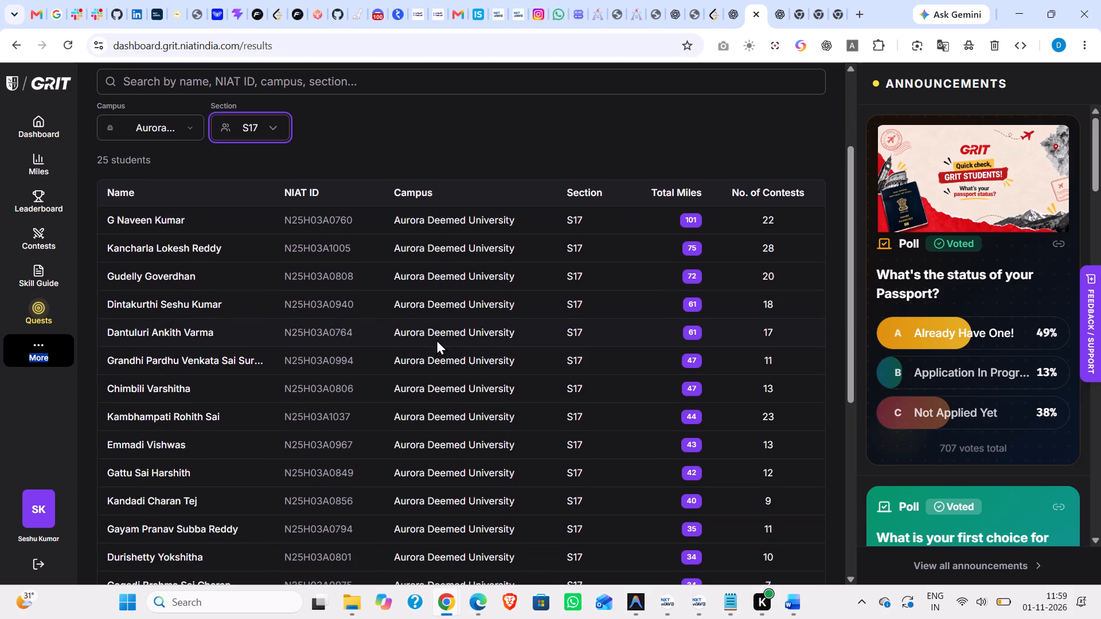
Examine the full section S17 student list for Aurora Deemed University, comparing total miles and number of contests down to the last entries.
{"action": "scroll", "coordinate": [436, 337], "scroll_direction": "down", "scroll_amount": 2}
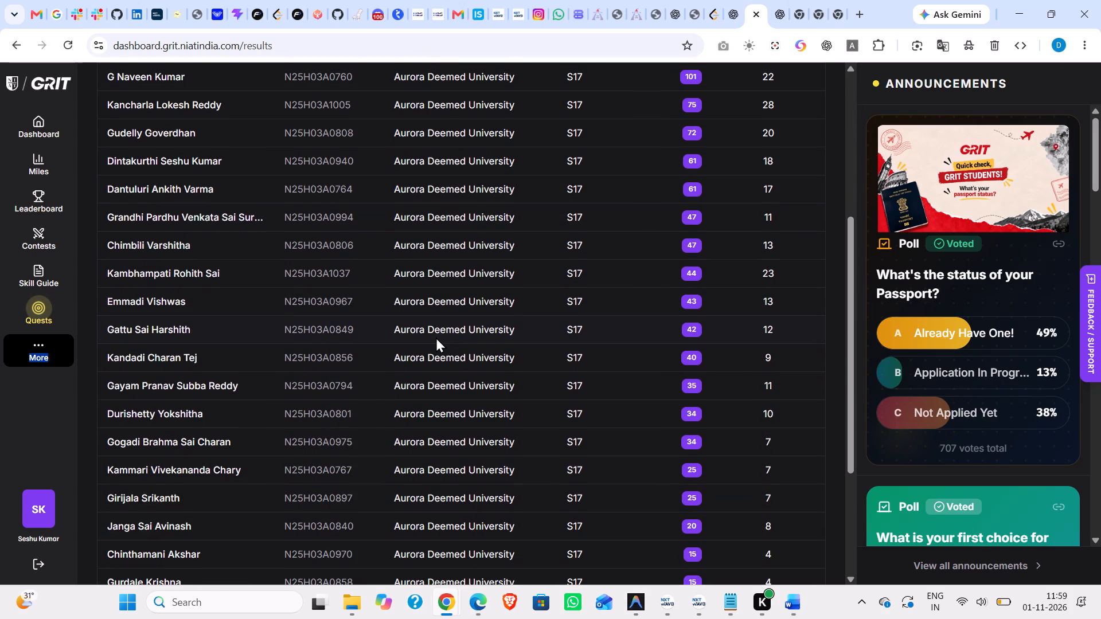
{"action": "scroll", "coordinate": [436, 337], "scroll_direction": "down", "scroll_amount": 3}
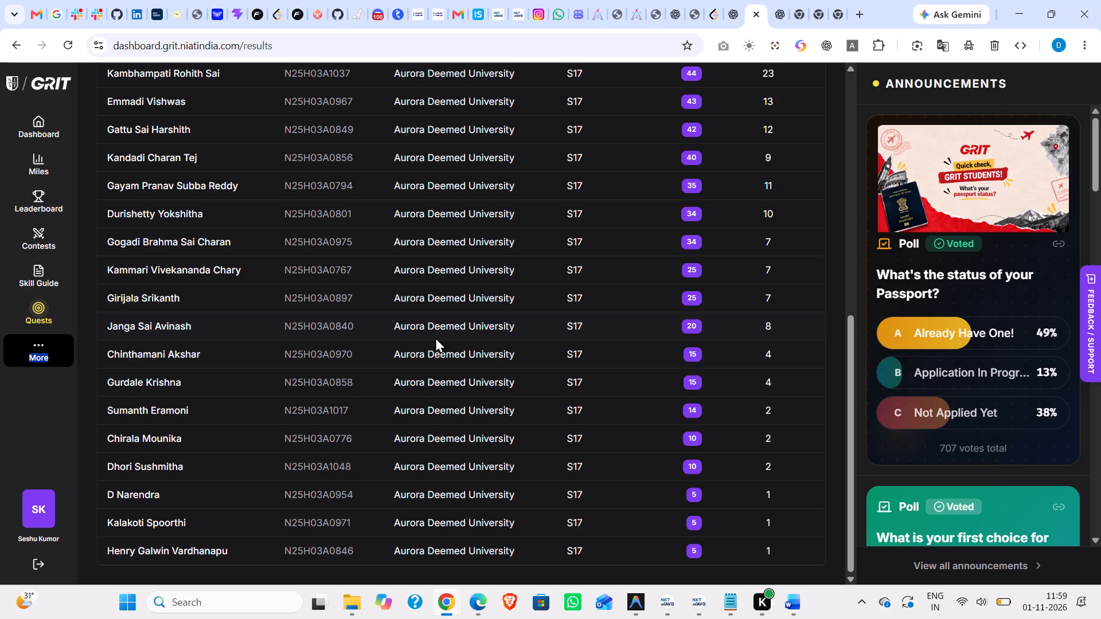
{"action": "left_click", "coordinate": [210, 441]}
{"action": "left_click", "coordinate": [162, 433]}
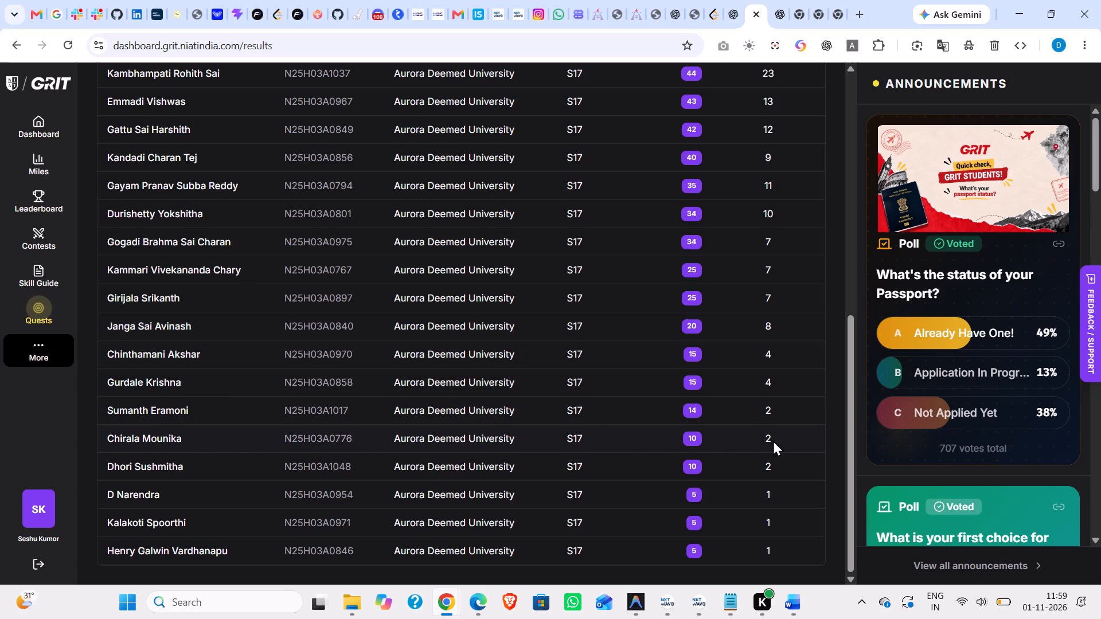
{"action": "left_click_drag", "start_coordinate": [773, 440], "coordinate": [123, 434]}
{"action": "left_click", "coordinate": [123, 434]}
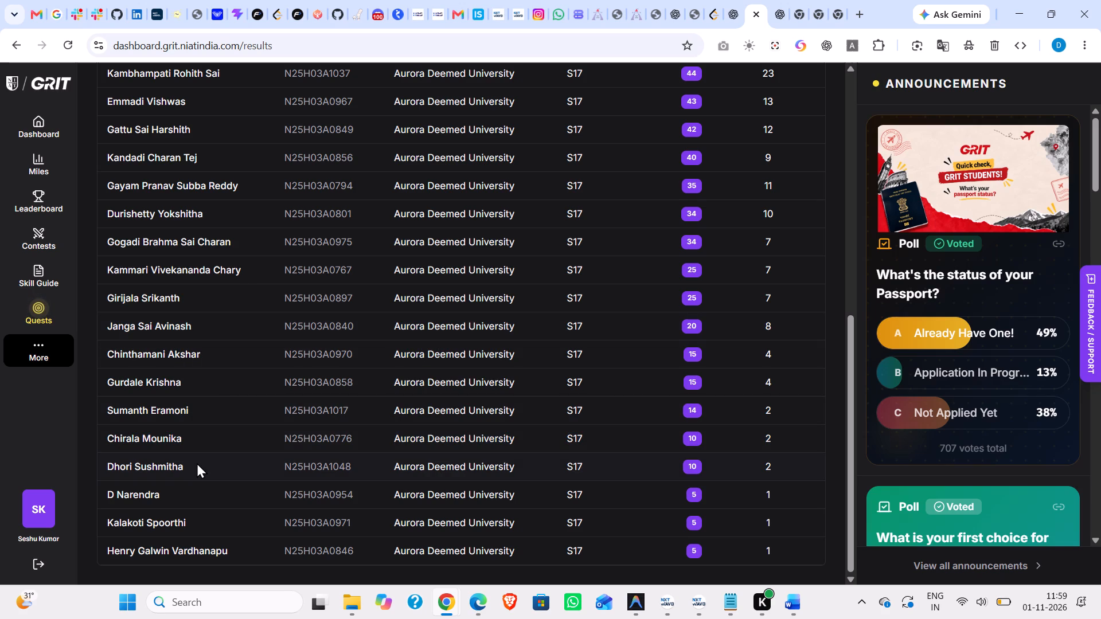
{"action": "double_click", "coordinate": [197, 463]}
{"action": "scroll", "coordinate": [197, 457], "scroll_direction": "down", "scroll_amount": 1}
{"action": "scroll", "coordinate": [291, 395], "scroll_direction": "up", "scroll_amount": 5}
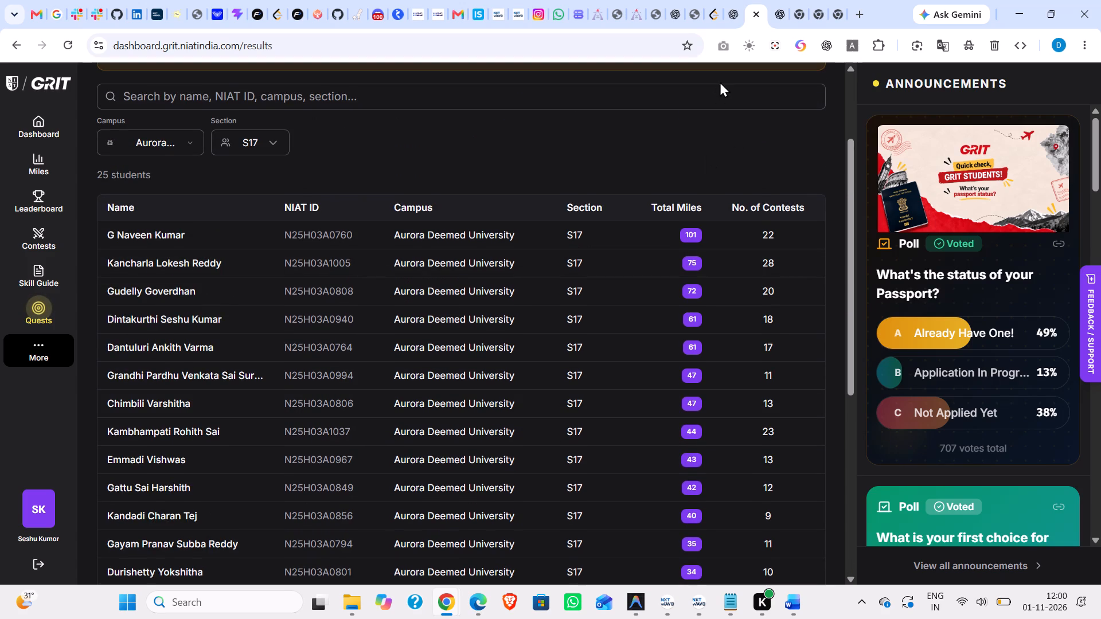
{"action": "scroll", "coordinate": [317, 289], "scroll_direction": "up", "scroll_amount": 5}
{"action": "scroll", "coordinate": [315, 290], "scroll_direction": "down", "scroll_amount": 2}
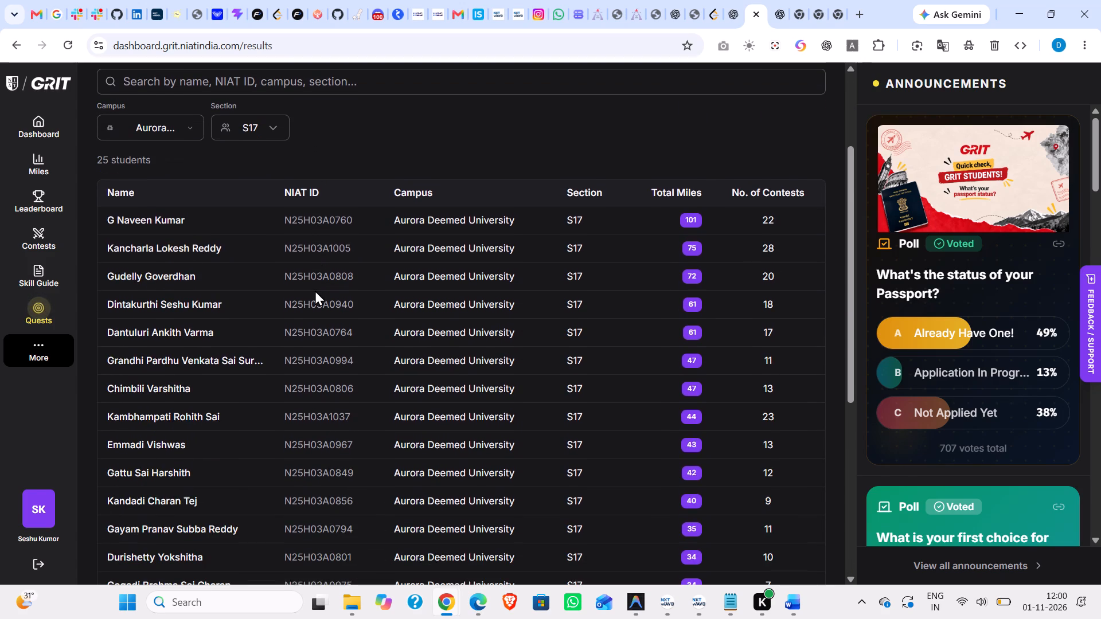
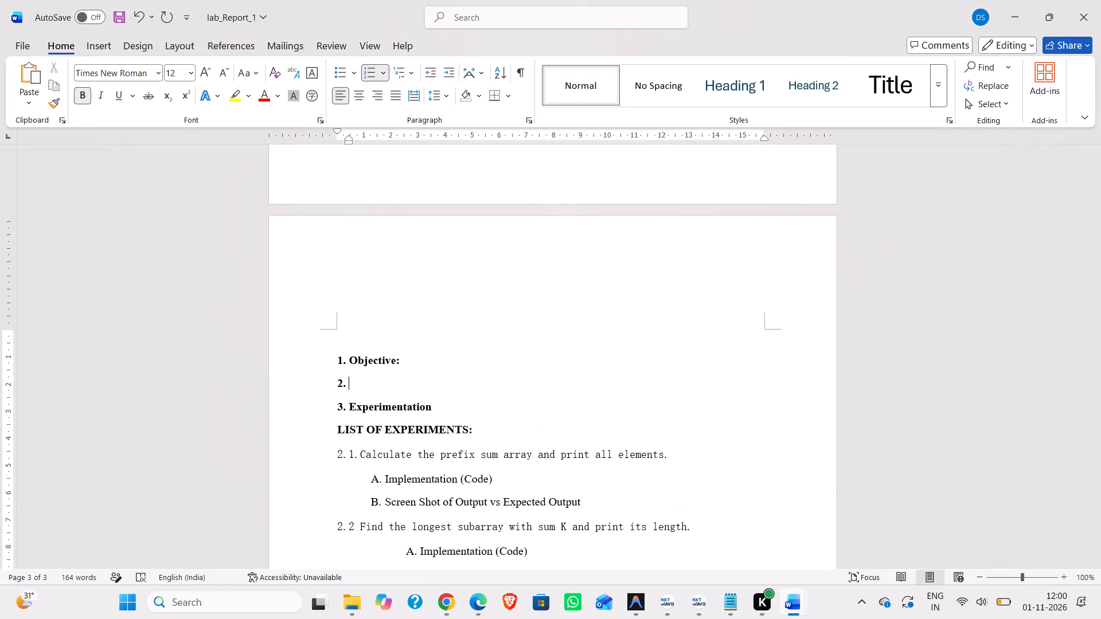
{"action": "key", "text": "BackSpace"}
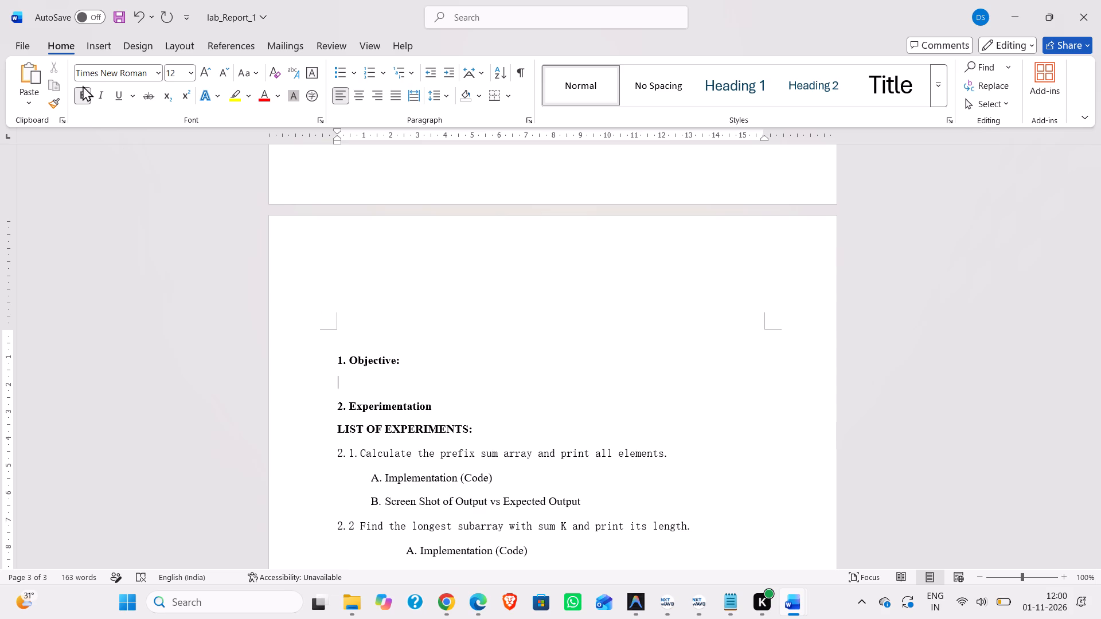
{"action": "left_click", "coordinate": [82, 89]}
{"action": "key", "text": "ctrl+v"}
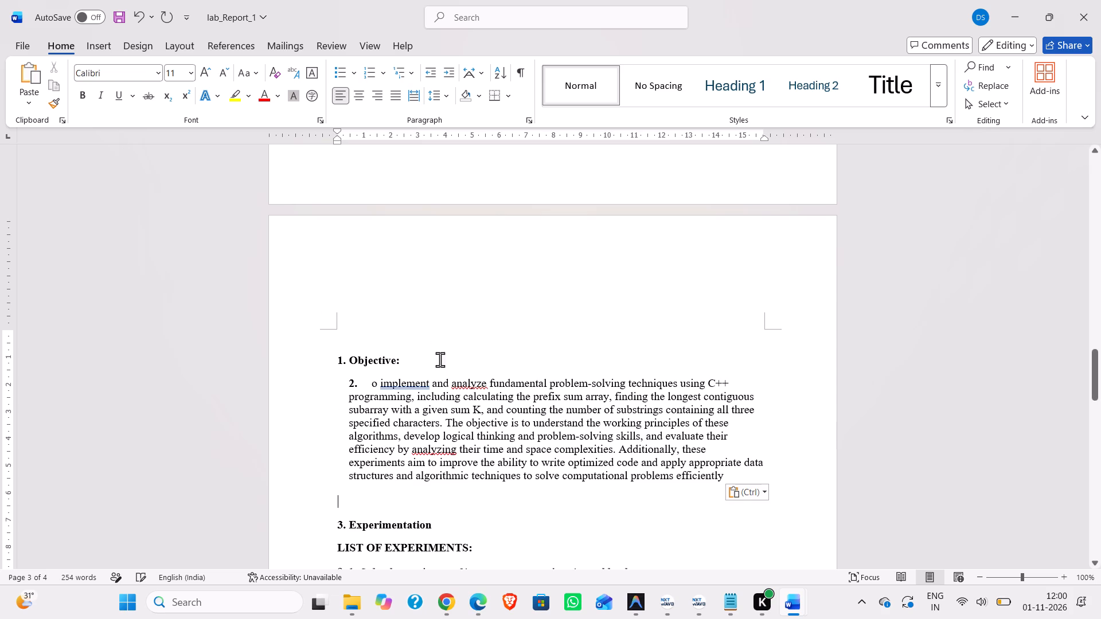
Remove the list number and stray characters before the pasted objective paragraph and start it with "To implement".
{"action": "left_click", "coordinate": [380, 382]}
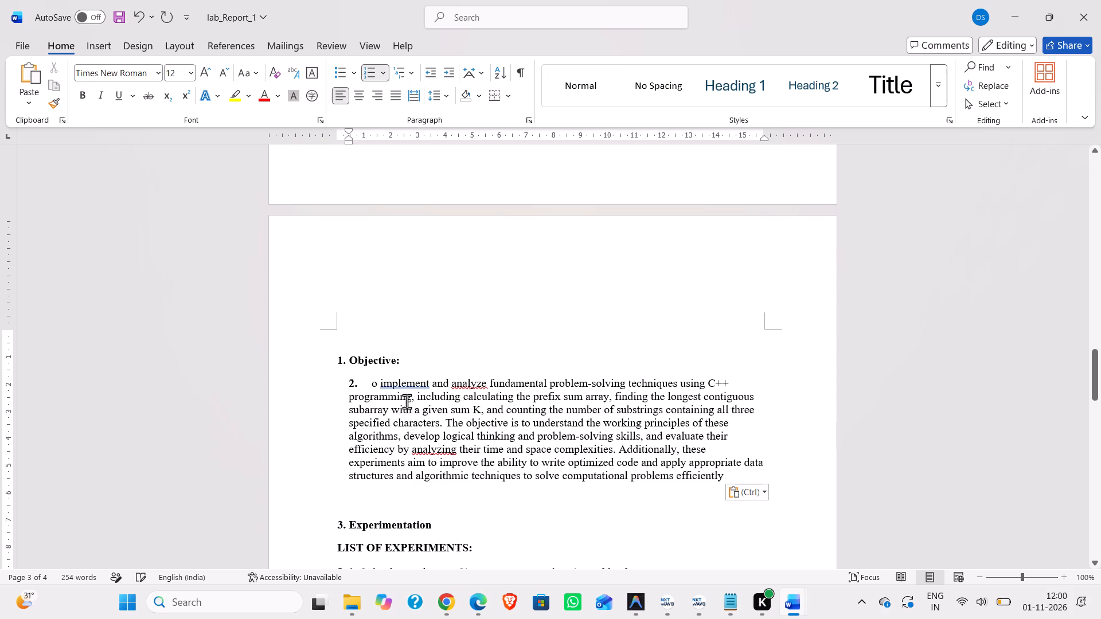
{"action": "key", "text": "BackSpace"}
{"action": "key", "text": "BackSpace"}
{"action": "key", "text": "BackSpace"}
{"action": "key", "text": "BackSpace"}
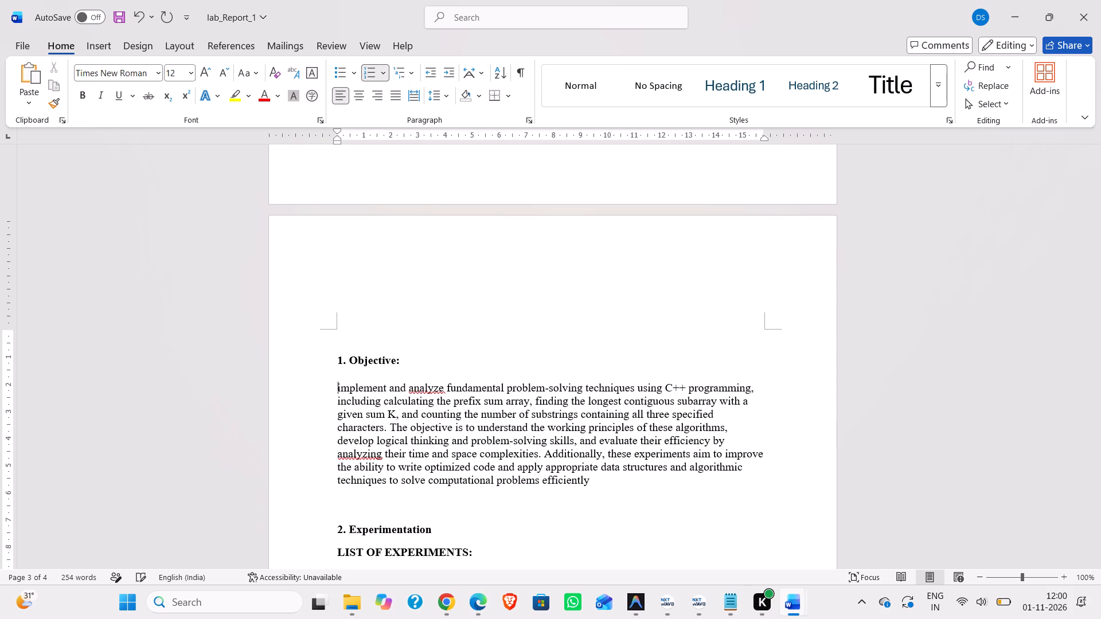
{"action": "key", "text": "BackSpace"}
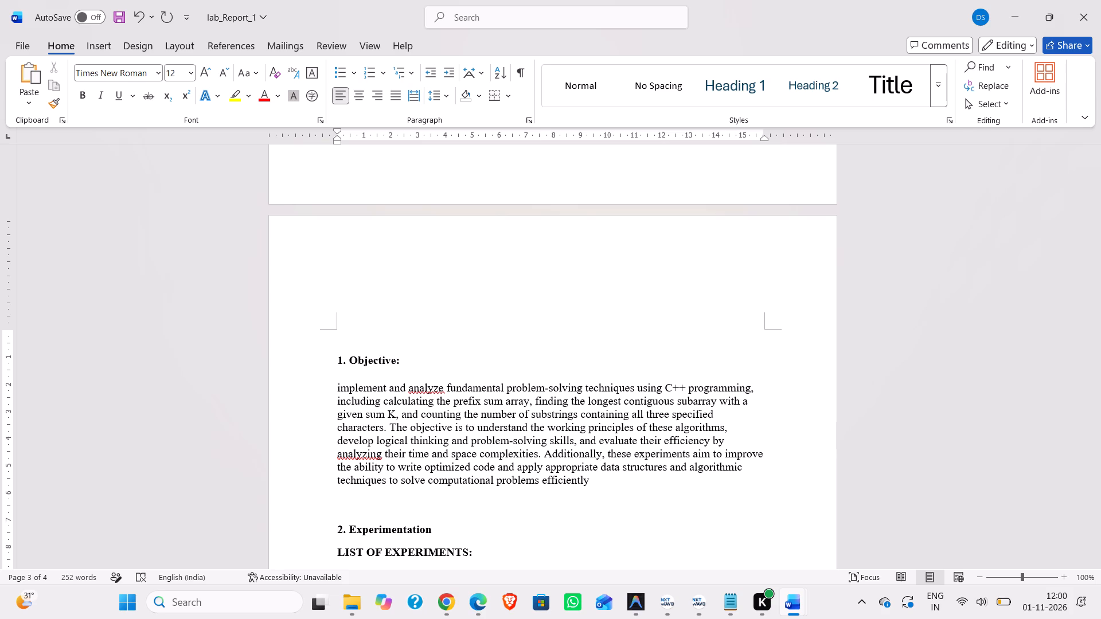
{"action": "type", "text": "To"}
{"action": "key", "text": "space"}
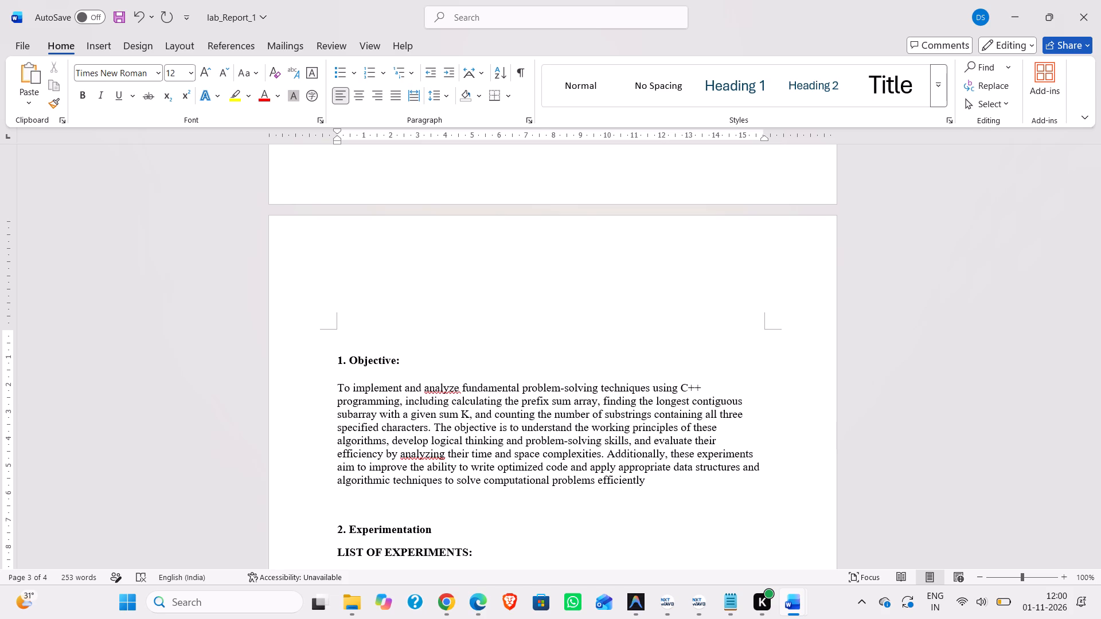
Justify the objective paragraph.
{"action": "scroll", "coordinate": [384, 366], "scroll_direction": "down", "scroll_amount": 3}
{"action": "left_click_drag", "start_coordinate": [334, 283], "coordinate": [628, 378]}
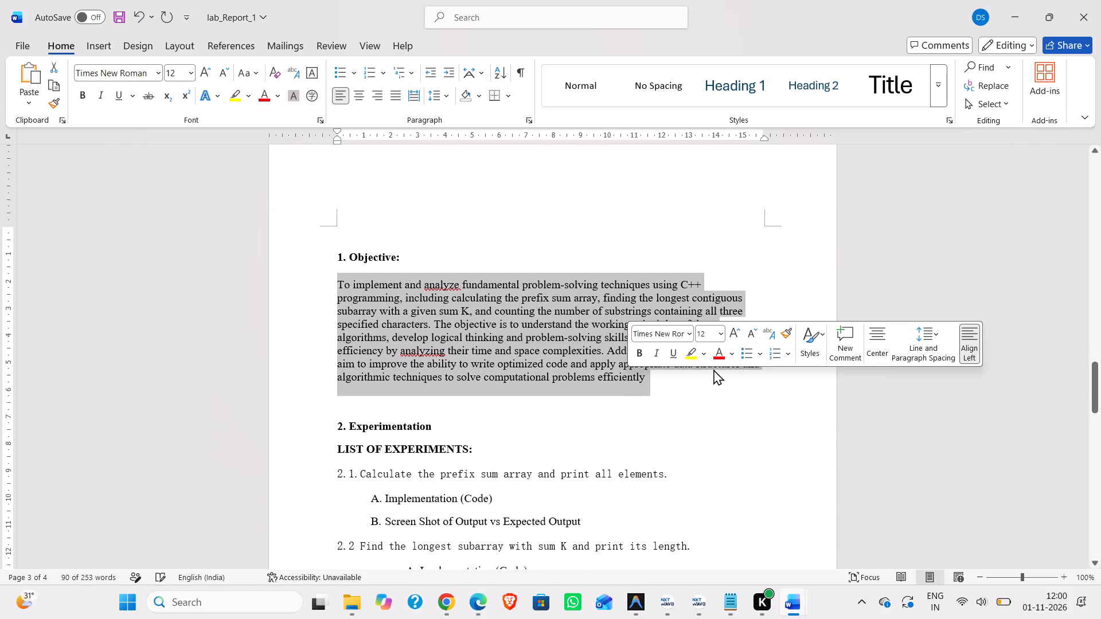
{"action": "left_click", "coordinate": [393, 98]}
{"action": "left_click", "coordinate": [535, 356]}
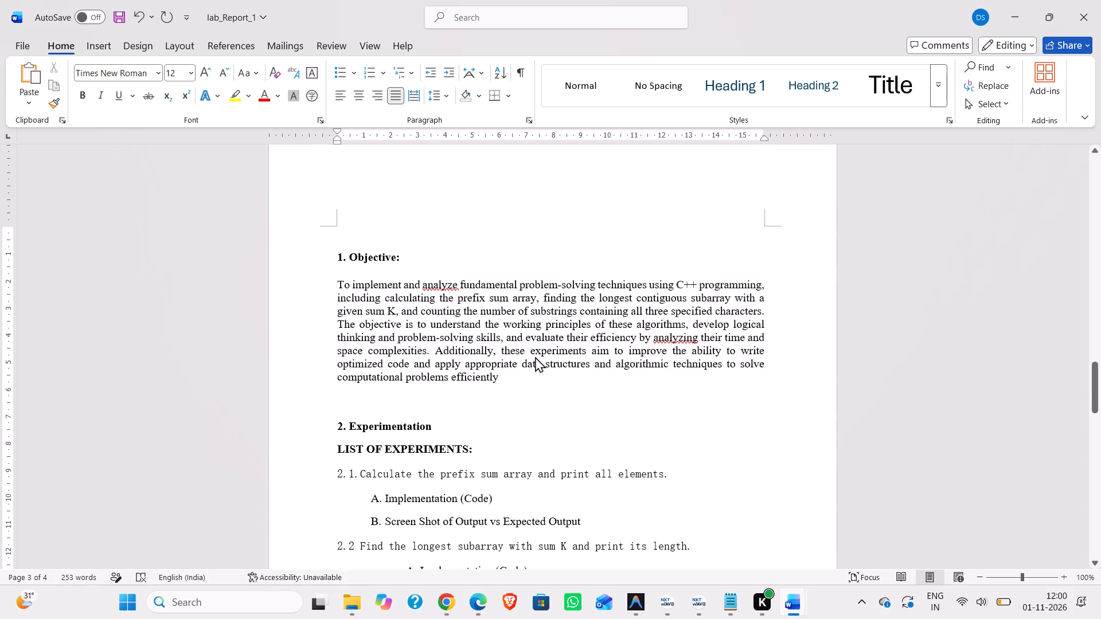
Enlarge the Objective heading and the section heading numbers to 14 pt.
{"action": "scroll", "coordinate": [534, 356], "scroll_direction": "up", "scroll_amount": 4}
{"action": "left_click_drag", "start_coordinate": [335, 394], "coordinate": [399, 393]}
{"action": "left_click", "coordinate": [497, 350]}
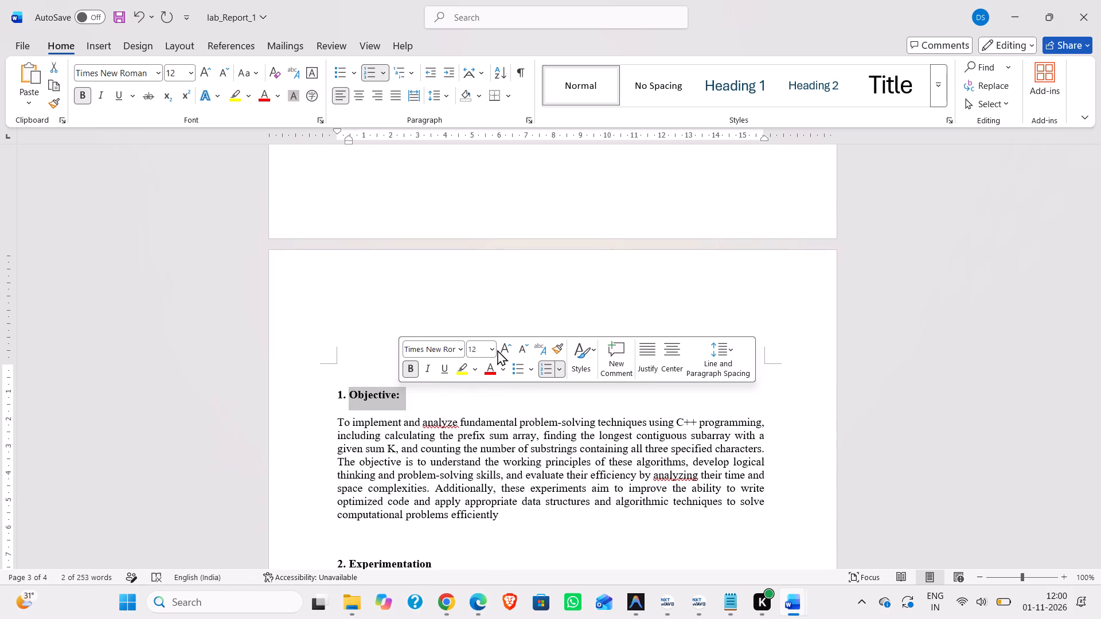
{"action": "left_click", "coordinate": [502, 349]}
{"action": "left_click", "coordinate": [508, 432]}
{"action": "scroll", "coordinate": [489, 405], "scroll_direction": "down", "scroll_amount": 3}
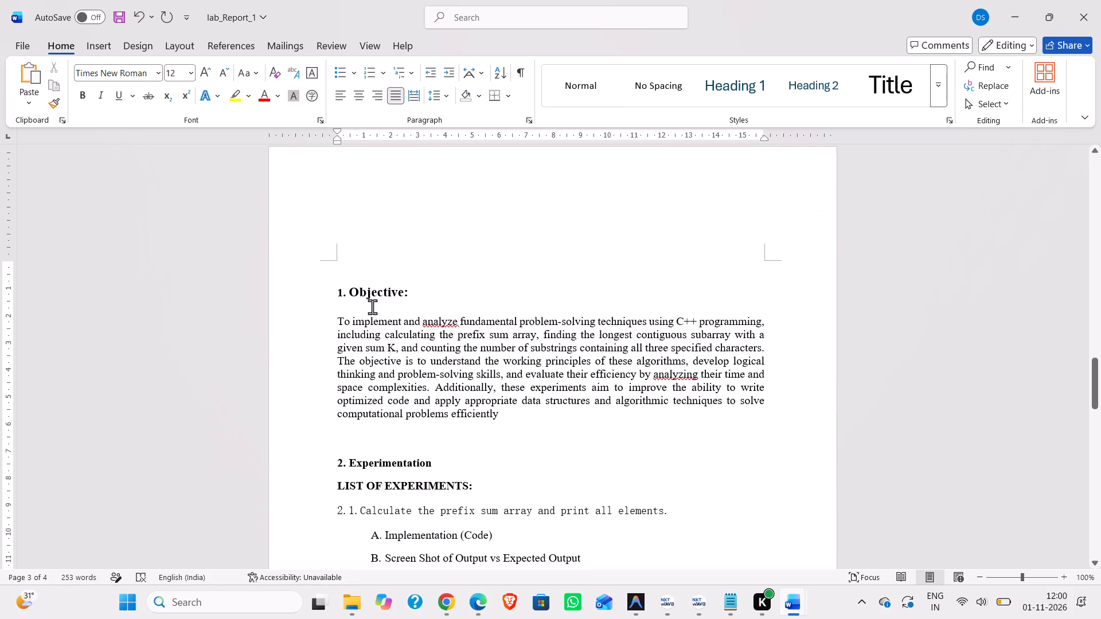
{"action": "left_click", "coordinate": [341, 293]}
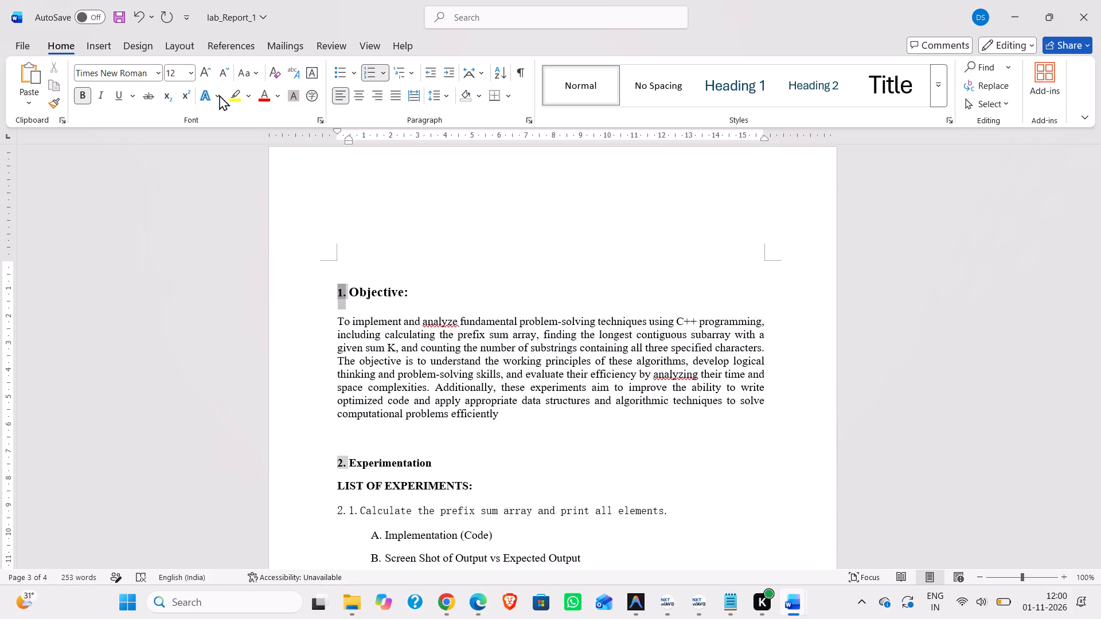
{"action": "left_click", "coordinate": [208, 76]}
{"action": "left_click", "coordinate": [484, 286]}
Enlarge the Experimentation heading text to 14 pt and add a colon at its end.
{"action": "scroll", "coordinate": [484, 286], "scroll_direction": "down", "scroll_amount": 2}
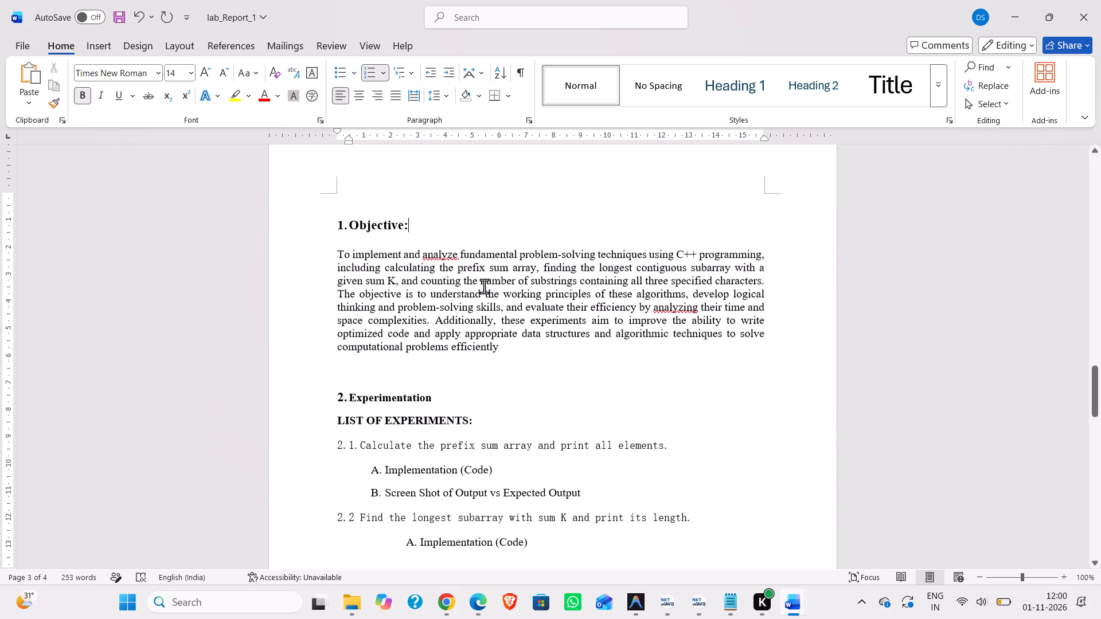
{"action": "left_click", "coordinate": [489, 293]}
{"action": "scroll", "coordinate": [430, 316], "scroll_direction": "down", "scroll_amount": 2}
{"action": "left_click_drag", "start_coordinate": [349, 329], "coordinate": [509, 329]}
{"action": "left_click", "coordinate": [615, 287]}
{"action": "left_click", "coordinate": [474, 328]}
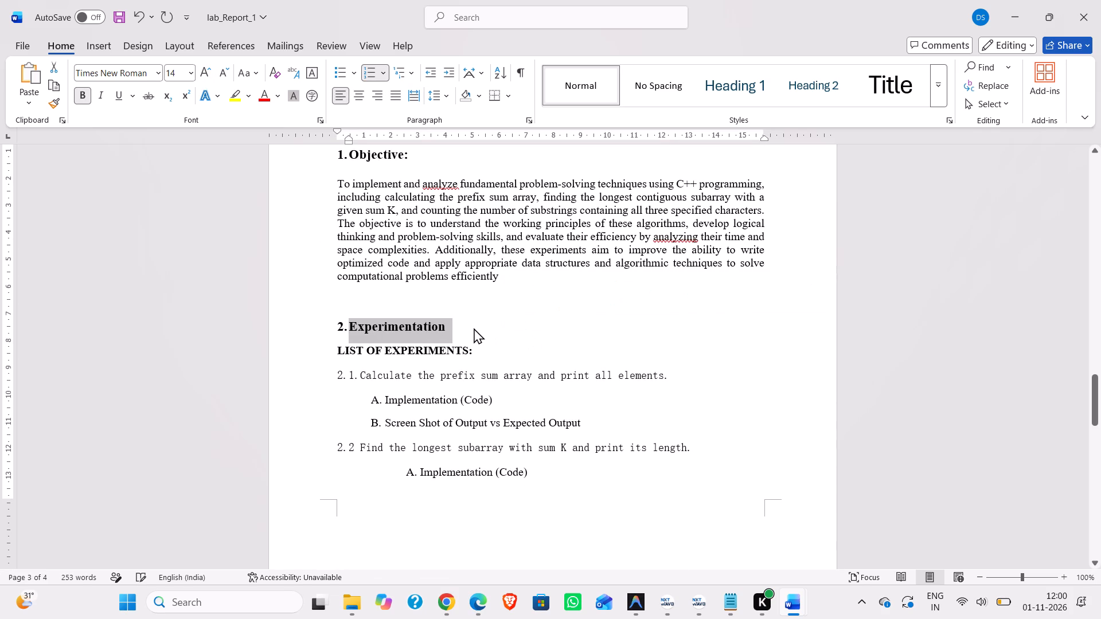
{"action": "key", "text": "shift+colon"}
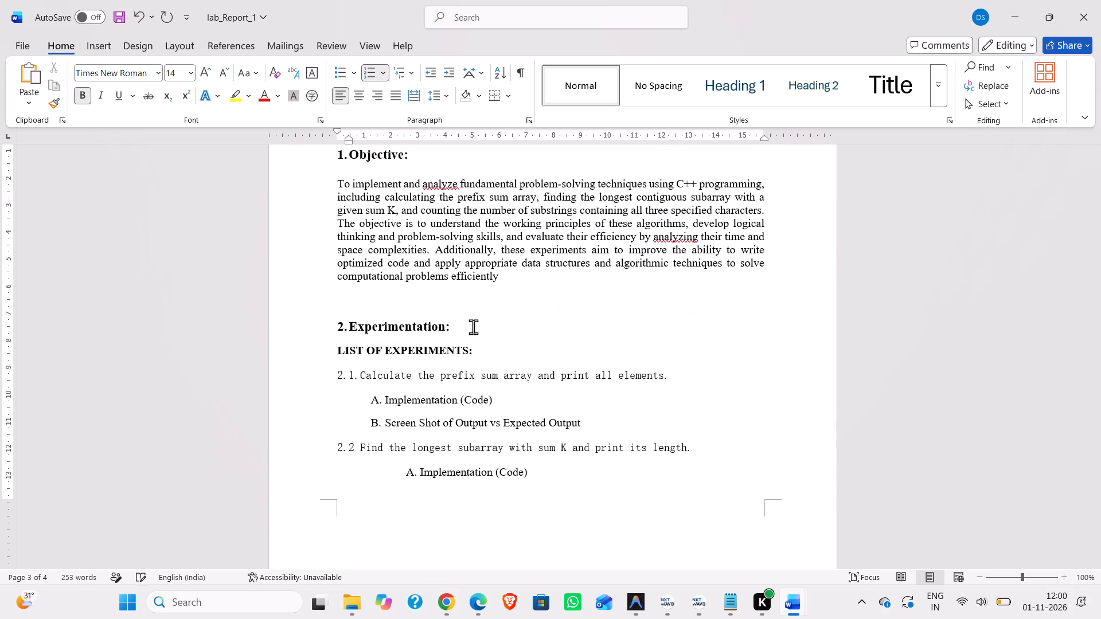
Add one blank line between LIST OF EXPERIMENTS and experiment 2.1.
{"action": "scroll", "coordinate": [469, 326], "scroll_direction": "down", "scroll_amount": 9}
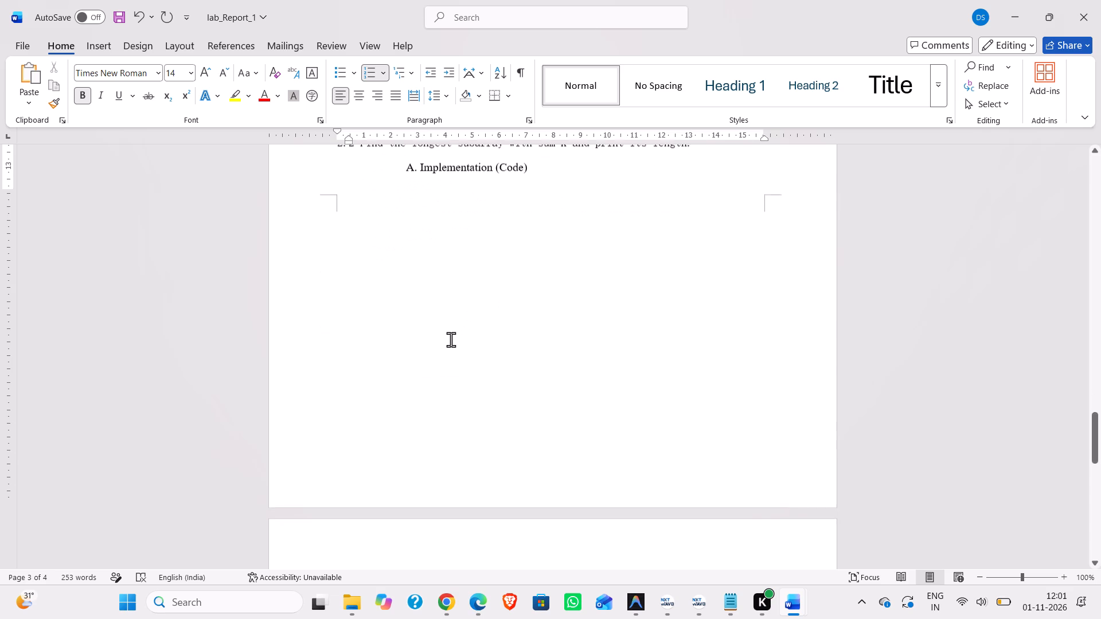
{"action": "scroll", "coordinate": [451, 339], "scroll_direction": "up", "scroll_amount": 4}
{"action": "double_click", "coordinate": [524, 183]}
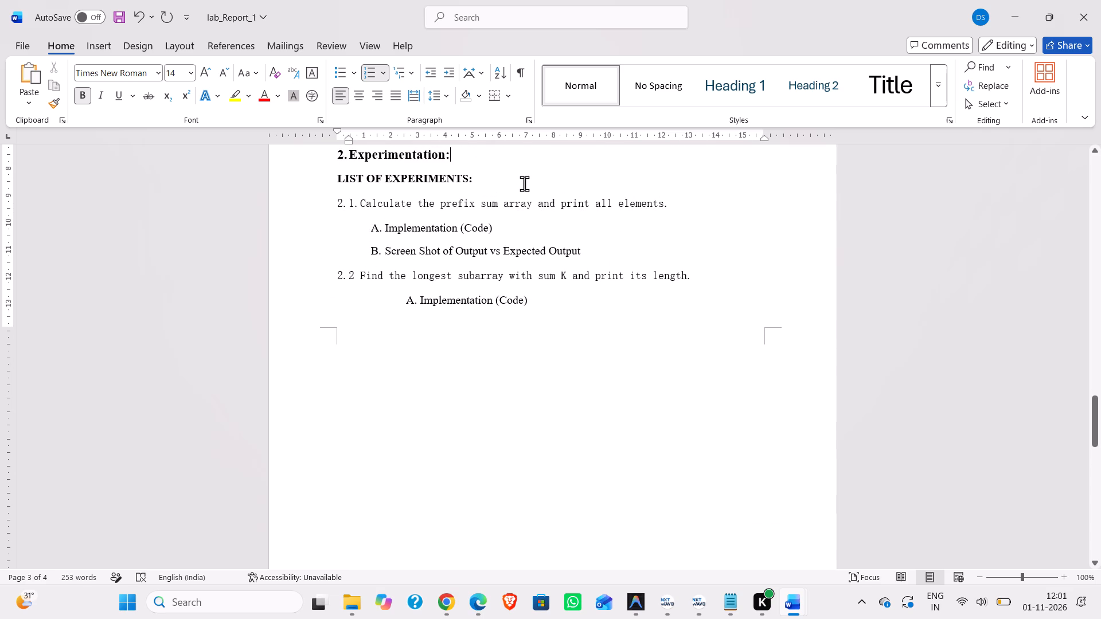
{"action": "key", "text": "Return"}
{"action": "key", "text": "Return"}
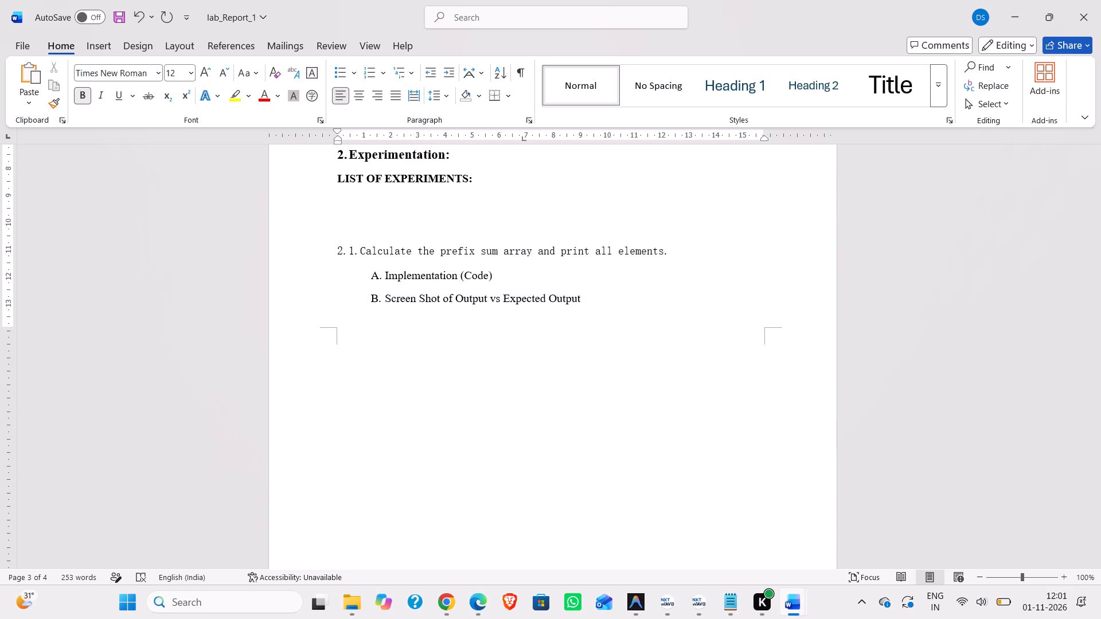
{"action": "key", "text": "BackSpace"}
{"action": "key", "text": "BackSpace"}
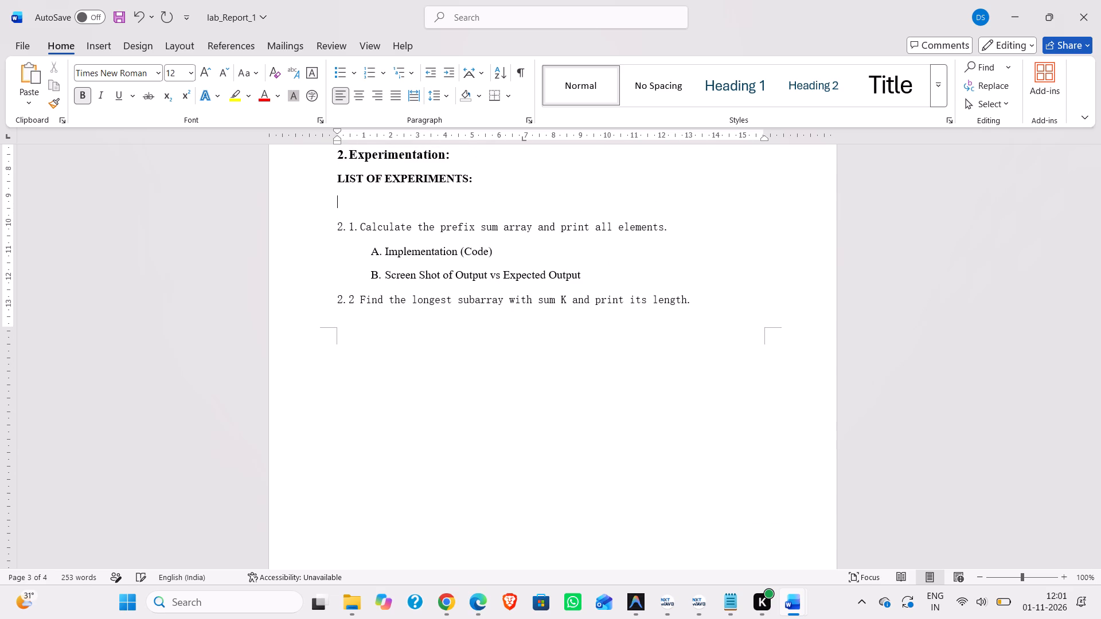
Review the layout of the whole report, from the experiment list on the last pages back to the front pages.
{"action": "scroll", "coordinate": [524, 183], "scroll_direction": "up", "scroll_amount": 6}
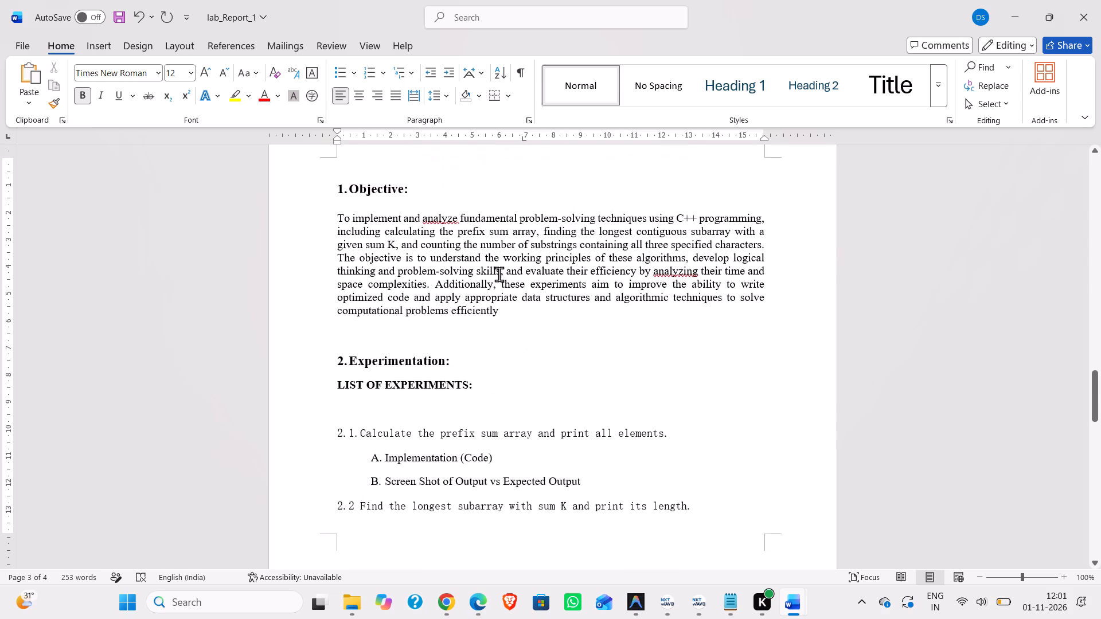
{"action": "scroll", "coordinate": [494, 274], "scroll_direction": "down", "scroll_amount": 2}
{"action": "left_click", "coordinate": [338, 362]}
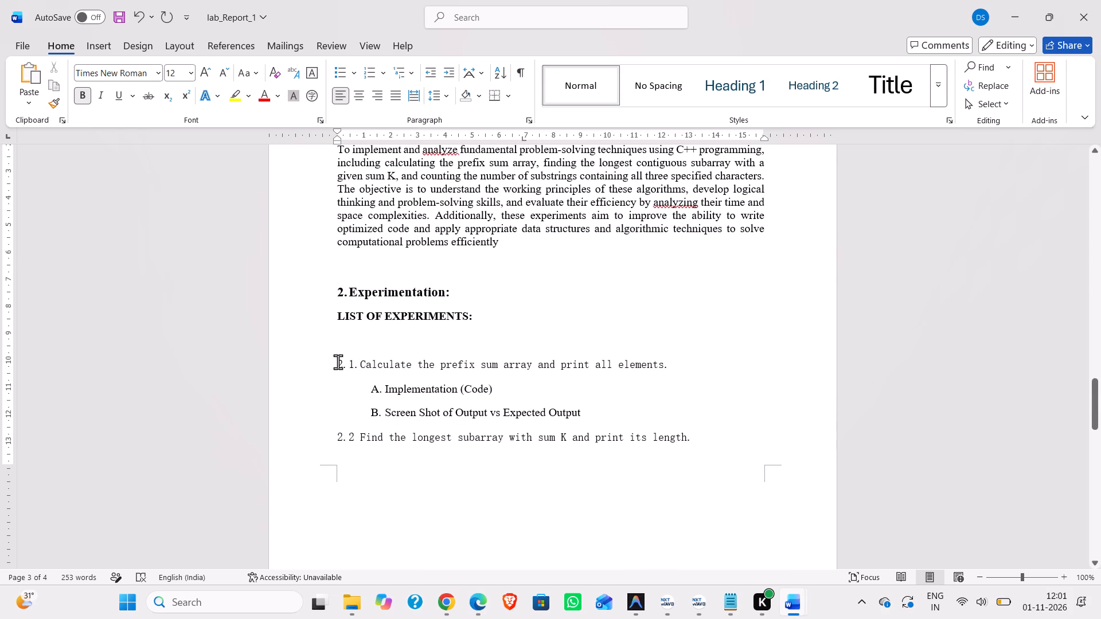
{"action": "left_click", "coordinate": [481, 355]}
{"action": "scroll", "coordinate": [486, 356], "scroll_direction": "down", "scroll_amount": 7}
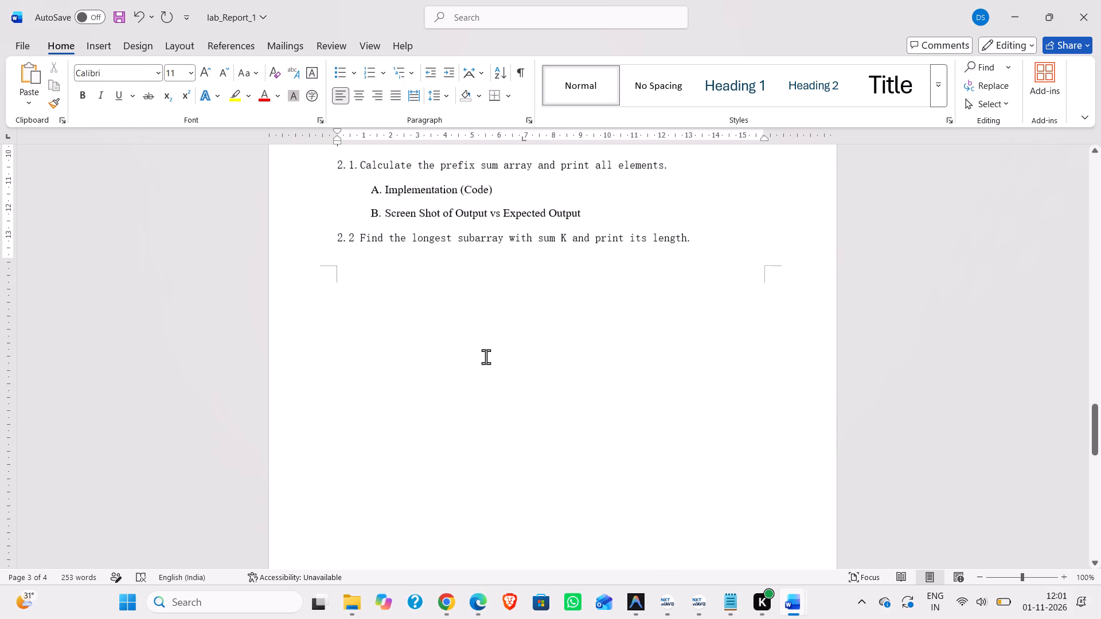
{"action": "scroll", "coordinate": [486, 356], "scroll_direction": "down", "scroll_amount": 18}
{"action": "scroll", "coordinate": [487, 356], "scroll_direction": "down", "scroll_amount": 5}
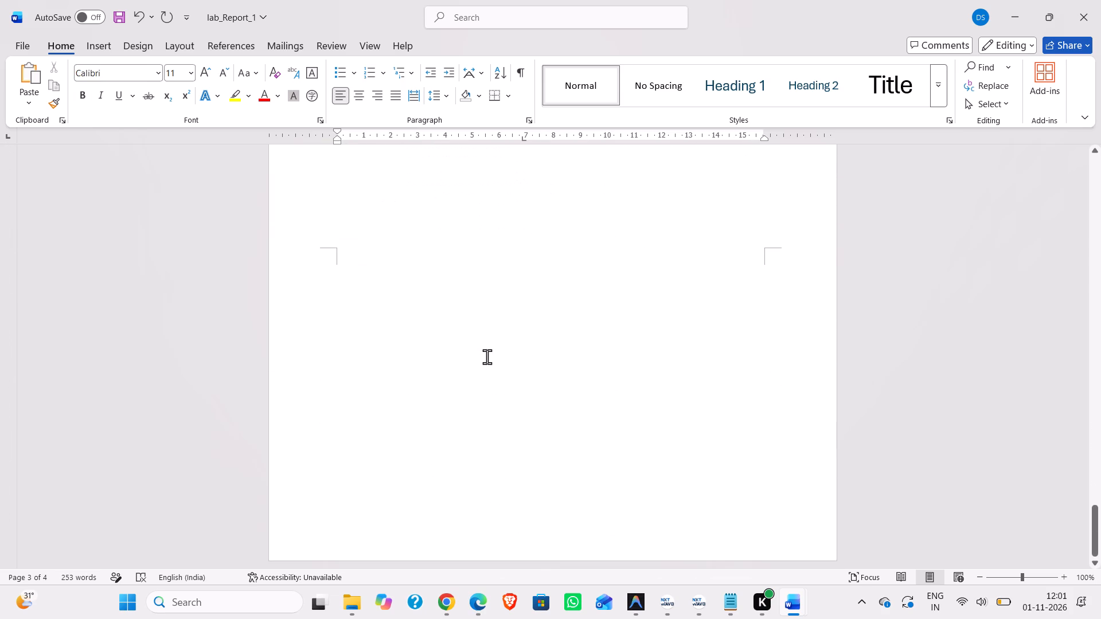
{"action": "scroll", "coordinate": [487, 356], "scroll_direction": "up", "scroll_amount": 13}
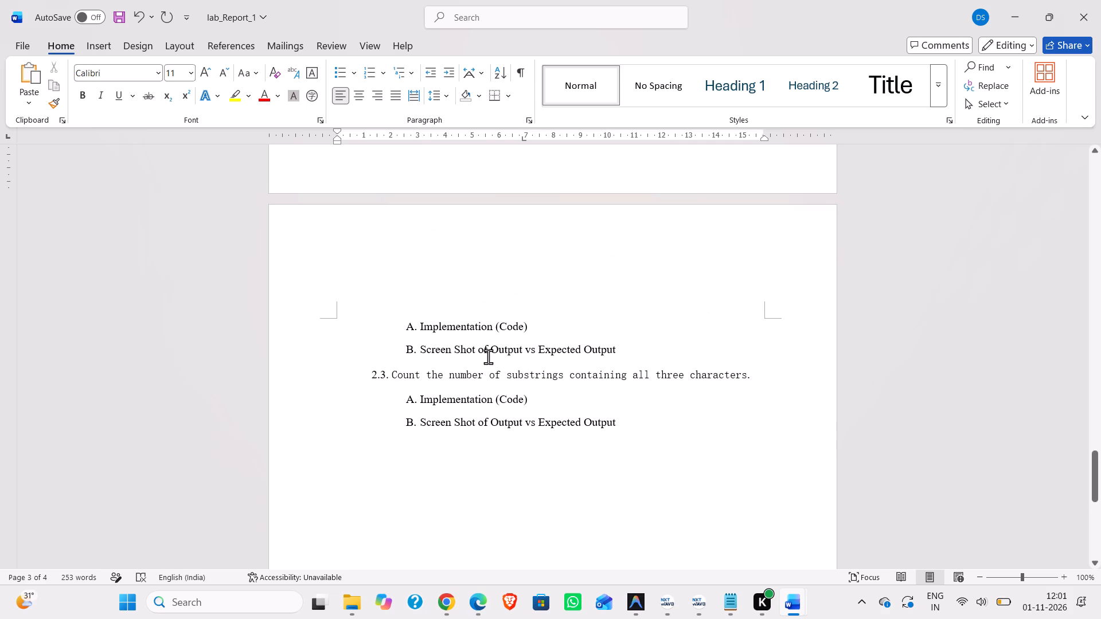
{"action": "scroll", "coordinate": [488, 356], "scroll_direction": "up", "scroll_amount": 13}
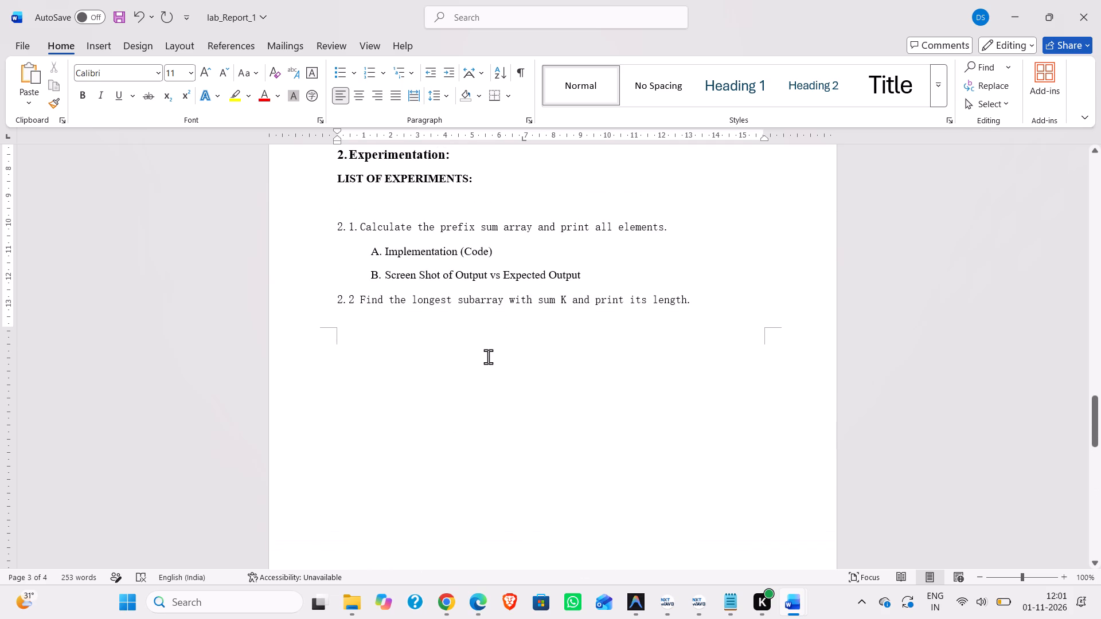
{"action": "scroll", "coordinate": [488, 356], "scroll_direction": "up", "scroll_amount": 14}
{"action": "scroll", "coordinate": [488, 356], "scroll_direction": "up", "scroll_amount": 7}
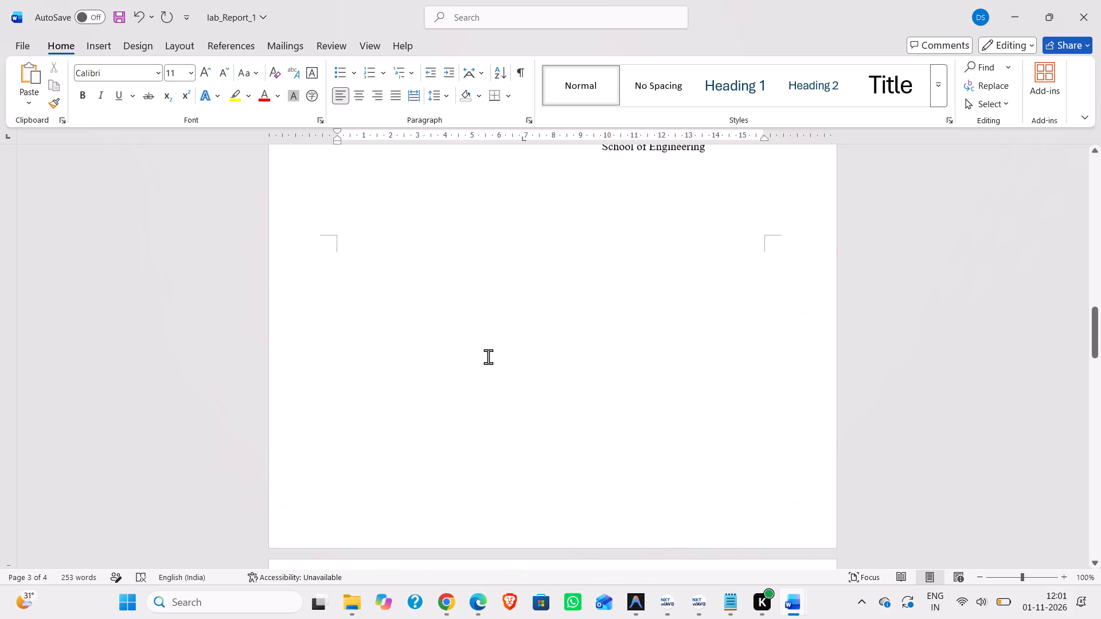
{"action": "scroll", "coordinate": [488, 356], "scroll_direction": "up", "scroll_amount": 11}
{"action": "scroll", "coordinate": [488, 356], "scroll_direction": "up", "scroll_amount": 12}
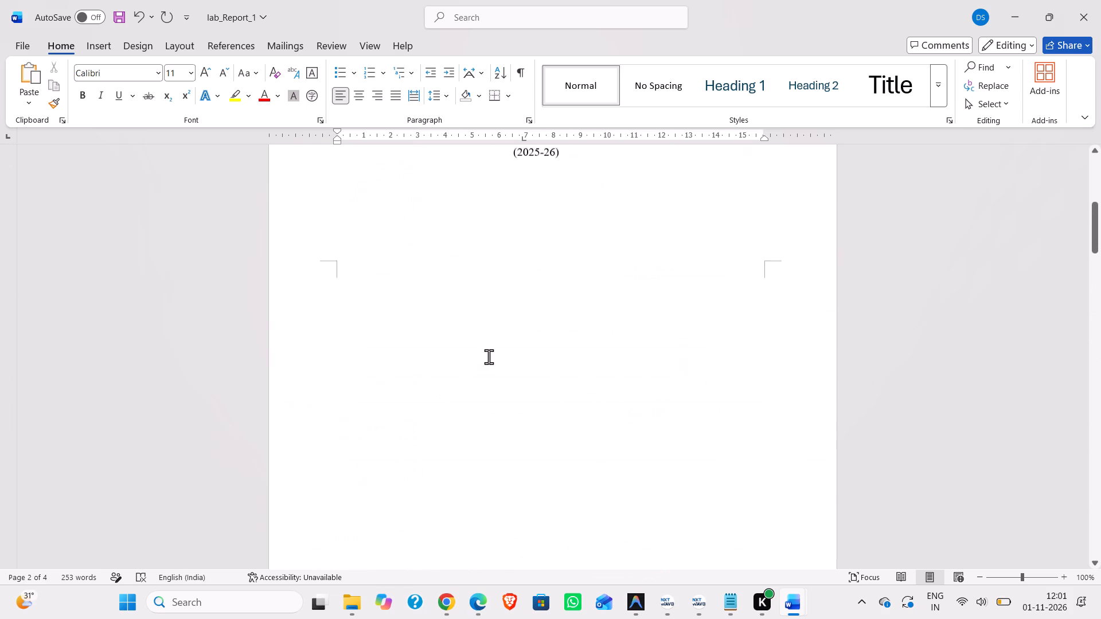
{"action": "scroll", "coordinate": [489, 356], "scroll_direction": "up", "scroll_amount": 20}
{"action": "scroll", "coordinate": [489, 356], "scroll_direction": "up", "scroll_amount": 1}
{"action": "scroll", "coordinate": [493, 356], "scroll_direction": "down", "scroll_amount": 20}
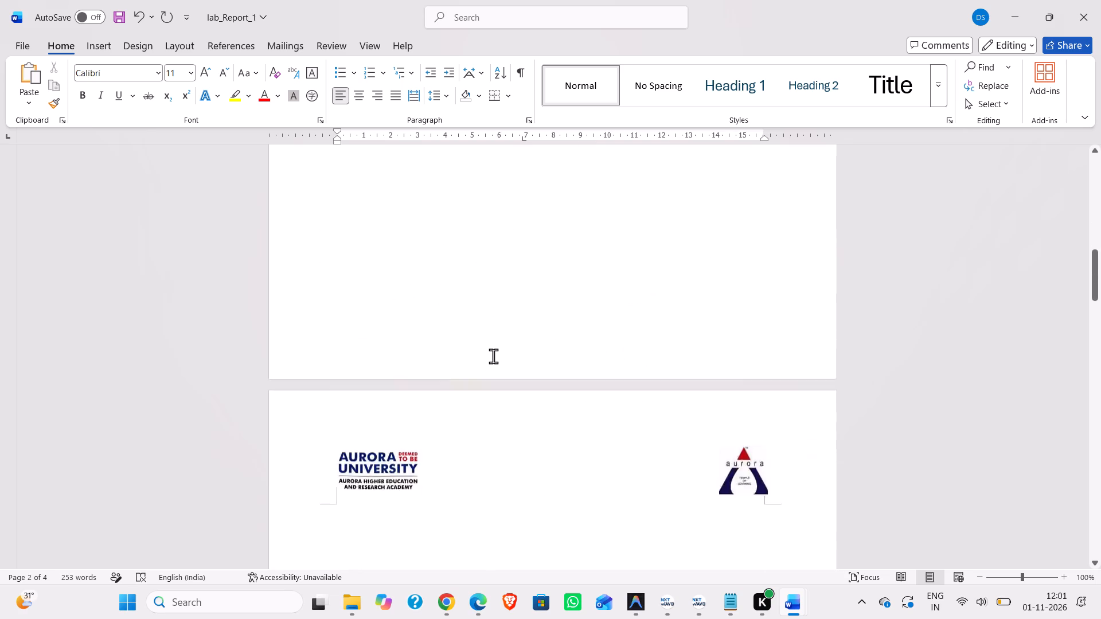
{"action": "scroll", "coordinate": [493, 356], "scroll_direction": "down", "scroll_amount": 20}
{"action": "scroll", "coordinate": [493, 356], "scroll_direction": "down", "scroll_amount": 15}
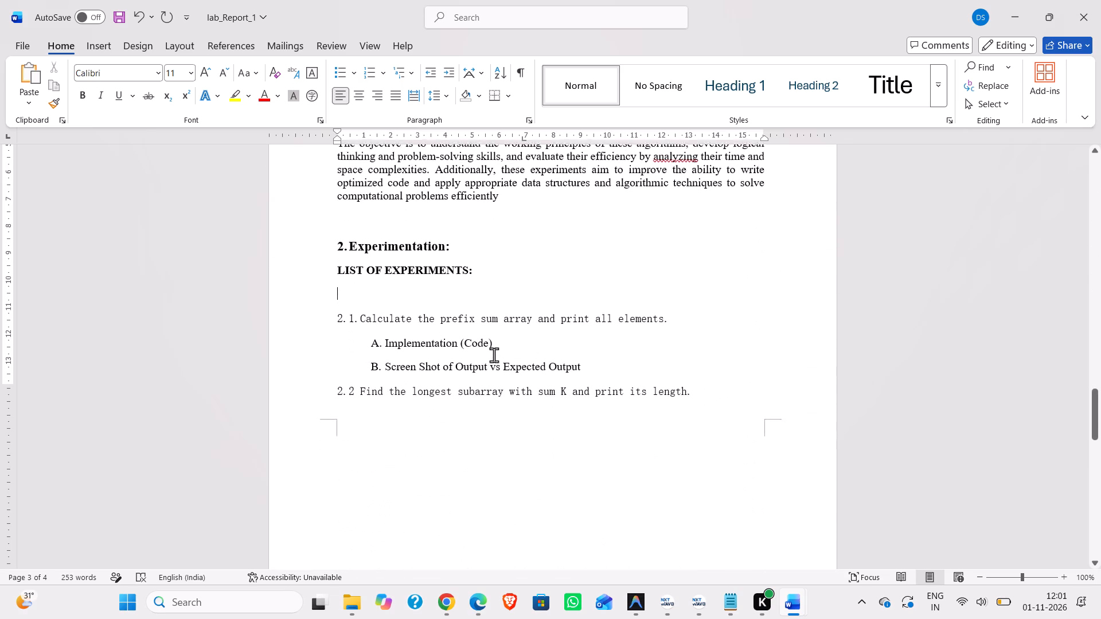
Examine the spacing and numbering of experiments 2.1 to 2.3 and their Implementation and Screen Shot entries.
{"action": "left_click", "coordinate": [337, 291]}
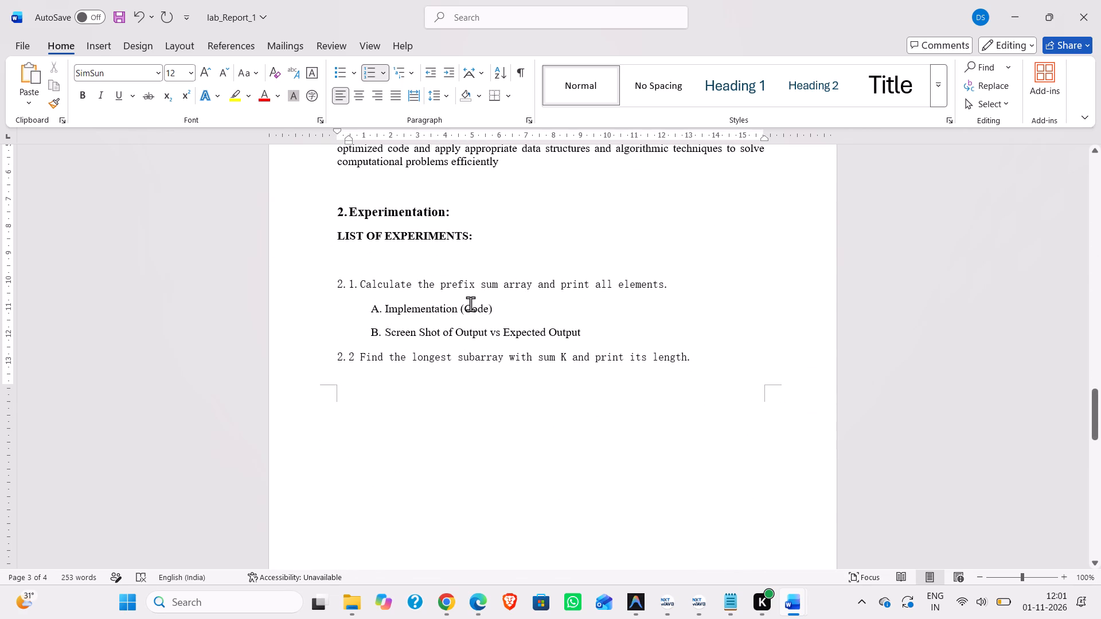
{"action": "left_click", "coordinate": [334, 280]}
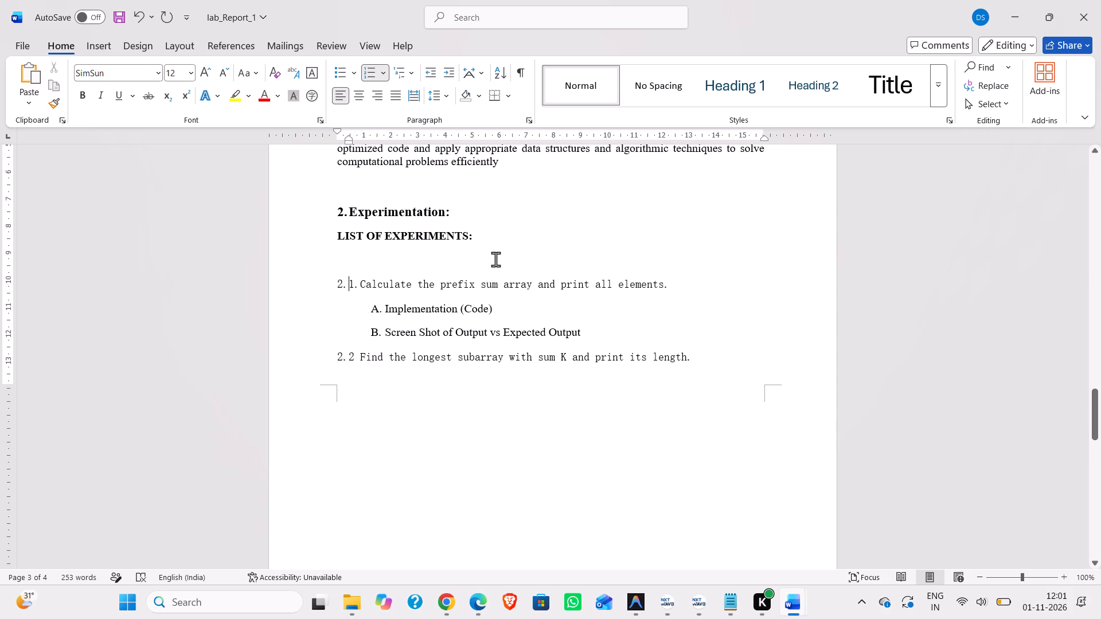
{"action": "left_click", "coordinate": [503, 252]}
{"action": "left_click", "coordinate": [487, 232]}
{"action": "scroll", "coordinate": [487, 232], "scroll_direction": "down", "scroll_amount": 13}
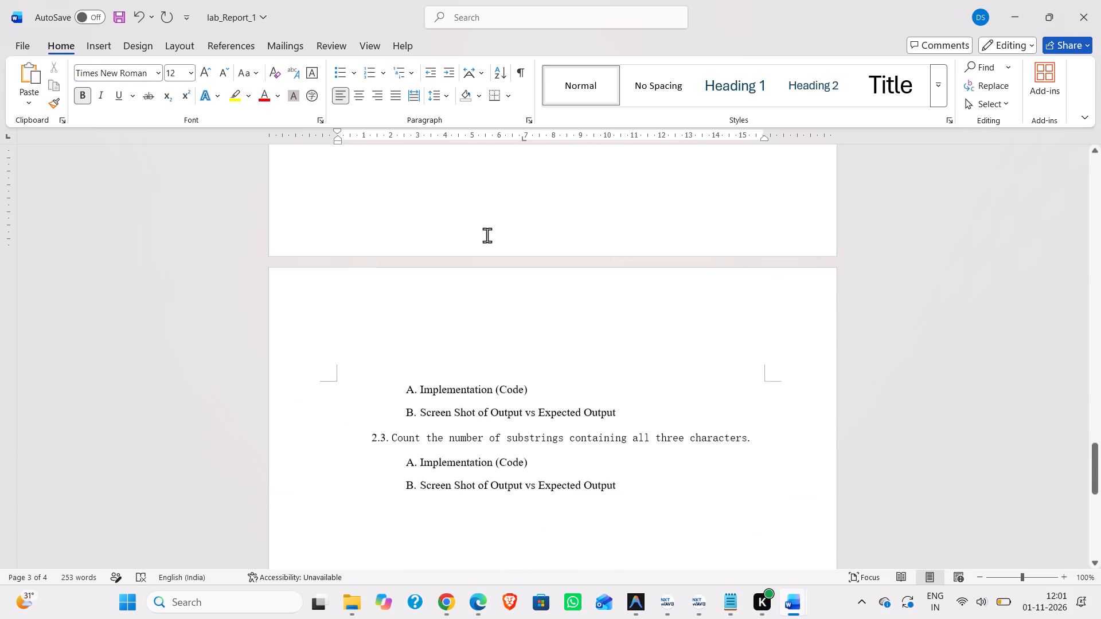
{"action": "scroll", "coordinate": [487, 235], "scroll_direction": "down", "scroll_amount": 9}
{"action": "scroll", "coordinate": [487, 235], "scroll_direction": "up", "scroll_amount": 3}
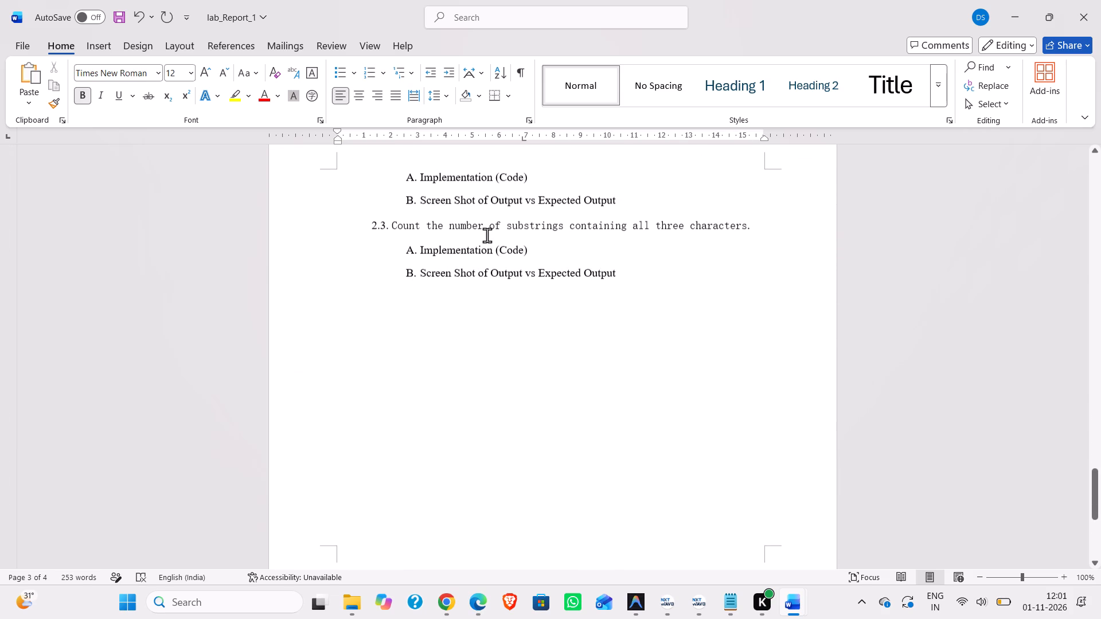
{"action": "scroll", "coordinate": [487, 235], "scroll_direction": "up", "scroll_amount": 6}
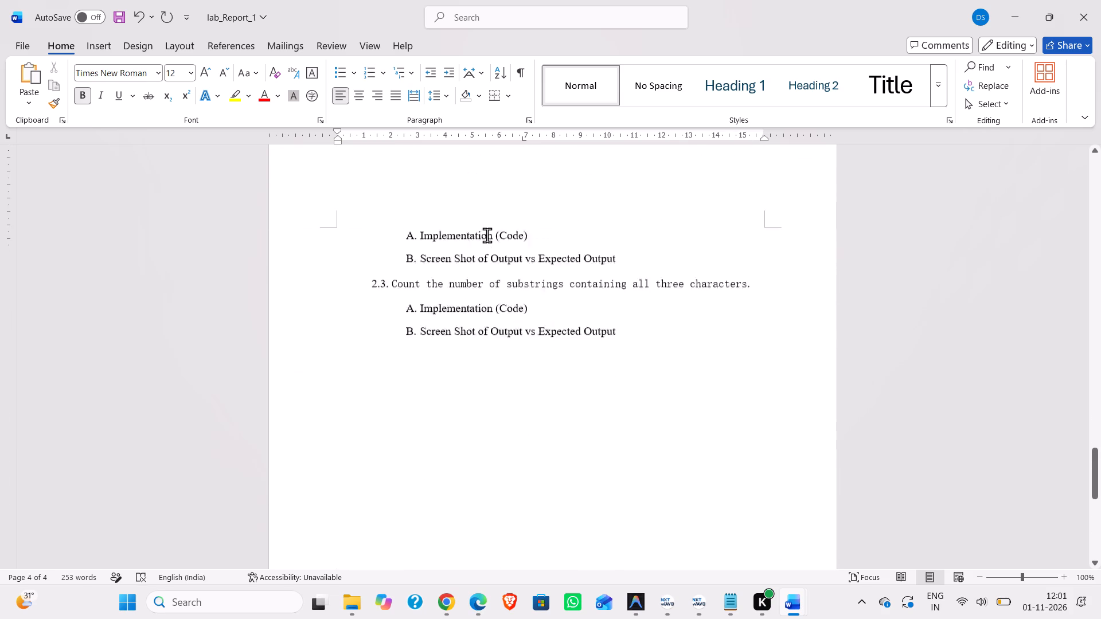
{"action": "scroll", "coordinate": [487, 235], "scroll_direction": "up", "scroll_amount": 16}
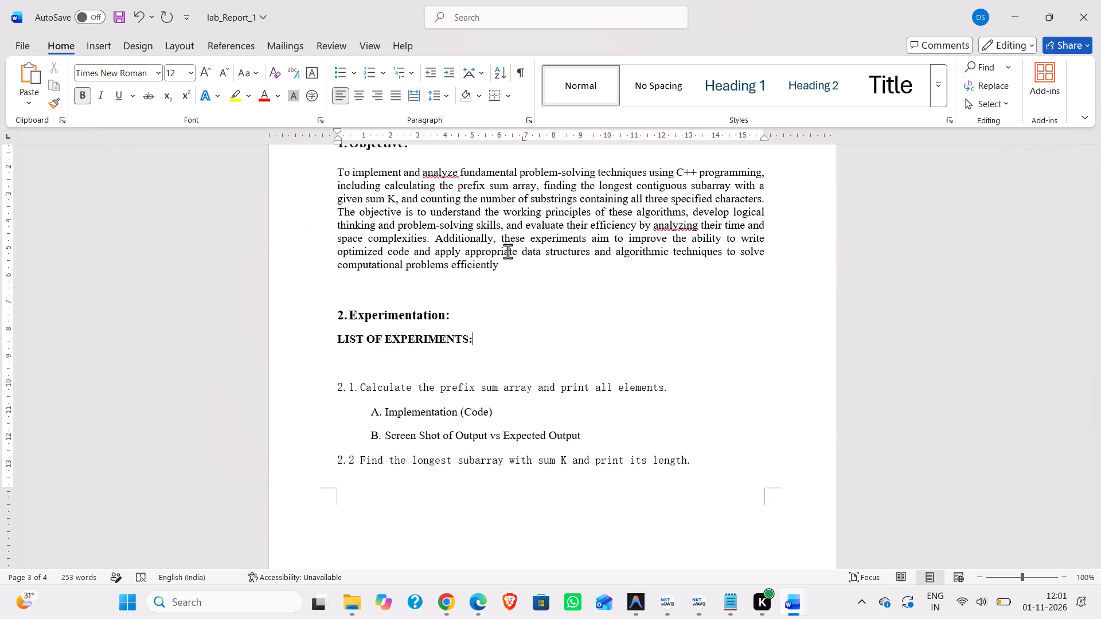
Review the layout of the cover page, the logo page and the Objective page of the report.
{"action": "scroll", "coordinate": [522, 311], "scroll_direction": "up", "scroll_amount": 15}
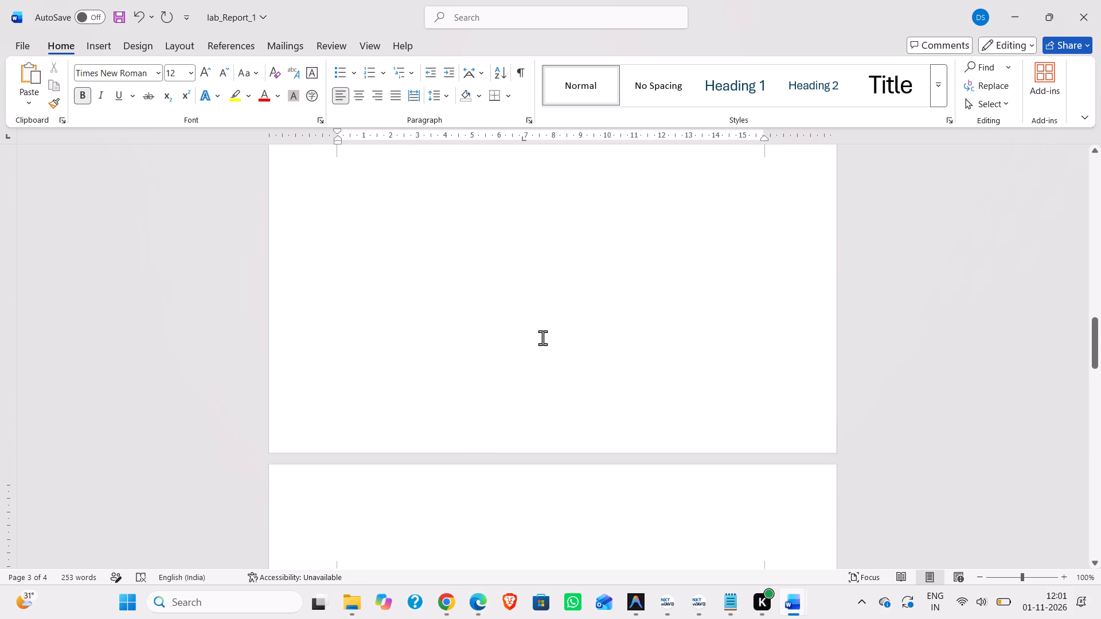
{"action": "scroll", "coordinate": [542, 338], "scroll_direction": "up", "scroll_amount": 20}
{"action": "scroll", "coordinate": [542, 338], "scroll_direction": "up", "scroll_amount": 14}
{"action": "scroll", "coordinate": [544, 334], "scroll_direction": "up", "scroll_amount": 7}
{"action": "scroll", "coordinate": [544, 334], "scroll_direction": "down", "scroll_amount": 2}
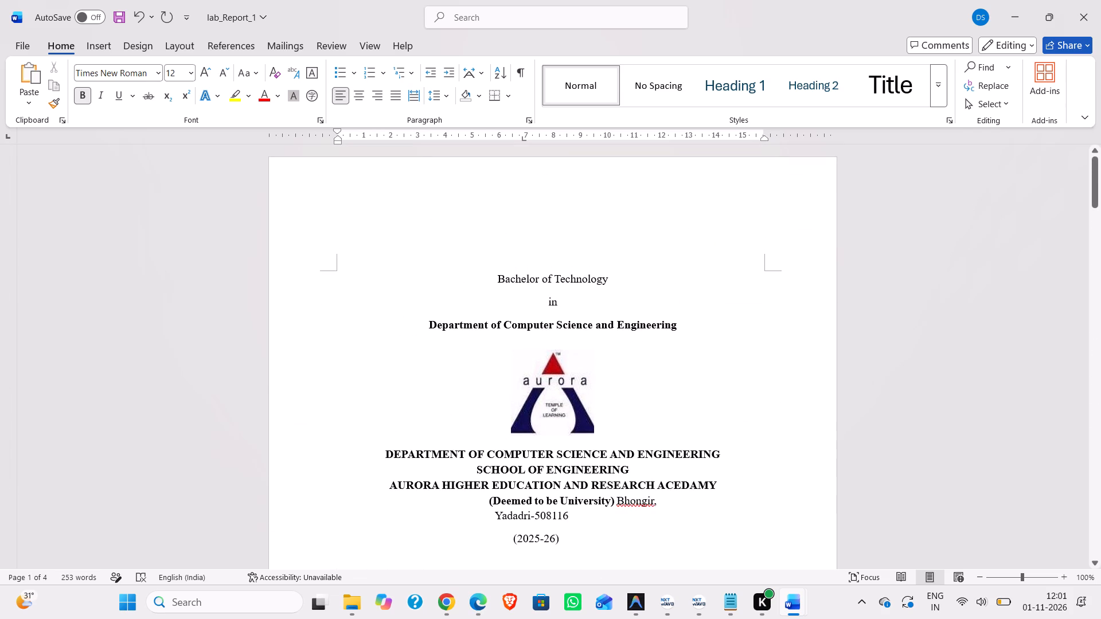
{"action": "scroll", "coordinate": [544, 334], "scroll_direction": "down", "scroll_amount": 12}
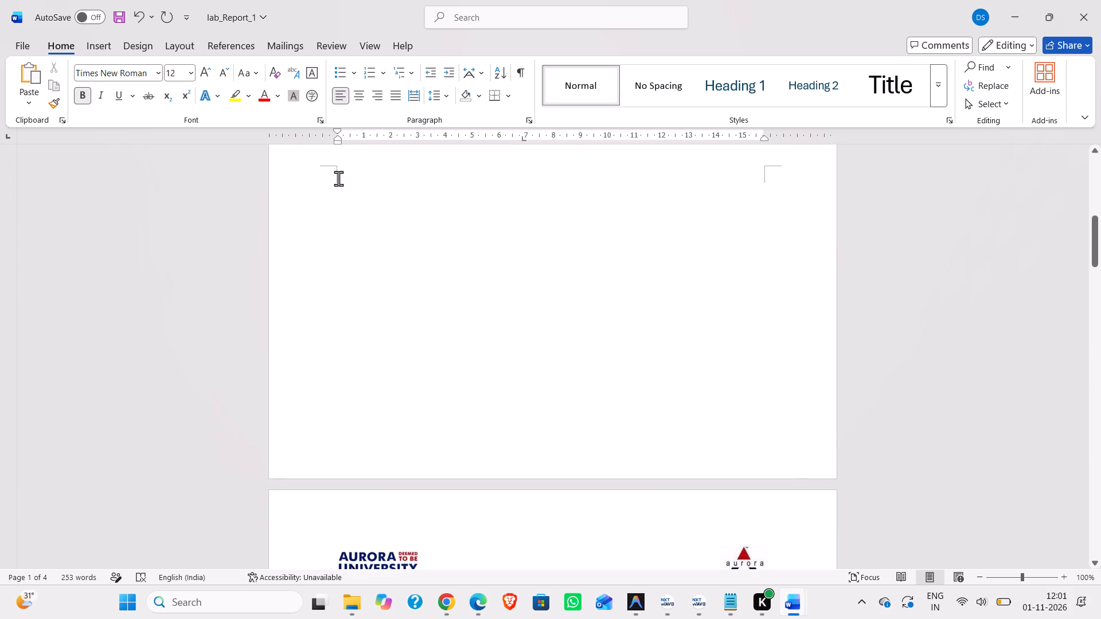
{"action": "left_click", "coordinate": [338, 178]}
{"action": "scroll", "coordinate": [546, 264], "scroll_direction": "down", "scroll_amount": 13}
{"action": "scroll", "coordinate": [546, 264], "scroll_direction": "down", "scroll_amount": 20}
{"action": "scroll", "coordinate": [546, 264], "scroll_direction": "down", "scroll_amount": 1}
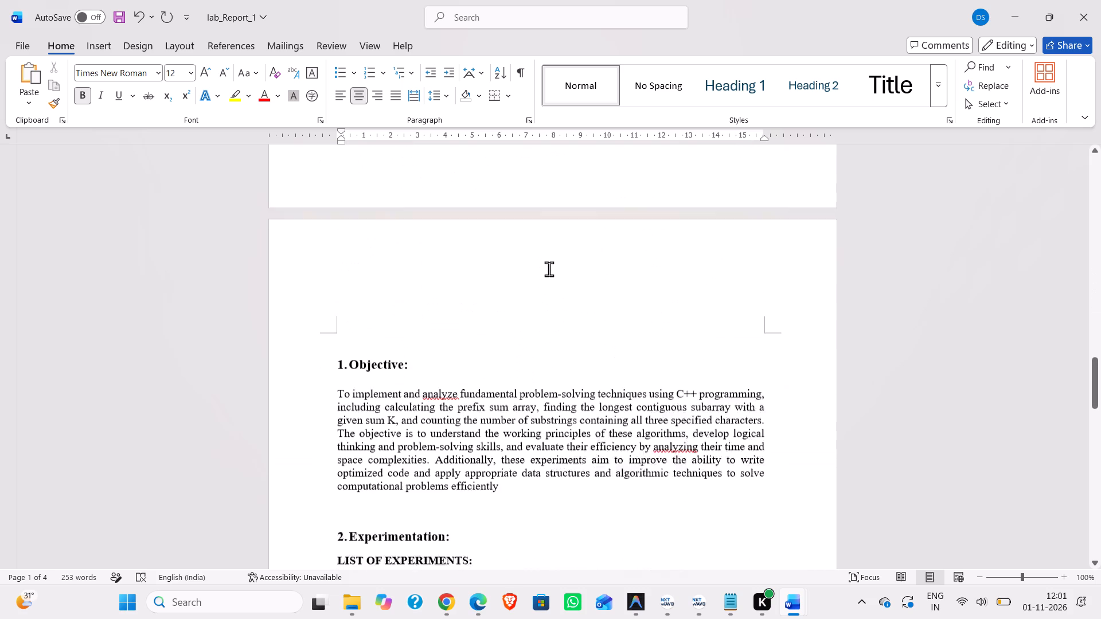
Set the header distance to 1.5 cm from the top and the footer distance to 0.8 cm from the bottom on the Objective page.
{"action": "double_click", "coordinate": [760, 241]}
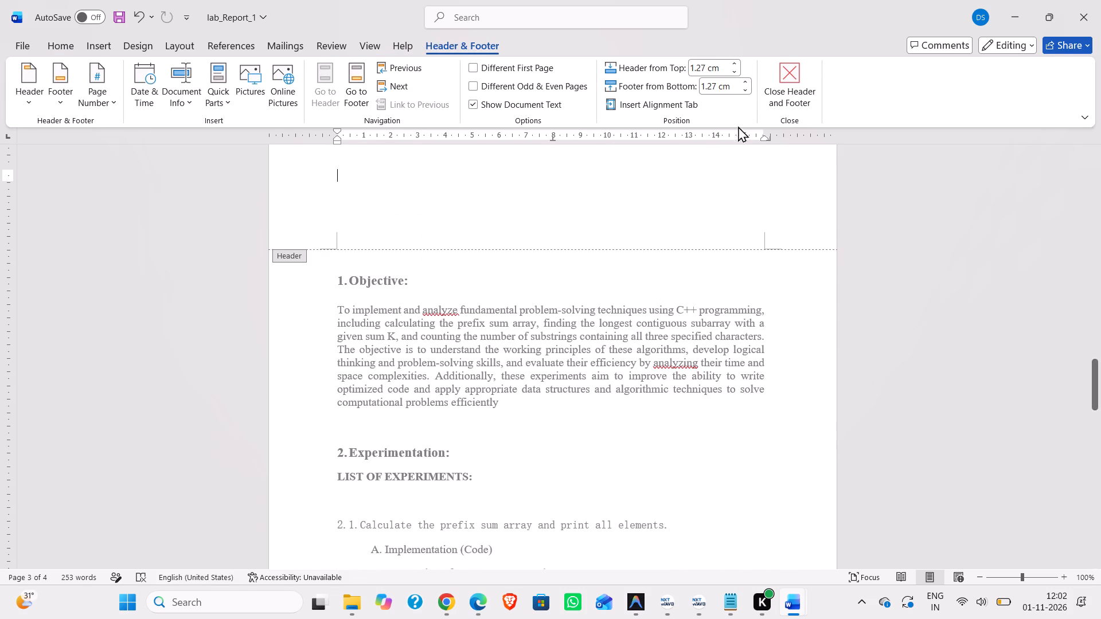
{"action": "left_click", "coordinate": [732, 70]}
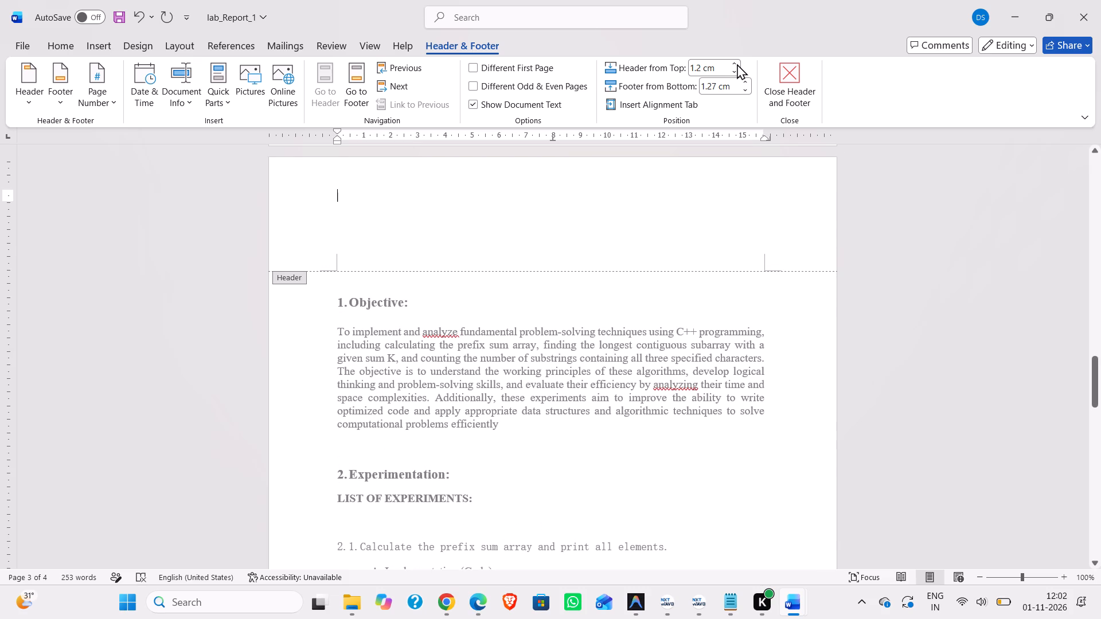
{"action": "double_click", "coordinate": [736, 60]}
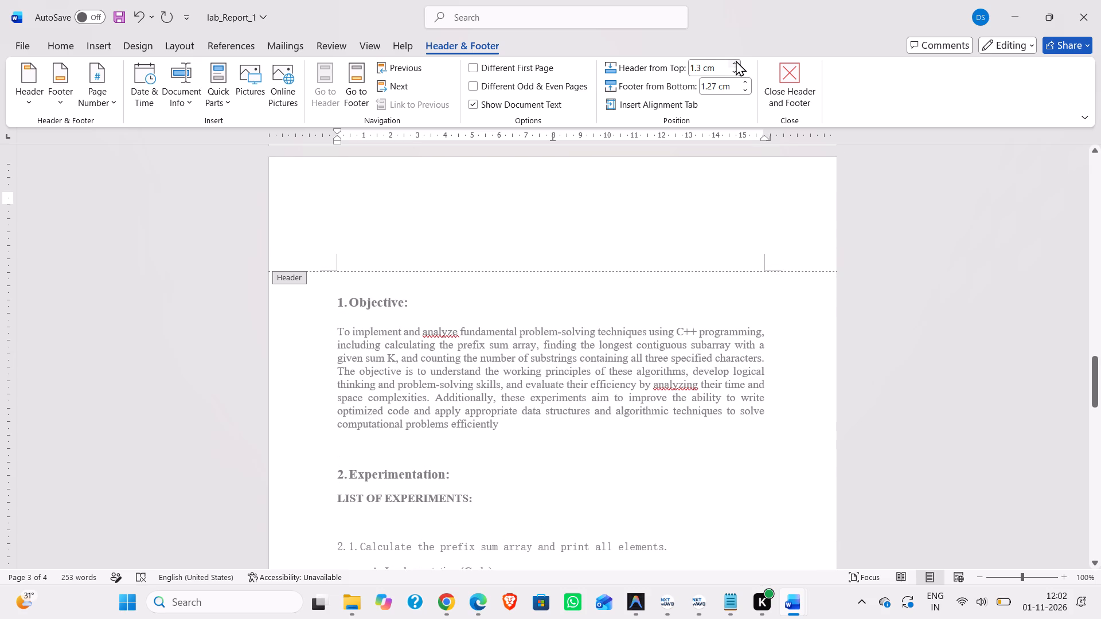
{"action": "double_click", "coordinate": [736, 60]}
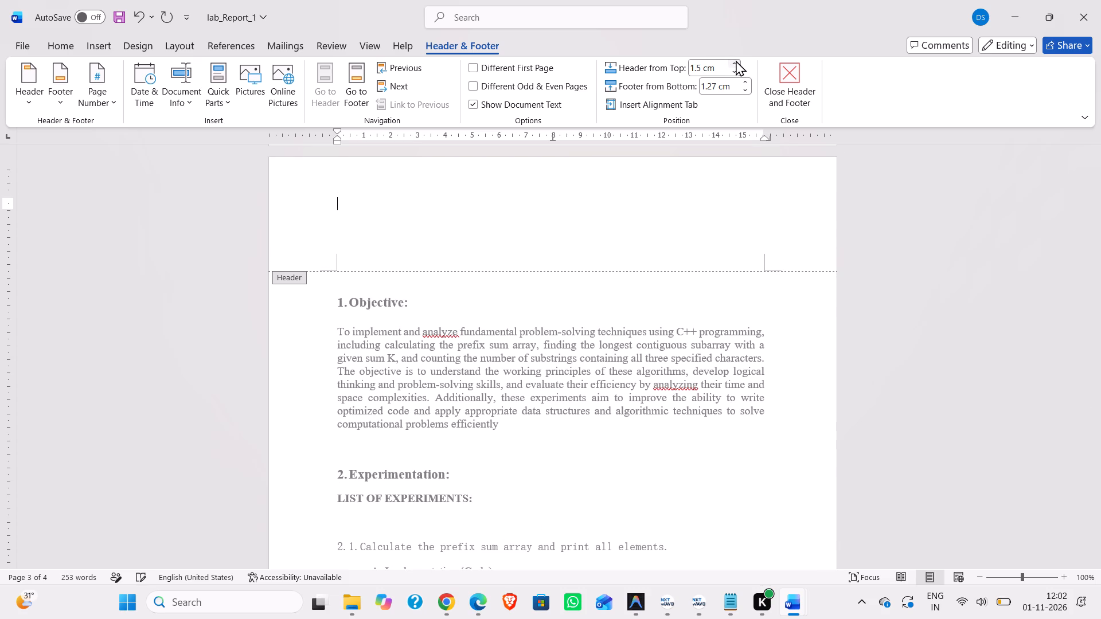
{"action": "double_click", "coordinate": [747, 93]}
{"action": "left_click", "coordinate": [747, 93]}
{"action": "scroll", "coordinate": [635, 269], "scroll_direction": "down", "scroll_amount": 1}
{"action": "left_click", "coordinate": [786, 90]}
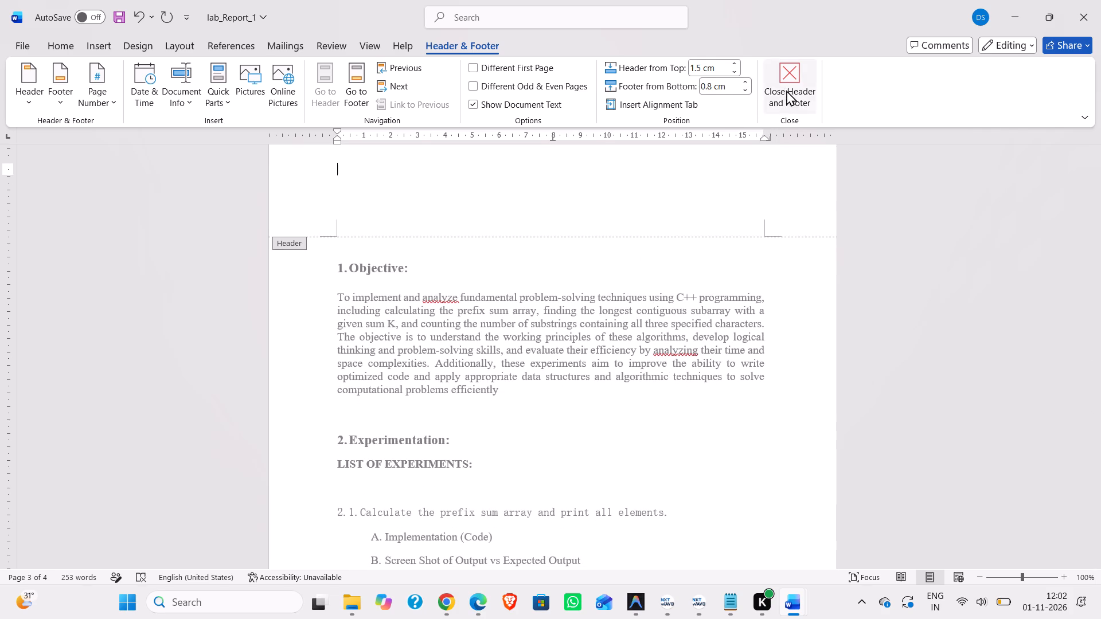
Create a new blank Word document and add one empty line at its top.
{"action": "scroll", "coordinate": [633, 351], "scroll_direction": "up", "scroll_amount": 4}
{"action": "scroll", "coordinate": [633, 351], "scroll_direction": "down", "scroll_amount": 7}
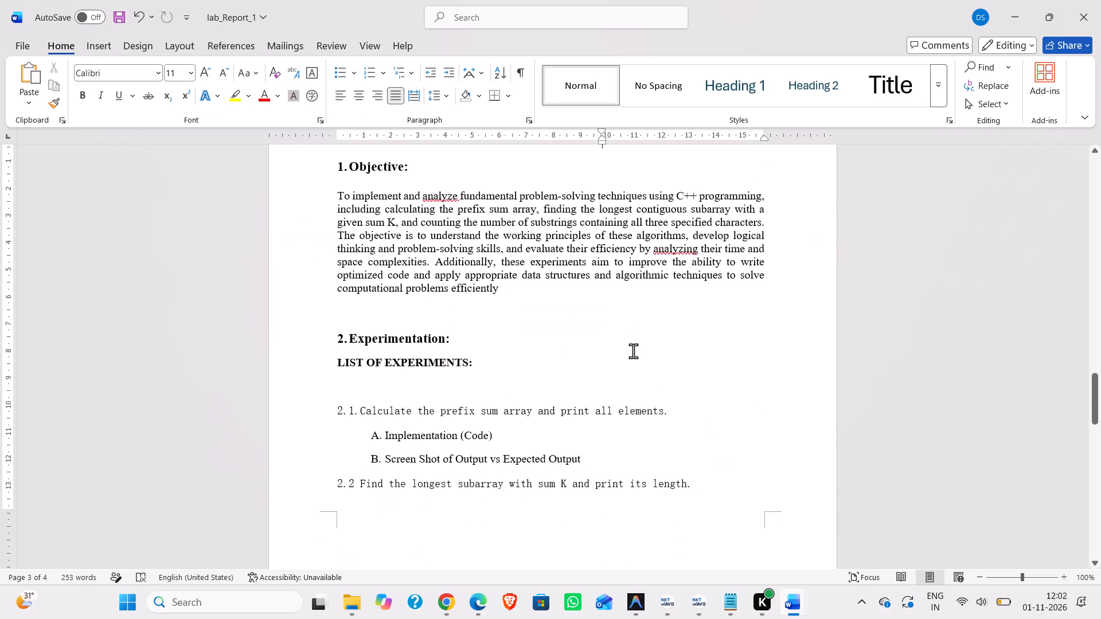
{"action": "scroll", "coordinate": [633, 351], "scroll_direction": "down", "scroll_amount": 14}
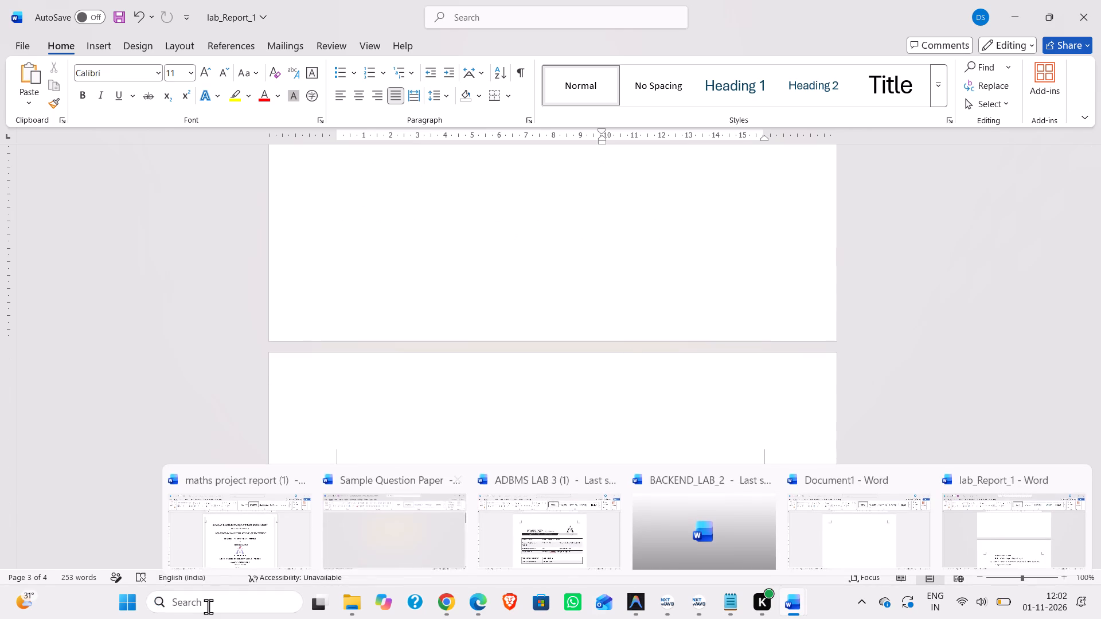
{"action": "left_click", "coordinate": [131, 603]}
{"action": "left_click", "coordinate": [365, 183]}
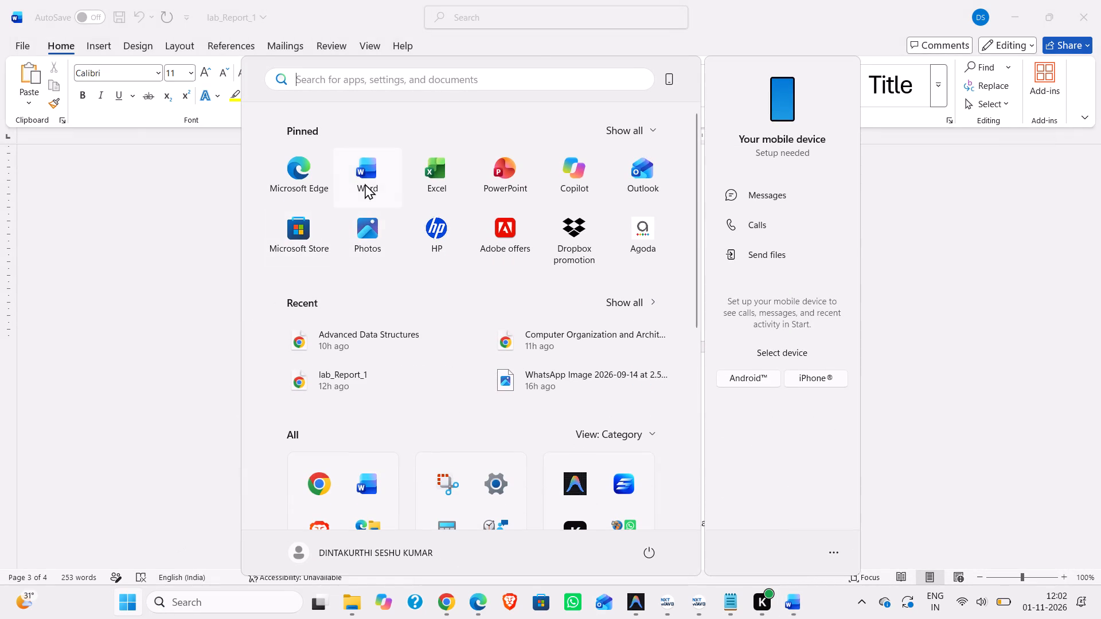
{"action": "left_click", "coordinate": [205, 158]}
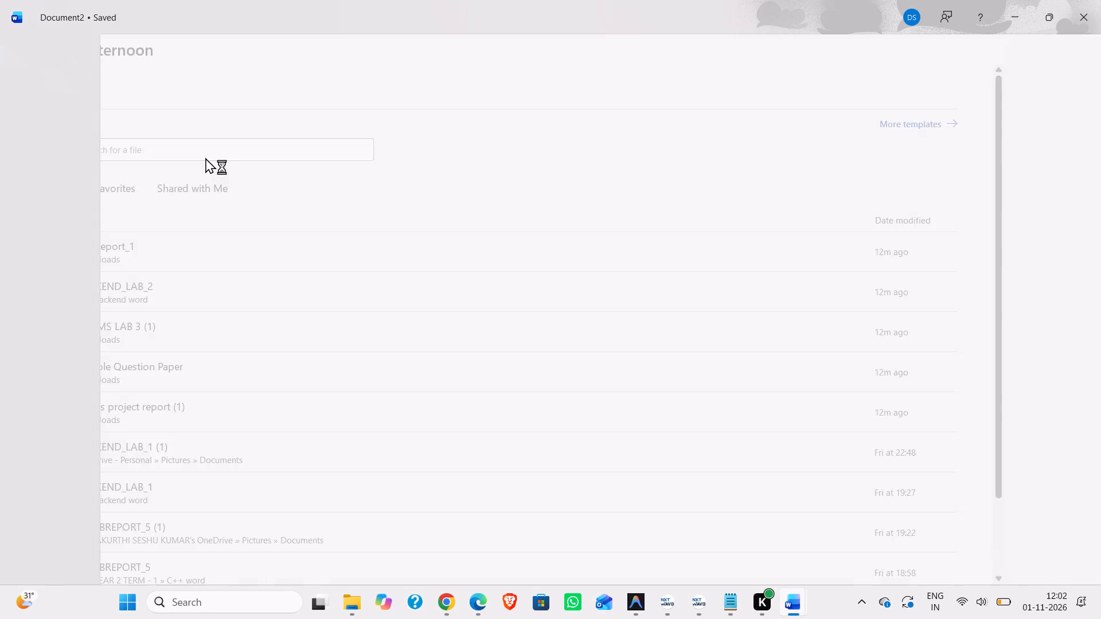
{"action": "scroll", "coordinate": [436, 297], "scroll_direction": "down", "scroll_amount": 12}
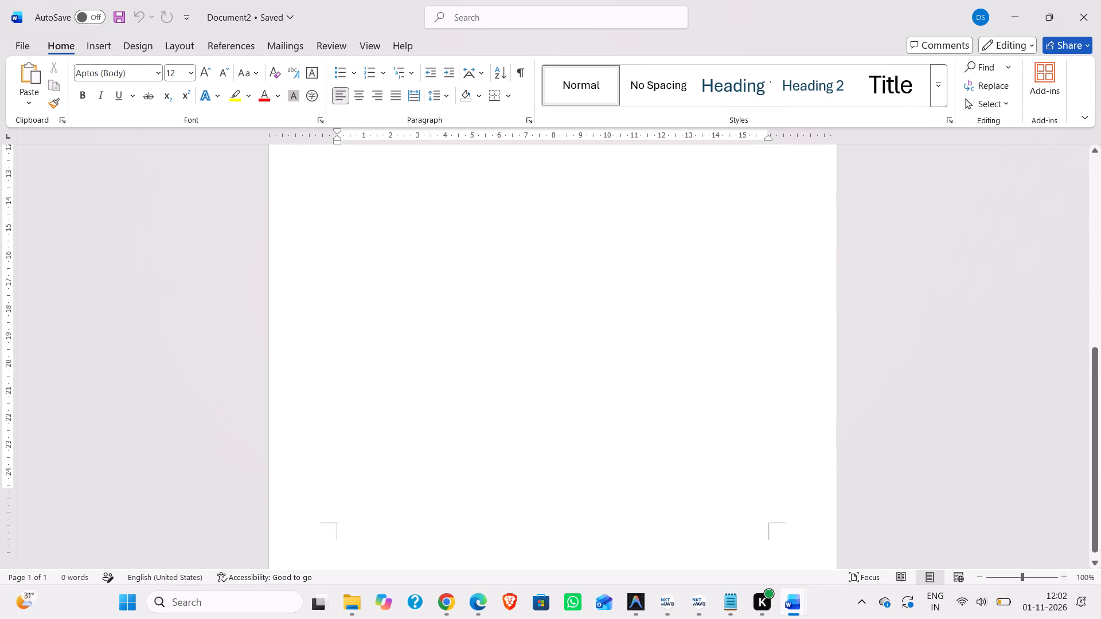
{"action": "scroll", "coordinate": [436, 297], "scroll_direction": "up", "scroll_amount": 13}
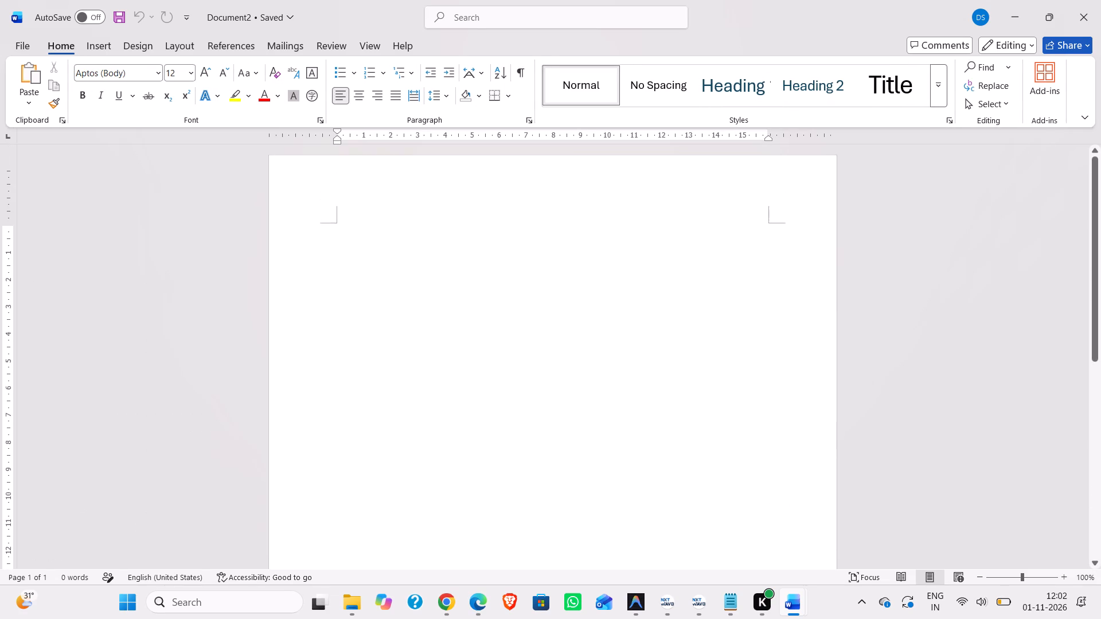
{"action": "key", "text": "Return"}
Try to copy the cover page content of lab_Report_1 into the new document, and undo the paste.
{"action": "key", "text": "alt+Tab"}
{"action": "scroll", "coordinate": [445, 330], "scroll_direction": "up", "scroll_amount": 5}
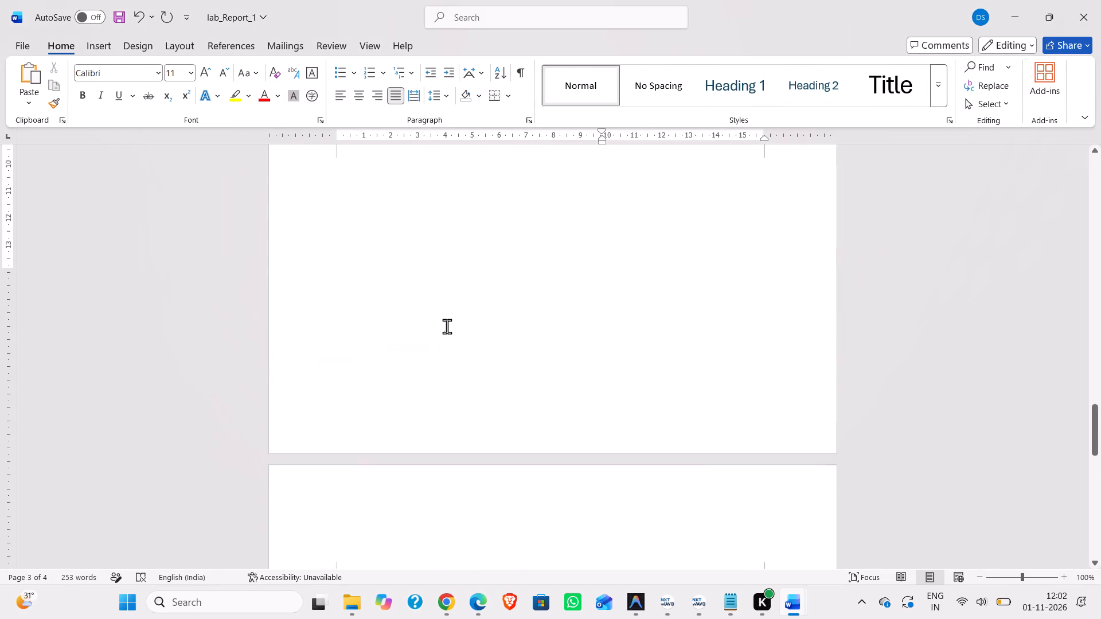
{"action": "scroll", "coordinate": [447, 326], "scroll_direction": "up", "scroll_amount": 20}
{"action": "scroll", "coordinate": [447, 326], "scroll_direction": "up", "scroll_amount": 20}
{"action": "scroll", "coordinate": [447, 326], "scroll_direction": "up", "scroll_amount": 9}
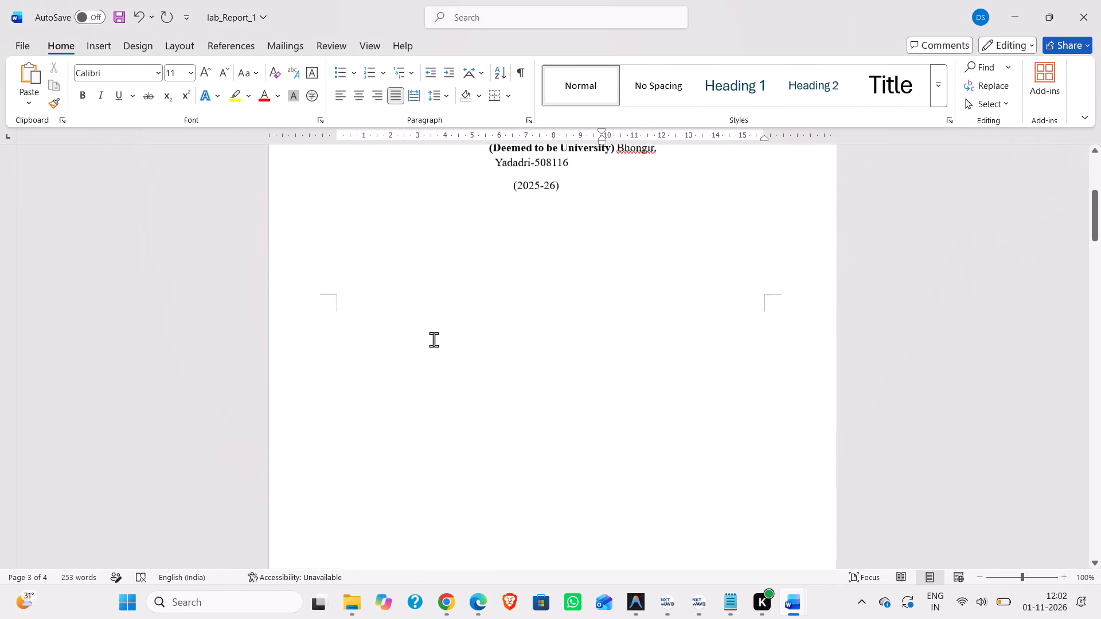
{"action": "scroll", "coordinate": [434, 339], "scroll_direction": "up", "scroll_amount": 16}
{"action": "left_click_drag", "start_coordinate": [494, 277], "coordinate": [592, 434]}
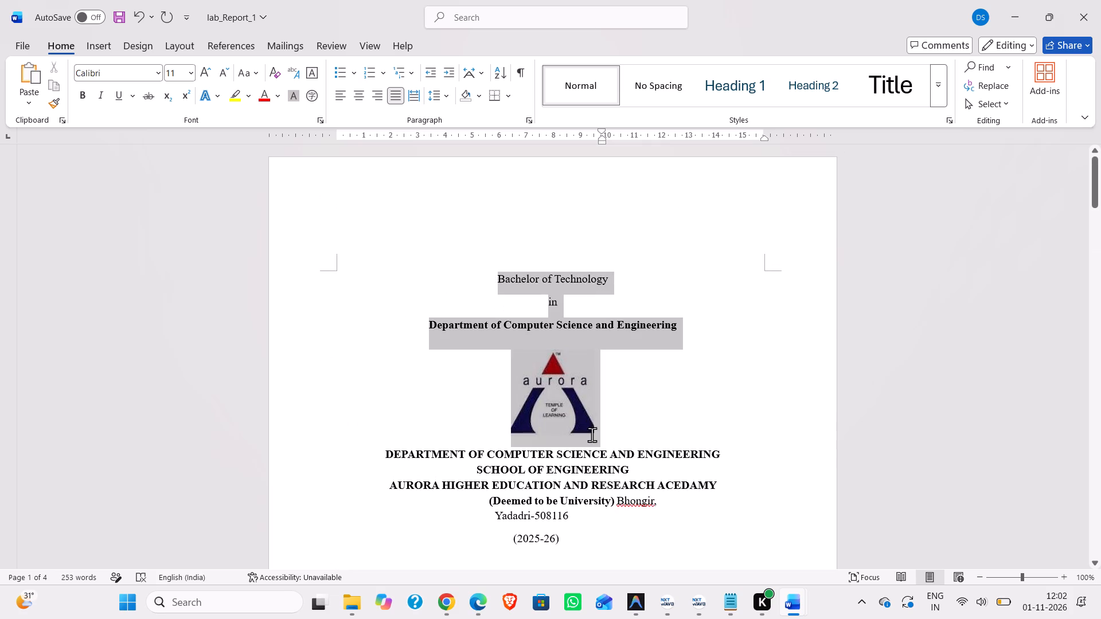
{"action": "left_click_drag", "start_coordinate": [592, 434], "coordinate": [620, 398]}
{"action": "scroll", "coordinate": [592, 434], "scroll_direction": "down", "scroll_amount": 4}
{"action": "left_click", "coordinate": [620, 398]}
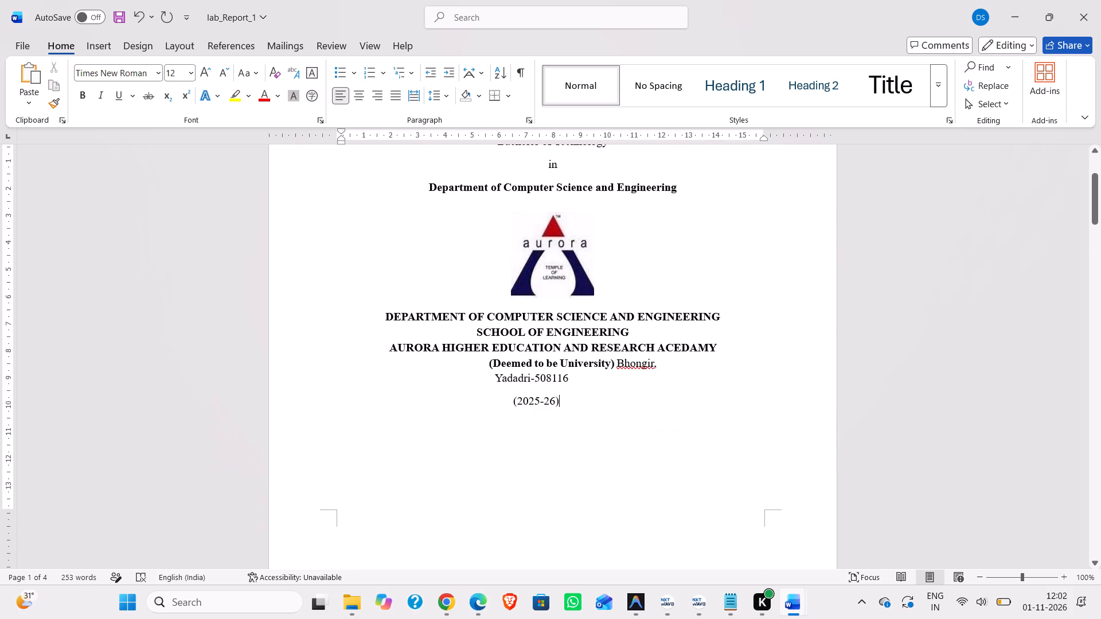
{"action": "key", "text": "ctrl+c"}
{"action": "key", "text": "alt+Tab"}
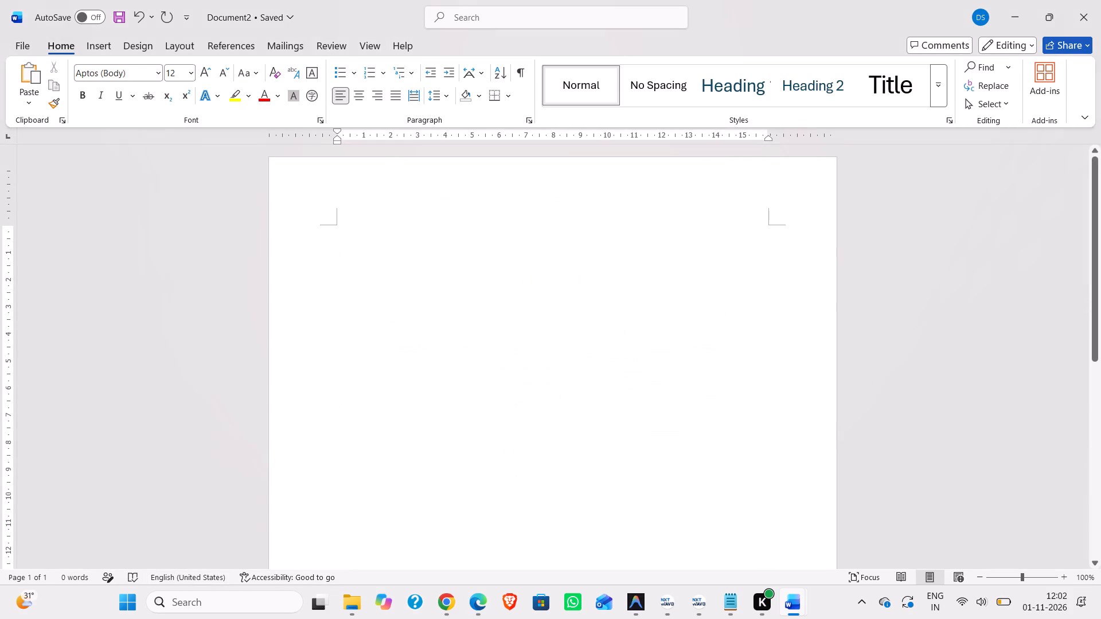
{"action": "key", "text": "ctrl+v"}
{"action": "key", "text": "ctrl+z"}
Copy the lab_Report_1 cover page content, from Bachelor of Technology through (2025-26), into the new document.
{"action": "key", "text": "alt+Tab"}
{"action": "scroll", "coordinate": [514, 318], "scroll_direction": "up", "scroll_amount": 4}
{"action": "left_click_drag", "start_coordinate": [495, 274], "coordinate": [579, 433]}
{"action": "scroll", "coordinate": [532, 300], "scroll_direction": "down", "scroll_amount": 3}
{"action": "key", "text": "ctrl+c"}
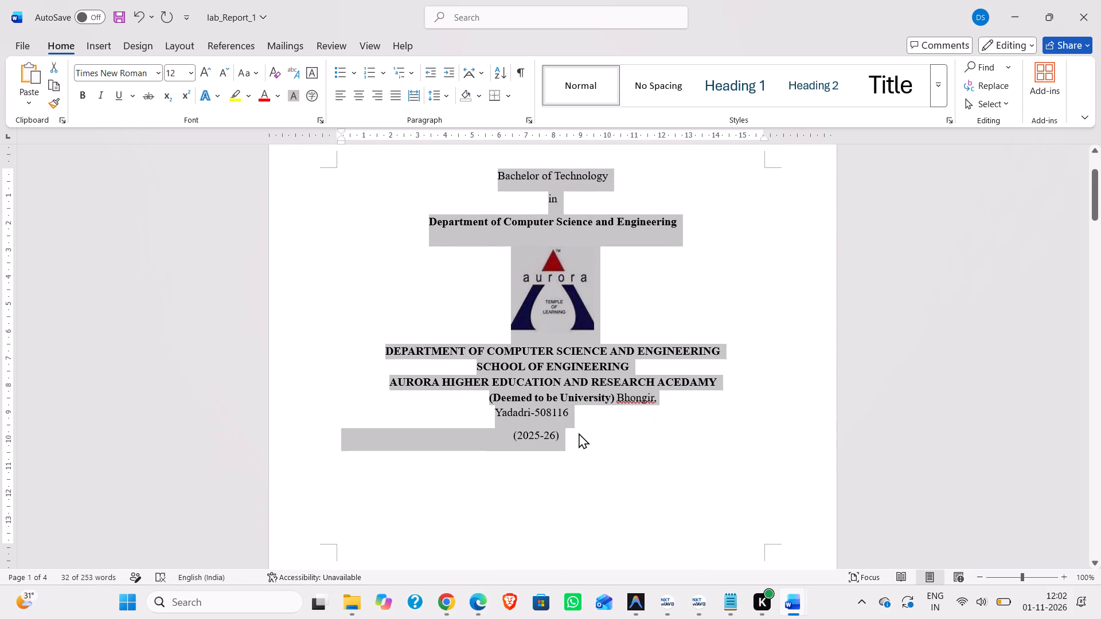
{"action": "key", "text": "alt+Tab"}
{"action": "key", "text": "ctrl+v"}
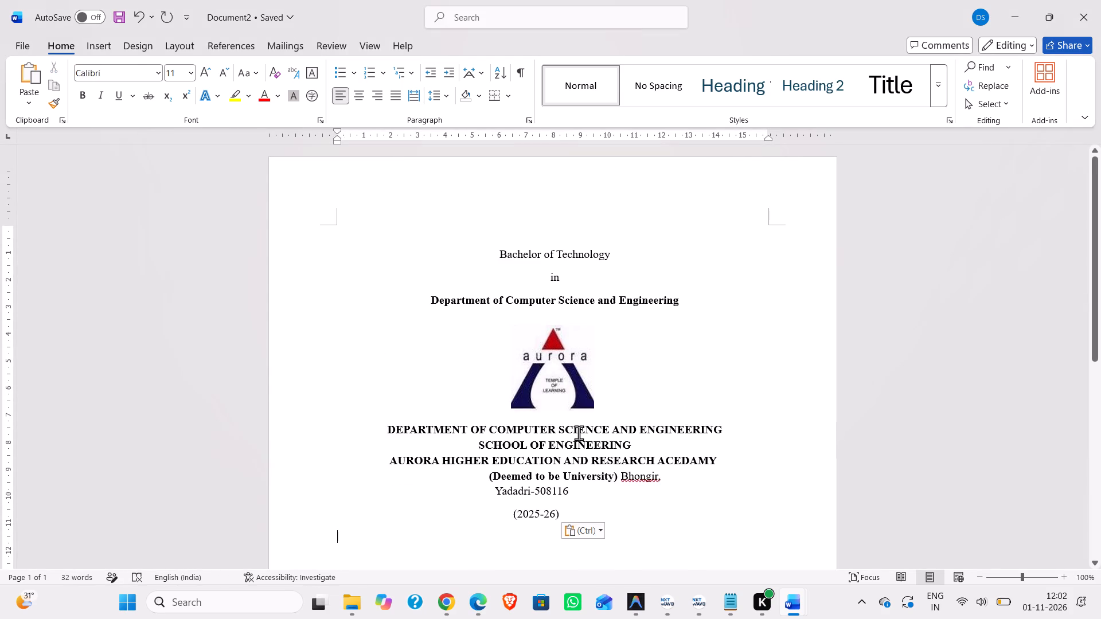
Insert four blank lines above Bachelor of Technology in the new document to move the cover content down.
{"action": "scroll", "coordinate": [579, 433], "scroll_direction": "down", "scroll_amount": 15}
{"action": "scroll", "coordinate": [579, 433], "scroll_direction": "up", "scroll_amount": 7}
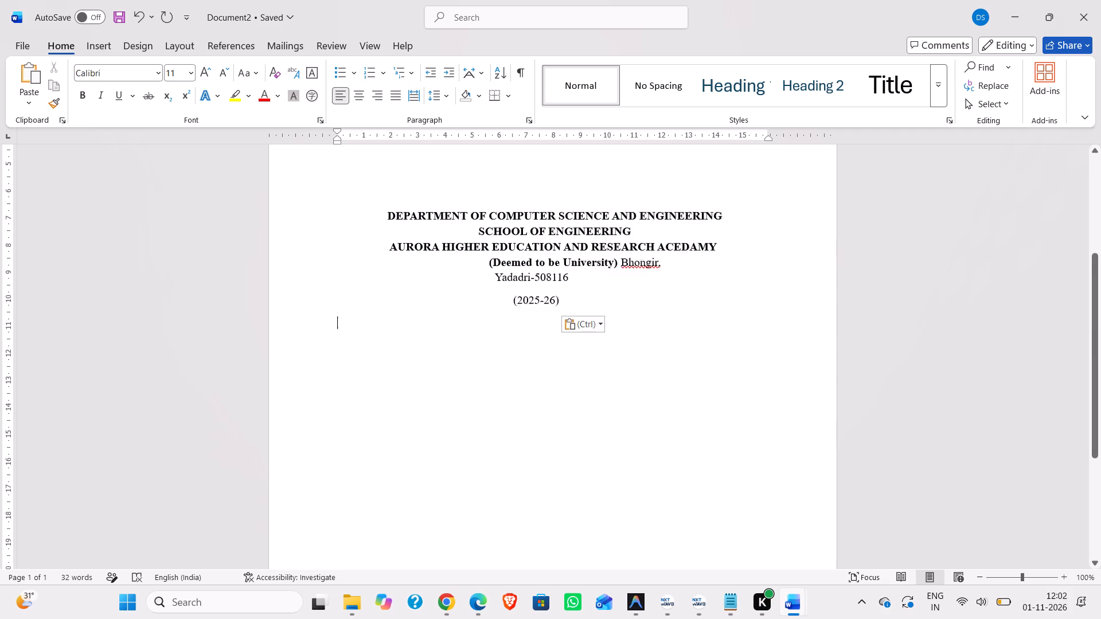
{"action": "scroll", "coordinate": [579, 433], "scroll_direction": "up", "scroll_amount": 5}
{"action": "left_click", "coordinate": [499, 253]}
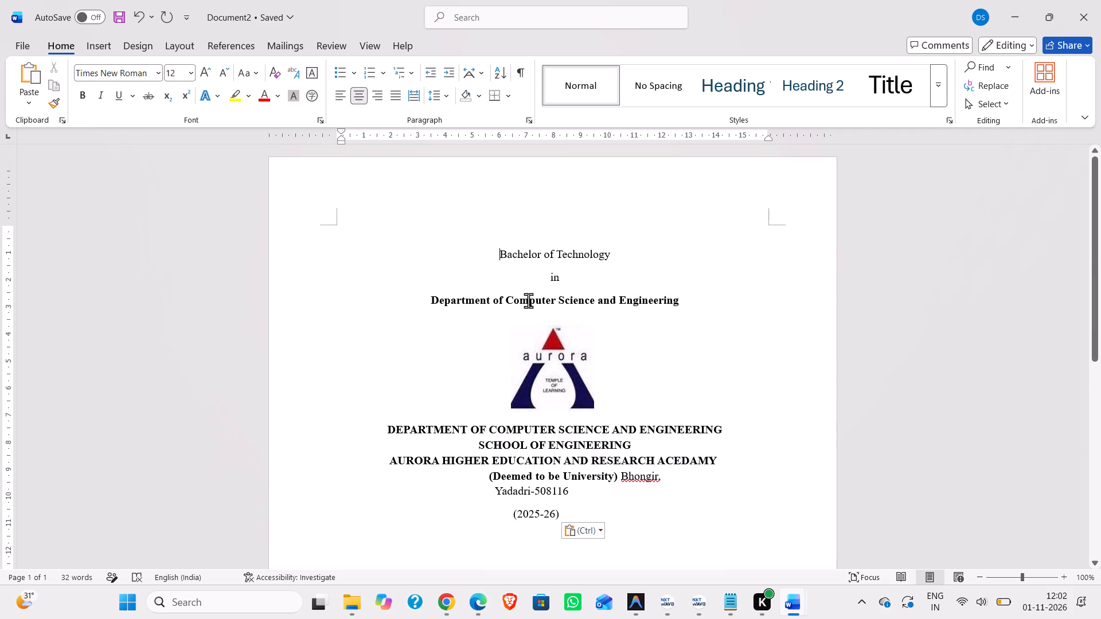
{"action": "key", "text": "Return"}
{"action": "key", "text": "Return"}
{"action": "key", "text": "Return"}
{"action": "key", "text": "Return"}
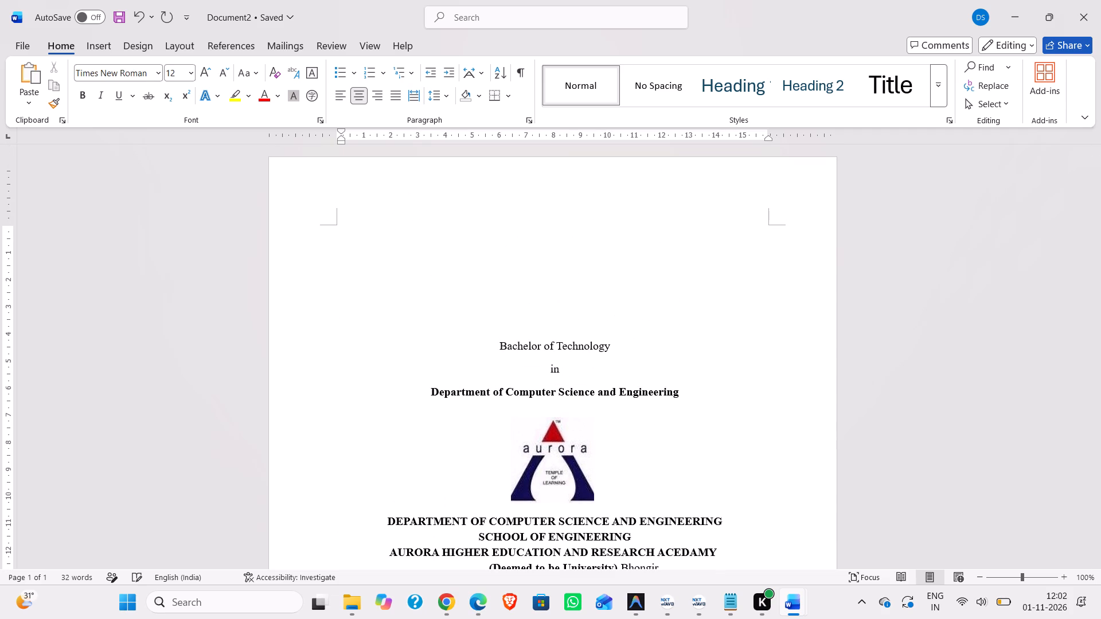
Compare the vertical placement of the cover content in the new document with the lab_Report_1 cover page.
{"action": "scroll", "coordinate": [529, 303], "scroll_direction": "down", "scroll_amount": 12}
{"action": "scroll", "coordinate": [534, 305], "scroll_direction": "up", "scroll_amount": 4}
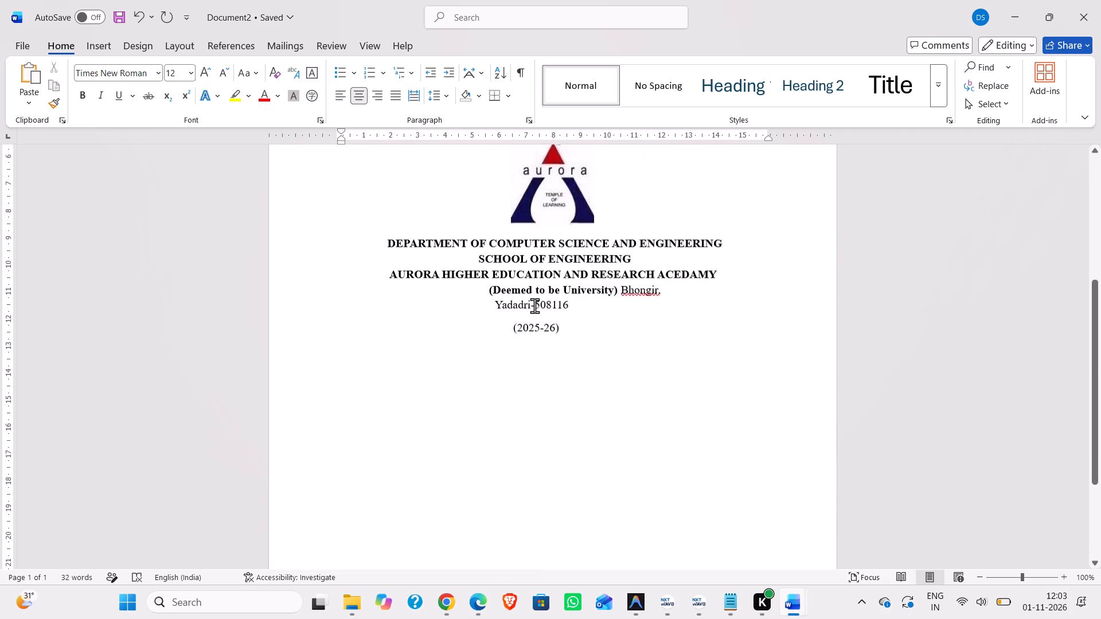
{"action": "scroll", "coordinate": [534, 305], "scroll_direction": "up", "scroll_amount": 8}
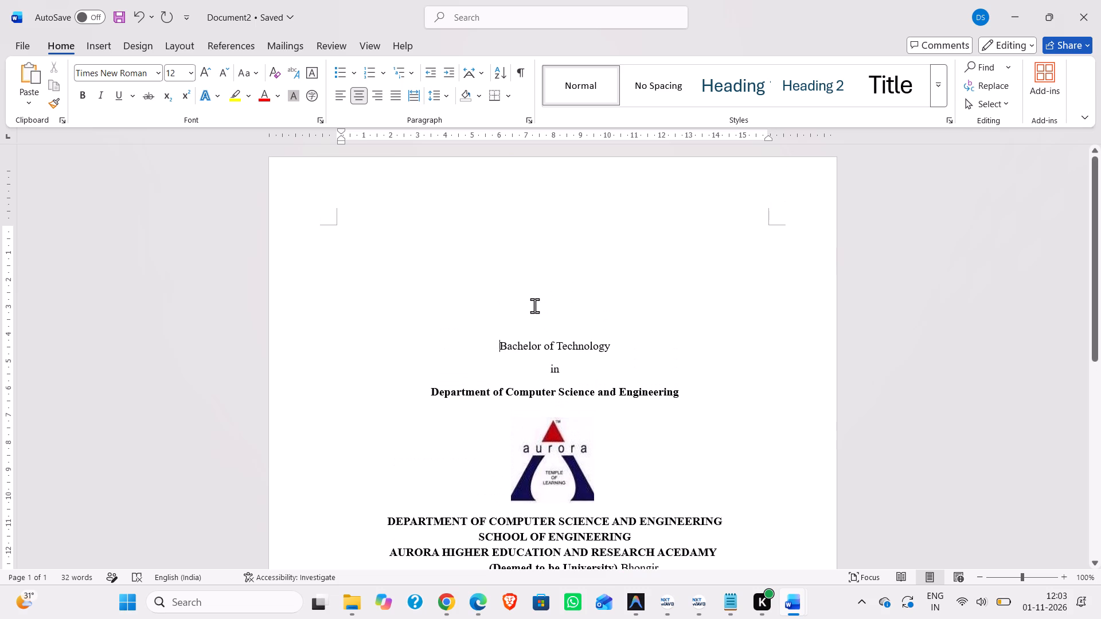
{"action": "key", "text": "alt+Tab"}
{"action": "scroll", "coordinate": [534, 305], "scroll_direction": "up", "scroll_amount": 7}
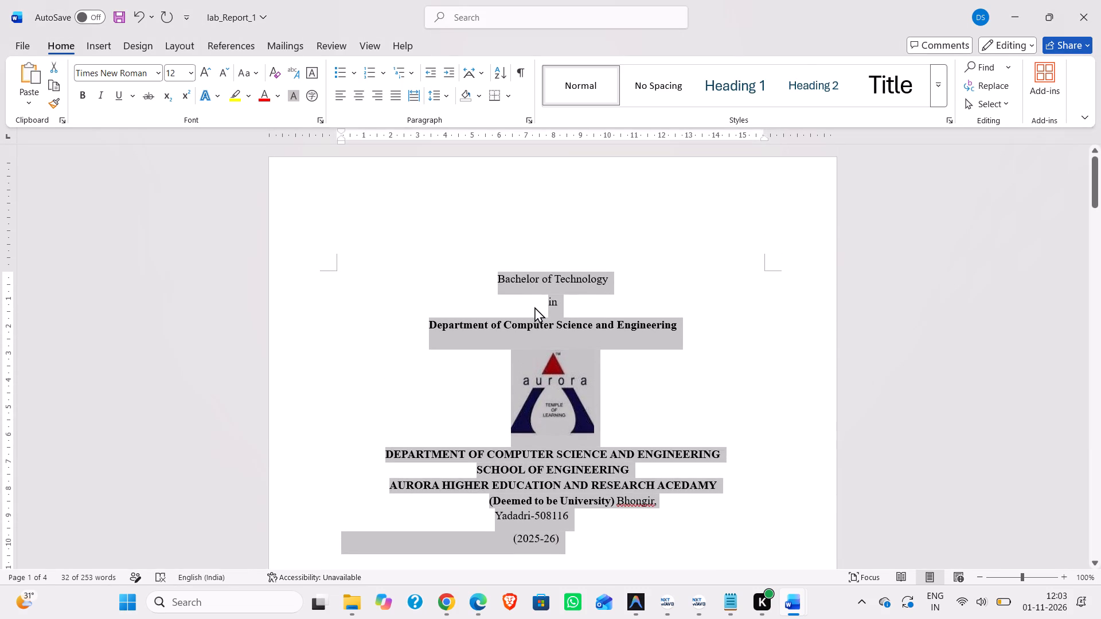
{"action": "scroll", "coordinate": [534, 307], "scroll_direction": "down", "scroll_amount": 15}
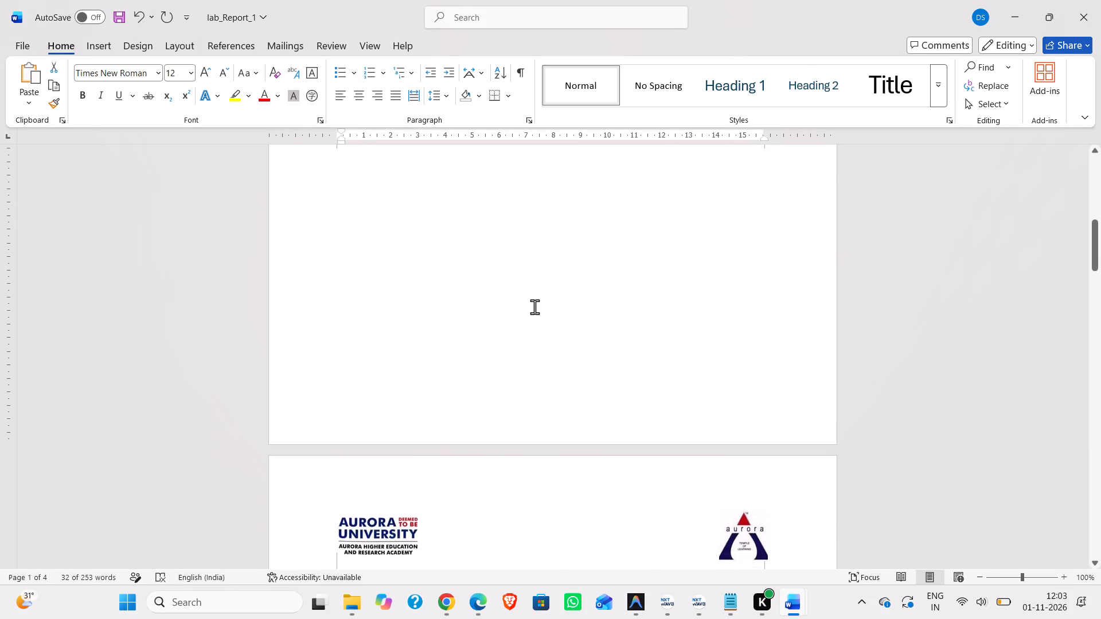
{"action": "key", "text": "alt+Tab"}
{"action": "scroll", "coordinate": [534, 307], "scroll_direction": "down", "scroll_amount": 12}
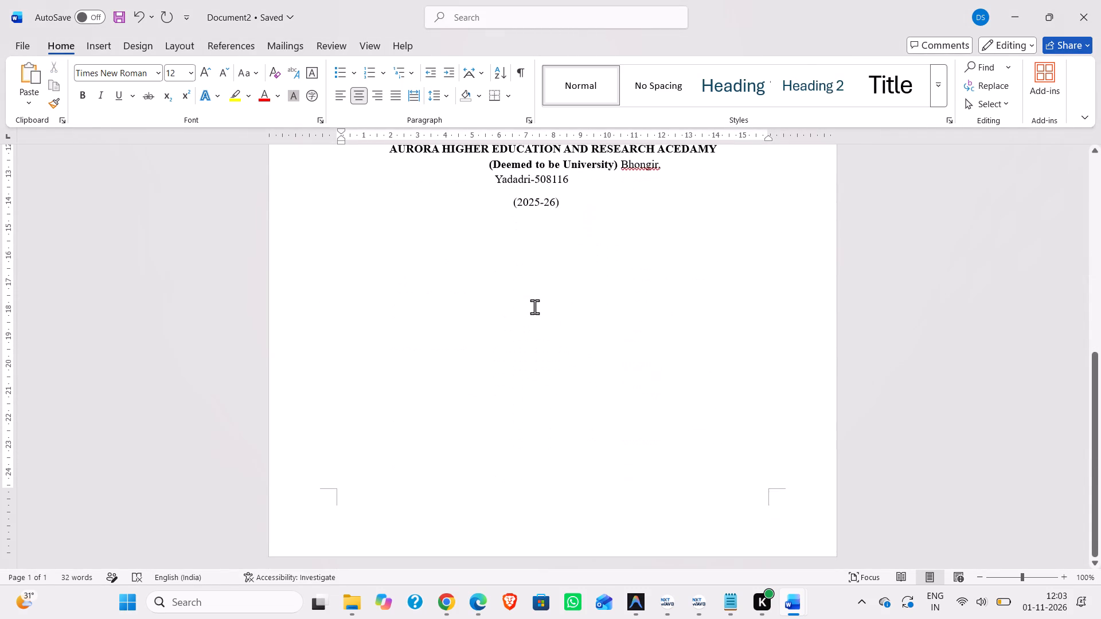
{"action": "scroll", "coordinate": [534, 303], "scroll_direction": "up", "scroll_amount": 11}
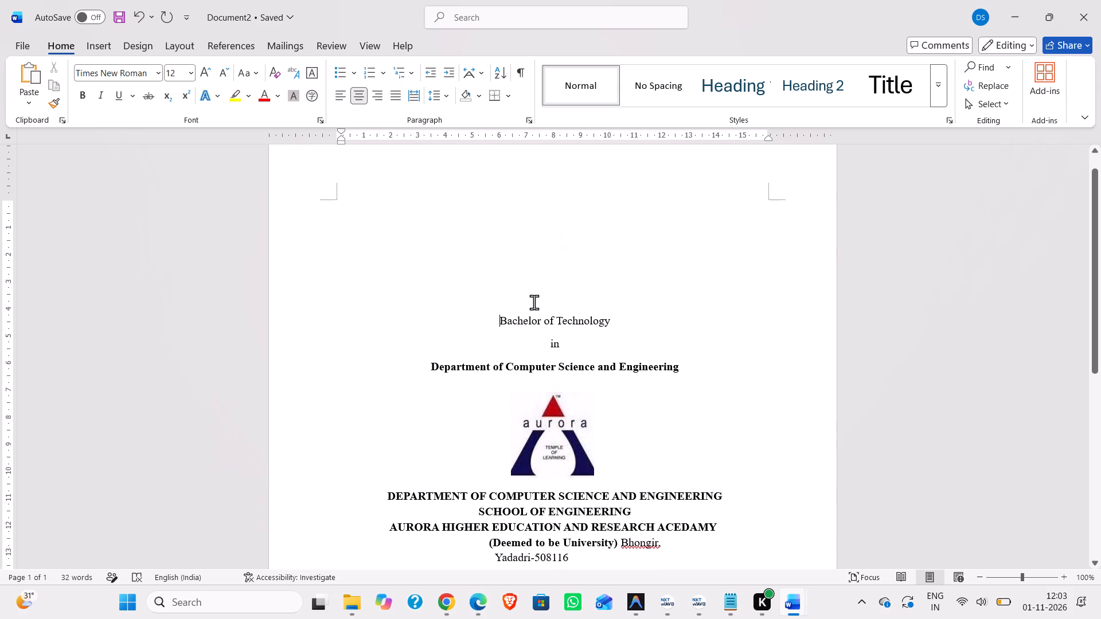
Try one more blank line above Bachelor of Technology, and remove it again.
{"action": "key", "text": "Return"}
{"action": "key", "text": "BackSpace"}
Insert thirteen blank lines below (2025-26) in the new document to reach the second page.
{"action": "scroll", "coordinate": [539, 315], "scroll_direction": "down", "scroll_amount": 5}
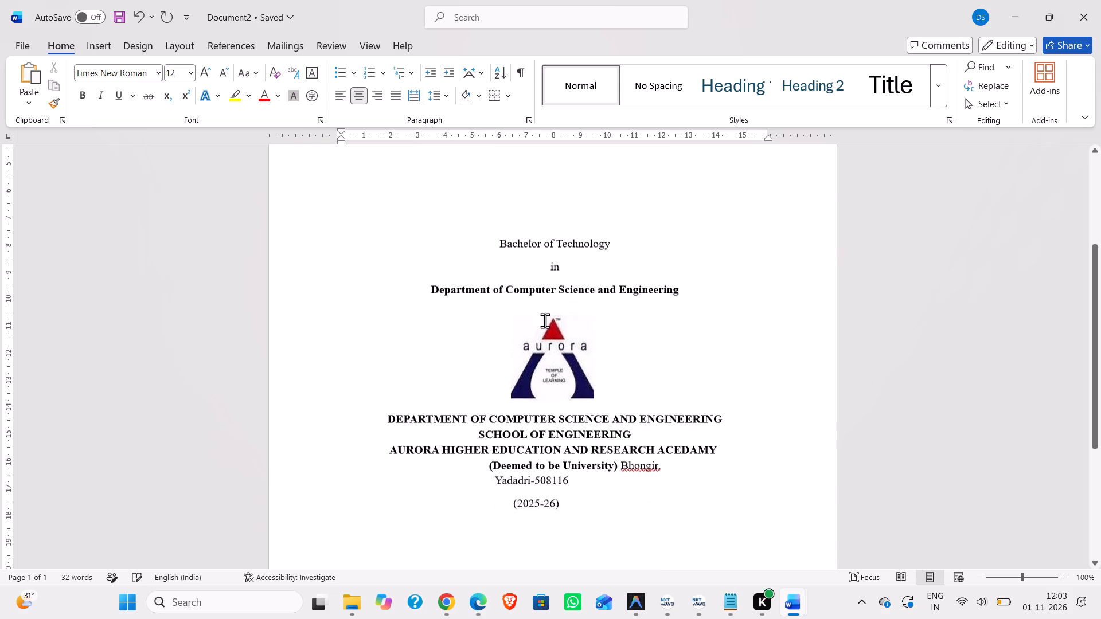
{"action": "scroll", "coordinate": [542, 312], "scroll_direction": "down", "scroll_amount": 20}
{"action": "left_click", "coordinate": [638, 352]}
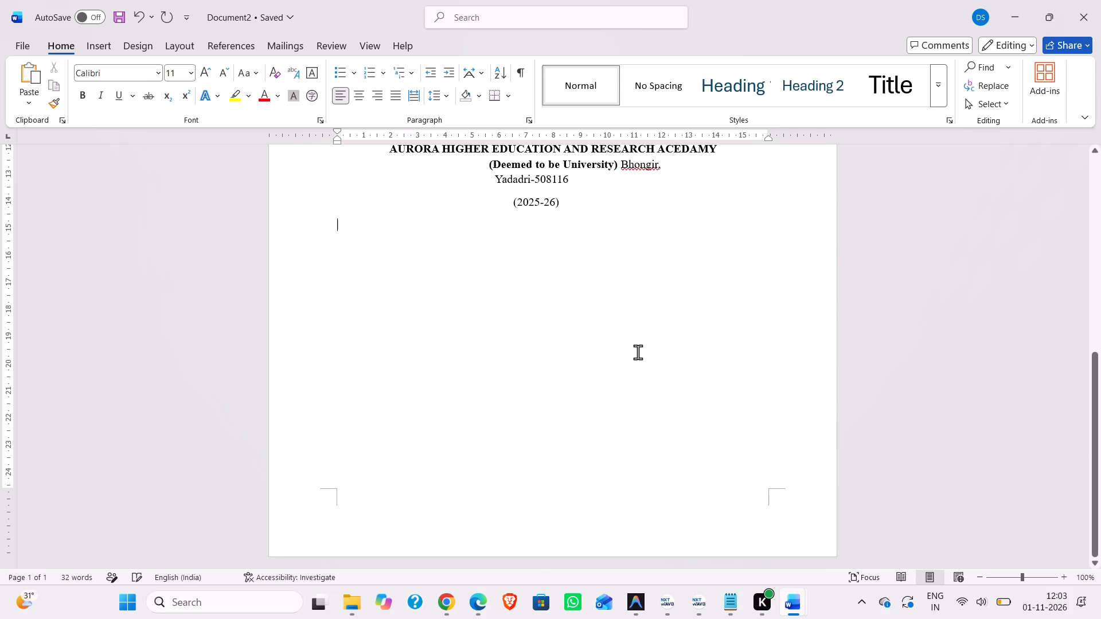
{"action": "key", "text": "Return"}
{"action": "key", "text": "Return"}
{"action": "key", "text": "Return"}
{"action": "key", "text": "Return"}
{"action": "key", "text": "Return"}
{"action": "key", "text": "Return"}
{"action": "key", "text": "Return"}
{"action": "key", "text": "Return"}
{"action": "key", "text": "Return"}
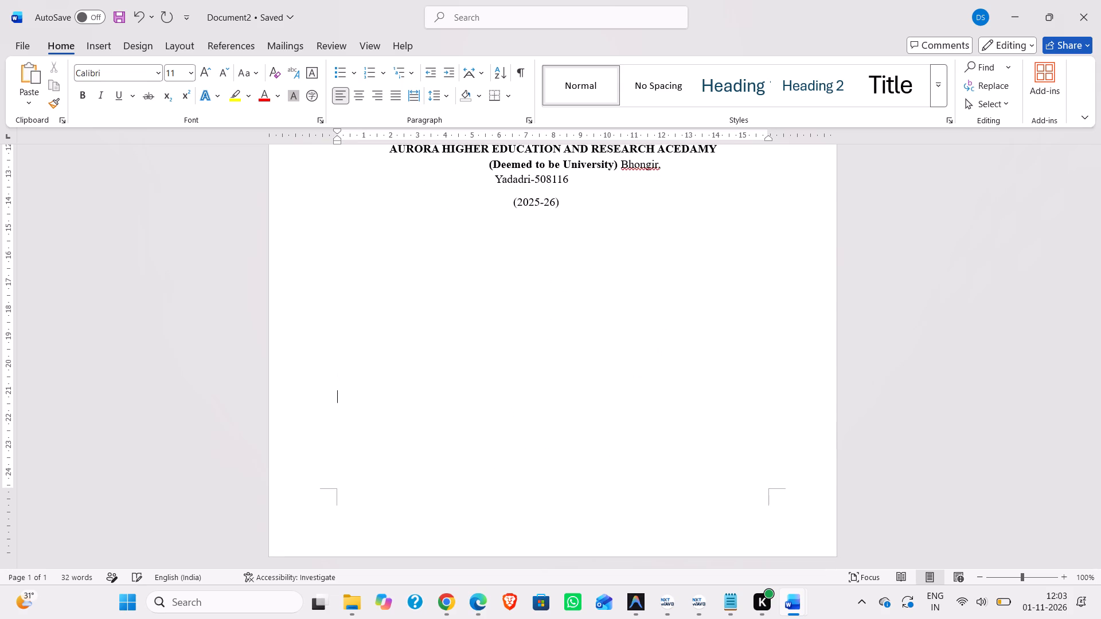
{"action": "key", "text": "Return"}
{"action": "key", "text": "Return"}
{"action": "key", "text": "Return"}
{"action": "key", "text": "Return"}
Switch to the certificate page of the lab_Report_1 document.
{"action": "key", "text": "alt+Tab"}
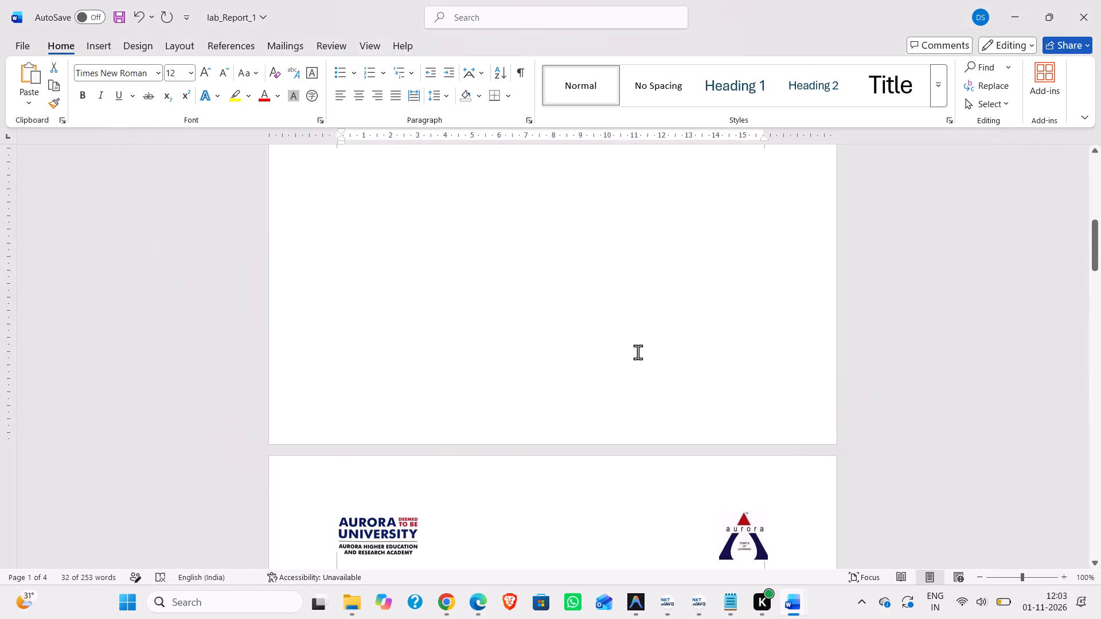
{"action": "scroll", "coordinate": [638, 352], "scroll_direction": "down", "scroll_amount": 8}
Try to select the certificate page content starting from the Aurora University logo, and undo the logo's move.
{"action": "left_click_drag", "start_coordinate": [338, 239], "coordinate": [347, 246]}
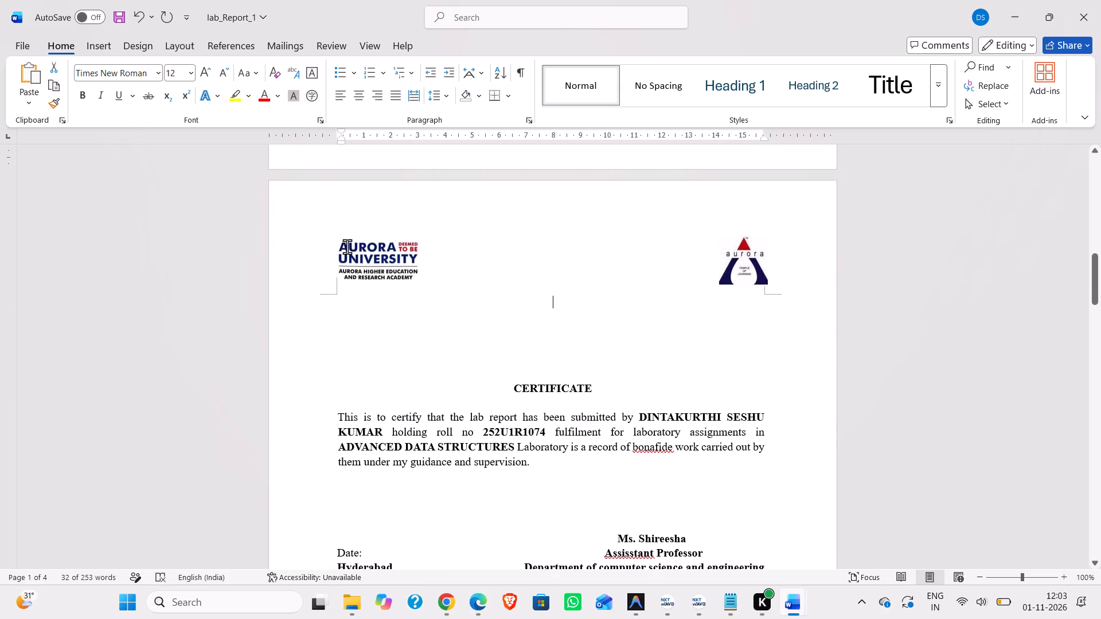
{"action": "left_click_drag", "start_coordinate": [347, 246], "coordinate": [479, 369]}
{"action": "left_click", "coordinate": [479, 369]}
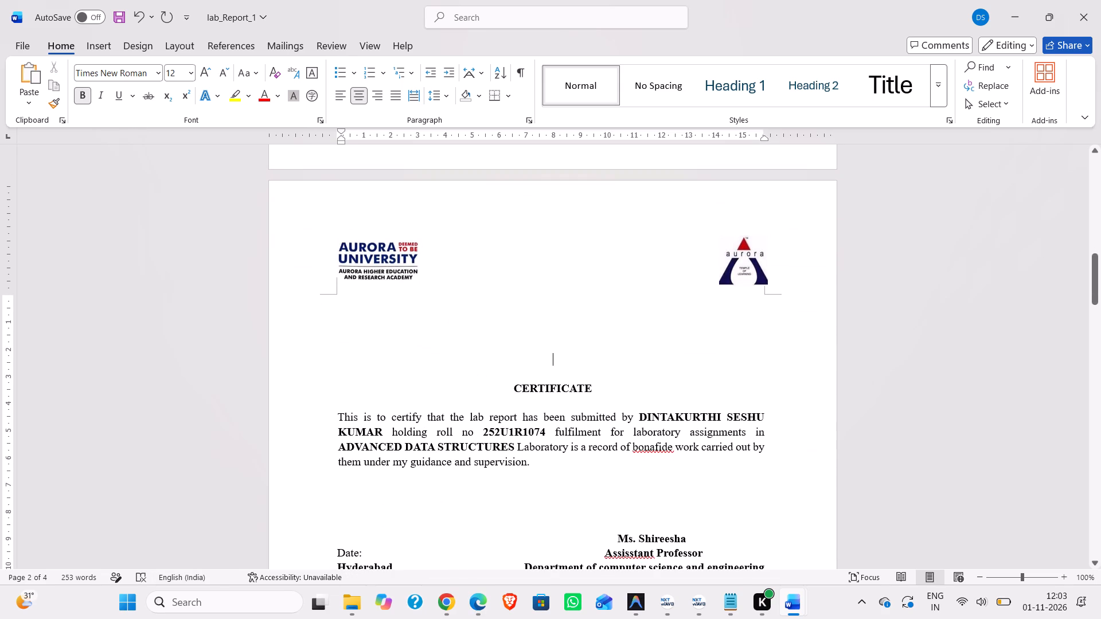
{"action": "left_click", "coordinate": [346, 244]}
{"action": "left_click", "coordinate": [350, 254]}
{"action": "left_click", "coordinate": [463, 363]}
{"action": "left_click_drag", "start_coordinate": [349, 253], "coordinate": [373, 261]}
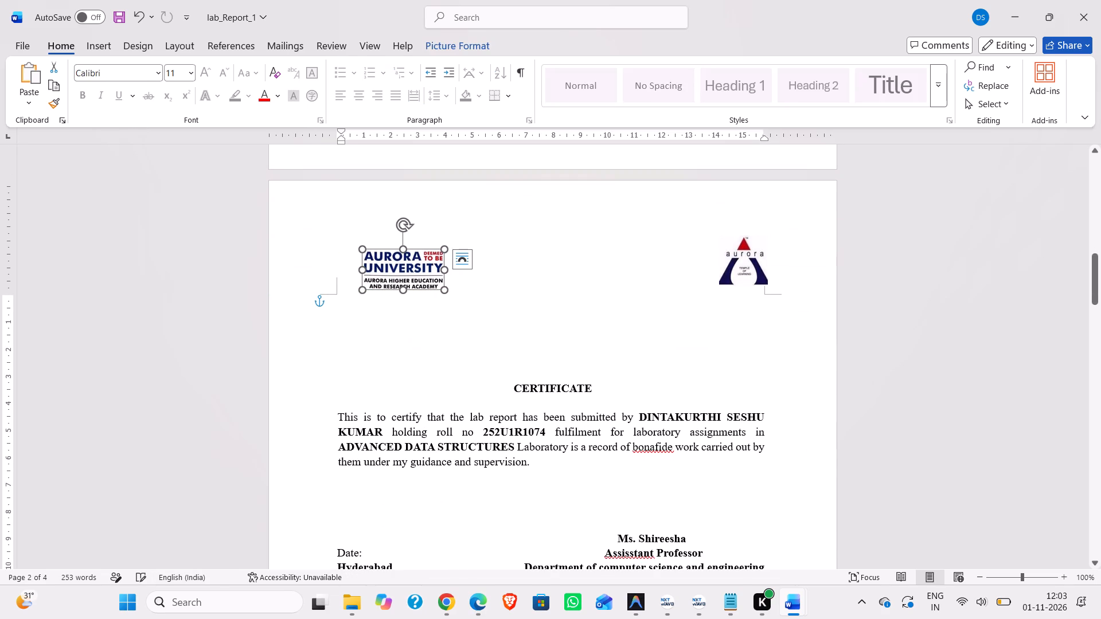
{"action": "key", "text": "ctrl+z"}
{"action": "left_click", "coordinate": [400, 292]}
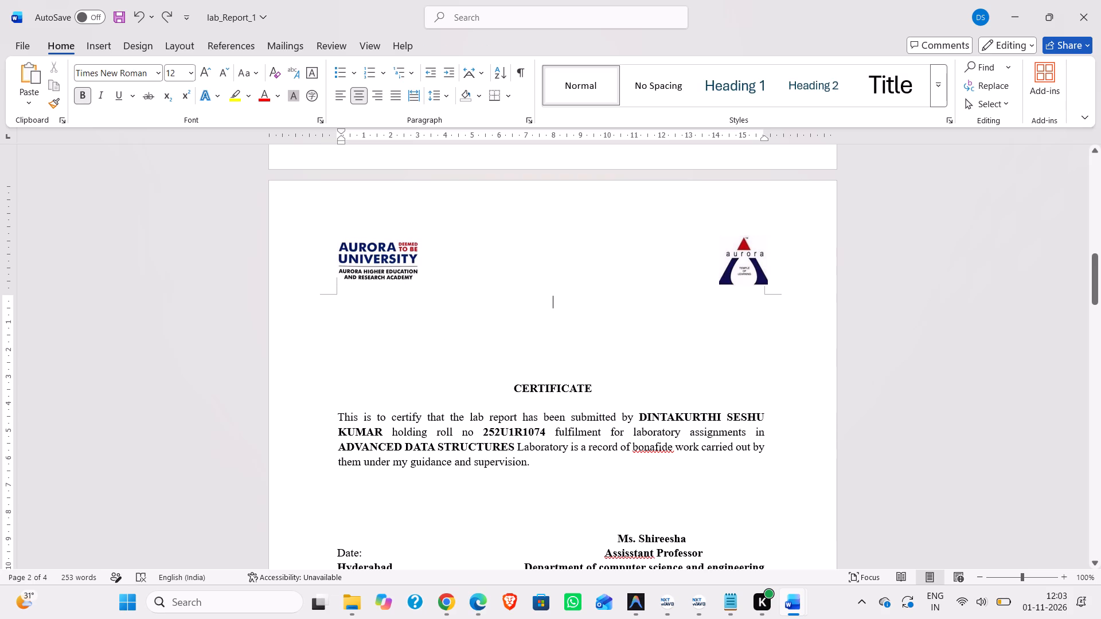
Copy the certificate content, from CERTIFICATE through School of Engineering with both logos, to the second page of the new document.
{"action": "left_click_drag", "start_coordinate": [511, 381], "coordinate": [592, 450]}
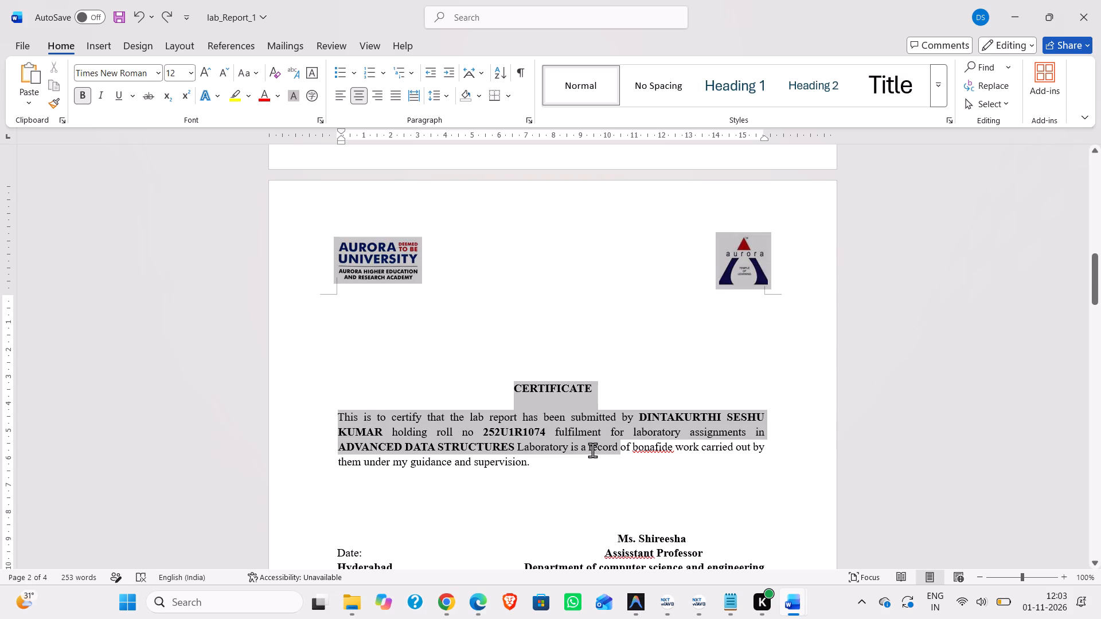
{"action": "left_click_drag", "start_coordinate": [592, 450], "coordinate": [708, 384]}
{"action": "scroll", "coordinate": [598, 440], "scroll_direction": "down", "scroll_amount": 6}
{"action": "key", "text": "ctrl+c"}
{"action": "key", "text": "alt+Tab"}
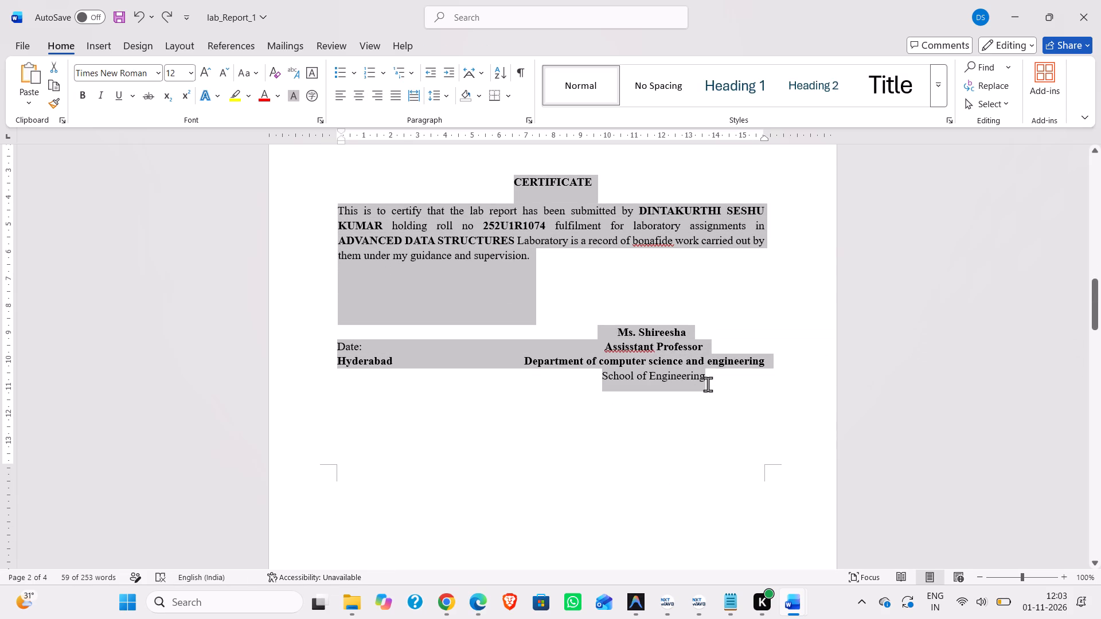
{"action": "scroll", "coordinate": [670, 382], "scroll_direction": "down", "scroll_amount": 5}
{"action": "key", "text": "ctrl+v"}
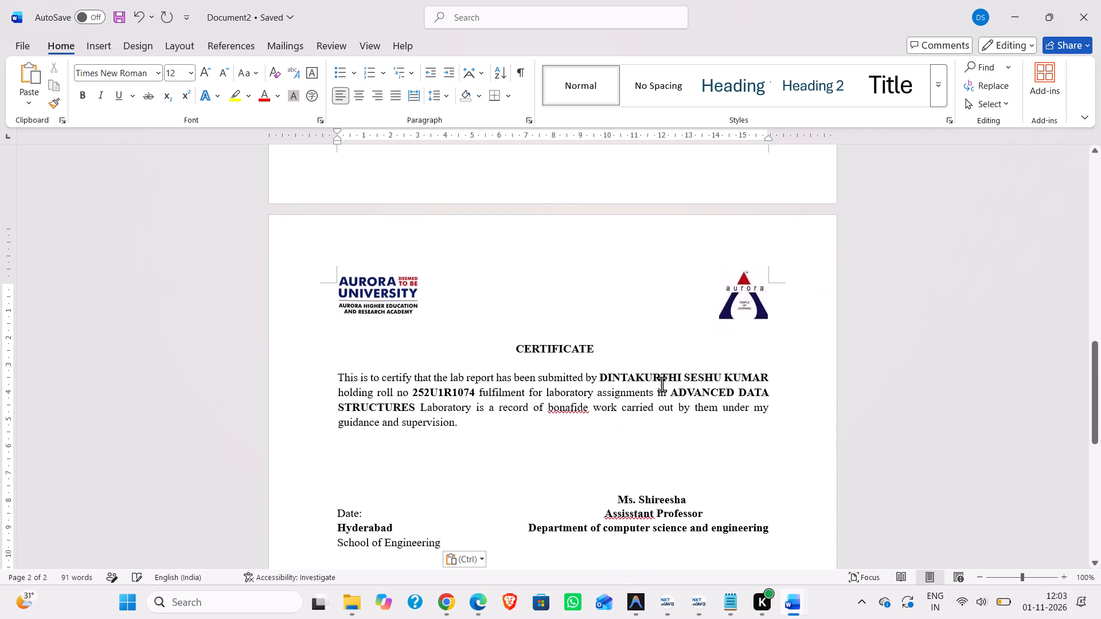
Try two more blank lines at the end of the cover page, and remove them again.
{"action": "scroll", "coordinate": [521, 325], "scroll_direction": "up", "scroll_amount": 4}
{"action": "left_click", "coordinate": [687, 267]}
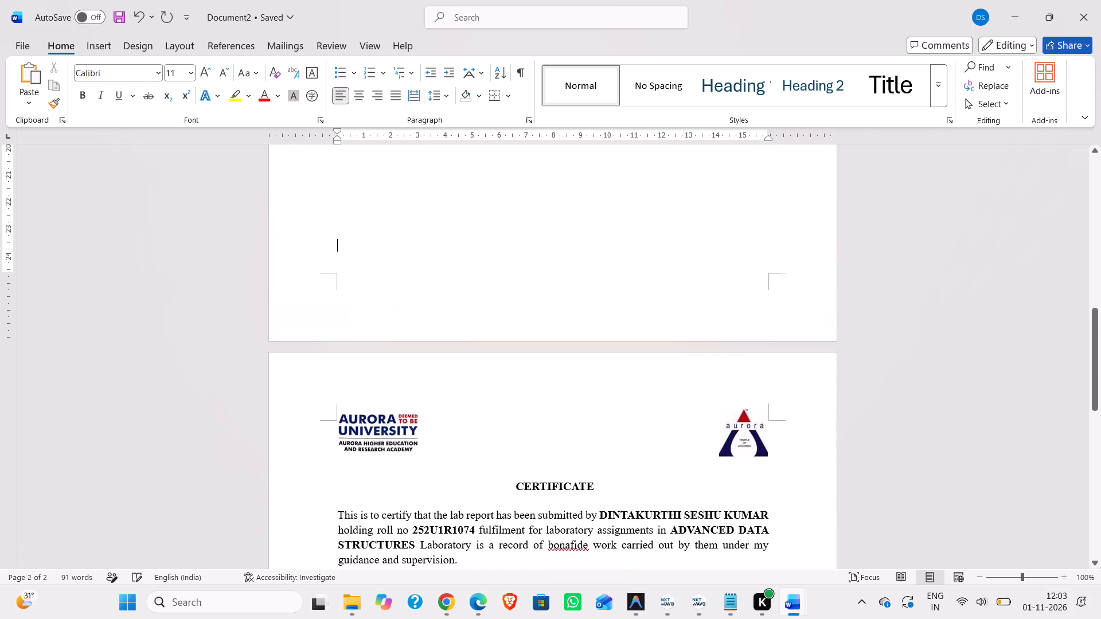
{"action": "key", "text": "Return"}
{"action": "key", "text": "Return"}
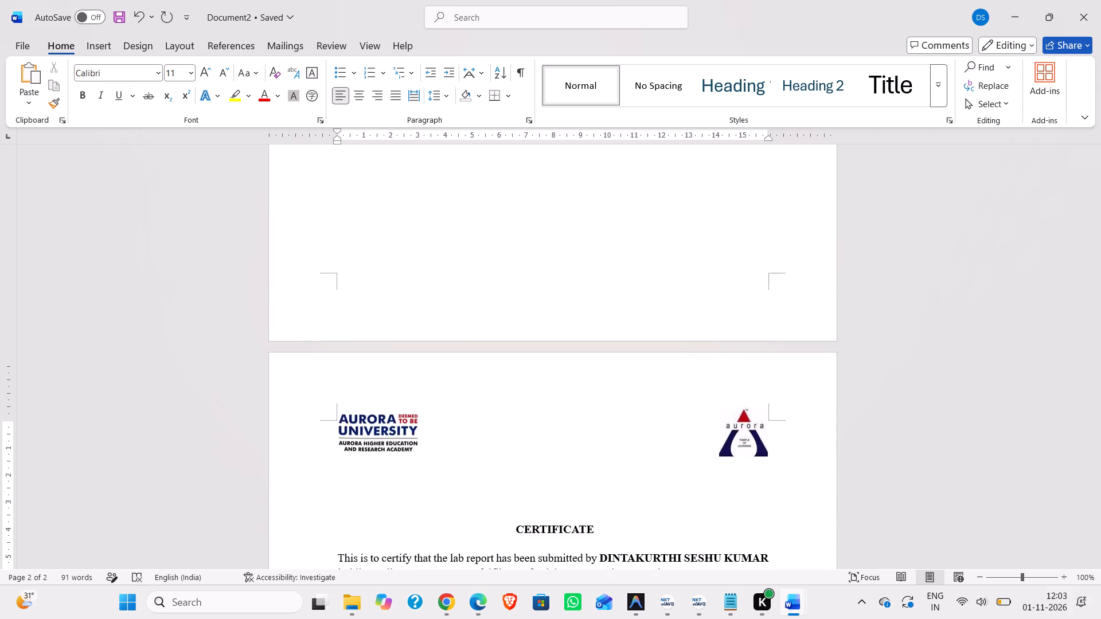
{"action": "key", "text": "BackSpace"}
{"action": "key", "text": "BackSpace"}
Insert three blank lines above the CERTIFICATE heading in the new document.
{"action": "scroll", "coordinate": [653, 273], "scroll_direction": "down", "scroll_amount": 5}
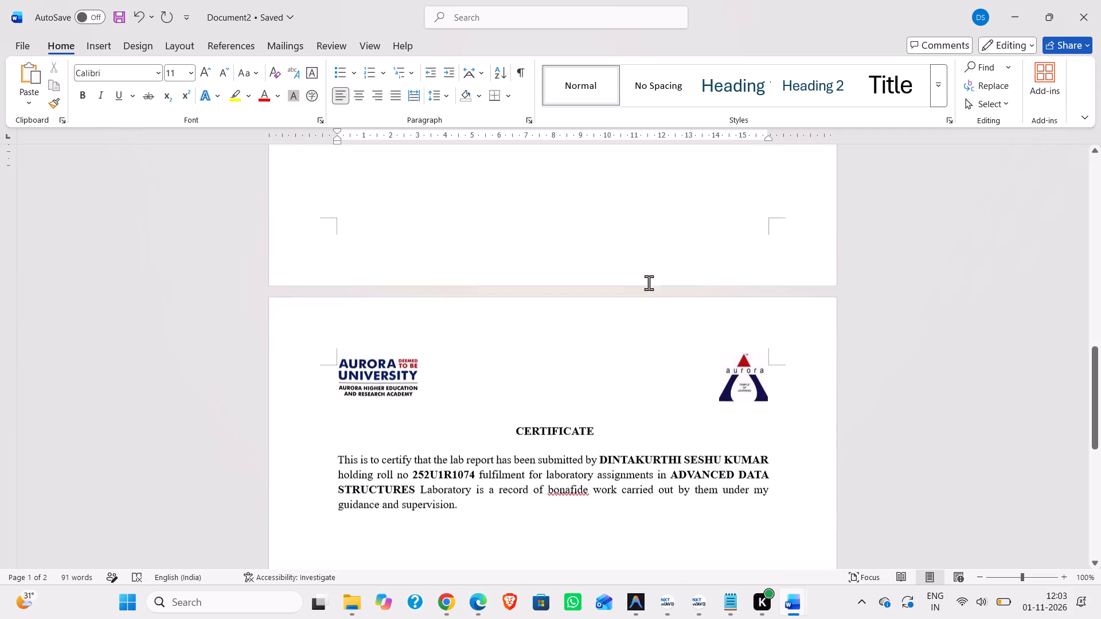
{"action": "scroll", "coordinate": [604, 335], "scroll_direction": "down", "scroll_amount": 3}
{"action": "scroll", "coordinate": [549, 319], "scroll_direction": "up", "scroll_amount": 1}
{"action": "left_click", "coordinate": [520, 251]}
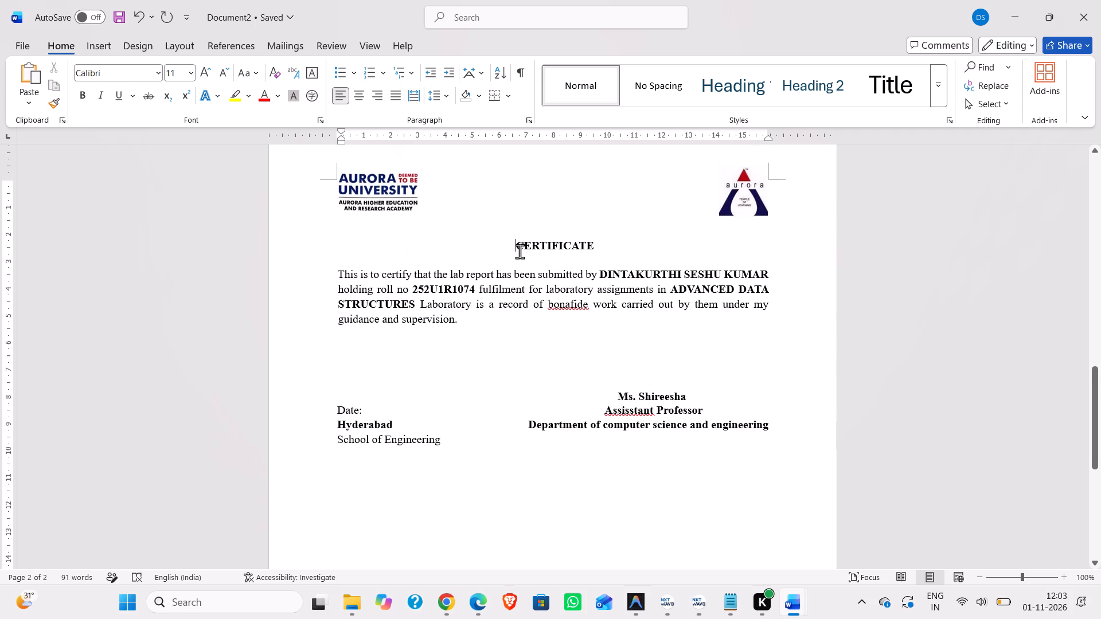
{"action": "key", "text": "Return"}
{"action": "key", "text": "Return"}
{"action": "key", "text": "Return"}
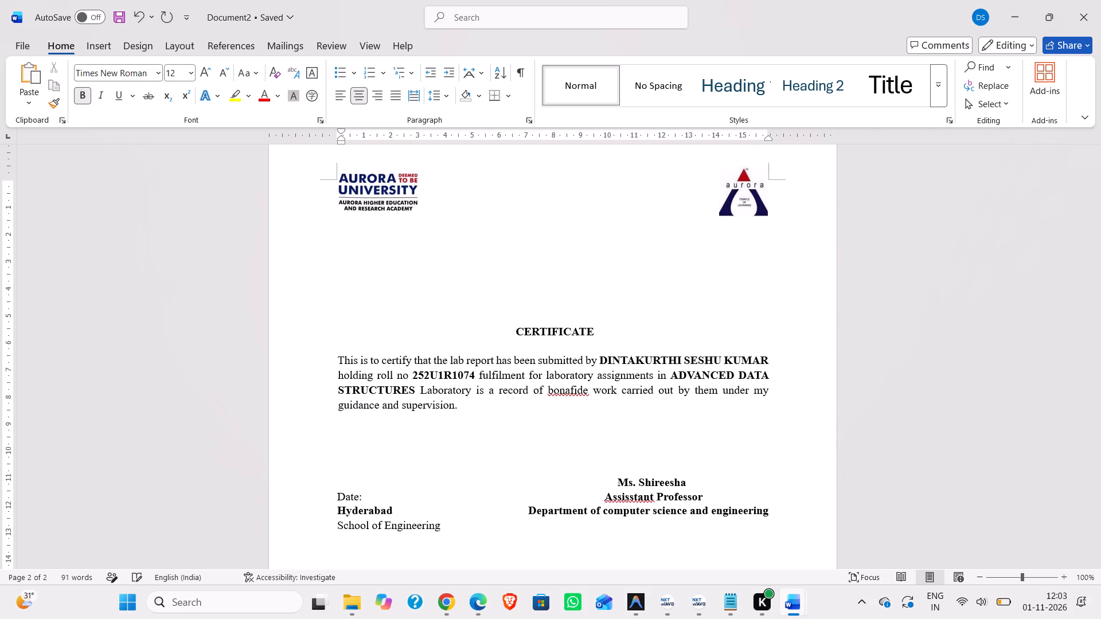
Move the Aurora University logo and the Aurora emblem down below the top margin of the certificate page, roughly level with each other.
{"action": "scroll", "coordinate": [527, 247], "scroll_direction": "up", "scroll_amount": 1}
{"action": "left_click", "coordinate": [400, 226]}
{"action": "left_click_drag", "start_coordinate": [384, 227], "coordinate": [382, 250]}
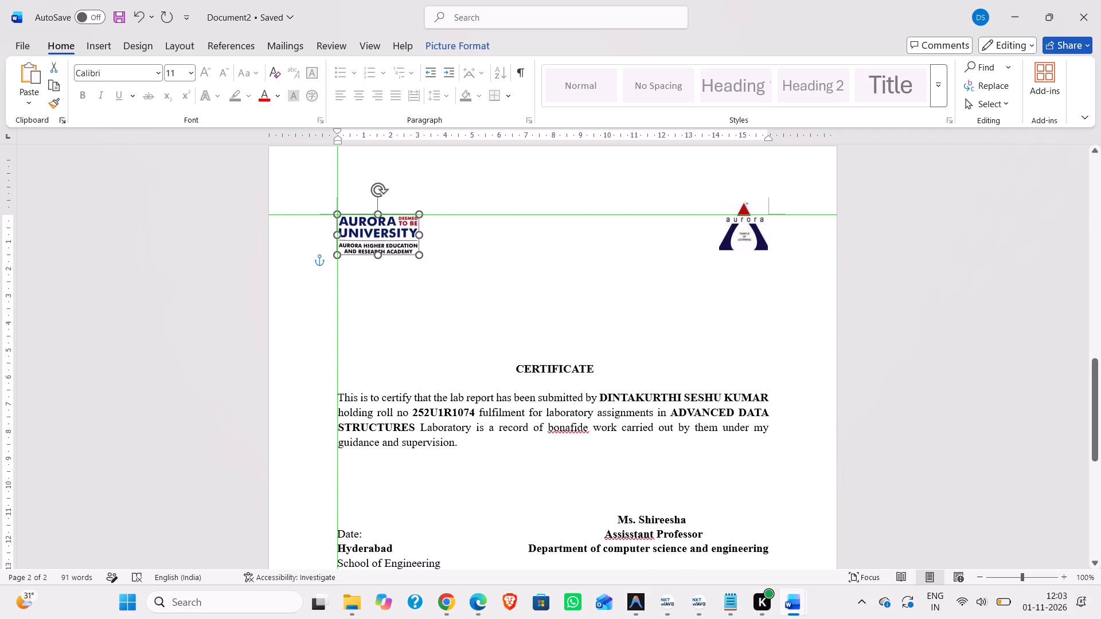
{"action": "left_click_drag", "start_coordinate": [382, 250], "coordinate": [384, 267]}
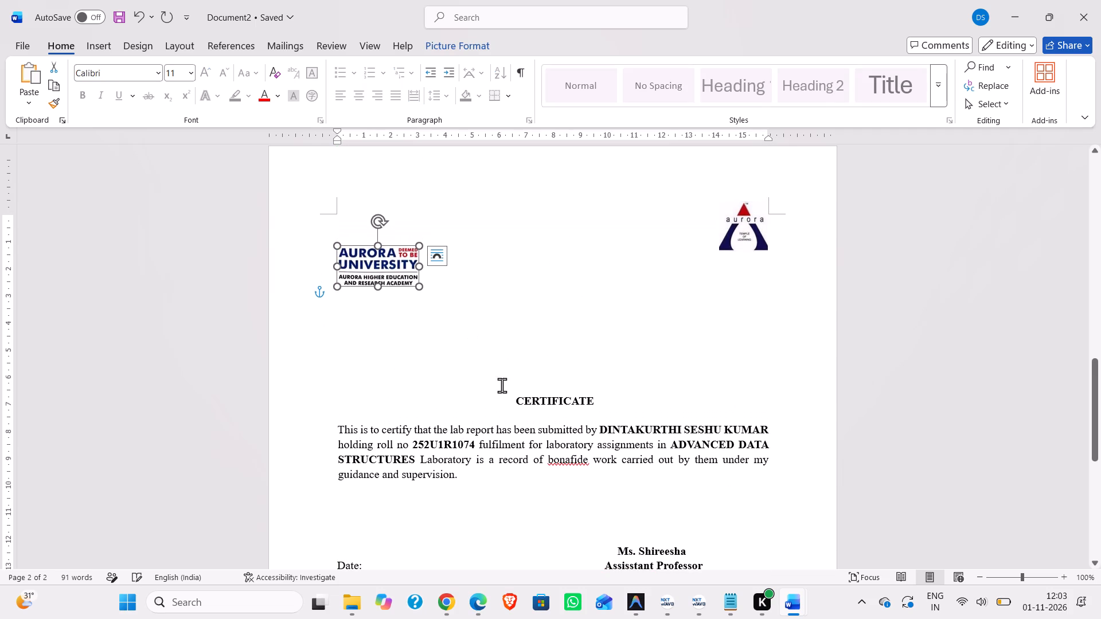
{"action": "left_click", "coordinate": [741, 230]}
{"action": "left_click_drag", "start_coordinate": [741, 230], "coordinate": [744, 267]}
{"action": "left_click_drag", "start_coordinate": [746, 238], "coordinate": [746, 274]}
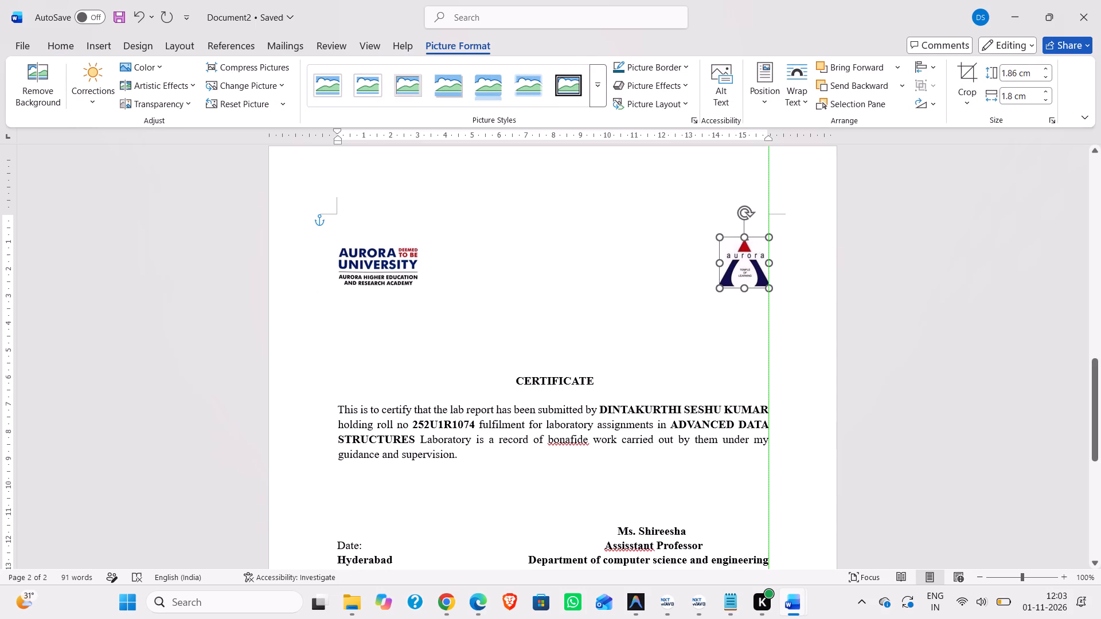
{"action": "left_click_drag", "start_coordinate": [746, 274], "coordinate": [746, 272]}
{"action": "left_click", "coordinate": [746, 272]}
Remove one blank line above the CERTIFICATE heading.
{"action": "left_click", "coordinate": [514, 373]}
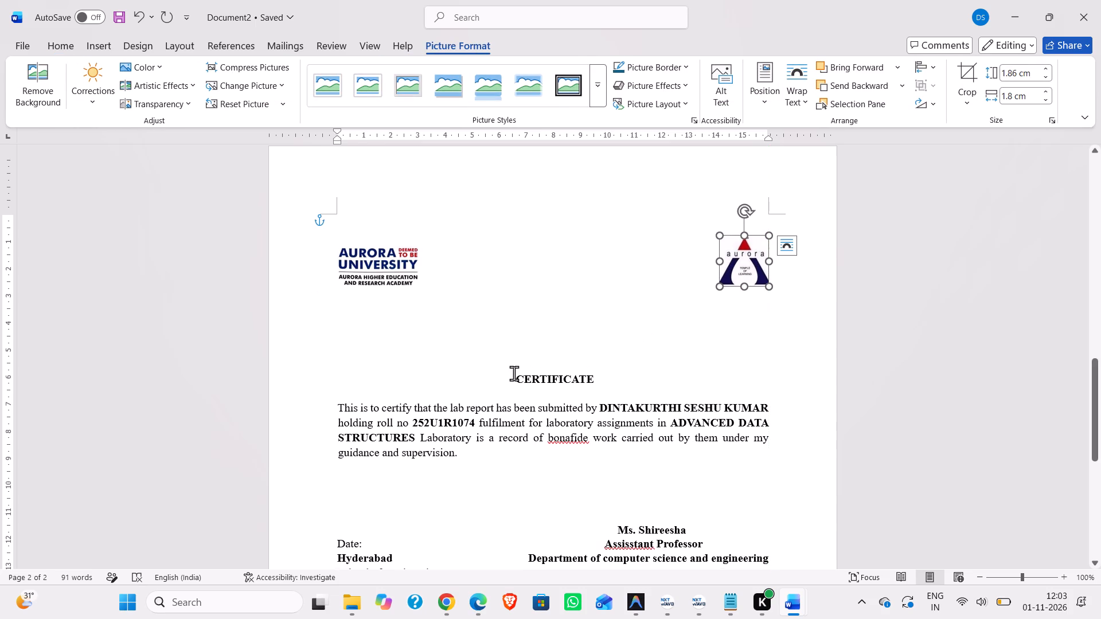
{"action": "key", "text": "BackSpace"}
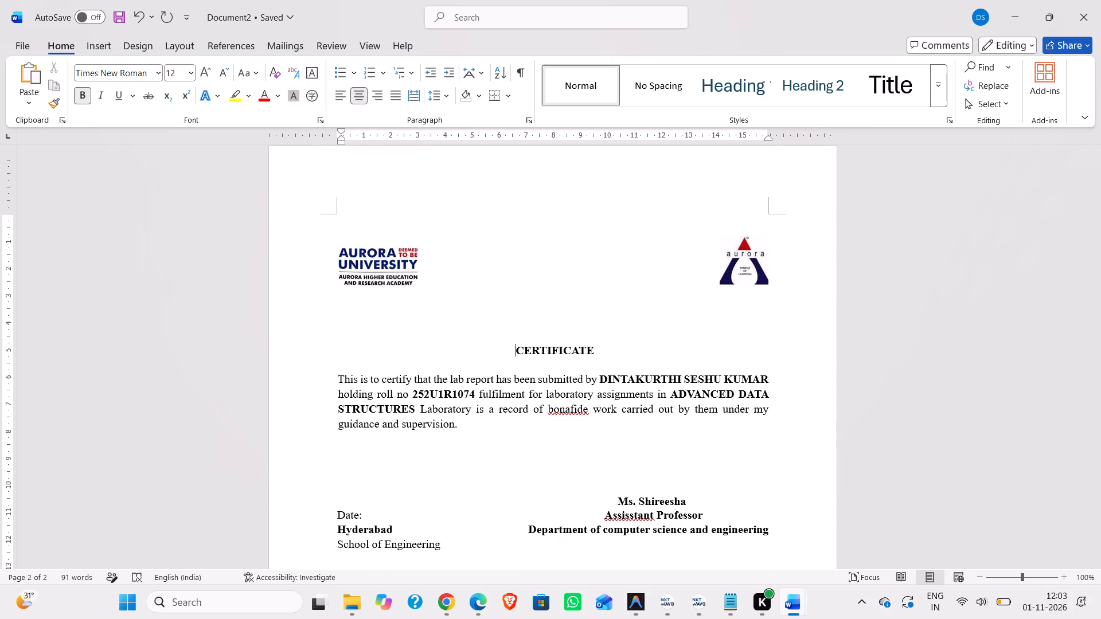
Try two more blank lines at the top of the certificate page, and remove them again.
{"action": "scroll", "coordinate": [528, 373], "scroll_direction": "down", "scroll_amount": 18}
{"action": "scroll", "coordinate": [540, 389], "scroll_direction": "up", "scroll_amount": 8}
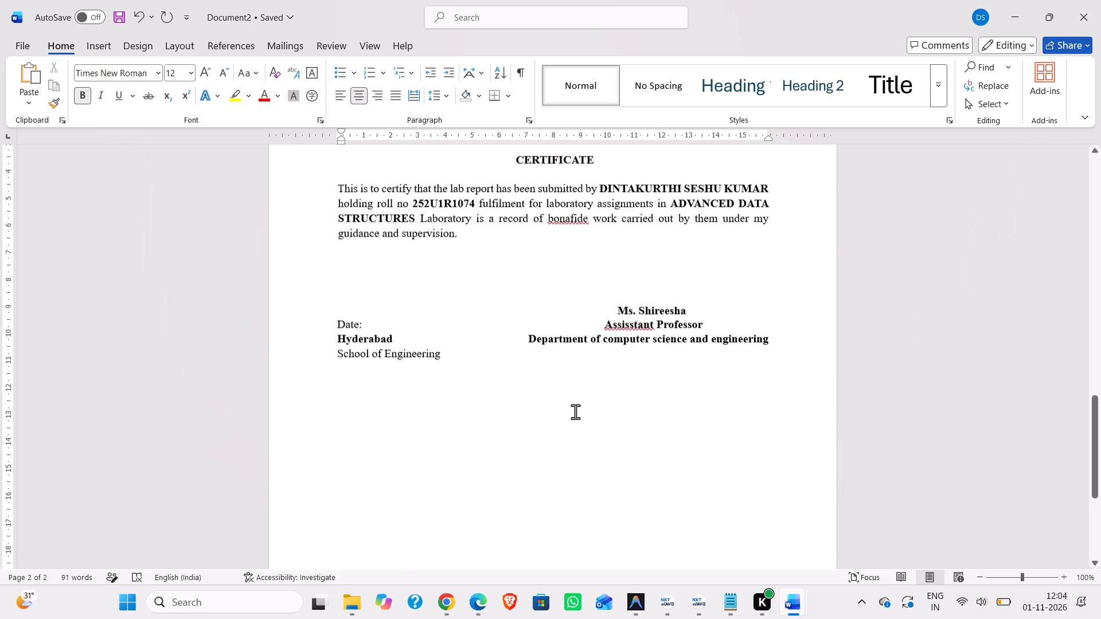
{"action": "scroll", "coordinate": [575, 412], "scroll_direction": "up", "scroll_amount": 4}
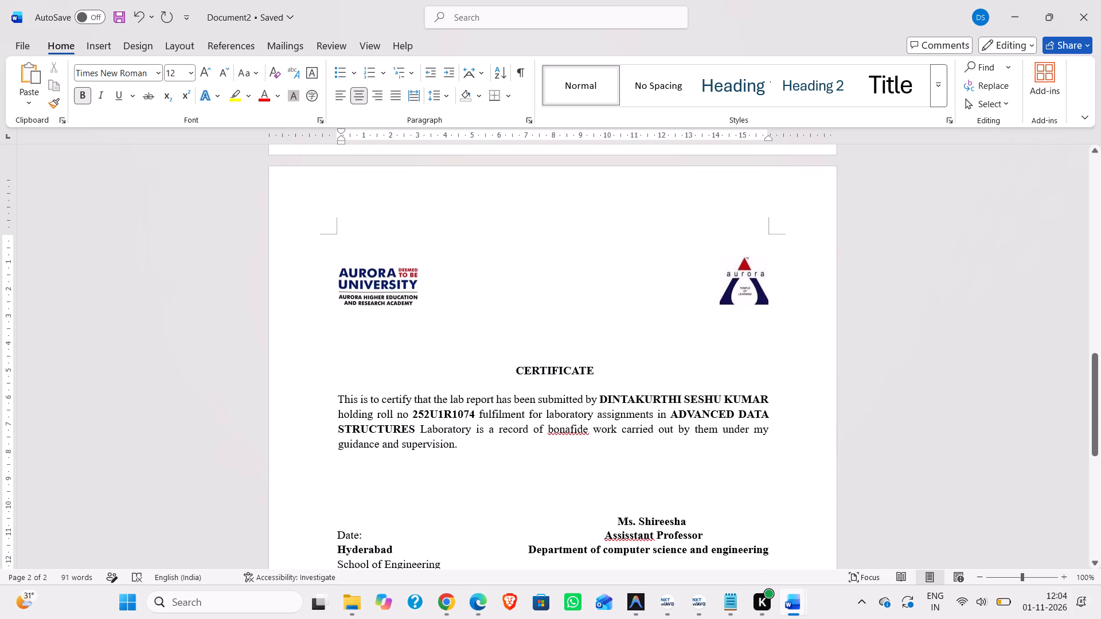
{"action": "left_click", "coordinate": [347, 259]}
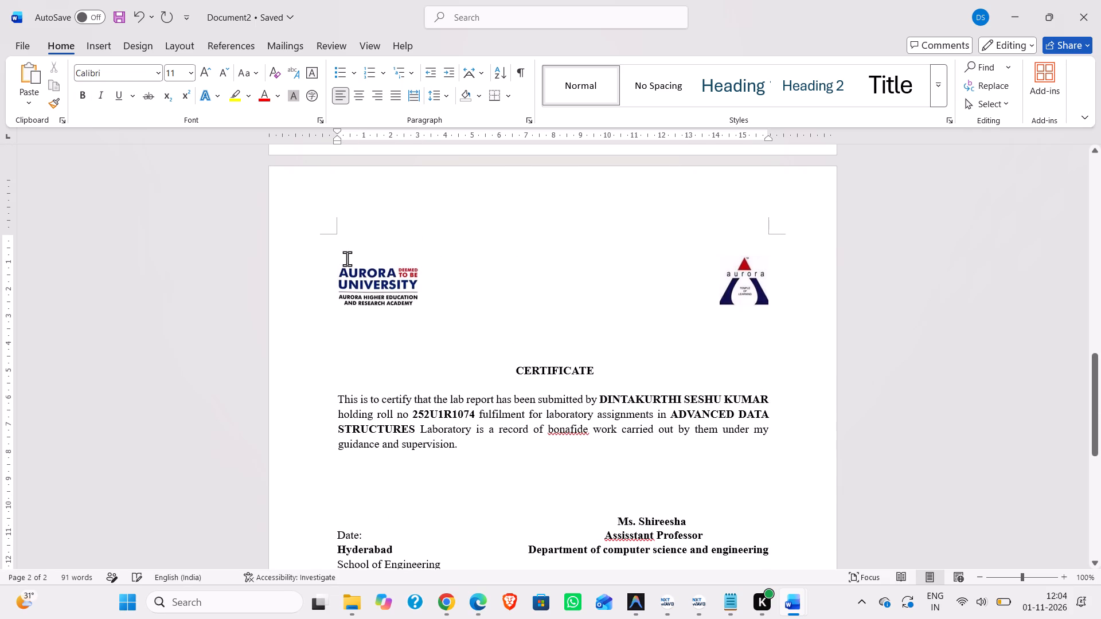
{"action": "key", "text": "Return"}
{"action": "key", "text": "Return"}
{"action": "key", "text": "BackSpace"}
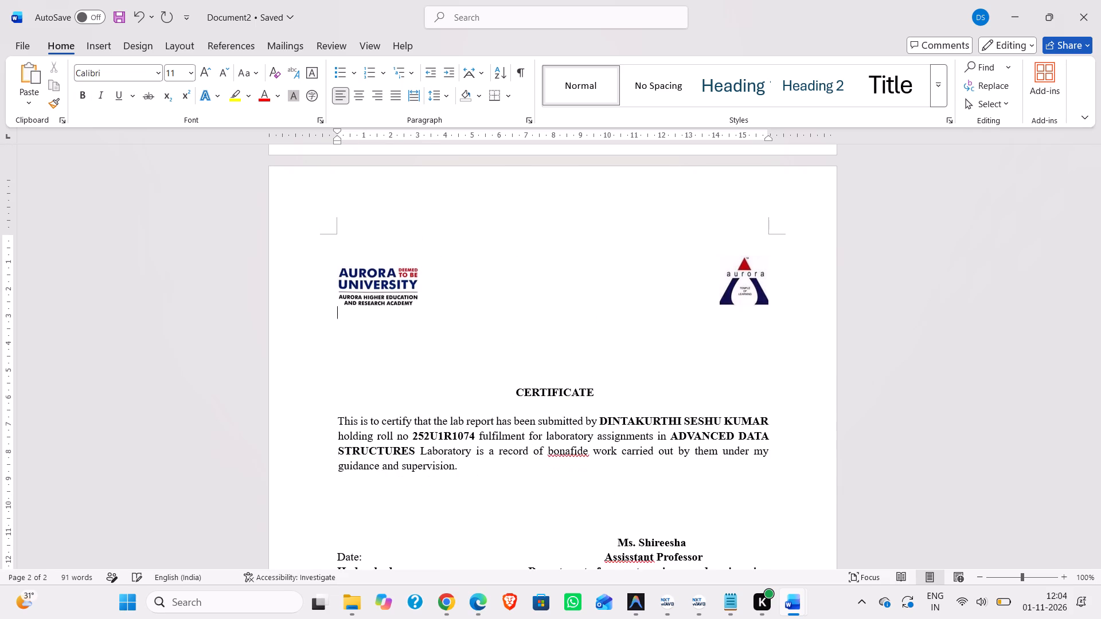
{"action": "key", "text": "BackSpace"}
Move the Aurora University logo and the Aurora emblem further down, closer to the CERTIFICATE heading and level with each other.
{"action": "scroll", "coordinate": [347, 258], "scroll_direction": "down", "scroll_amount": 6}
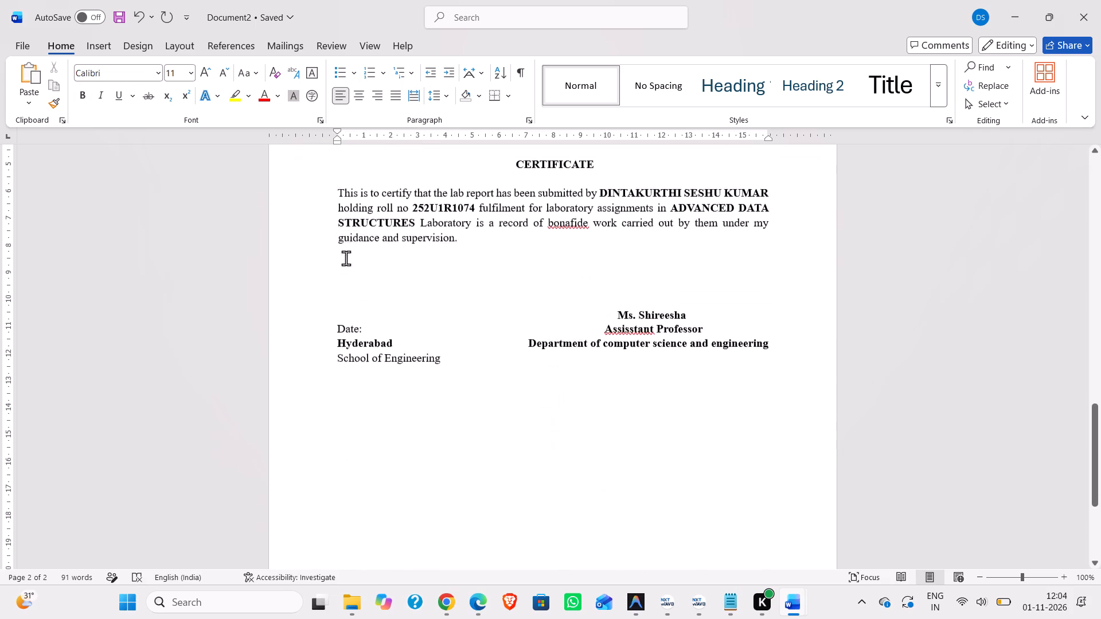
{"action": "scroll", "coordinate": [376, 332], "scroll_direction": "up", "scroll_amount": 5}
{"action": "left_click", "coordinate": [361, 244]}
{"action": "left_click_drag", "start_coordinate": [361, 244], "coordinate": [366, 261]}
{"action": "left_click_drag", "start_coordinate": [373, 255], "coordinate": [375, 277]}
{"action": "left_click", "coordinate": [375, 277]}
{"action": "left_click", "coordinate": [375, 273]}
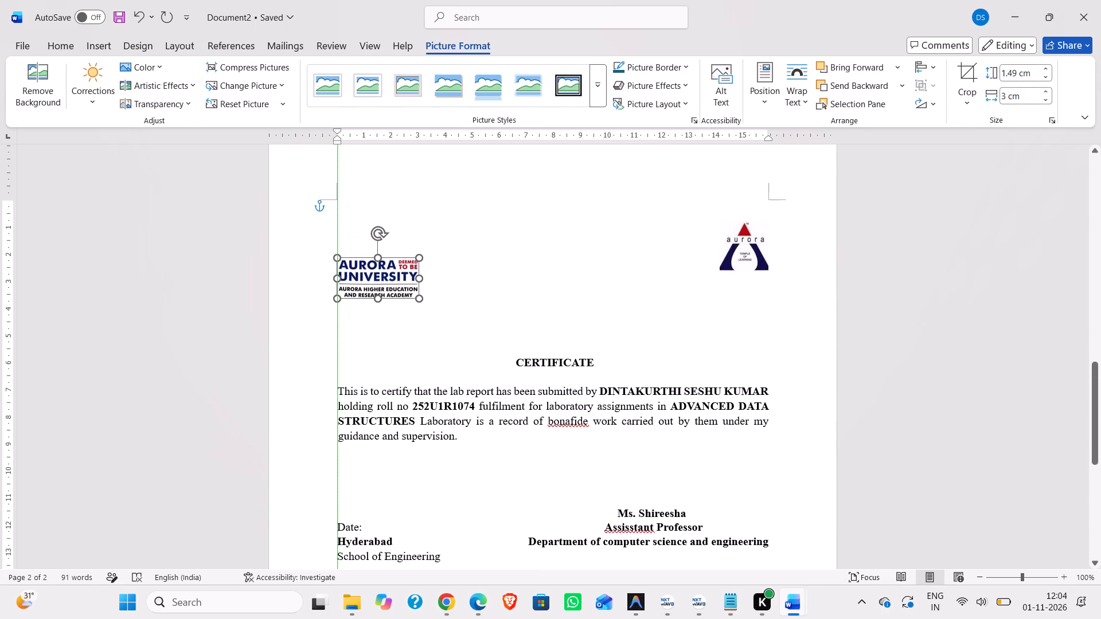
{"action": "left_click", "coordinate": [731, 264]}
{"action": "left_click_drag", "start_coordinate": [741, 255], "coordinate": [747, 277]}
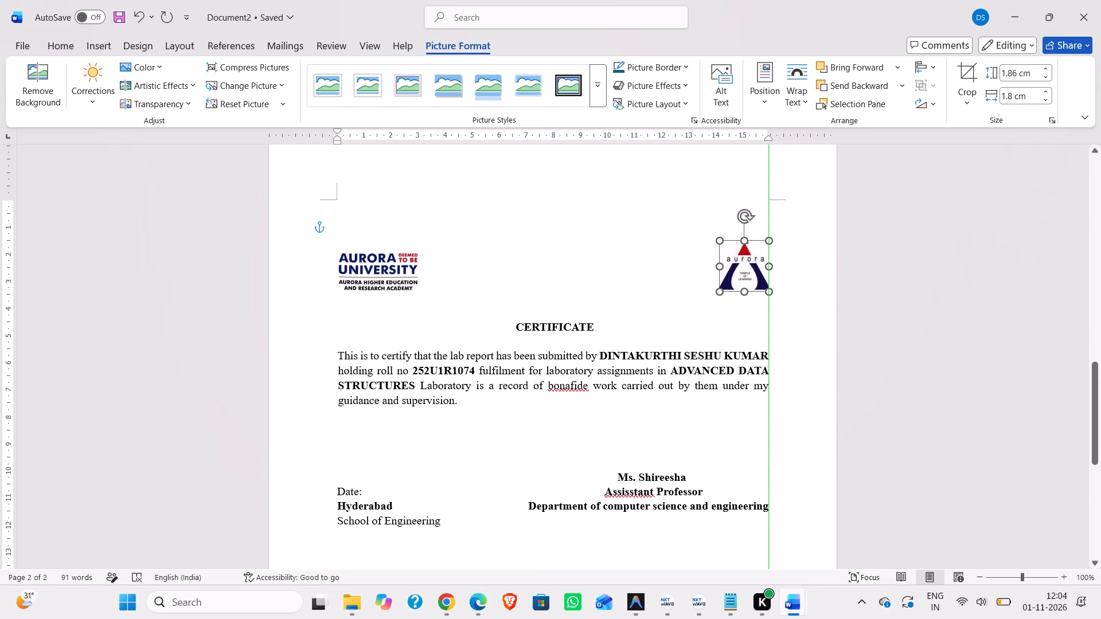
{"action": "left_click_drag", "start_coordinate": [747, 277], "coordinate": [747, 270]}
{"action": "left_click", "coordinate": [846, 385]}
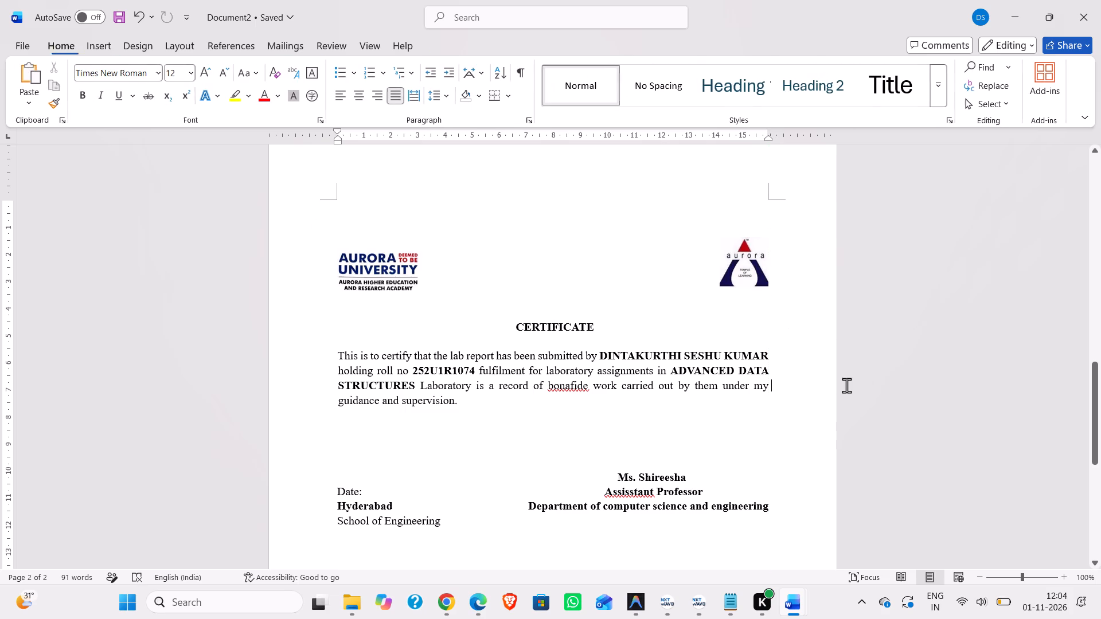
Review the layout and spacing of the cover page and certificate page in the new document.
{"action": "scroll", "coordinate": [698, 408], "scroll_direction": "down", "scroll_amount": 16}
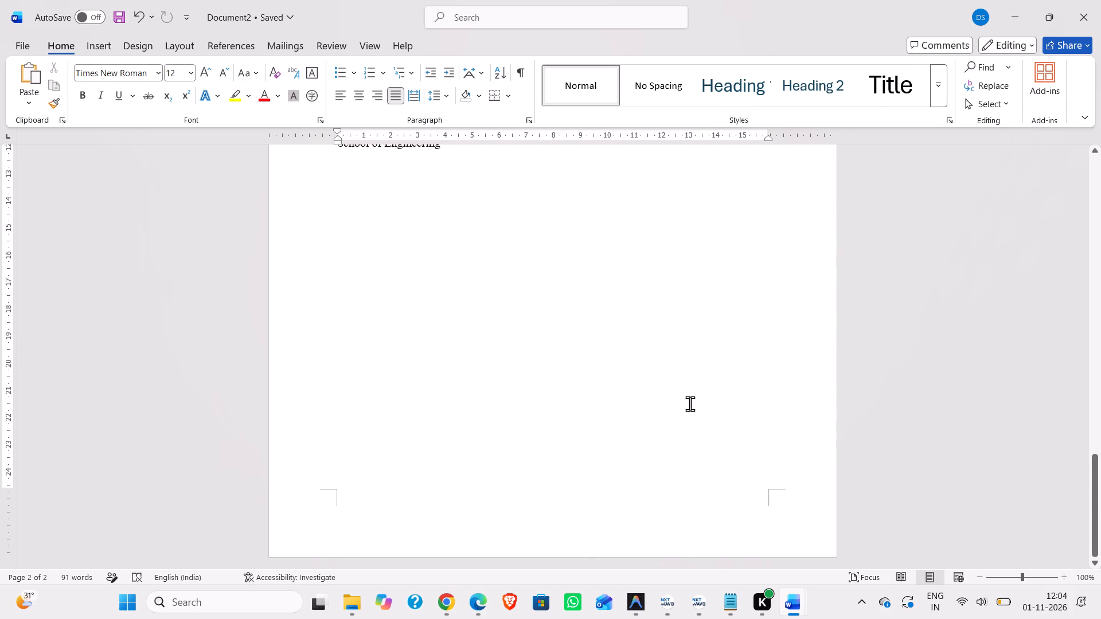
{"action": "scroll", "coordinate": [689, 403], "scroll_direction": "up", "scroll_amount": 10}
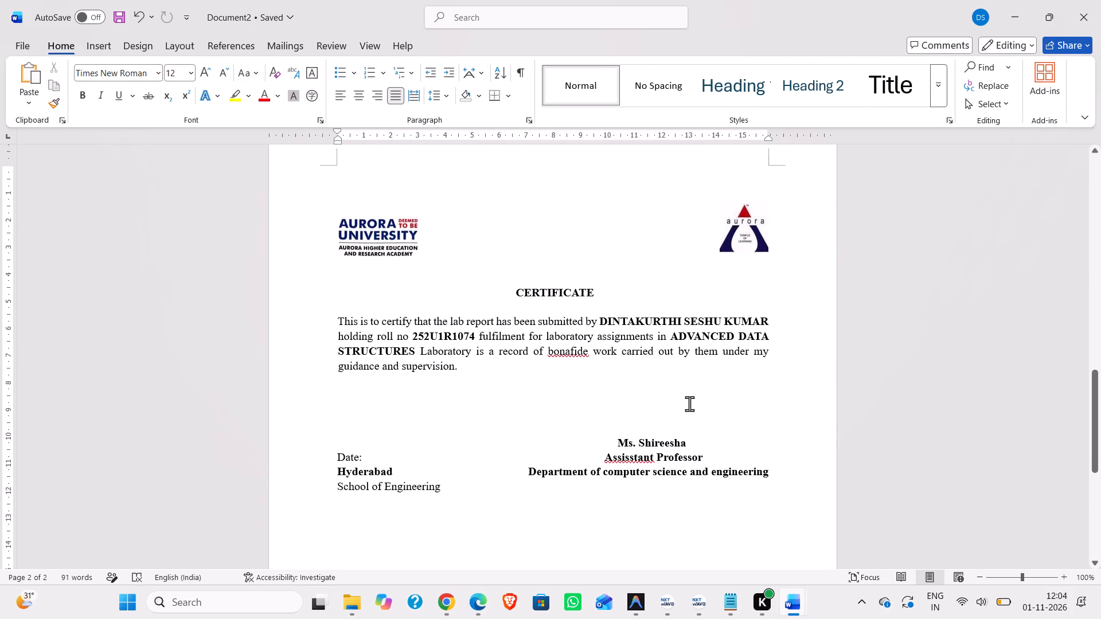
{"action": "scroll", "coordinate": [689, 403], "scroll_direction": "up", "scroll_amount": 7}
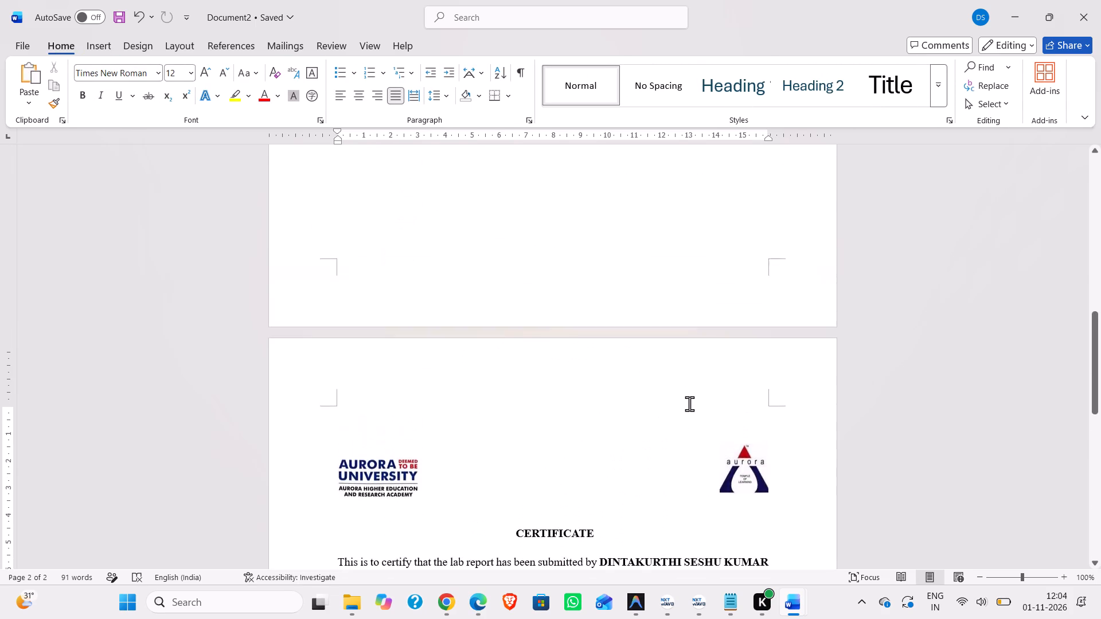
{"action": "scroll", "coordinate": [689, 403], "scroll_direction": "up", "scroll_amount": 15}
{"action": "scroll", "coordinate": [690, 399], "scroll_direction": "up", "scroll_amount": 7}
{"action": "scroll", "coordinate": [680, 431], "scroll_direction": "down", "scroll_amount": 12}
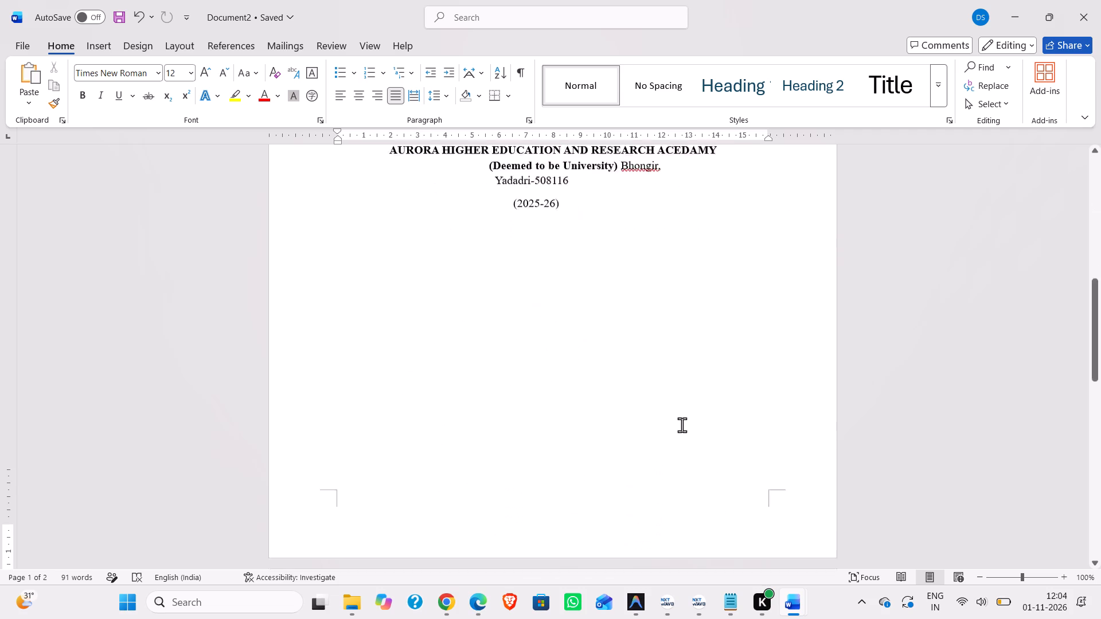
{"action": "scroll", "coordinate": [682, 425], "scroll_direction": "down", "scroll_amount": 20}
{"action": "scroll", "coordinate": [682, 425], "scroll_direction": "down", "scroll_amount": 5}
{"action": "scroll", "coordinate": [577, 402], "scroll_direction": "down", "scroll_amount": 7}
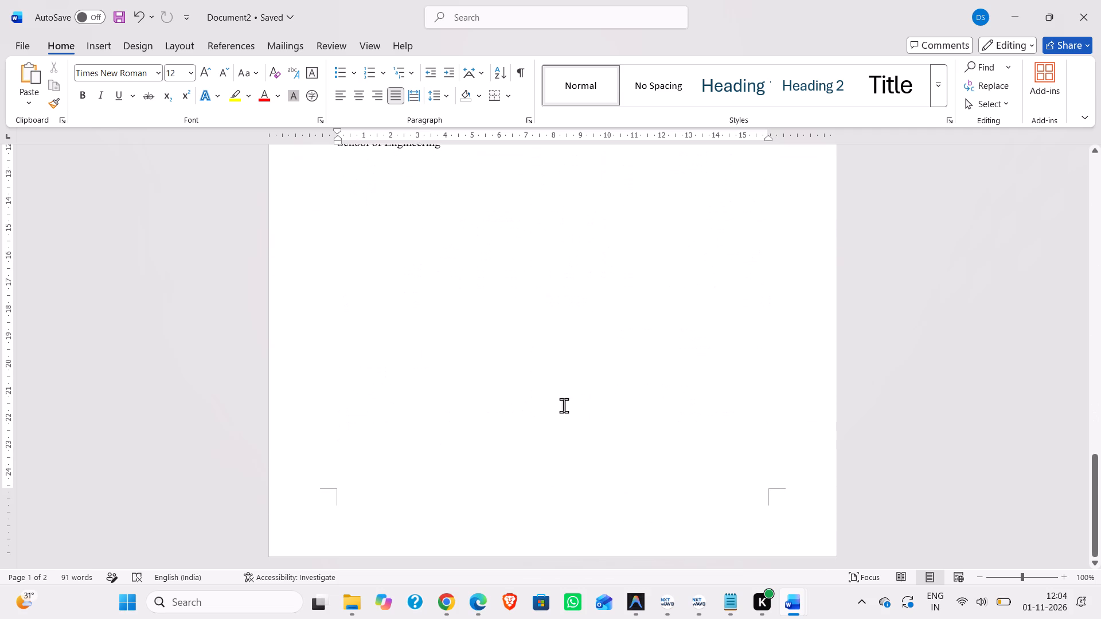
Add blank lines after School of Engineering at the end of the certificate page until a third page starts.
{"action": "left_click", "coordinate": [564, 405]}
{"action": "left_click", "coordinate": [522, 367]}
{"action": "left_click", "coordinate": [461, 343]}
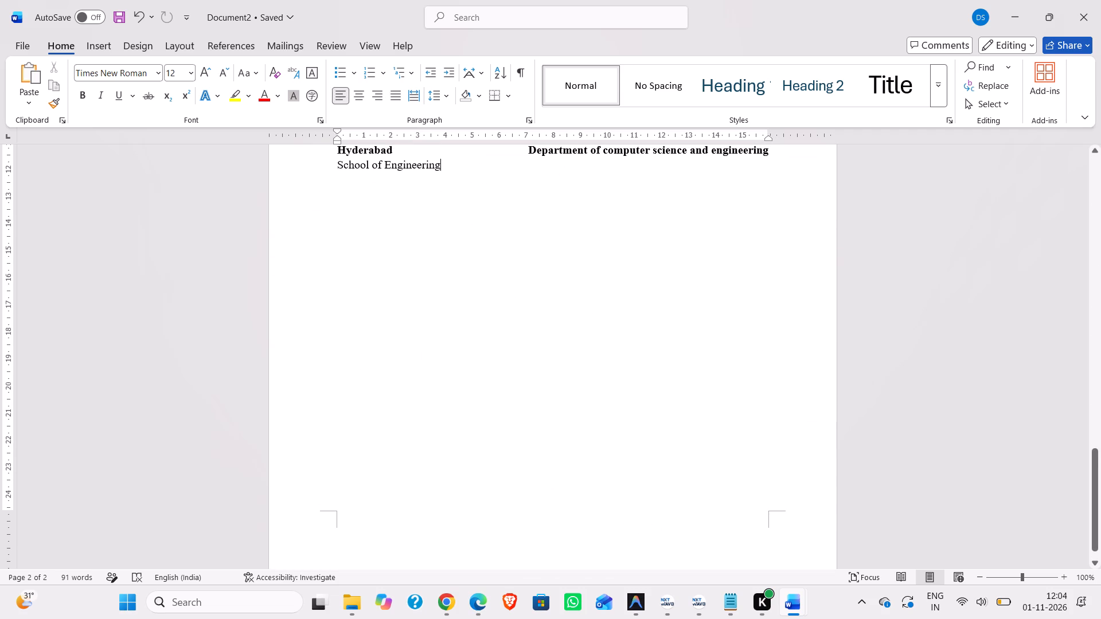
{"action": "key", "text": "Return"}
{"action": "key", "text": "Return"}
{"action": "key", "text": "Return"}
{"action": "key", "text": "Return"}
{"action": "key", "text": "Return"}
{"action": "key", "text": "Return"}
{"action": "key", "text": "Return"}
{"action": "key", "text": "Return"}
{"action": "key", "text": "Return"}
{"action": "key", "text": "Return"}
{"action": "key", "text": "Return"}
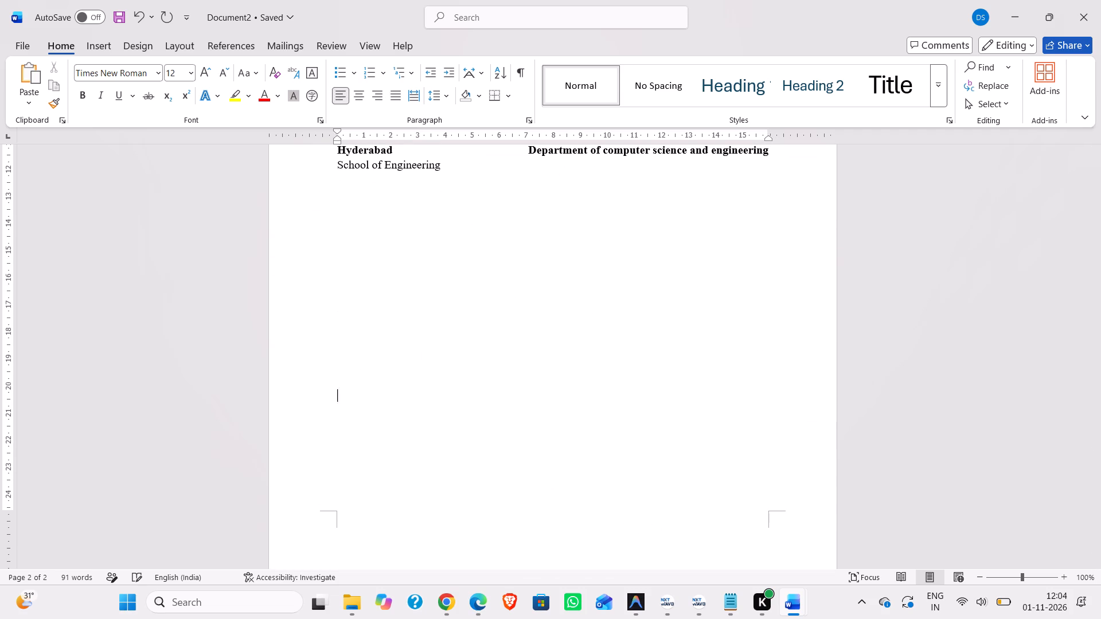
{"action": "key", "text": "Return"}
{"action": "key", "text": "Return"}
{"action": "key", "text": "Return"}
{"action": "key", "text": "Return"}
{"action": "key", "text": "Return"}
{"action": "key", "text": "Return"}
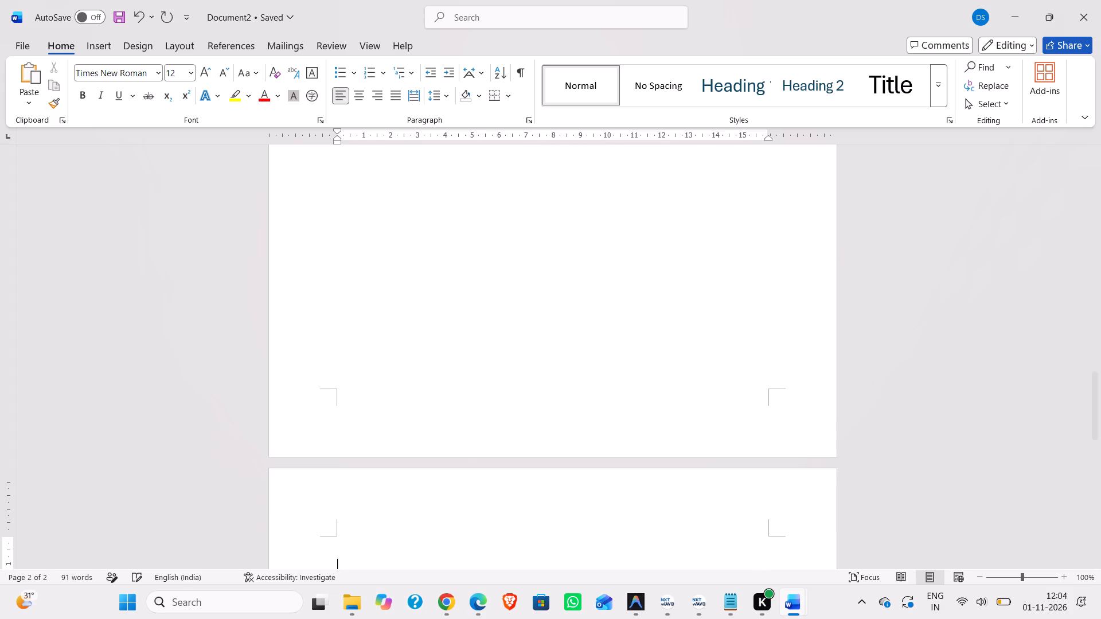
{"action": "scroll", "coordinate": [464, 343], "scroll_direction": "down", "scroll_amount": 6}
Copy the Objective: heading and its paragraph from lab_Report_1 and paste them at the top of the new document's third page.
{"action": "key", "text": "alt+Tab"}
{"action": "scroll", "coordinate": [557, 386], "scroll_direction": "up", "scroll_amount": 2}
{"action": "scroll", "coordinate": [557, 377], "scroll_direction": "down", "scroll_amount": 19}
{"action": "left_click_drag", "start_coordinate": [338, 352], "coordinate": [467, 433]}
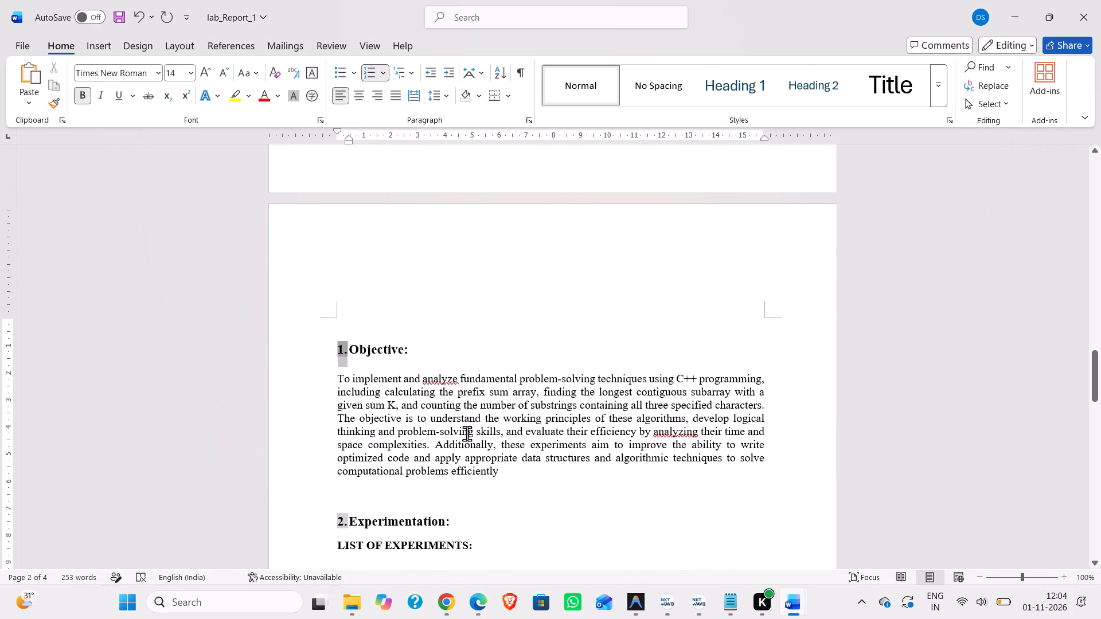
{"action": "left_click", "coordinate": [466, 432]}
{"action": "left_click_drag", "start_coordinate": [350, 346], "coordinate": [495, 442]}
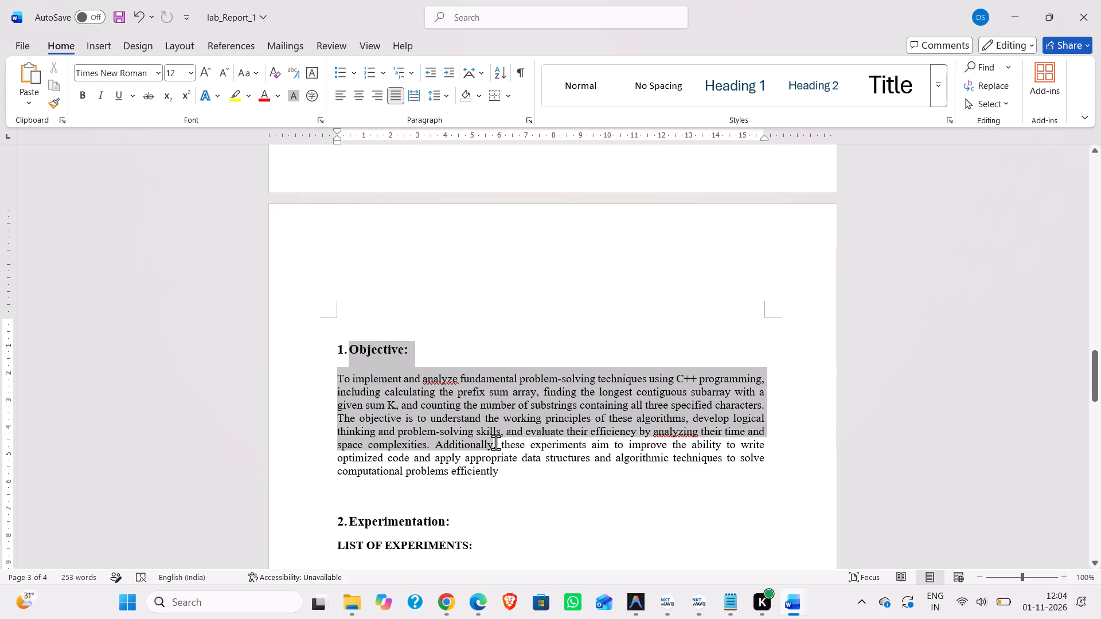
{"action": "left_click_drag", "start_coordinate": [495, 442], "coordinate": [499, 476]}
{"action": "key", "text": "ctrl+c"}
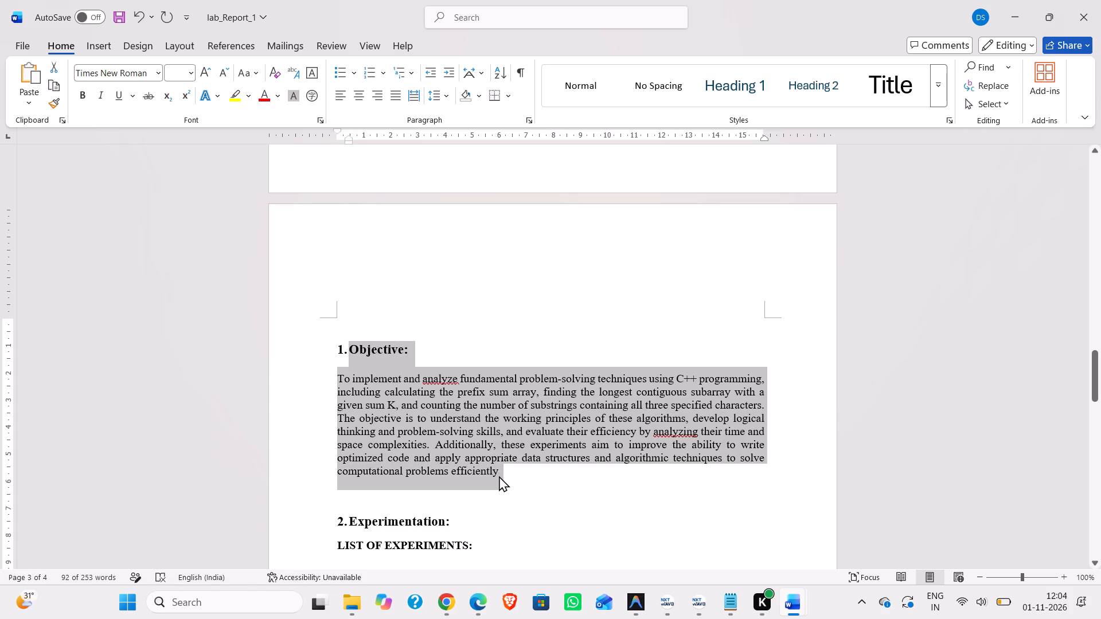
{"action": "key", "text": "alt+Tab"}
{"action": "key", "text": "ctrl+v"}
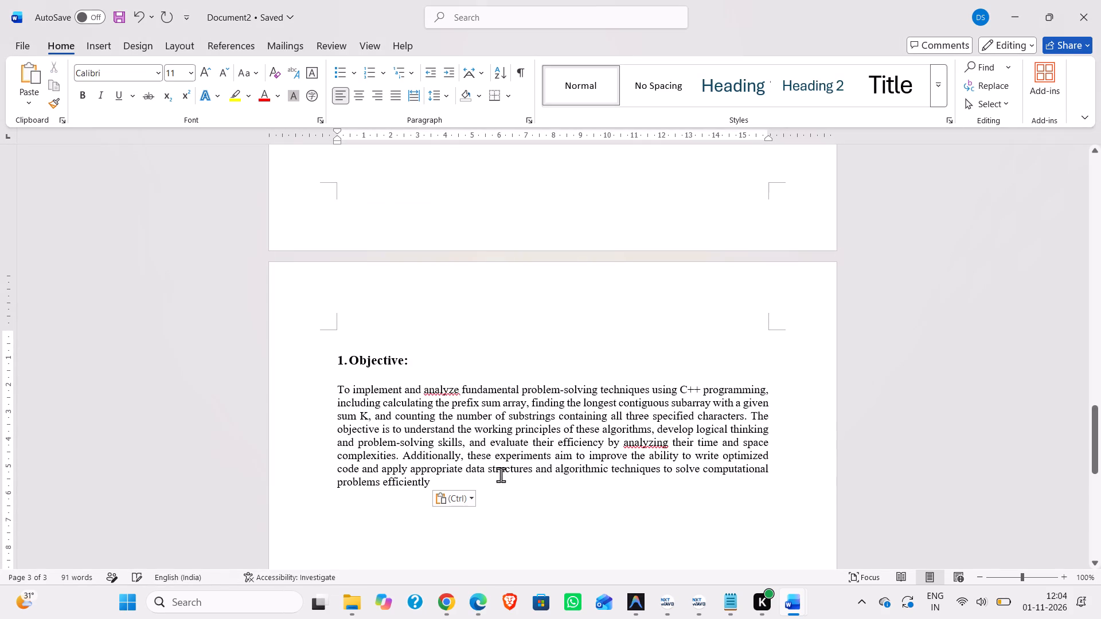
Add a blank line below the Objective paragraph in the new document.
{"action": "scroll", "coordinate": [514, 426], "scroll_direction": "down", "scroll_amount": 4}
{"action": "left_click", "coordinate": [512, 426]}
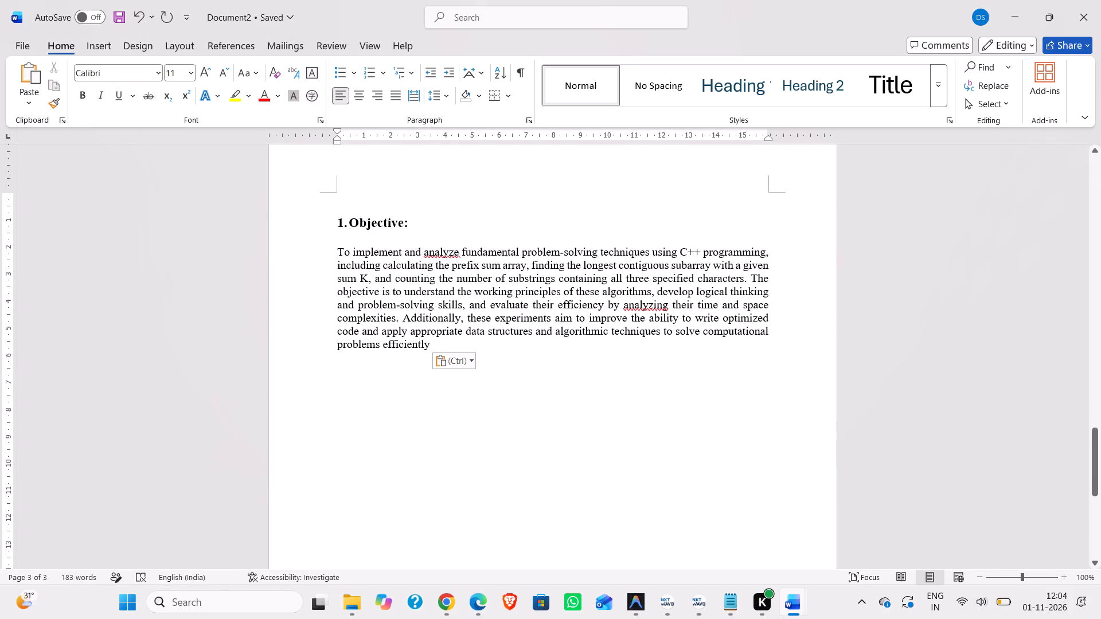
{"action": "left_click", "coordinate": [366, 244]}
{"action": "left_click", "coordinate": [382, 361]}
{"action": "left_click", "coordinate": [366, 386]}
{"action": "key", "text": "Return"}
{"action": "left_click", "coordinate": [441, 280]}
{"action": "scroll", "coordinate": [497, 353], "scroll_direction": "up", "scroll_amount": 3}
{"action": "scroll", "coordinate": [497, 354], "scroll_direction": "down", "scroll_amount": 6}
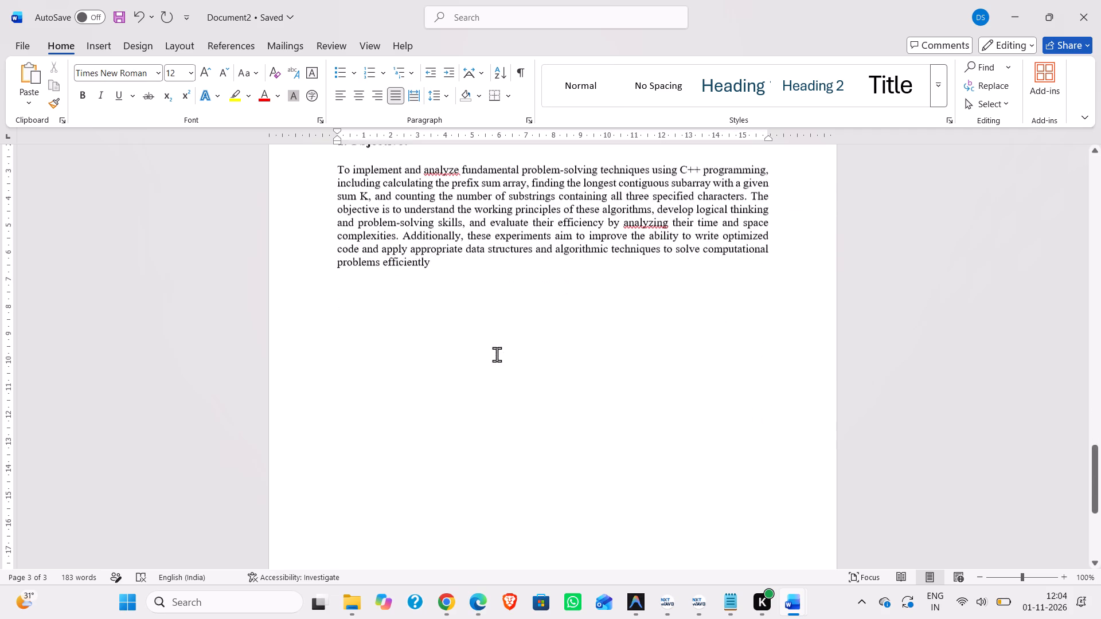
Copy the Experimentation: heading from lab_Report_1 and paste it below the Objective paragraph in the new document.
{"action": "key", "text": "alt+Tab"}
{"action": "scroll", "coordinate": [497, 354], "scroll_direction": "down", "scroll_amount": 11}
{"action": "left_click", "coordinate": [476, 339]}
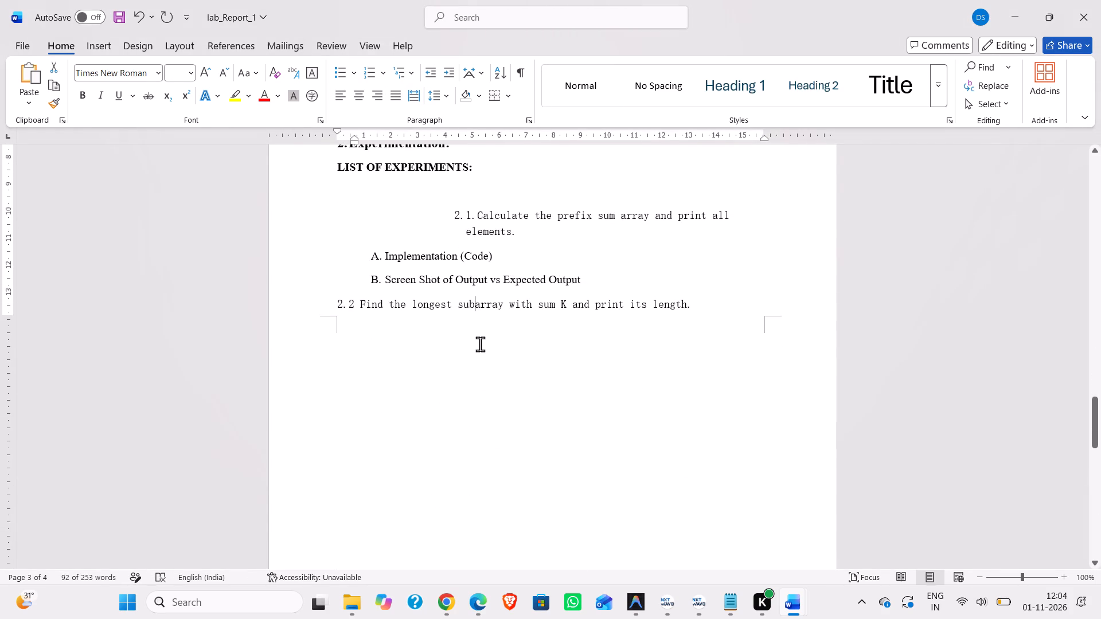
{"action": "scroll", "coordinate": [486, 355], "scroll_direction": "up", "scroll_amount": 4}
{"action": "left_click_drag", "start_coordinate": [338, 281], "coordinate": [427, 280]}
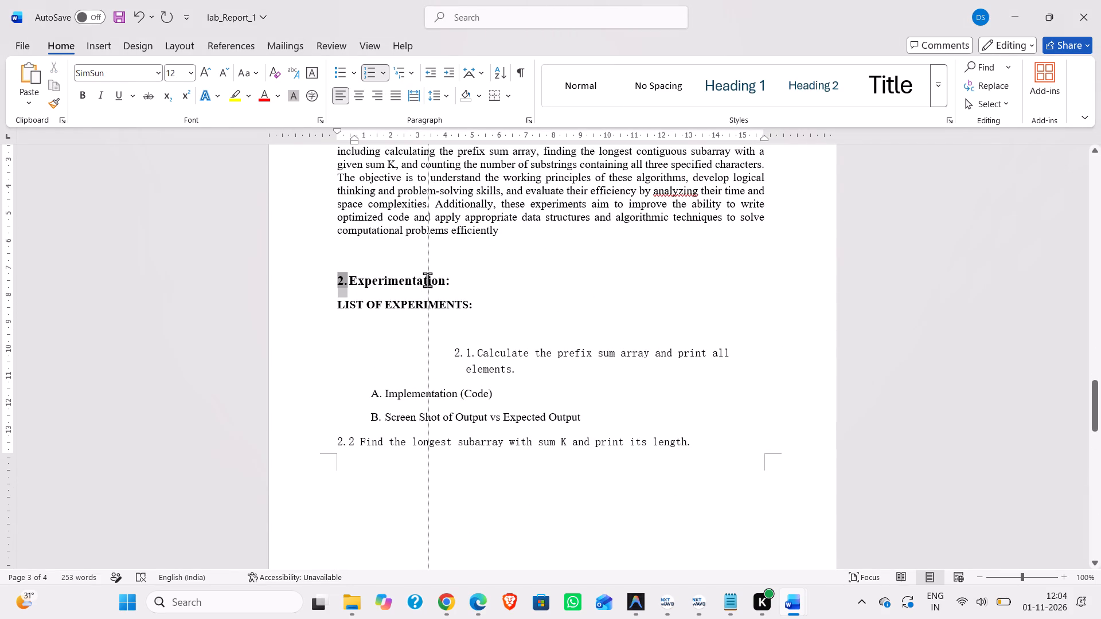
{"action": "left_click_drag", "start_coordinate": [427, 280], "coordinate": [428, 280]}
{"action": "key", "text": "ctrl+z"}
{"action": "left_click_drag", "start_coordinate": [466, 281], "coordinate": [314, 277]}
{"action": "key", "text": "ctrl+c"}
{"action": "key", "text": "alt+Tab"}
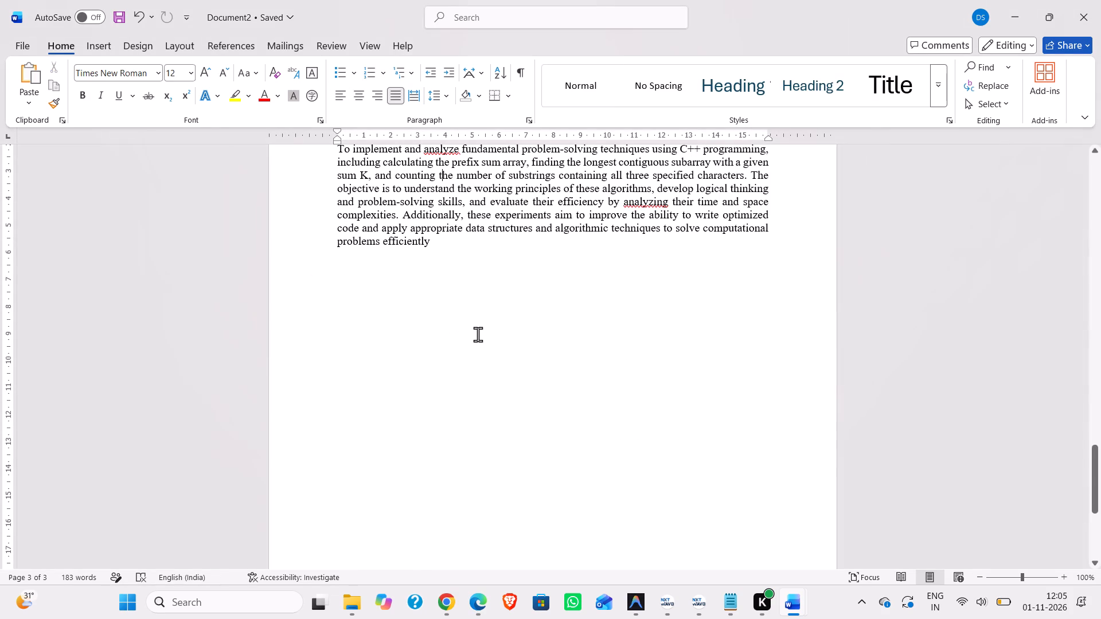
{"action": "left_click", "coordinate": [484, 336]}
{"action": "key", "text": "ctrl+v"}
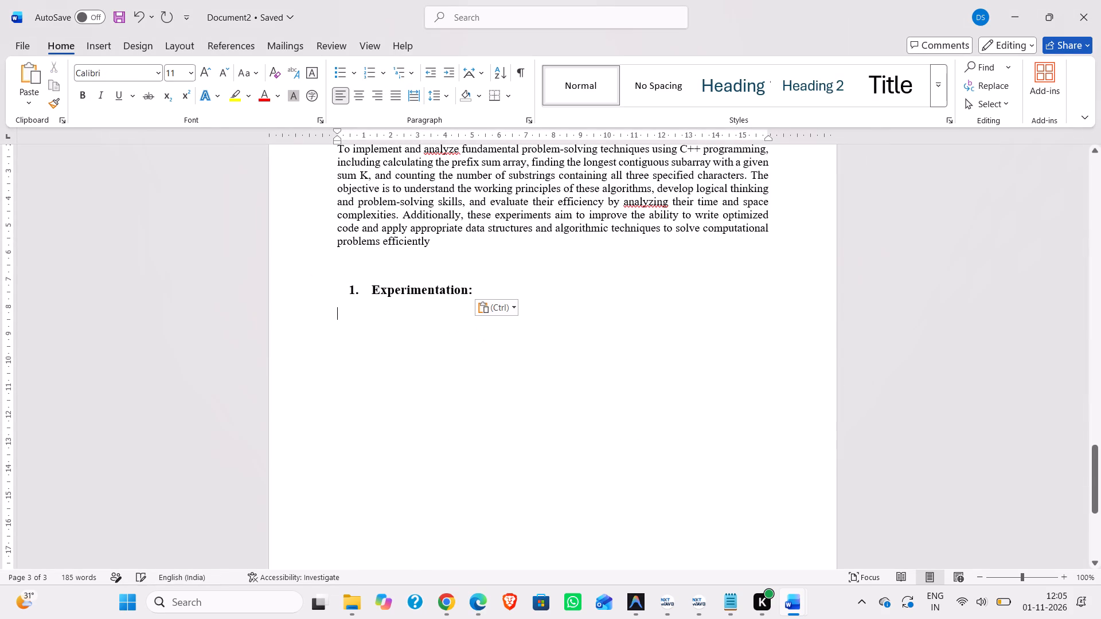
Replace the automatic list number of the Experimentation: heading with a plain "2." flush with the text margin.
{"action": "left_click", "coordinate": [358, 292]}
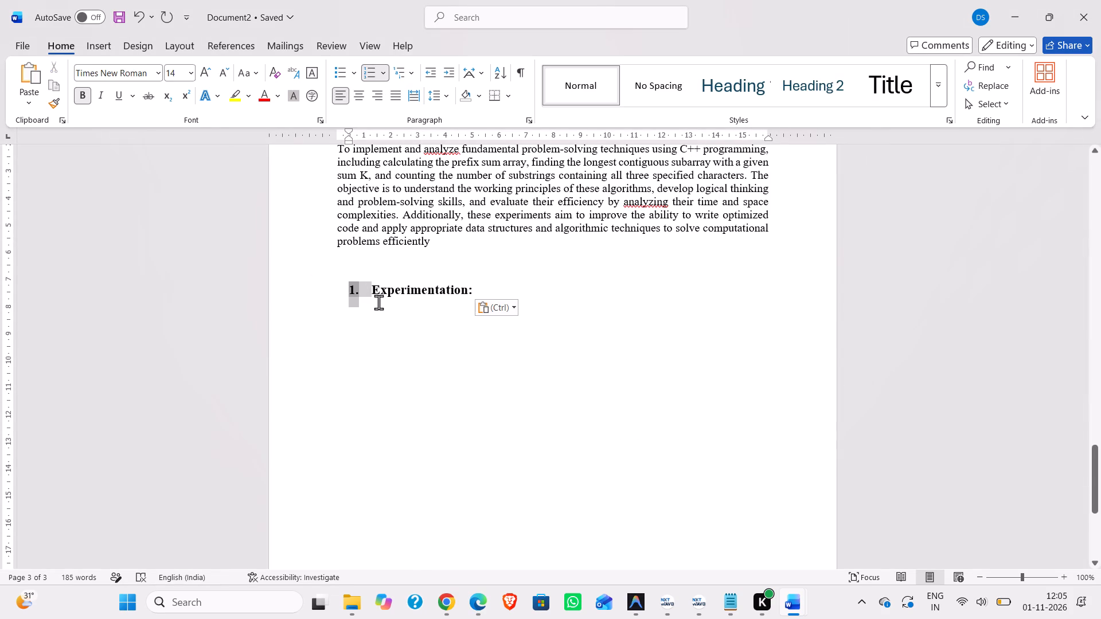
{"action": "key", "text": "BackSpace"}
{"action": "key", "text": "BackSpace"}
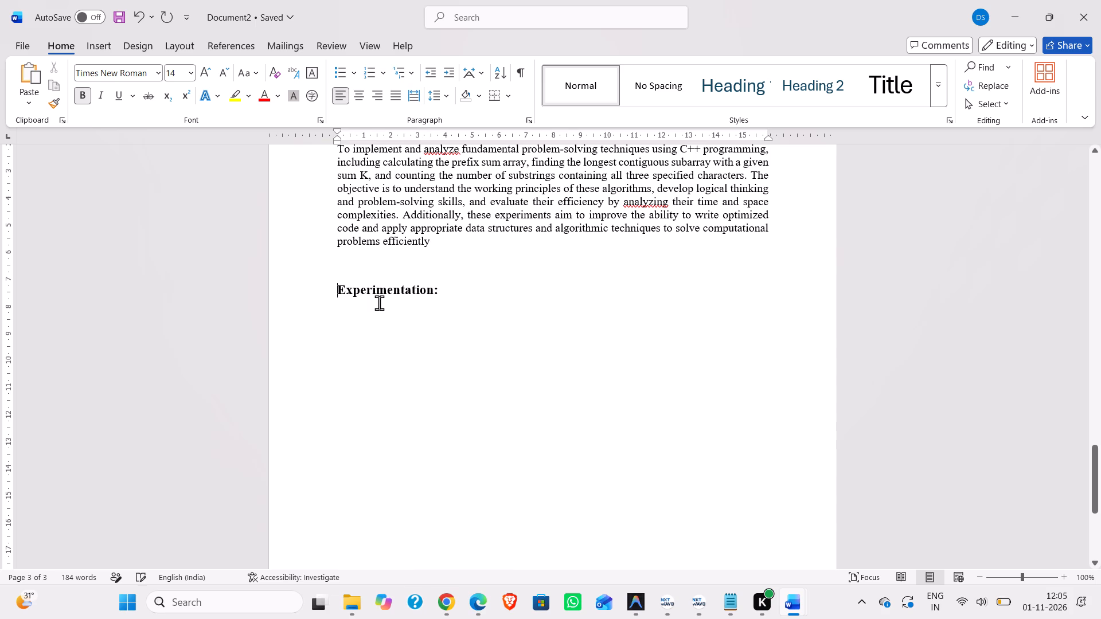
{"action": "type", "text": "2."}
{"action": "key", "text": "space"}
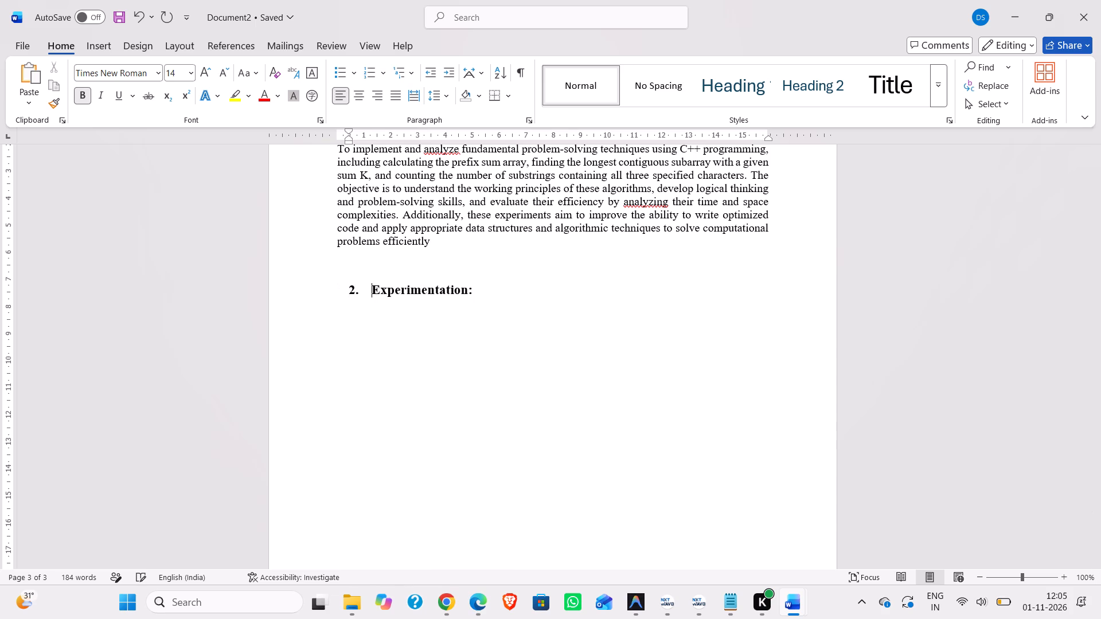
{"action": "key", "text": "BackSpace"}
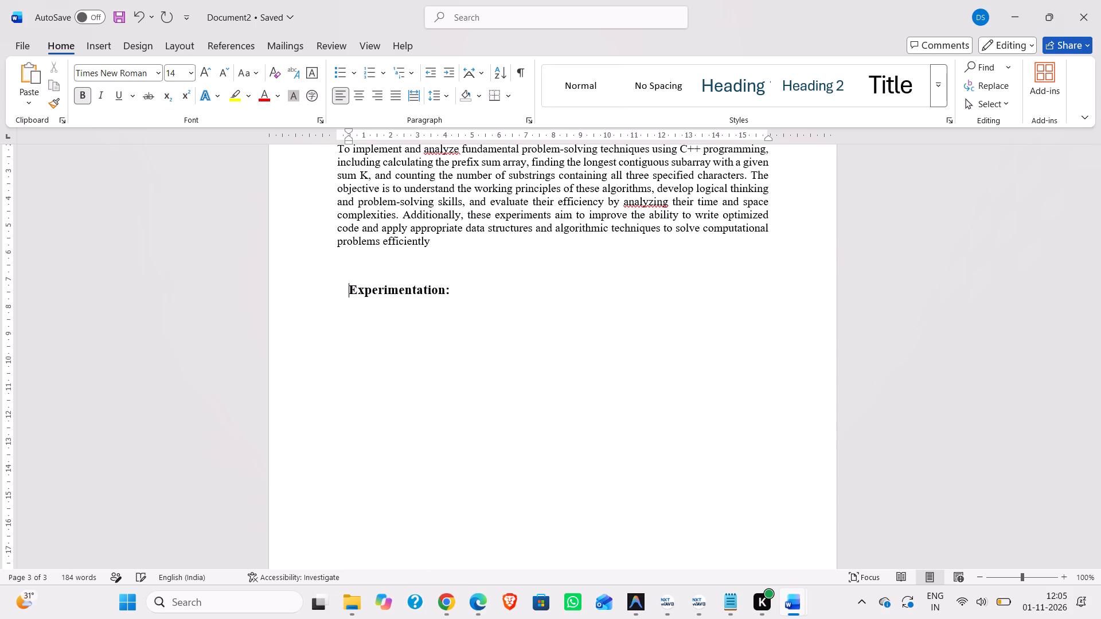
{"action": "key", "text": "BackSpace"}
{"action": "type", "text": "2."}
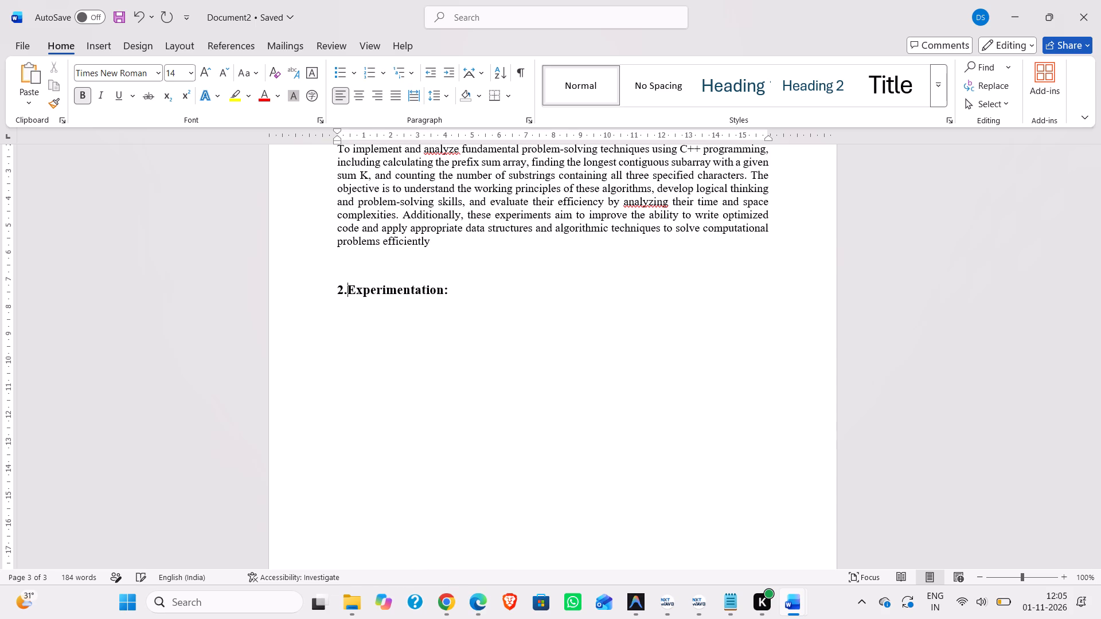
{"action": "scroll", "coordinate": [381, 301], "scroll_direction": "up", "scroll_amount": 6}
{"action": "scroll", "coordinate": [381, 303], "scroll_direction": "down", "scroll_amount": 5}
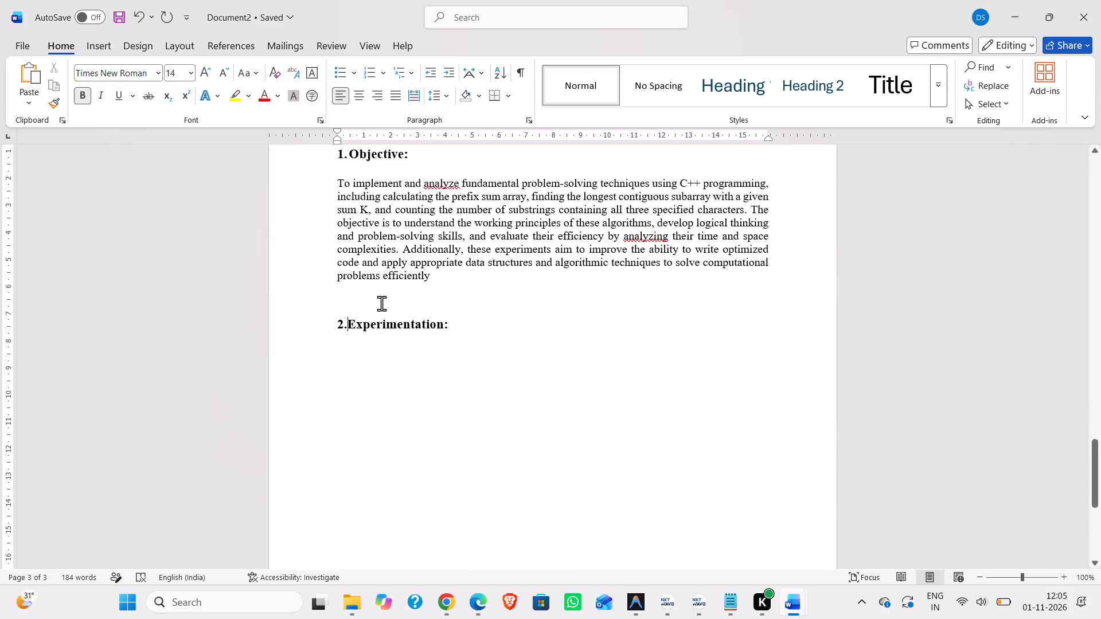
Copy the LIST OF EXPERIMENTS: line from lab_Report_1 and paste it under the 2.Experimentation: heading, keeping that heading free of automatic numbering.
{"action": "left_click", "coordinate": [481, 335]}
{"action": "key", "text": "Return"}
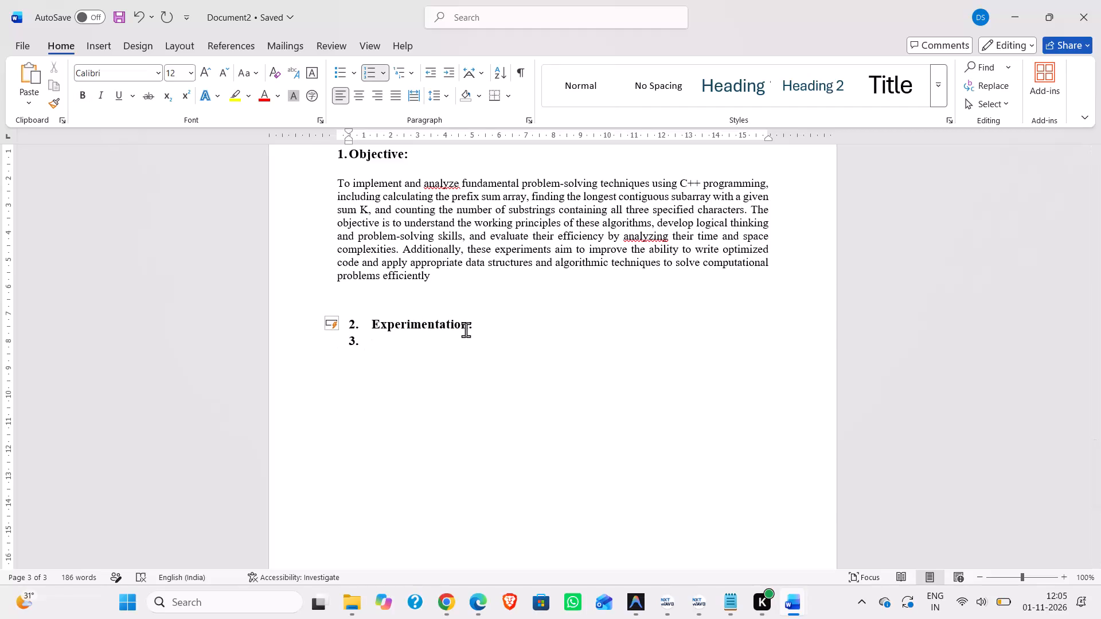
{"action": "key", "text": "ctrl+z"}
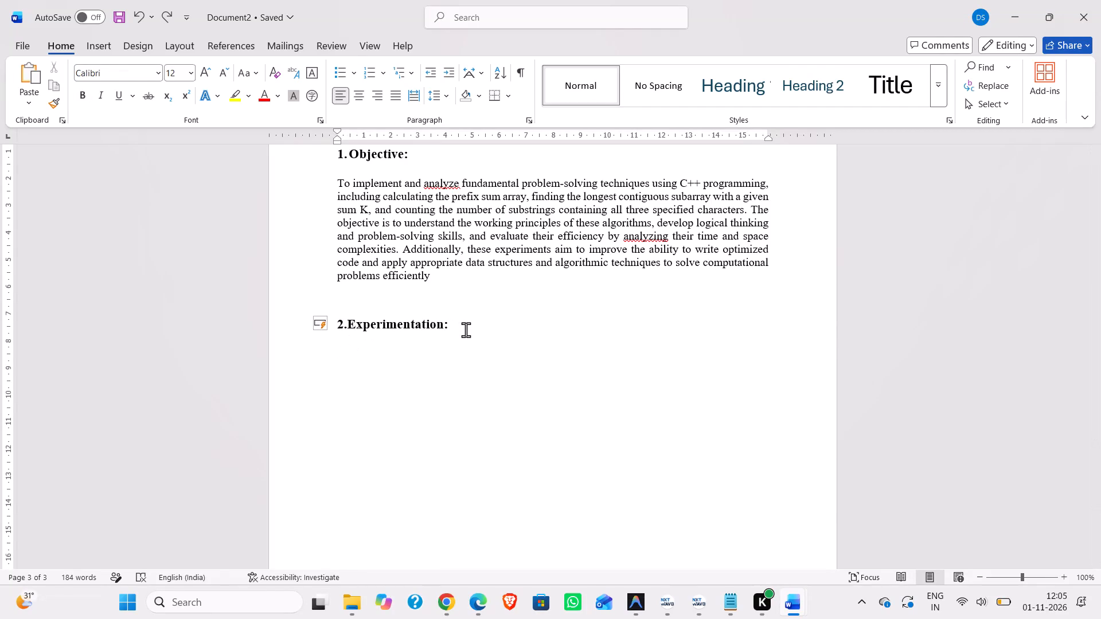
{"action": "key", "text": "alt+Tab"}
{"action": "left_click", "coordinate": [480, 314]}
{"action": "left_click_drag", "start_coordinate": [480, 302], "coordinate": [360, 311]}
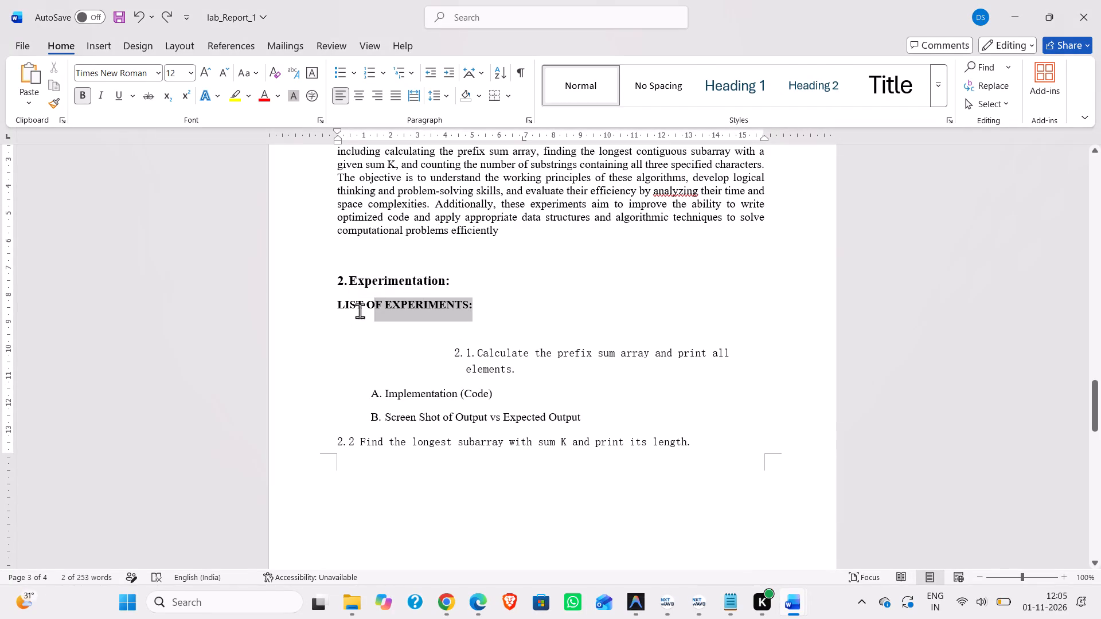
{"action": "left_click_drag", "start_coordinate": [360, 311], "coordinate": [331, 315]}
{"action": "key", "text": "ctrl+c"}
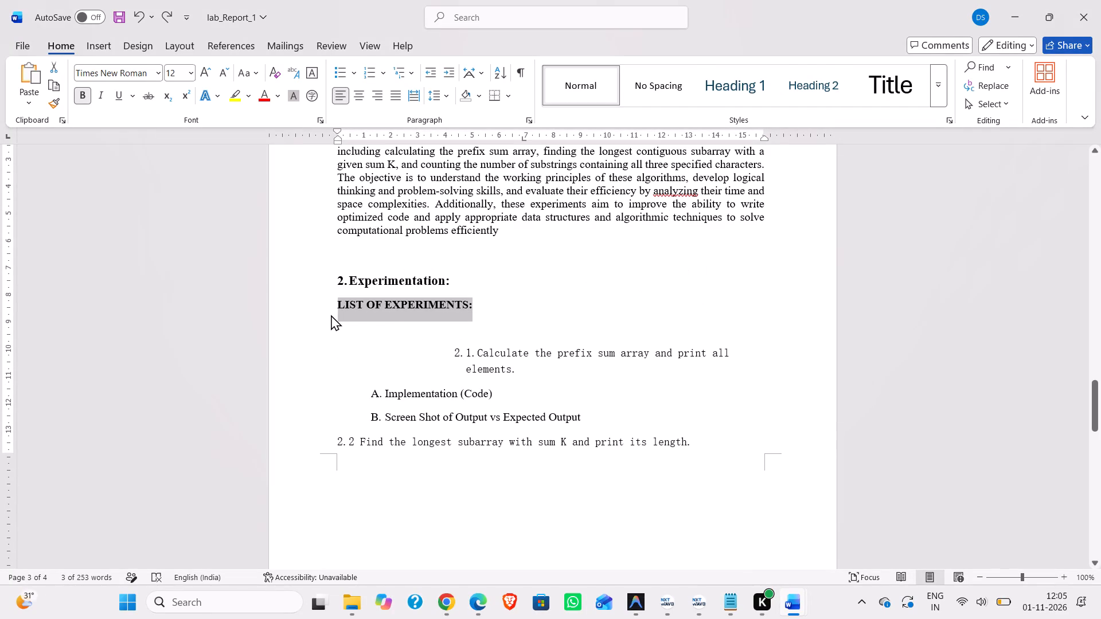
{"action": "key", "text": "alt+Tab"}
{"action": "key", "text": "ctrl+v"}
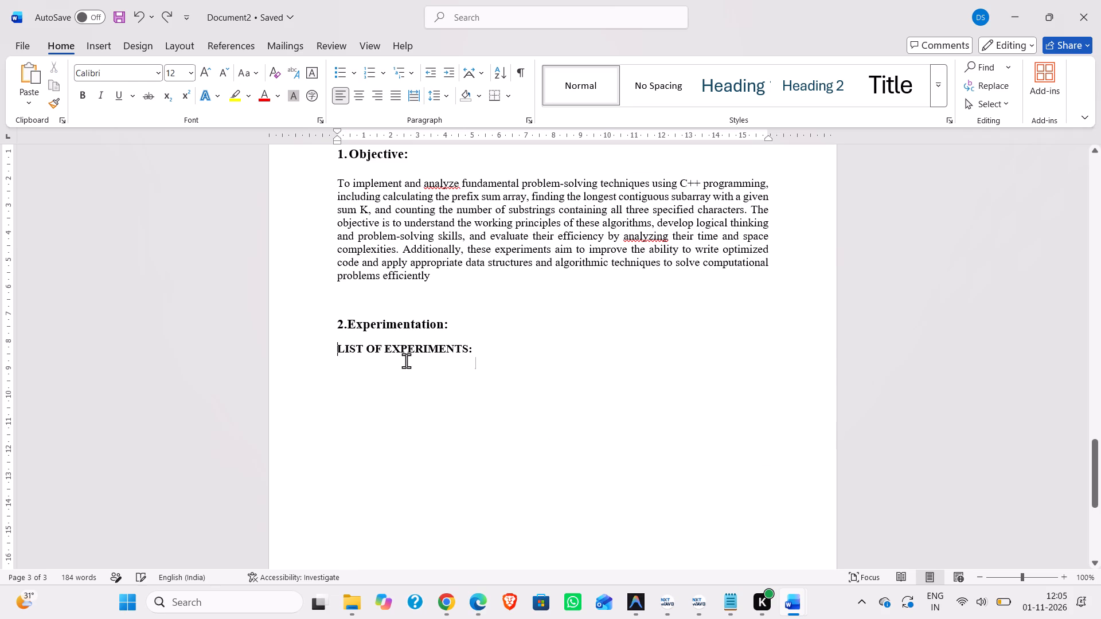
Add two line breaks below the LIST OF EXPERIMENTS: line in the new document.
{"action": "scroll", "coordinate": [406, 361], "scroll_direction": "down", "scroll_amount": 10}
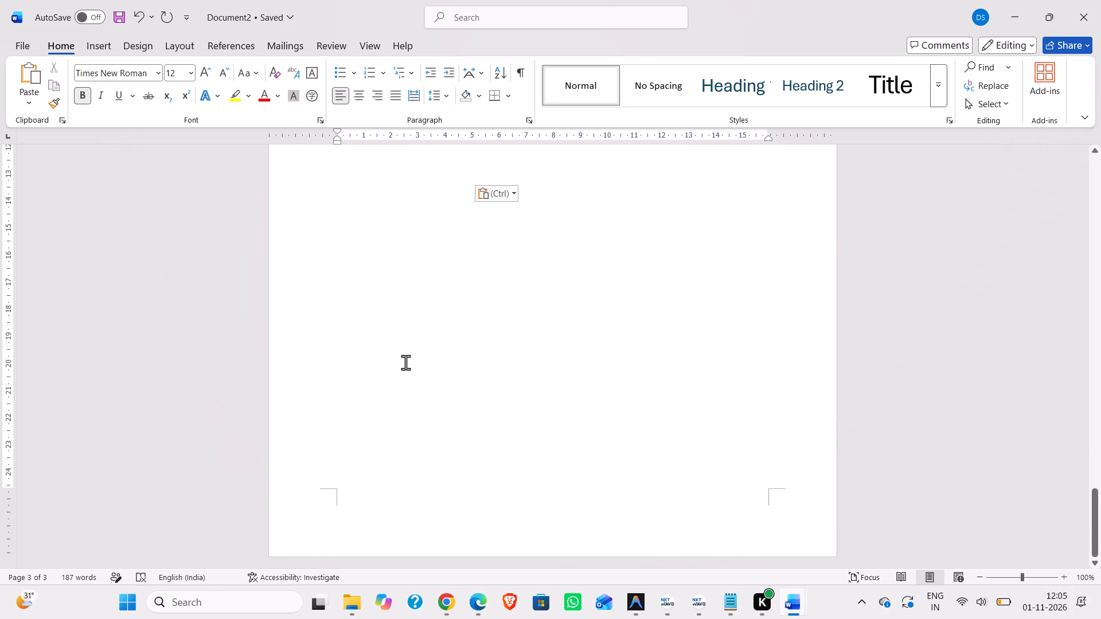
{"action": "scroll", "coordinate": [405, 363], "scroll_direction": "up", "scroll_amount": 9}
{"action": "key", "text": "shift+Return"}
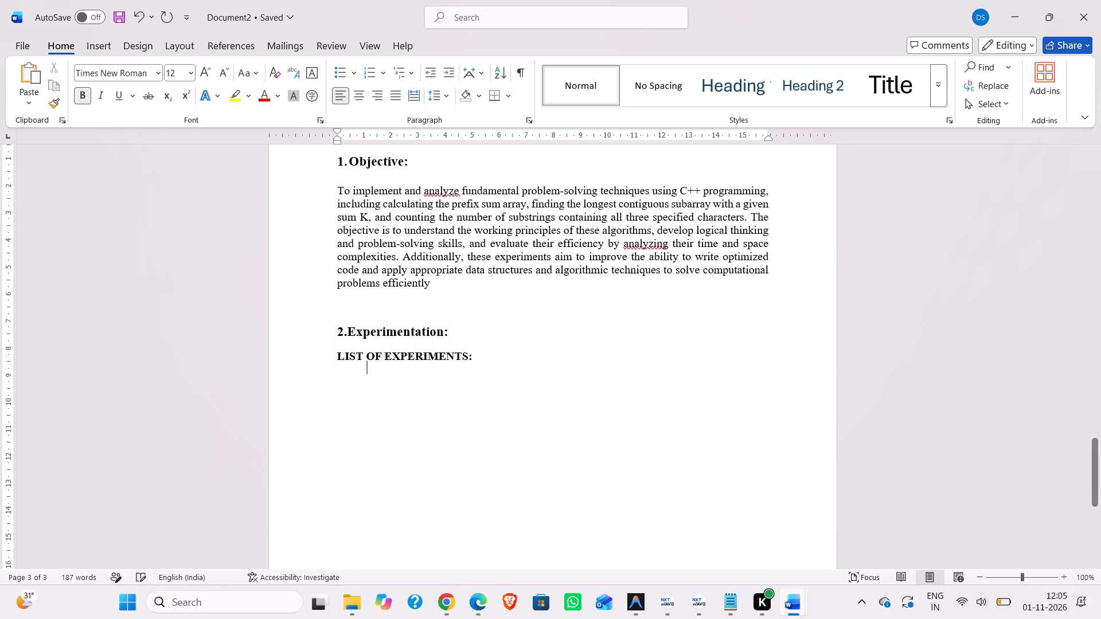
{"action": "key", "text": "shift+Return"}
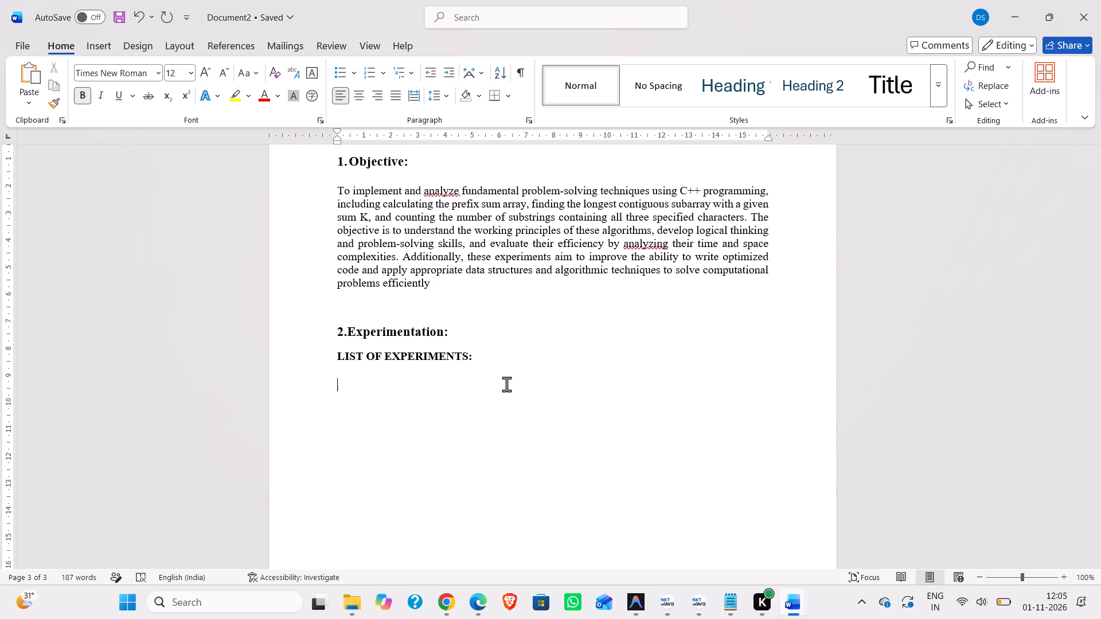
{"action": "scroll", "coordinate": [501, 367], "scroll_direction": "up", "scroll_amount": 3}
{"action": "scroll", "coordinate": [500, 367], "scroll_direction": "down", "scroll_amount": 4}
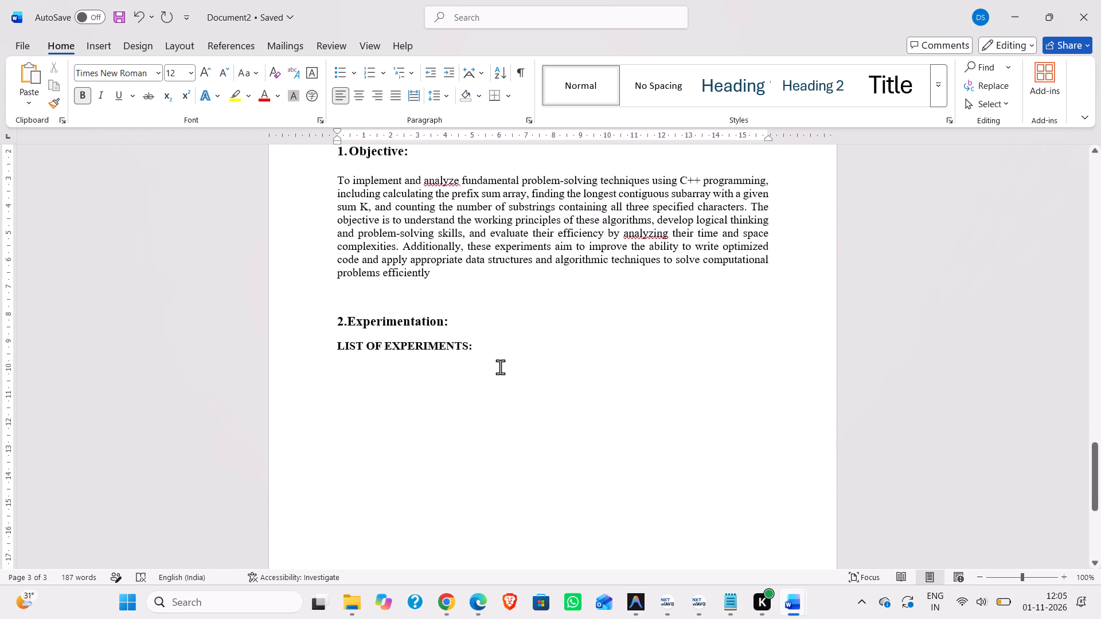
In lab_Report_1, undo the indent change on the 2.1 prefix sum experiment item.
{"action": "key", "text": "alt+Tab"}
{"action": "left_click", "coordinate": [477, 365]}
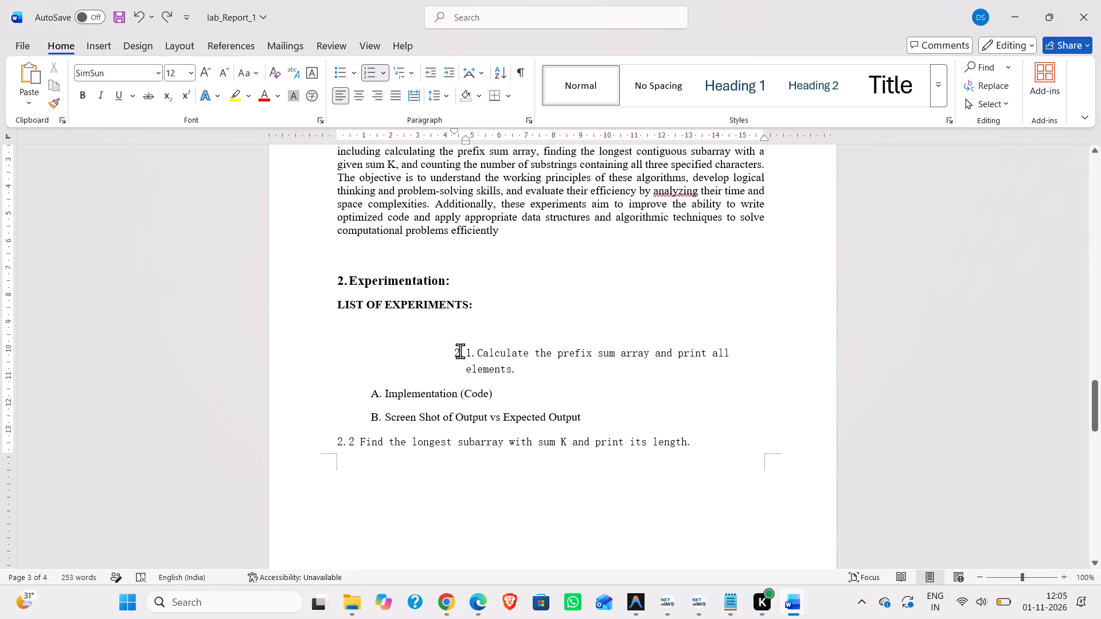
{"action": "key", "text": "ctrl+z"}
Copy the item "Calculate the prefix sum array and print all elements." from lab_Report_1 and paste it below LIST OF EXPERIMENTS: in the new document.
{"action": "left_click", "coordinate": [364, 427]}
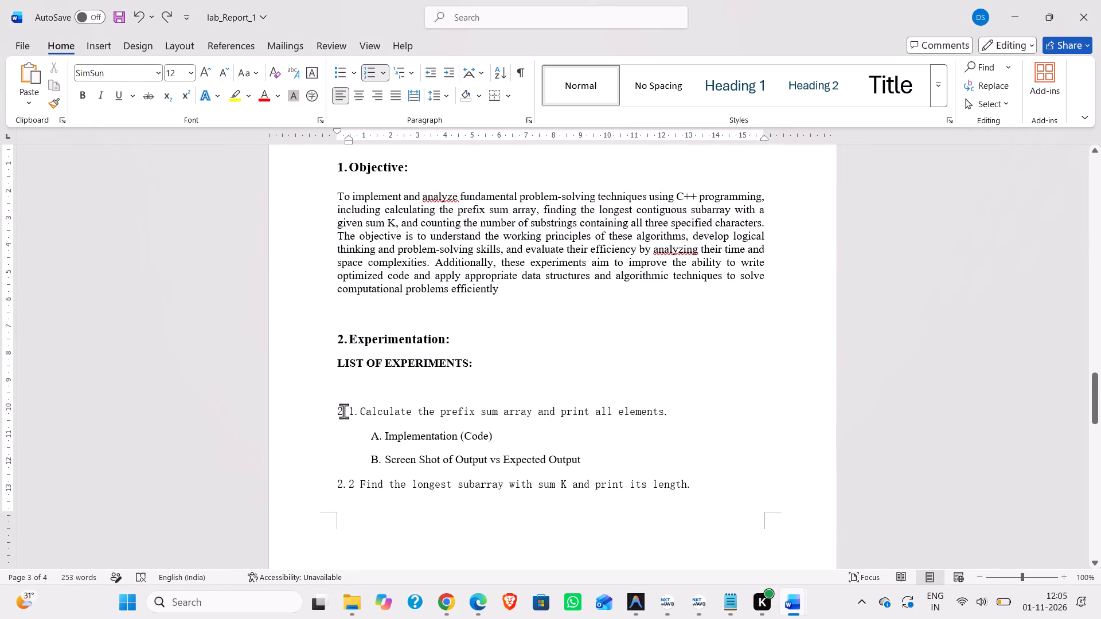
{"action": "left_click_drag", "start_coordinate": [334, 408], "coordinate": [673, 414]}
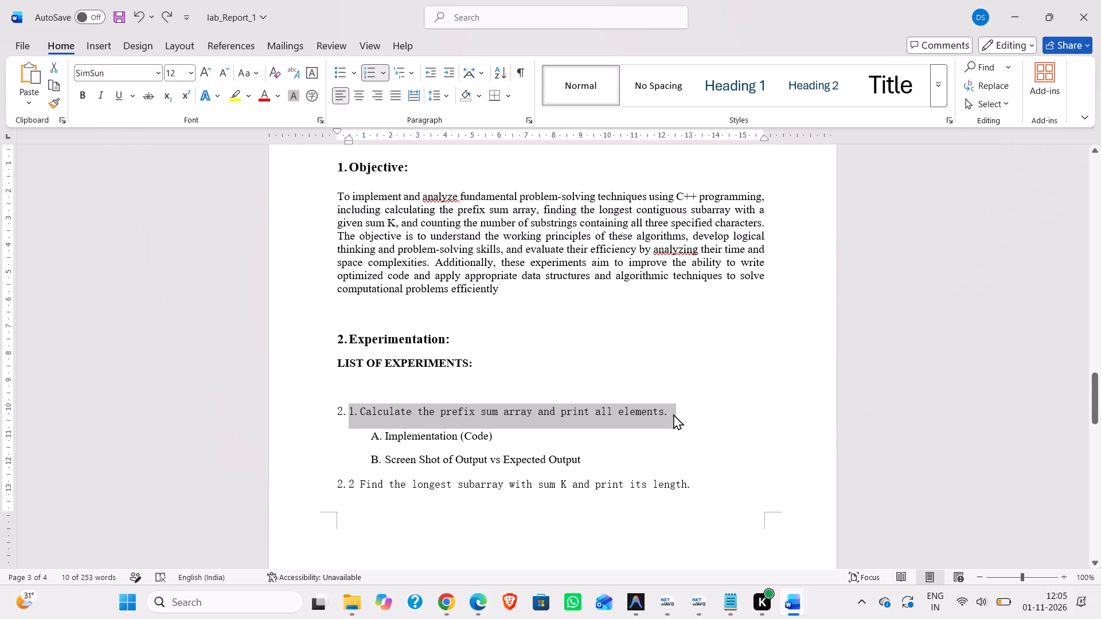
{"action": "key", "text": "ctrl+c"}
{"action": "key", "text": "alt+Tab"}
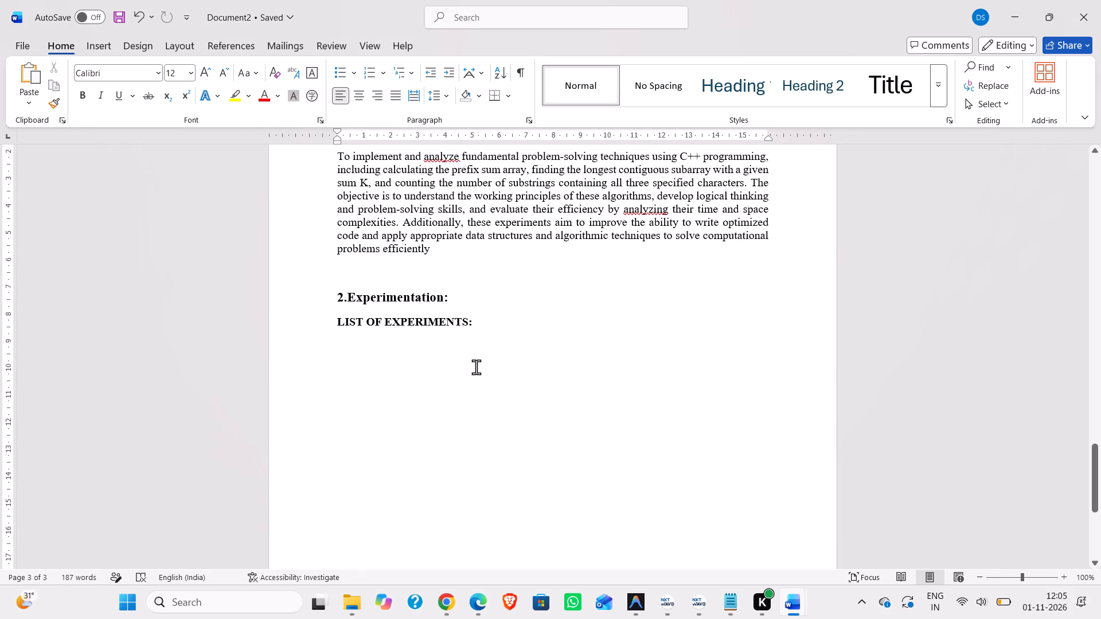
{"action": "key", "text": "ctrl+v"}
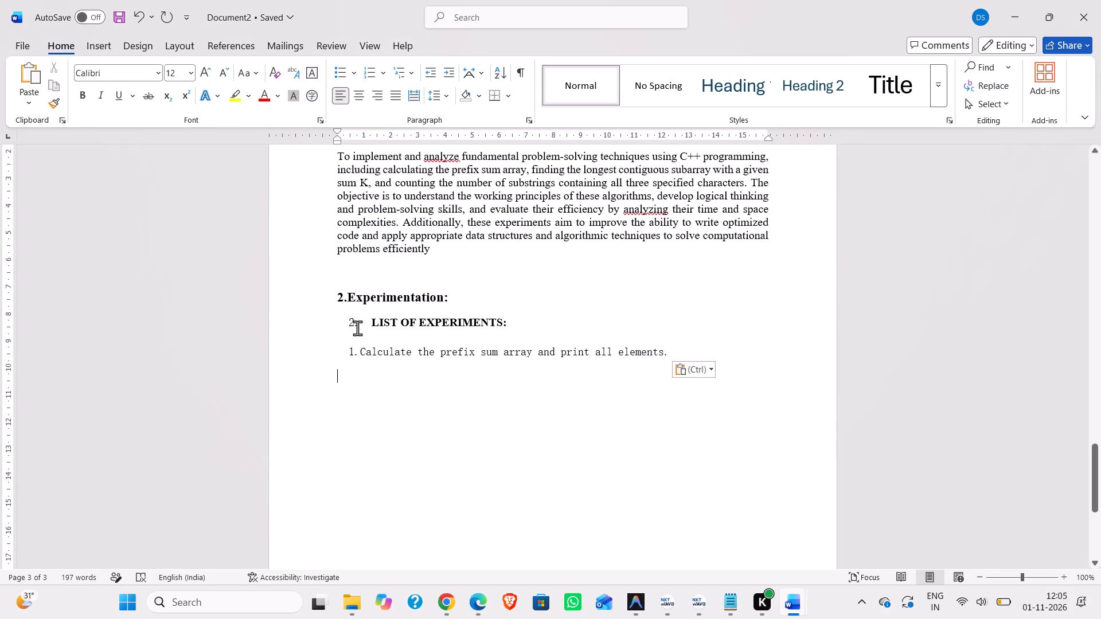
Remove the automatic number and the indent from the LIST OF EXPERIMENTS: line in the new document.
{"action": "left_click", "coordinate": [357, 327]}
{"action": "key", "text": "BackSpace"}
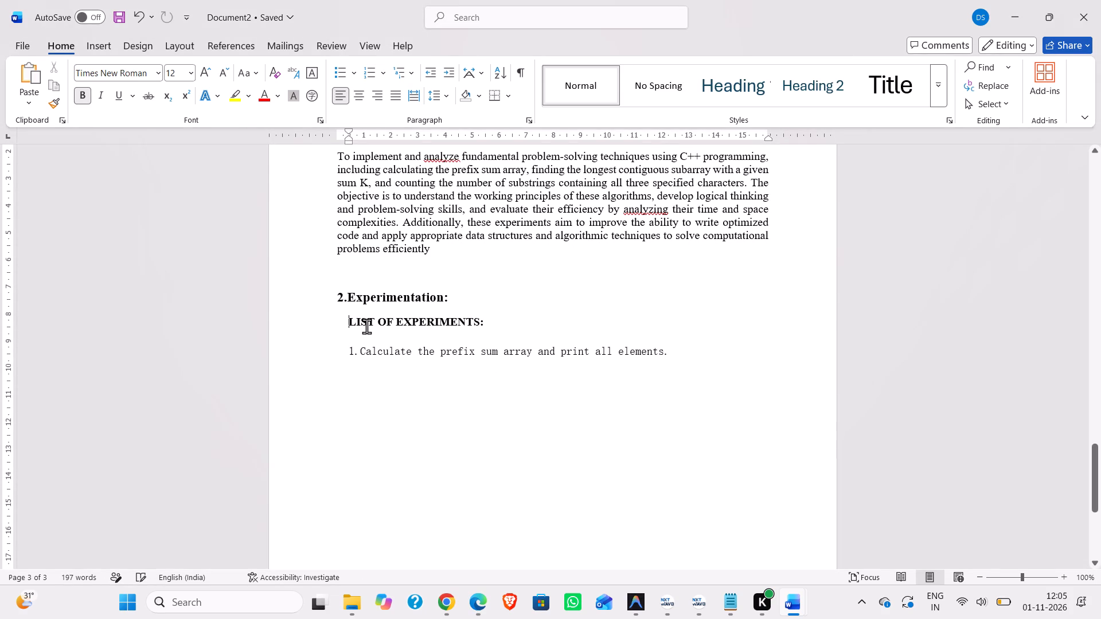
{"action": "key", "text": "BackSpace"}
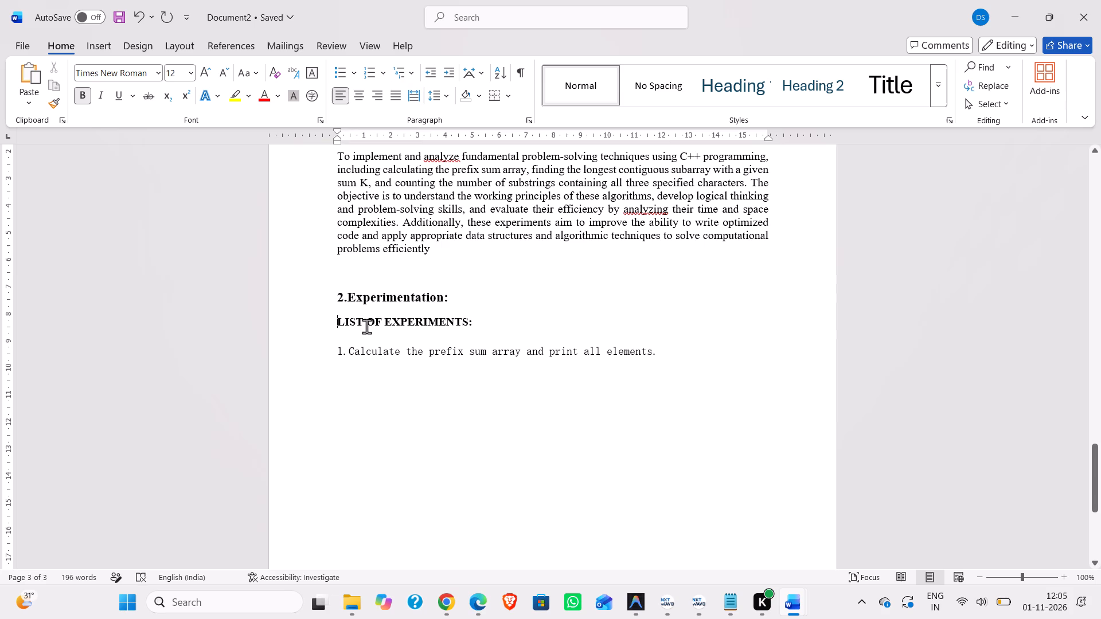
Add "2." in front of the "1.Calculate the prefix sum array and print all elements." item so its number reads 2.1.
{"action": "left_click", "coordinate": [389, 358]}
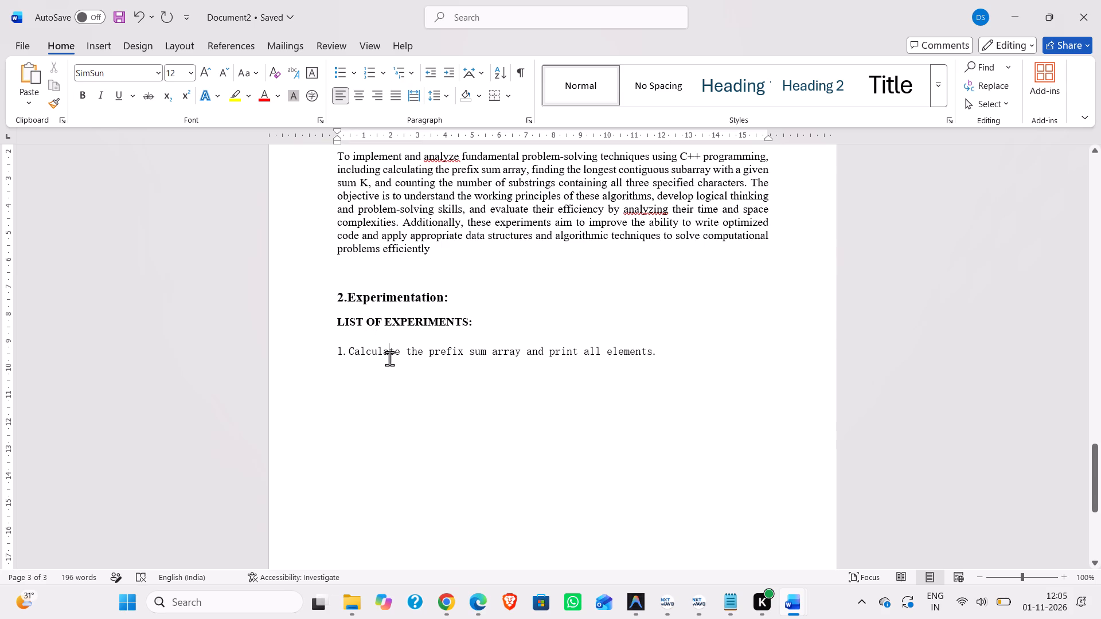
{"action": "left_click", "coordinate": [335, 350]}
{"action": "type", "text": "2."}
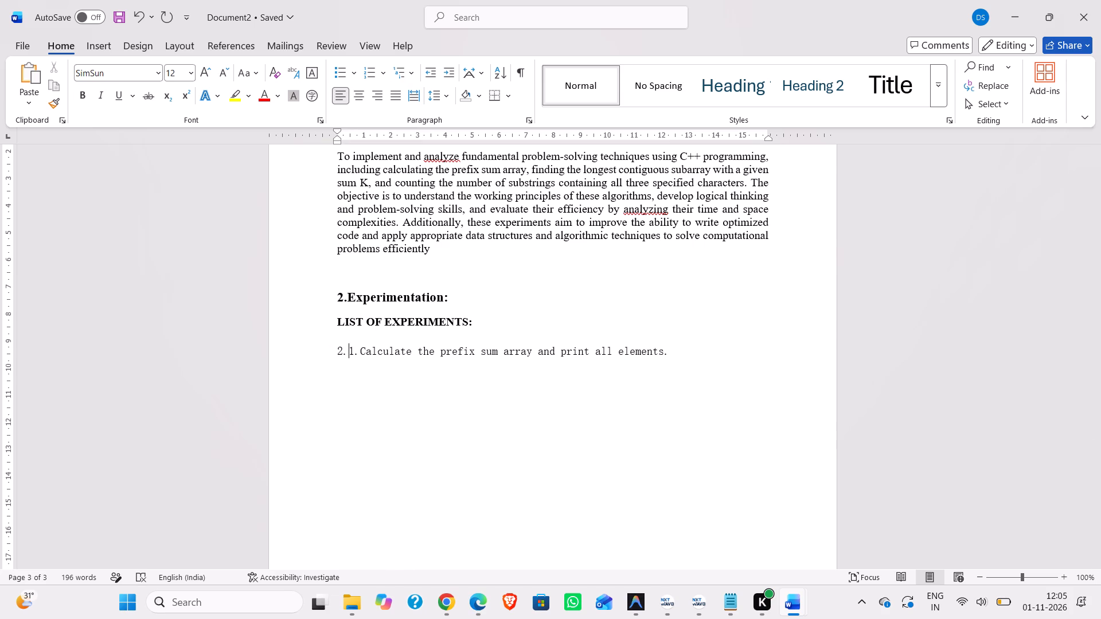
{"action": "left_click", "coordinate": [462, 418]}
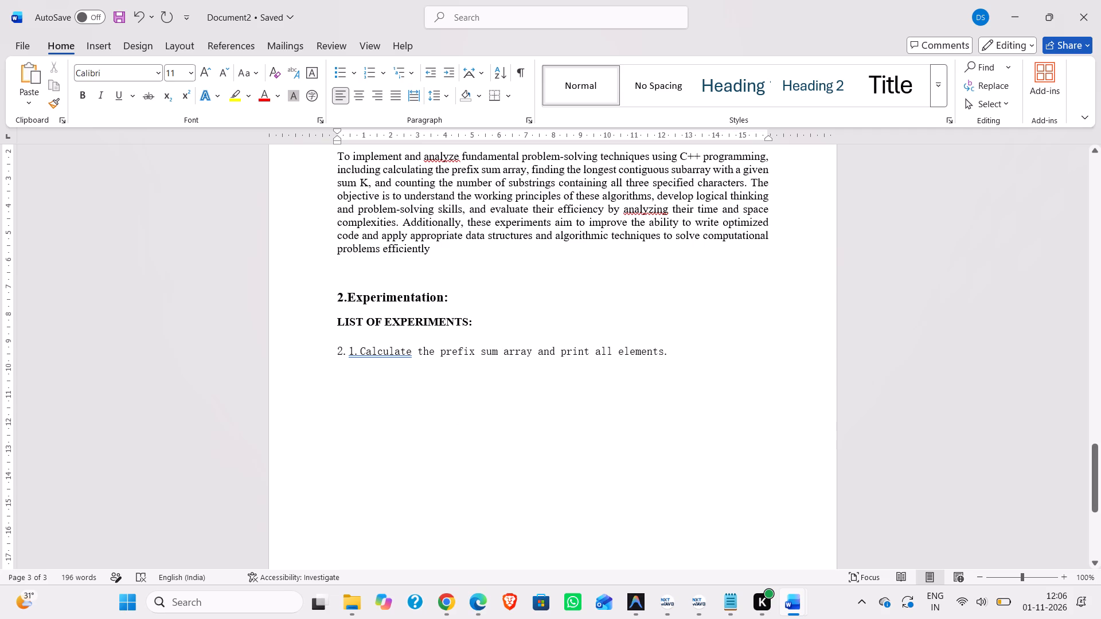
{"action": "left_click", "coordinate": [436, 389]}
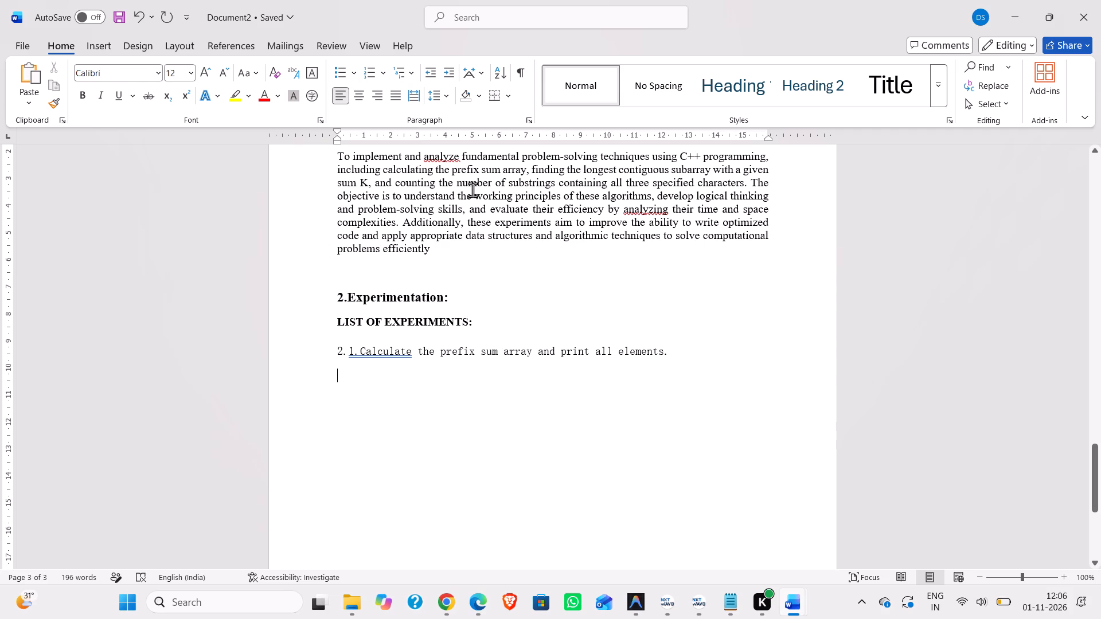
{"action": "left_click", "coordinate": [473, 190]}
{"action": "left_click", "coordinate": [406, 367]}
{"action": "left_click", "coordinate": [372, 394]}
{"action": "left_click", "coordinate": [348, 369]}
Make the 2.1 prefix sum array item bold.
{"action": "left_click_drag", "start_coordinate": [666, 351], "coordinate": [332, 343]}
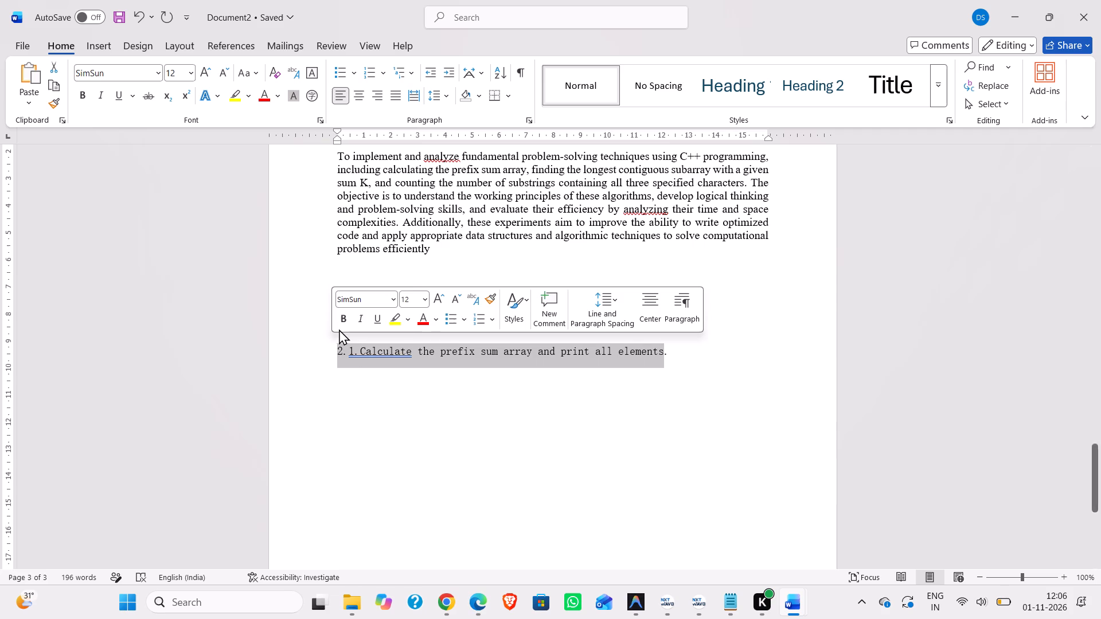
{"action": "left_click", "coordinate": [339, 328]}
{"action": "left_click", "coordinate": [339, 328]}
{"action": "left_click", "coordinate": [341, 324]}
{"action": "left_click", "coordinate": [563, 409]}
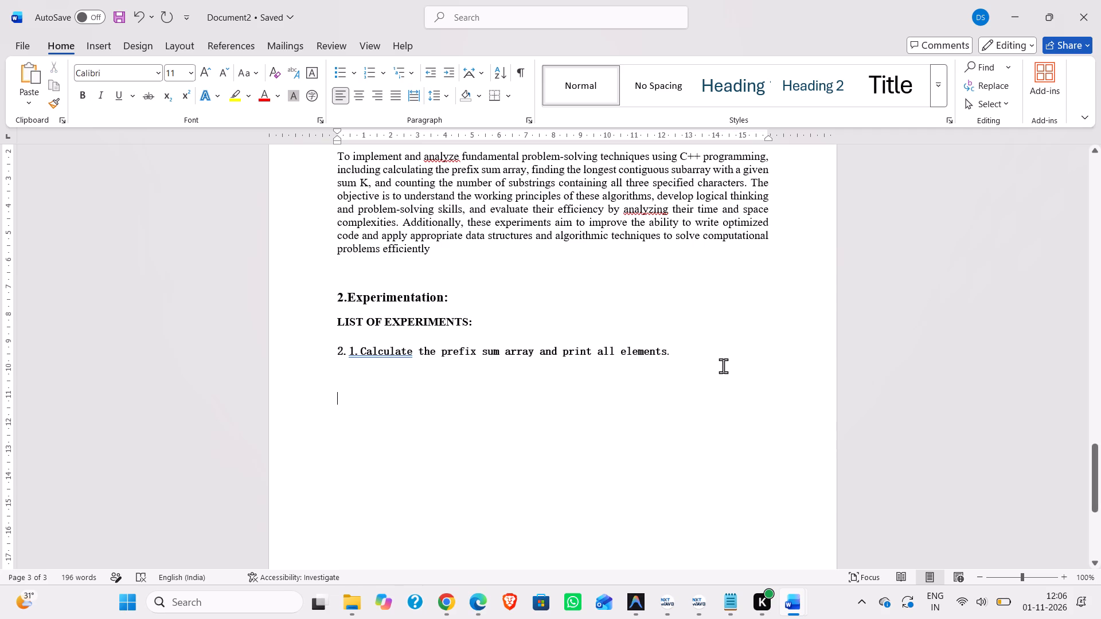
Replace the full stop at the end of the 2.1 prefix sum item with a colon.
{"action": "left_click", "coordinate": [710, 357]}
{"action": "key", "text": "shift+colon"}
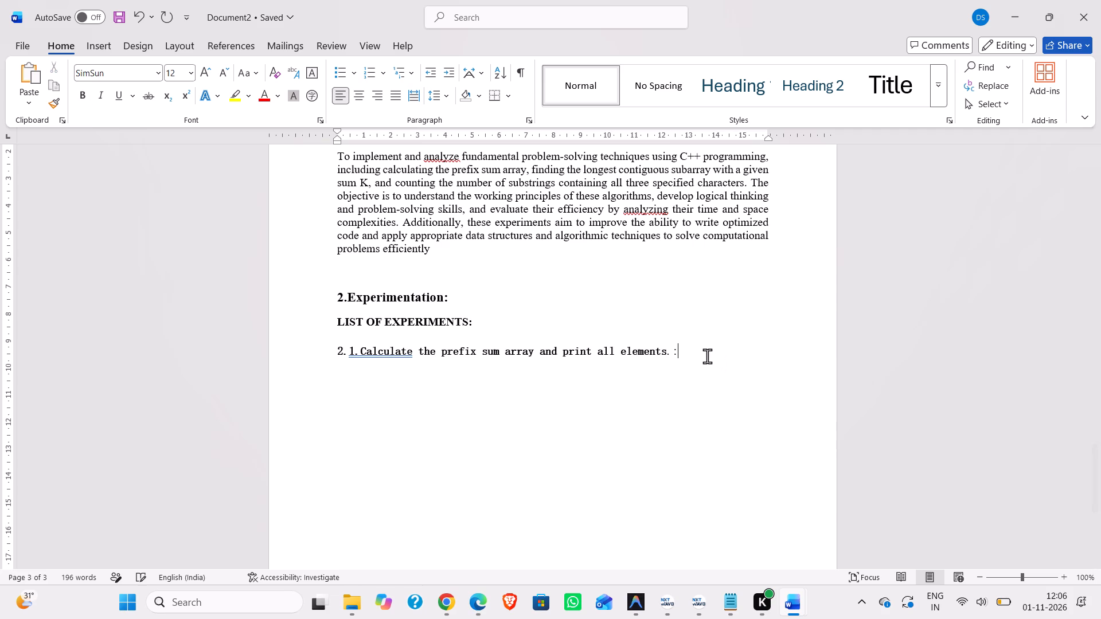
{"action": "key", "text": "BackSpace"}
{"action": "key", "text": "BackSpace"}
{"action": "key", "text": "shift+colon"}
Make the whole 2.1 prefix sum line bold, including its closing colon.
{"action": "left_click_drag", "start_coordinate": [677, 357], "coordinate": [384, 348]}
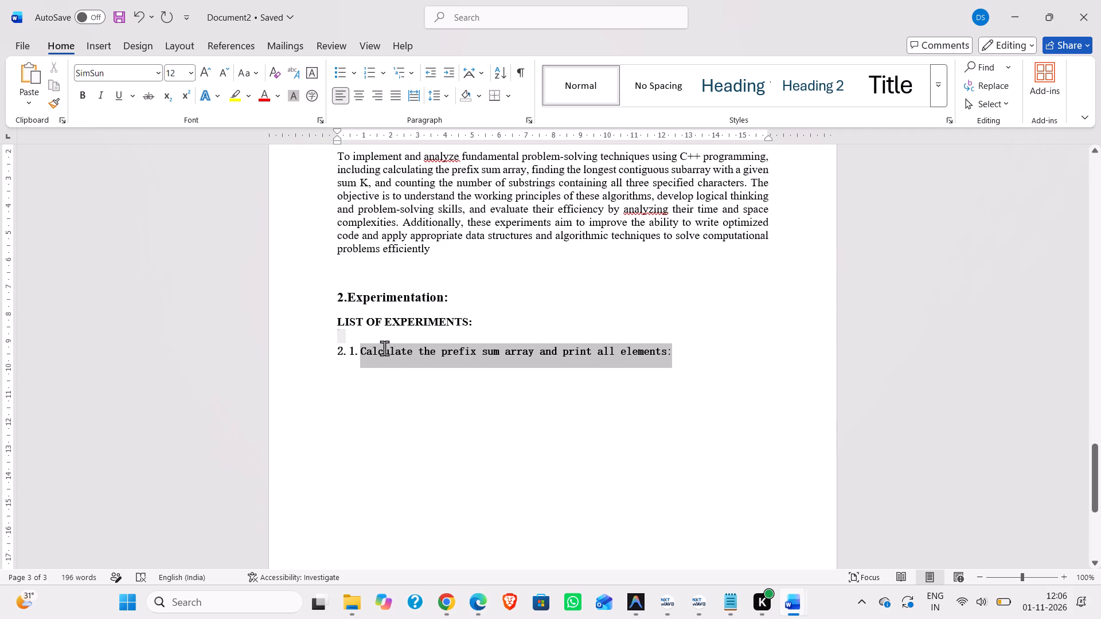
{"action": "left_click_drag", "start_coordinate": [384, 348], "coordinate": [338, 350]}
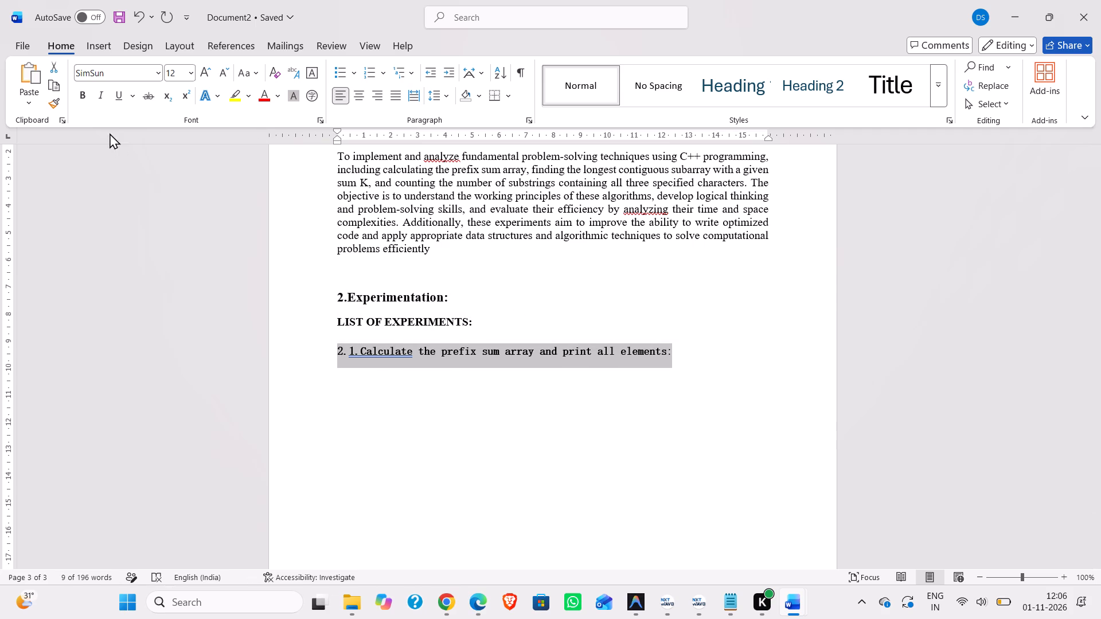
{"action": "left_click", "coordinate": [85, 100]}
{"action": "left_click", "coordinate": [77, 92]}
{"action": "left_click", "coordinate": [385, 452]}
{"action": "left_click", "coordinate": [391, 421]}
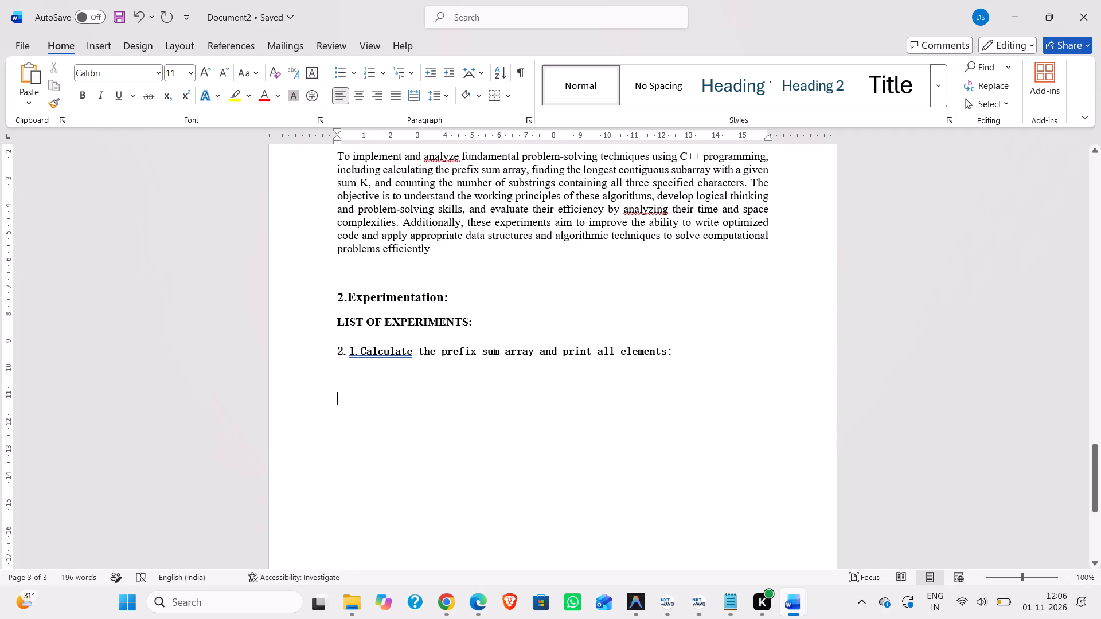
{"action": "scroll", "coordinate": [378, 408], "scroll_direction": "down", "scroll_amount": 3}
{"action": "key", "text": "alt+Tab"}
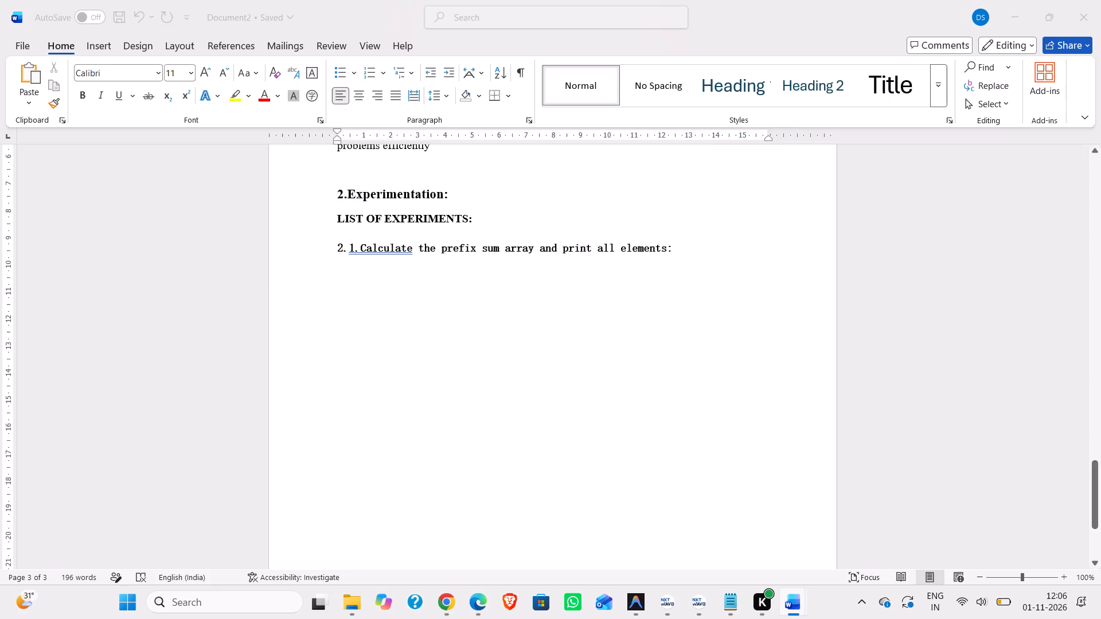
{"action": "left_click", "coordinate": [517, 392]}
{"action": "scroll", "coordinate": [517, 392], "scroll_direction": "down", "scroll_amount": 3}
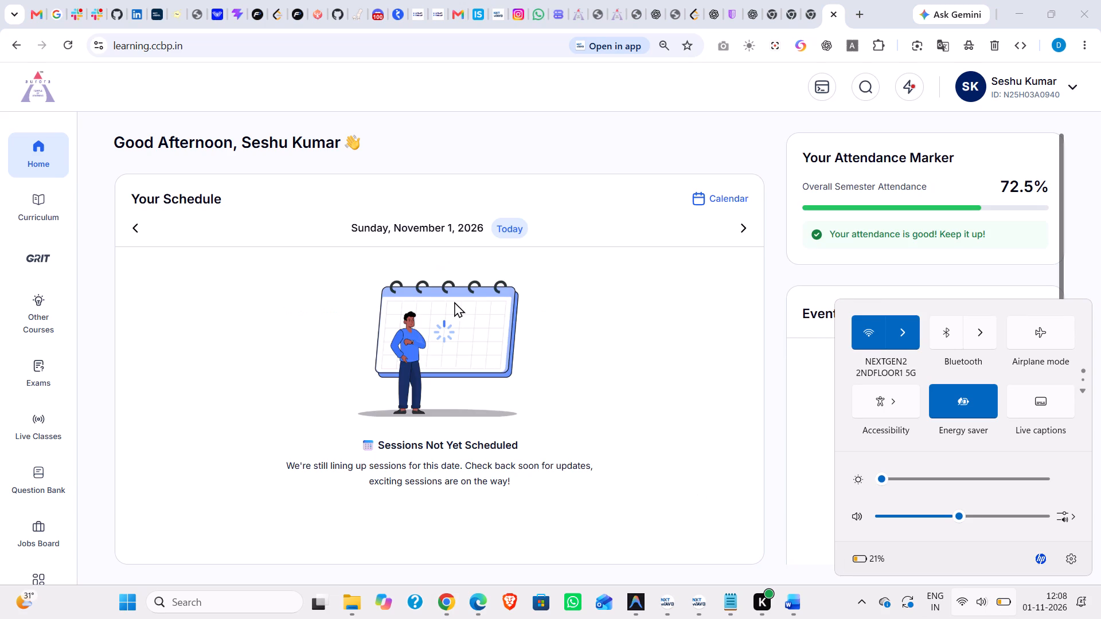
{"action": "left_click", "coordinate": [73, 194]}
{"action": "left_click", "coordinate": [50, 199]}
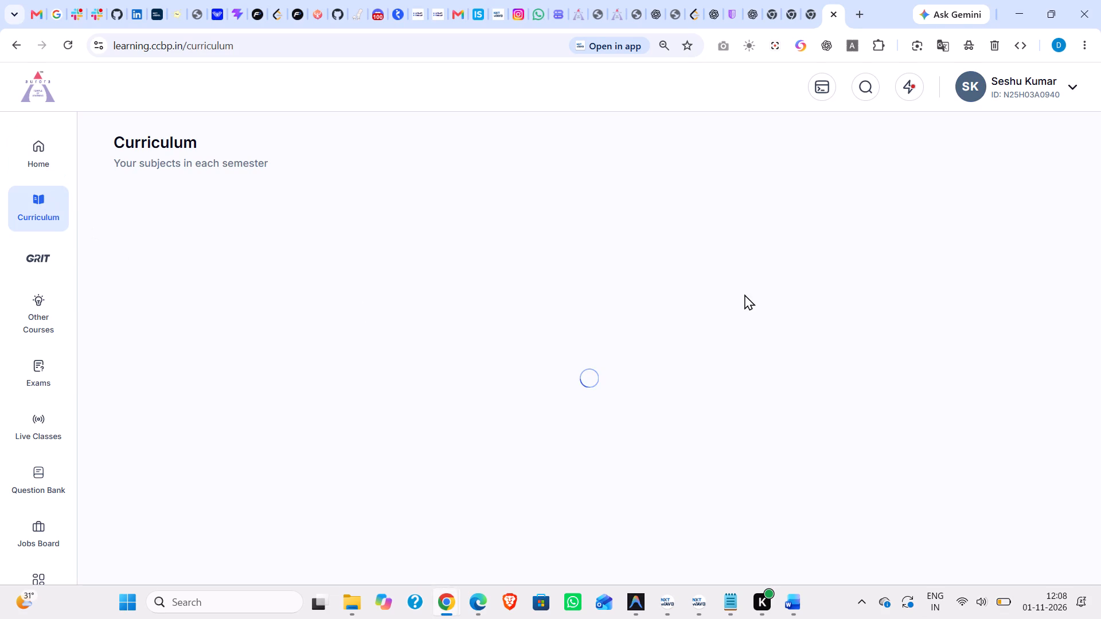
{"action": "left_click", "coordinate": [263, 205]}
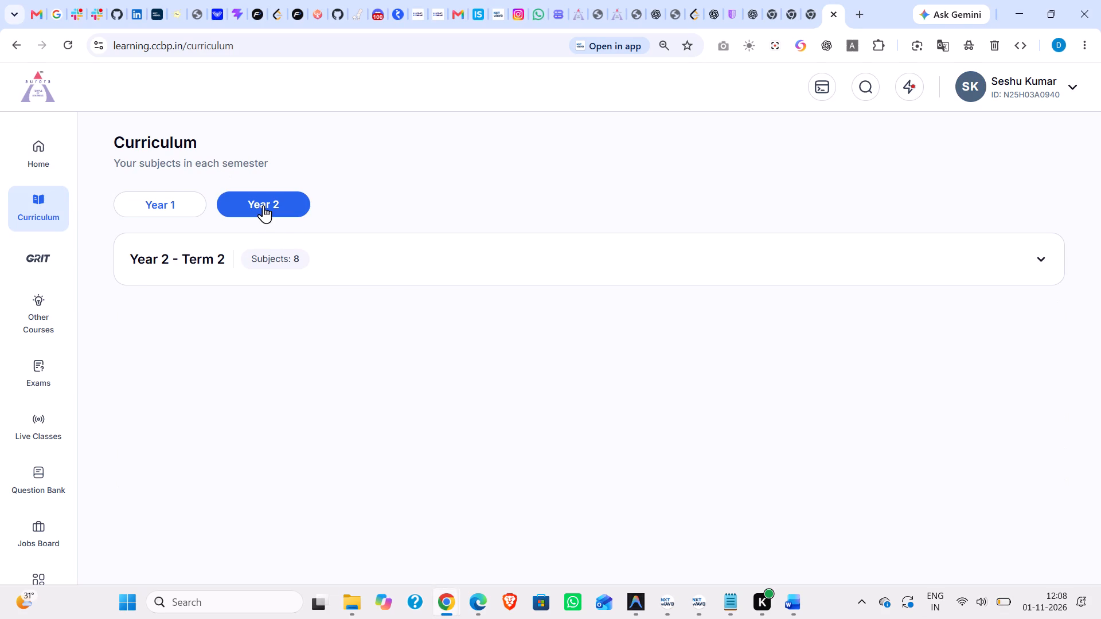
{"action": "left_click", "coordinate": [317, 261]}
{"action": "scroll", "coordinate": [335, 518], "scroll_direction": "down", "scroll_amount": 2}
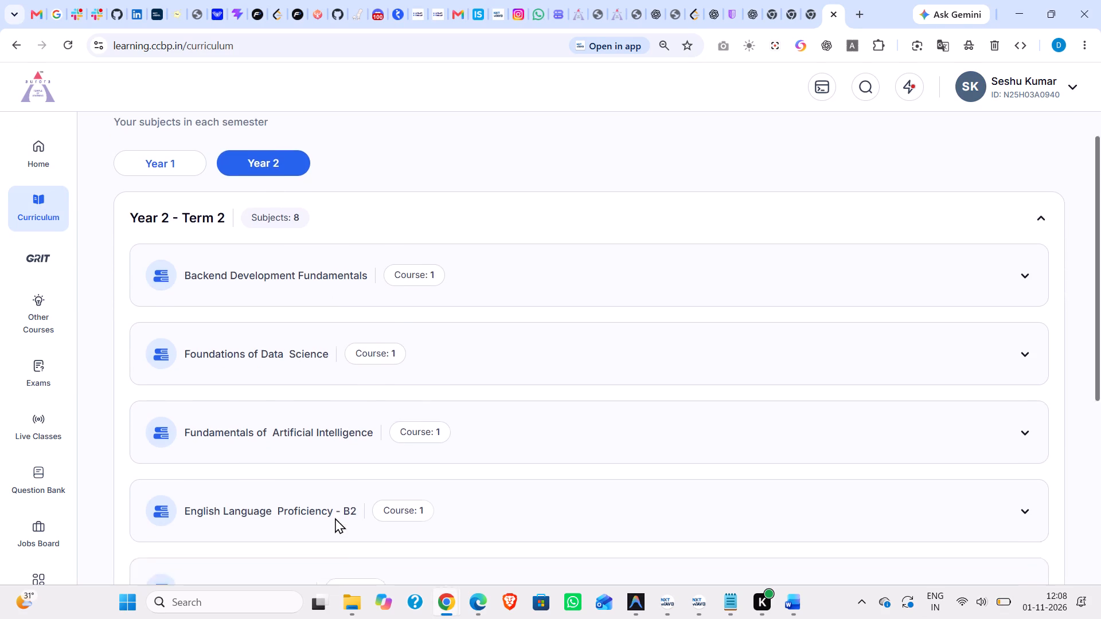
{"action": "scroll", "coordinate": [336, 506], "scroll_direction": "down", "scroll_amount": 1}
{"action": "left_click", "coordinate": [314, 502]}
{"action": "scroll", "coordinate": [310, 487], "scroll_direction": "down", "scroll_amount": 1}
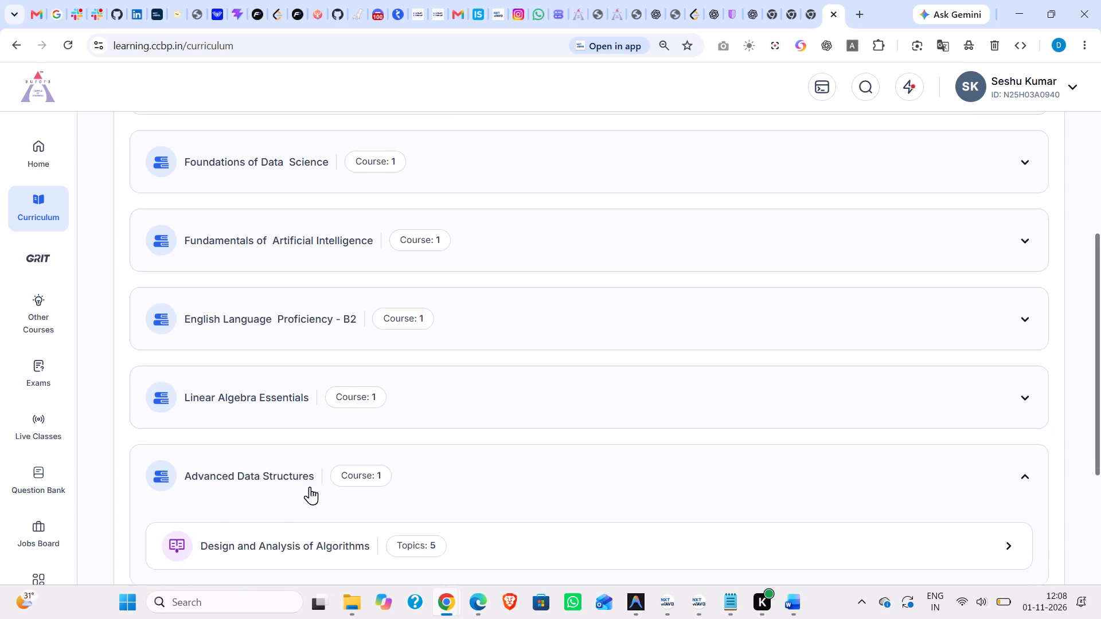
{"action": "left_click", "coordinate": [309, 483]}
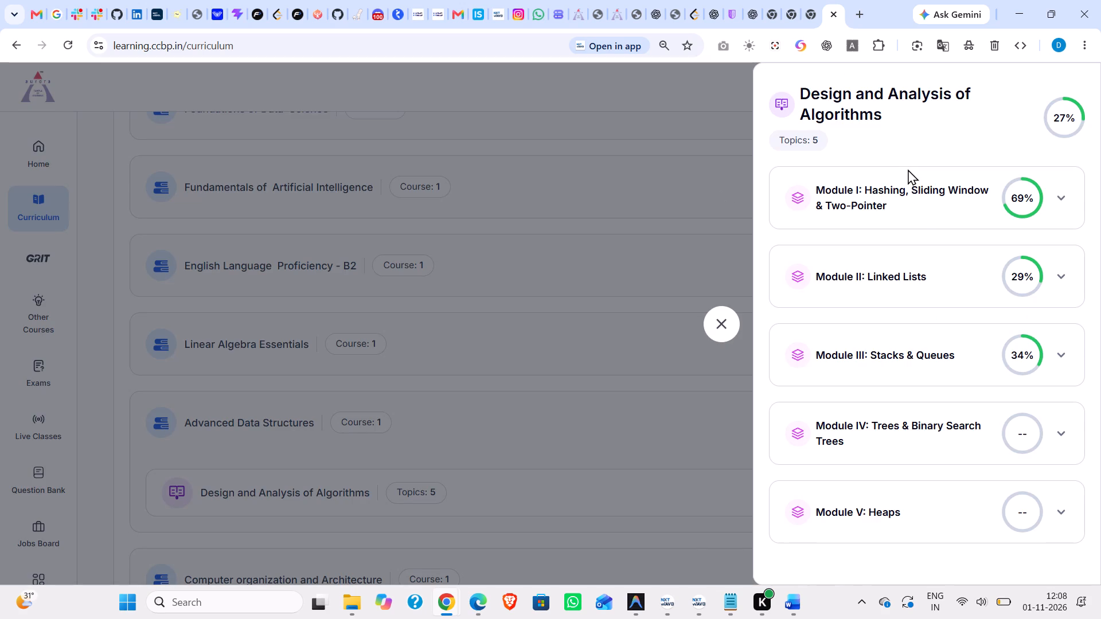
Open the Prefix Sum Array problem from the prefix sum Coding Practice in Module I: Hashing, Sliding Window & Two-Pointer.
{"action": "left_click", "coordinate": [919, 205]}
{"action": "scroll", "coordinate": [919, 205], "scroll_direction": "down", "scroll_amount": 6}
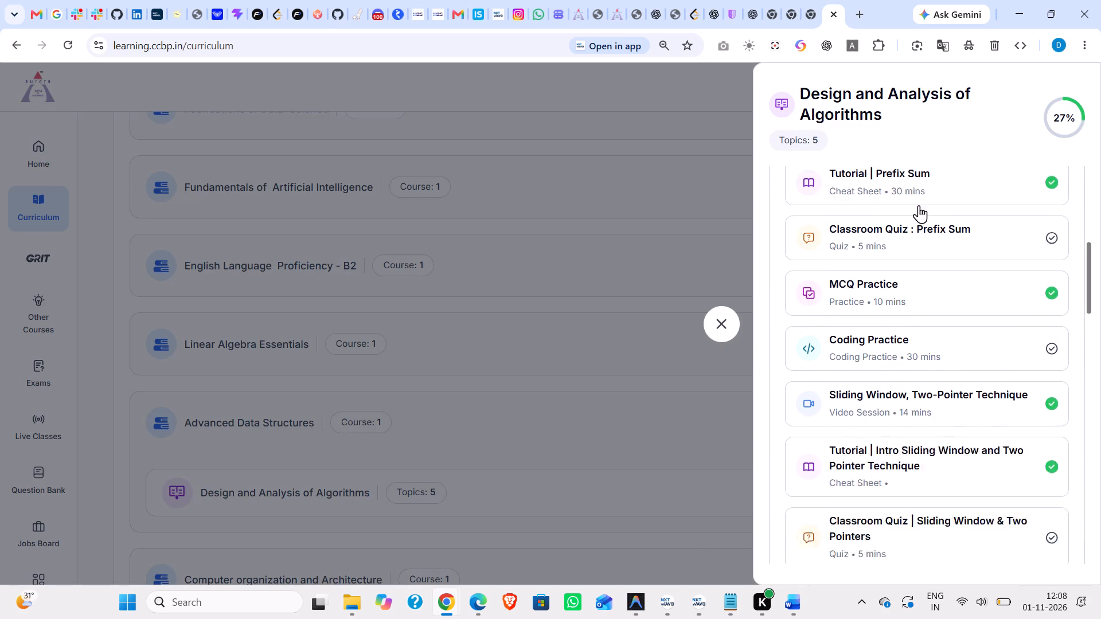
{"action": "scroll", "coordinate": [919, 223], "scroll_direction": "up", "scroll_amount": 2}
{"action": "left_click", "coordinate": [922, 452]}
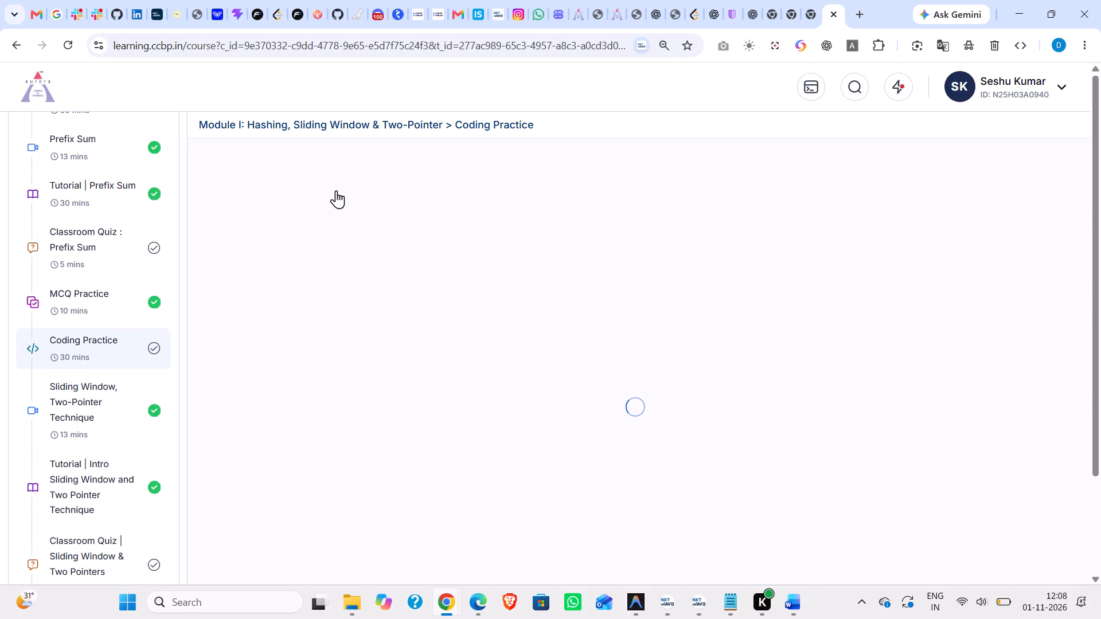
{"action": "left_click", "coordinate": [337, 217]}
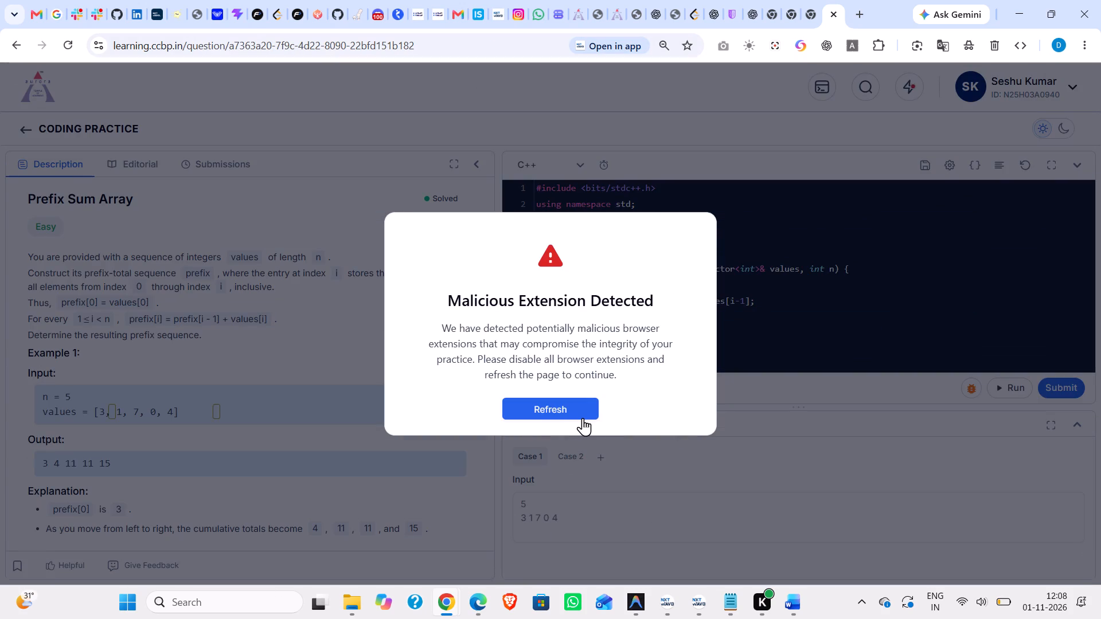
Disable the Enable Copy Paste browser extension and refresh the coding practice page.
{"action": "left_click", "coordinate": [873, 47]}
{"action": "left_click", "coordinate": [760, 250]}
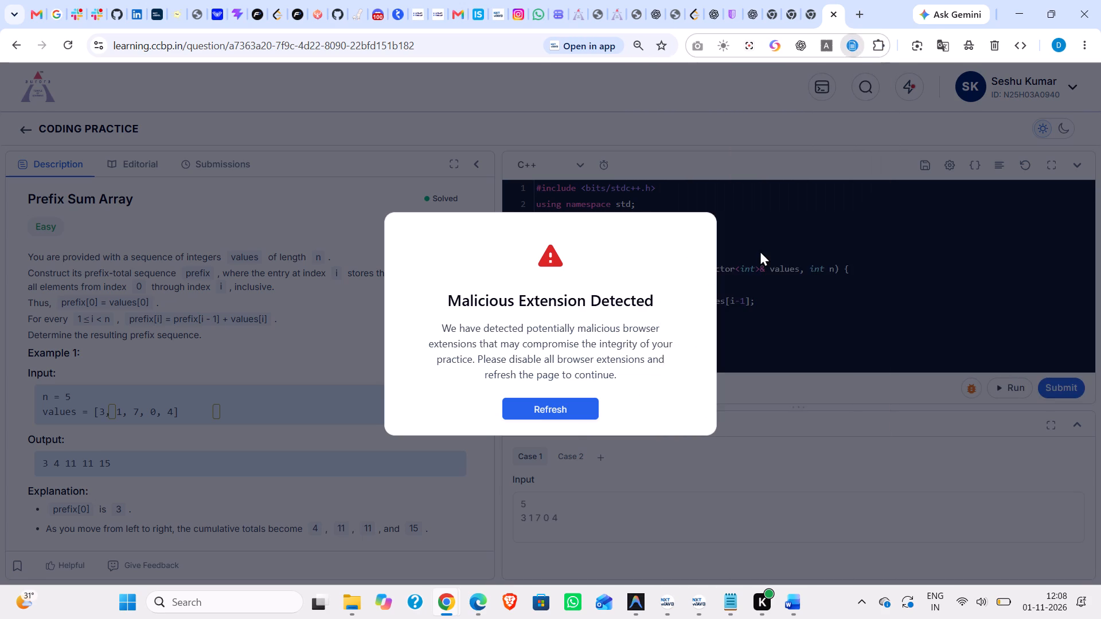
{"action": "left_click", "coordinate": [428, 328]}
{"action": "double_click", "coordinate": [409, 326]}
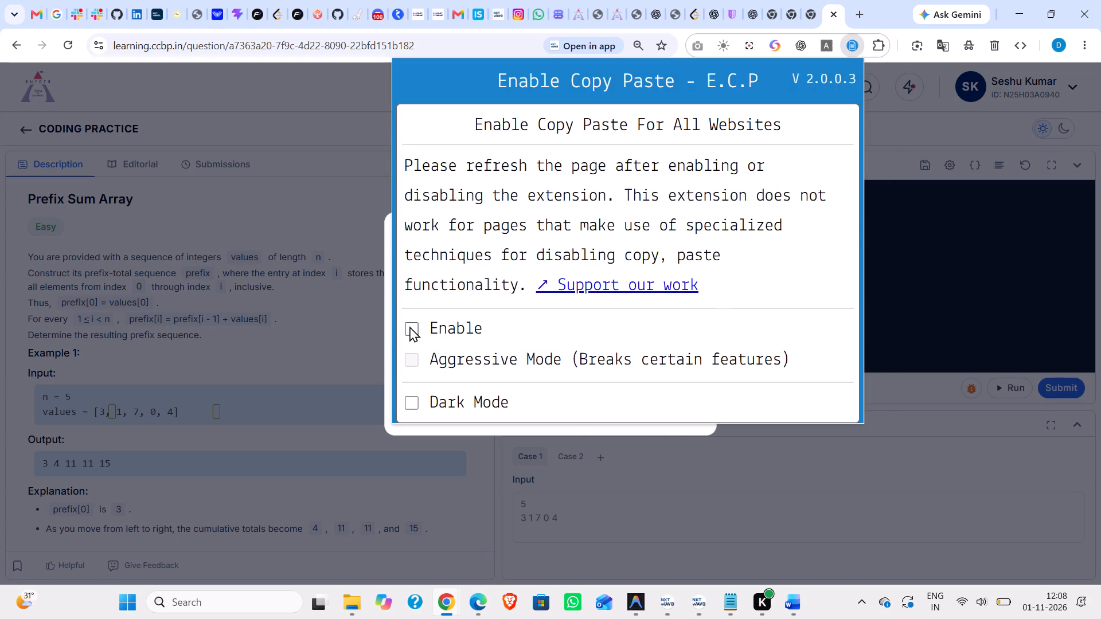
{"action": "left_click", "coordinate": [415, 329]}
{"action": "left_click", "coordinate": [318, 343]}
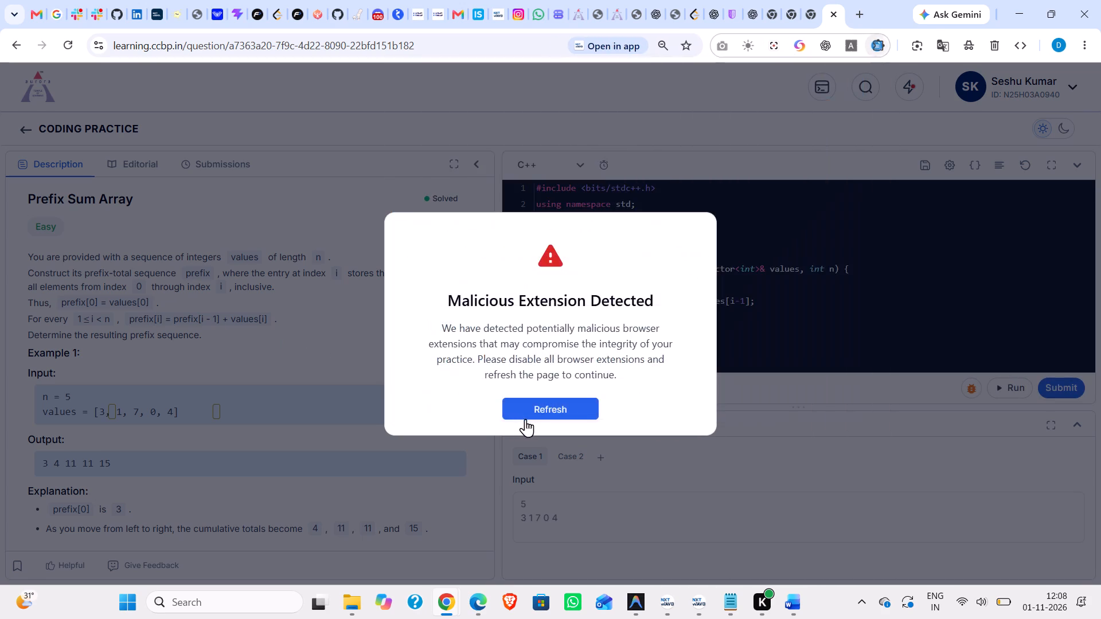
{"action": "left_click", "coordinate": [525, 419]}
{"action": "left_click", "coordinate": [620, 131]}
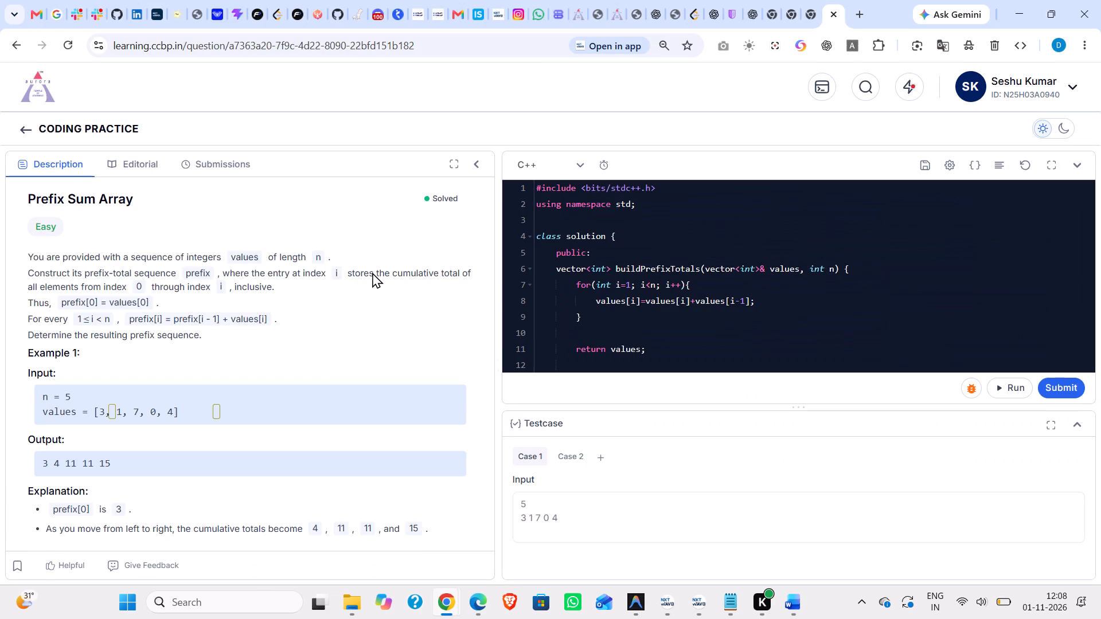
Run the C++ prefix sum solution on the sample test cases and check its output against the expected output.
{"action": "scroll", "coordinate": [372, 272], "scroll_direction": "down", "scroll_amount": 2}
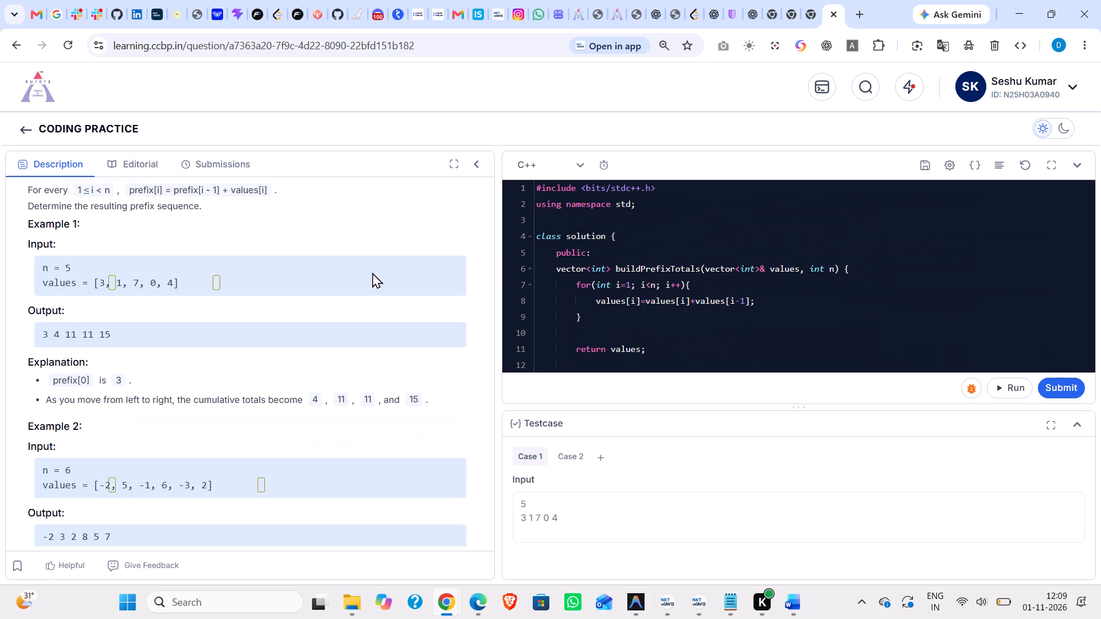
{"action": "left_click", "coordinate": [994, 402]}
{"action": "left_click", "coordinate": [1001, 394]}
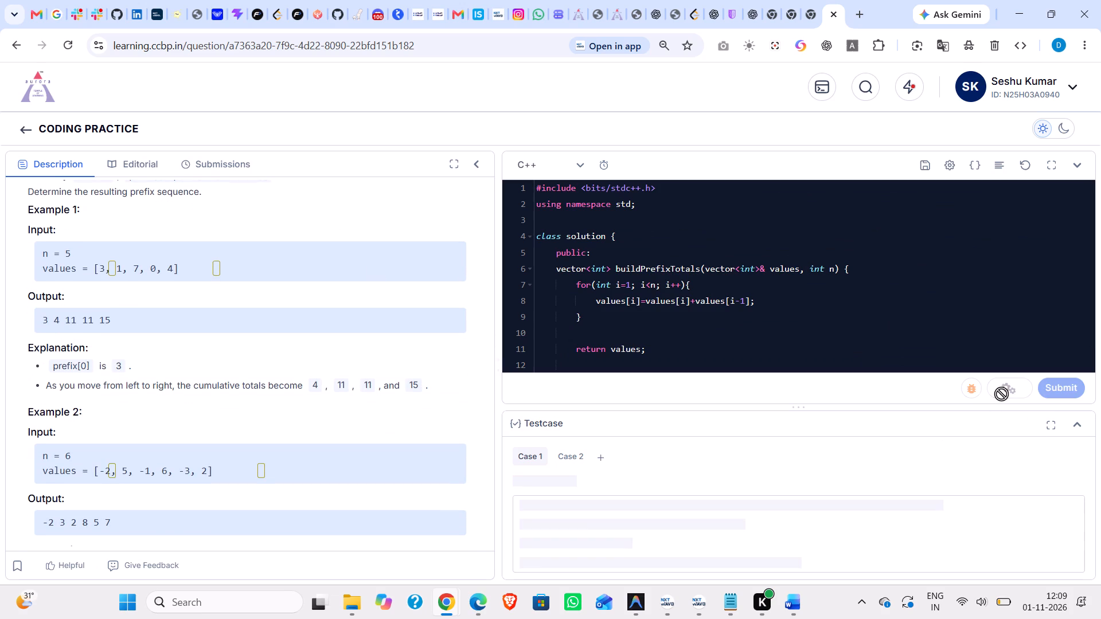
{"action": "scroll", "coordinate": [788, 298], "scroll_direction": "down", "scroll_amount": 2}
{"action": "scroll", "coordinate": [740, 473], "scroll_direction": "down", "scroll_amount": 3}
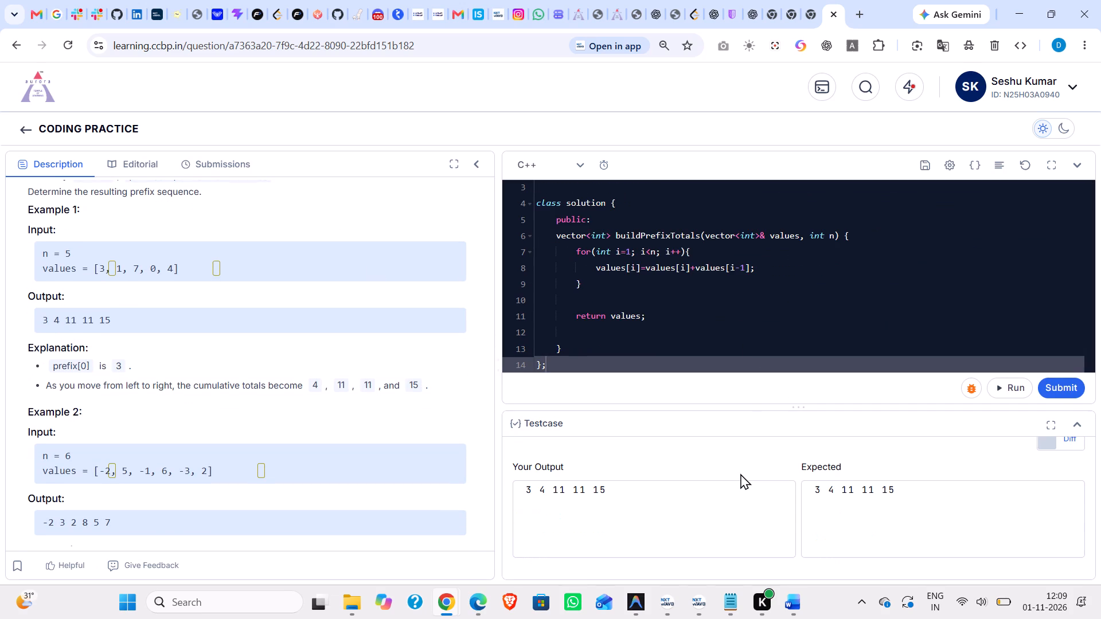
{"action": "scroll", "coordinate": [740, 473], "scroll_direction": "up", "scroll_amount": 4}
Enlarge the code editor over the test case area until the whole prefix sum solution fits, and review the problem description.
{"action": "left_click", "coordinate": [794, 411]}
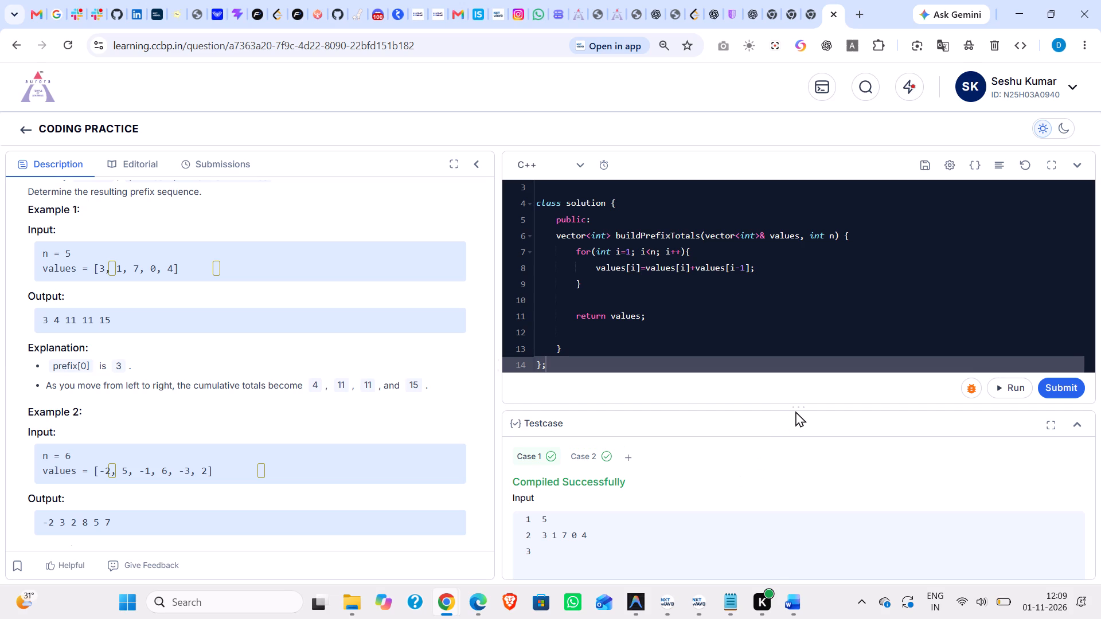
{"action": "left_click_drag", "start_coordinate": [799, 403], "coordinate": [799, 518]}
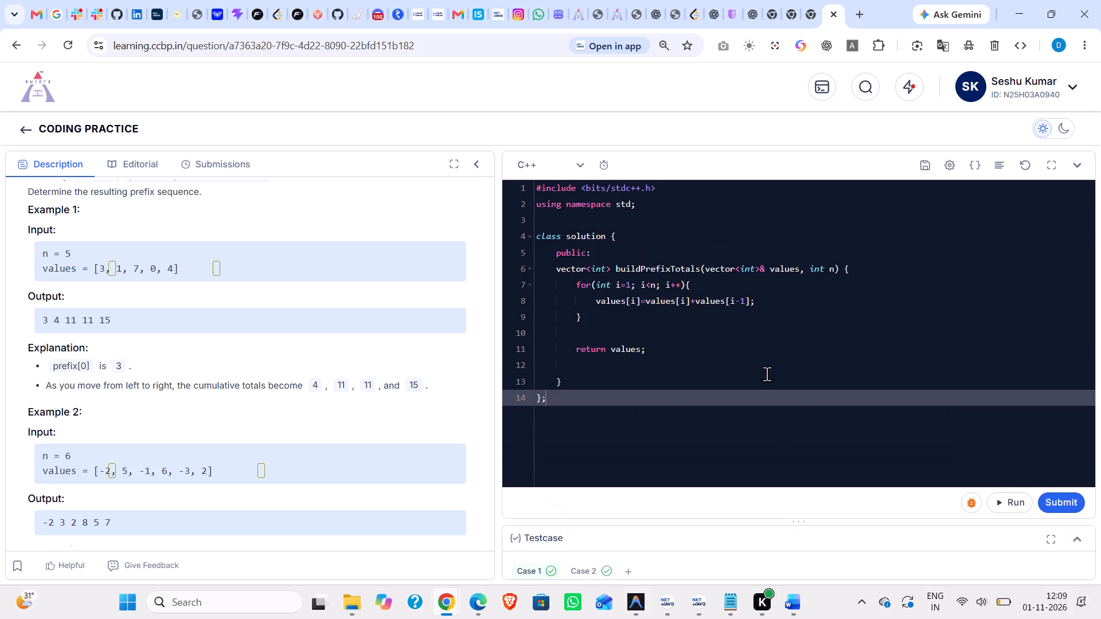
{"action": "scroll", "coordinate": [767, 374], "scroll_direction": "up", "scroll_amount": 3}
{"action": "scroll", "coordinate": [304, 434], "scroll_direction": "up", "scroll_amount": 6}
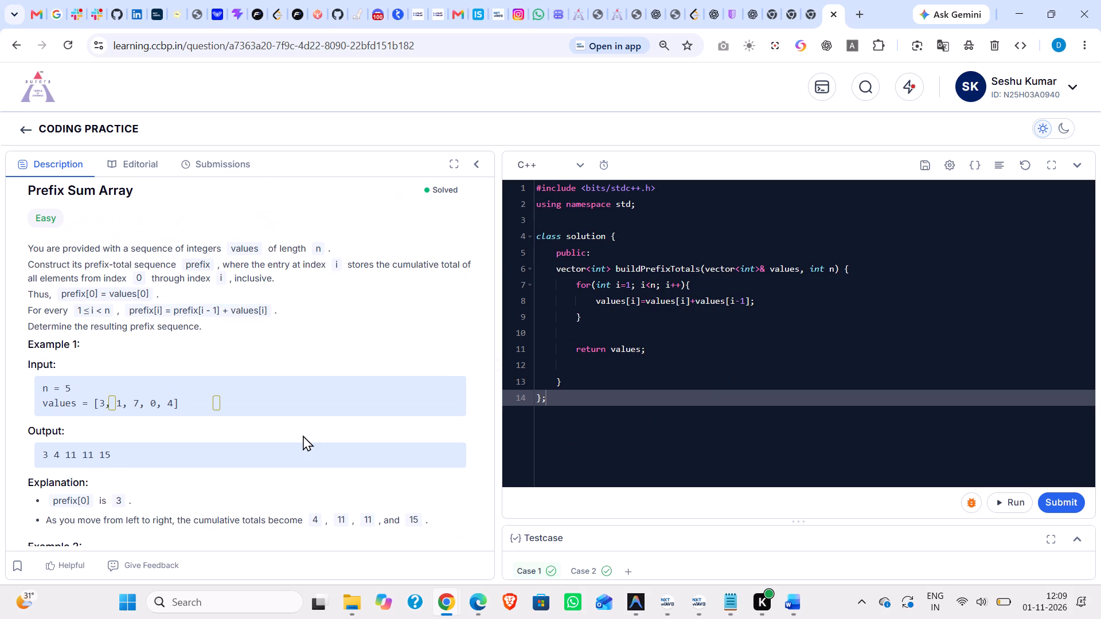
{"action": "scroll", "coordinate": [666, 394], "scroll_direction": "down", "scroll_amount": 3}
{"action": "scroll", "coordinate": [755, 532], "scroll_direction": "down", "scroll_amount": 3}
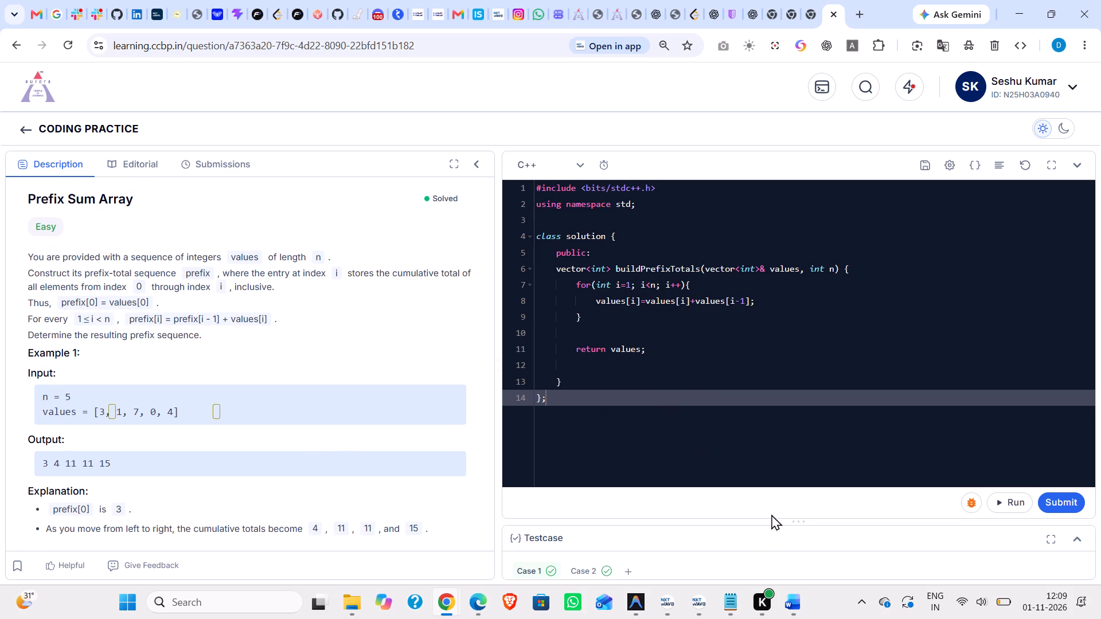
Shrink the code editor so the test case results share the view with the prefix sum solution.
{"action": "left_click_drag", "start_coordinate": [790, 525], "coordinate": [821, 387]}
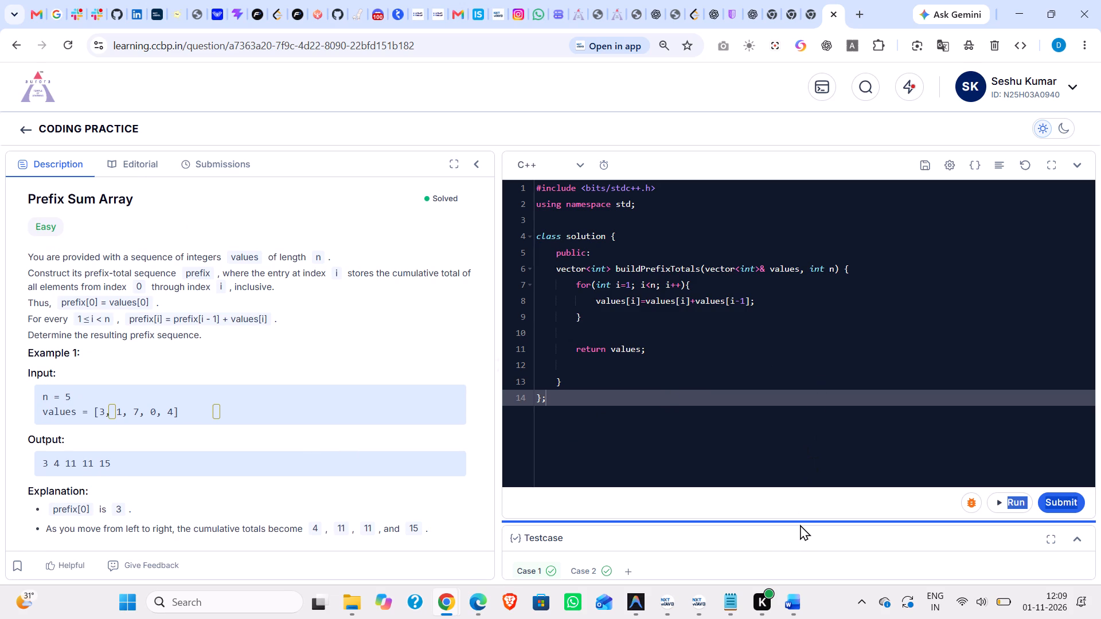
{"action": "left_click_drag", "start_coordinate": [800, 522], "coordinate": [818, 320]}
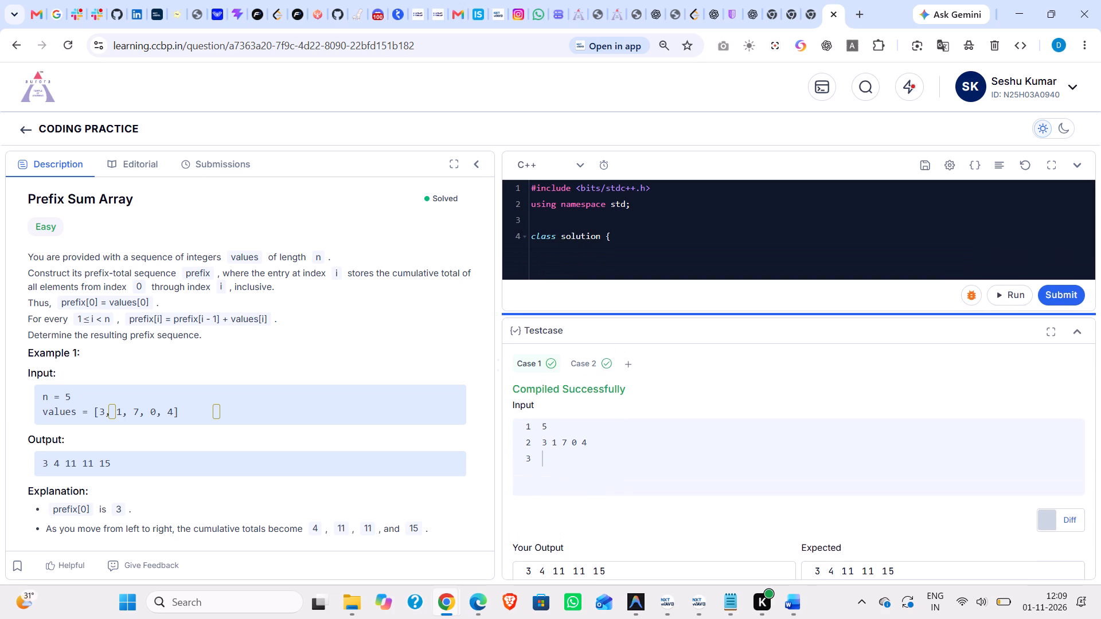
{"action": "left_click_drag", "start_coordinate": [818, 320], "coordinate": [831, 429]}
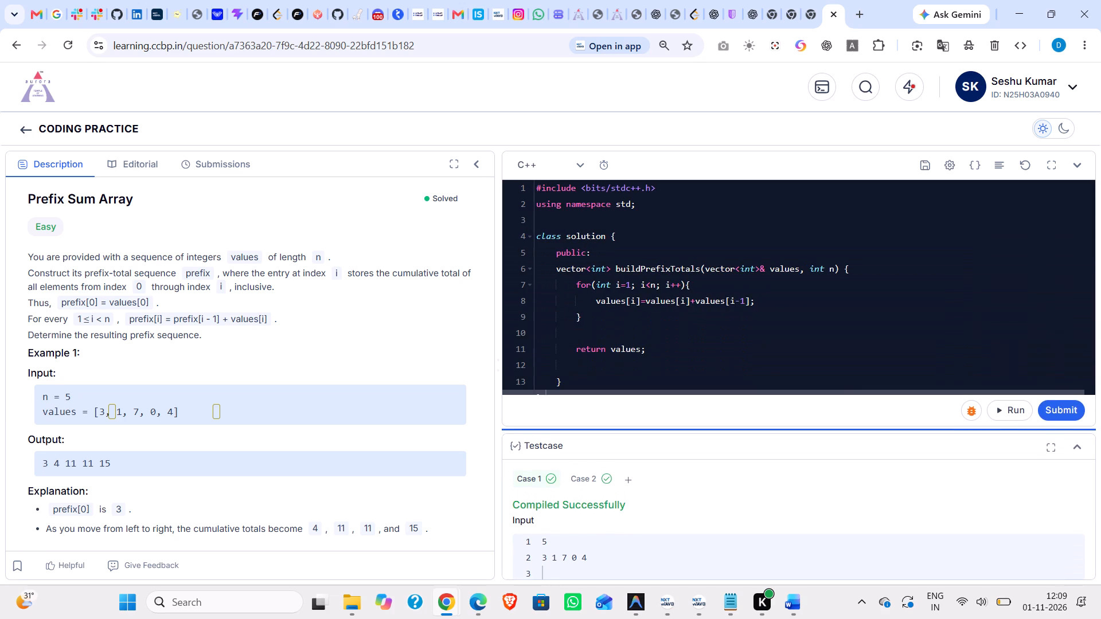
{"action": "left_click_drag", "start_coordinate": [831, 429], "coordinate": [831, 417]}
Copy the "Implementation (Code)" subheading from lab_Report_1 in Word and paste it below the experiment 2.1 heading in Document2.
{"action": "key", "text": "alt+Tab"}
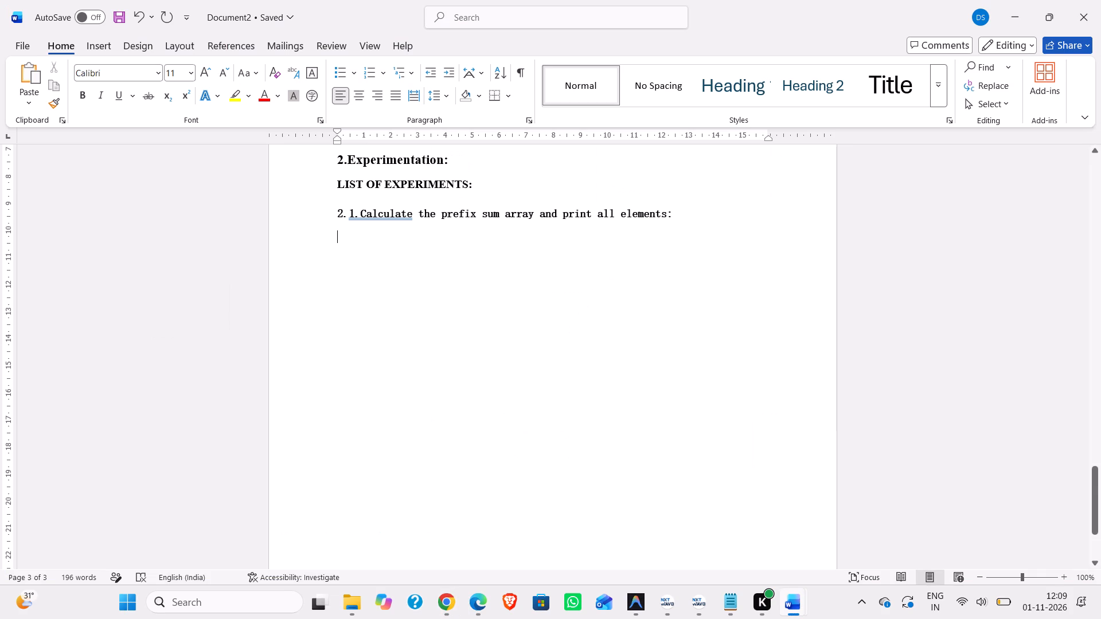
{"action": "scroll", "coordinate": [598, 446], "scroll_direction": "down", "scroll_amount": 10}
{"action": "scroll", "coordinate": [611, 435], "scroll_direction": "up", "scroll_amount": 5}
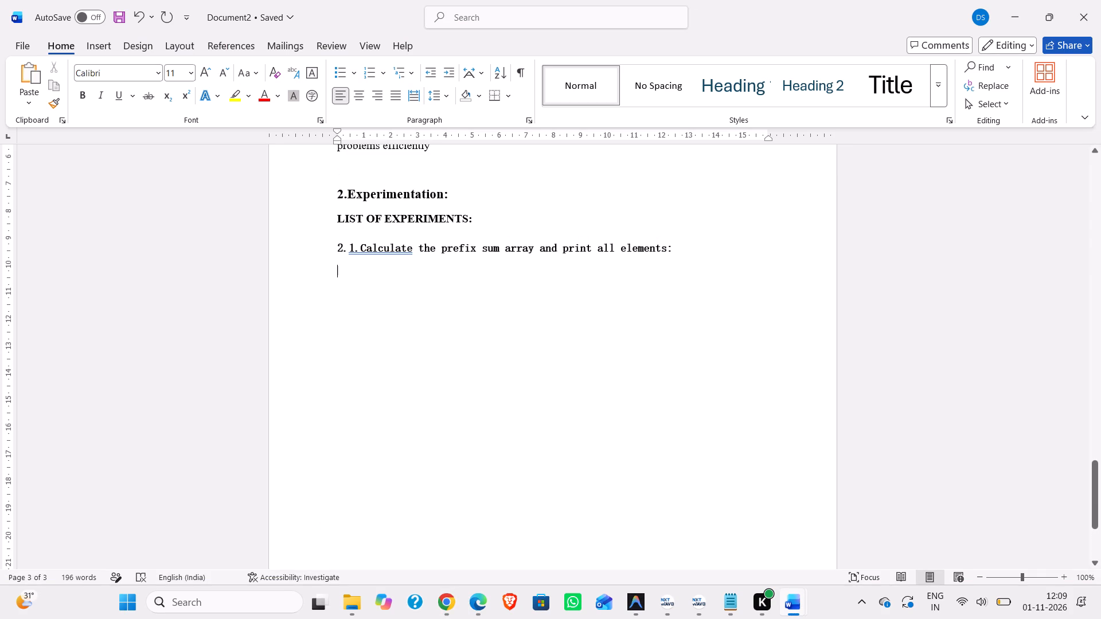
{"action": "key", "text": "alt+Tab"}
{"action": "key", "text": "alt+Tab"}
{"action": "left_click", "coordinate": [880, 550]}
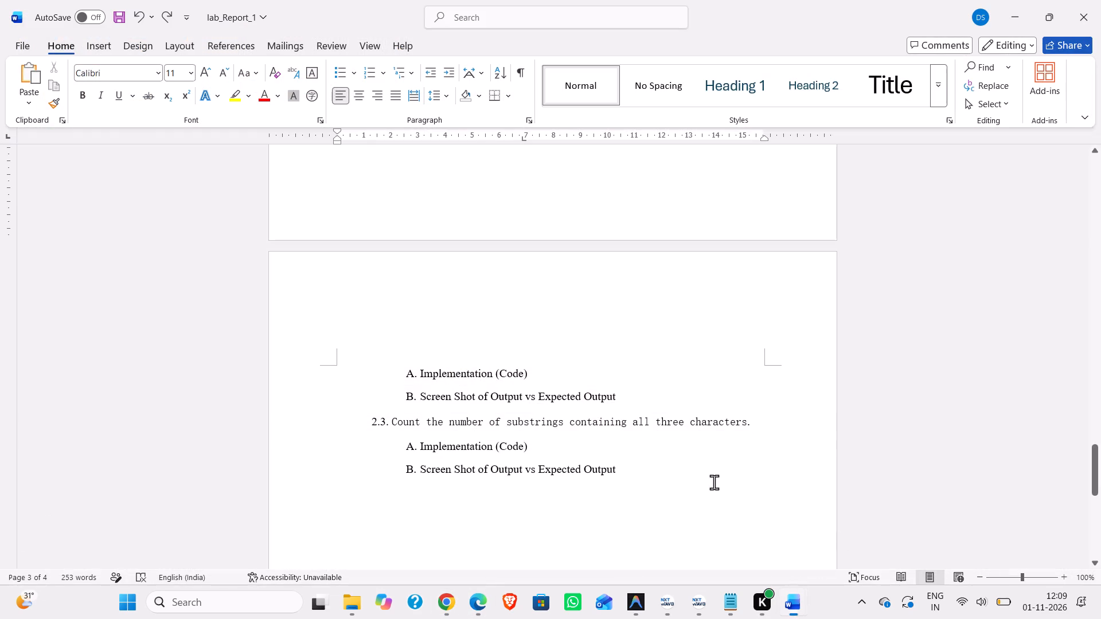
{"action": "left_click", "coordinate": [409, 375]}
{"action": "left_click", "coordinate": [408, 375]}
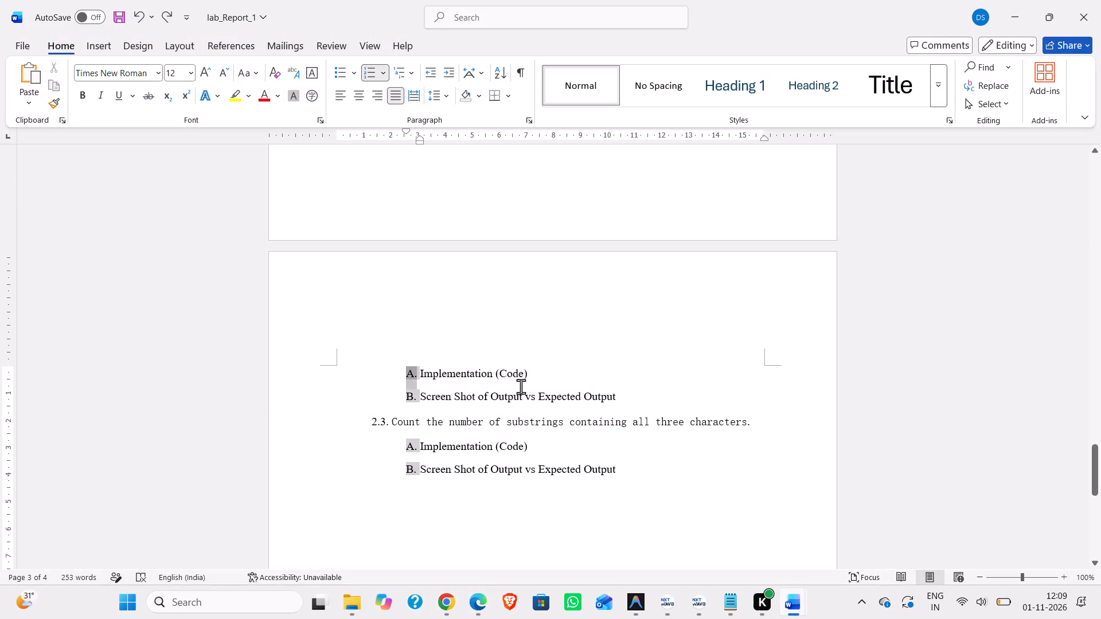
{"action": "left_click", "coordinate": [565, 386]}
{"action": "left_click_drag", "start_coordinate": [537, 373], "coordinate": [387, 371]}
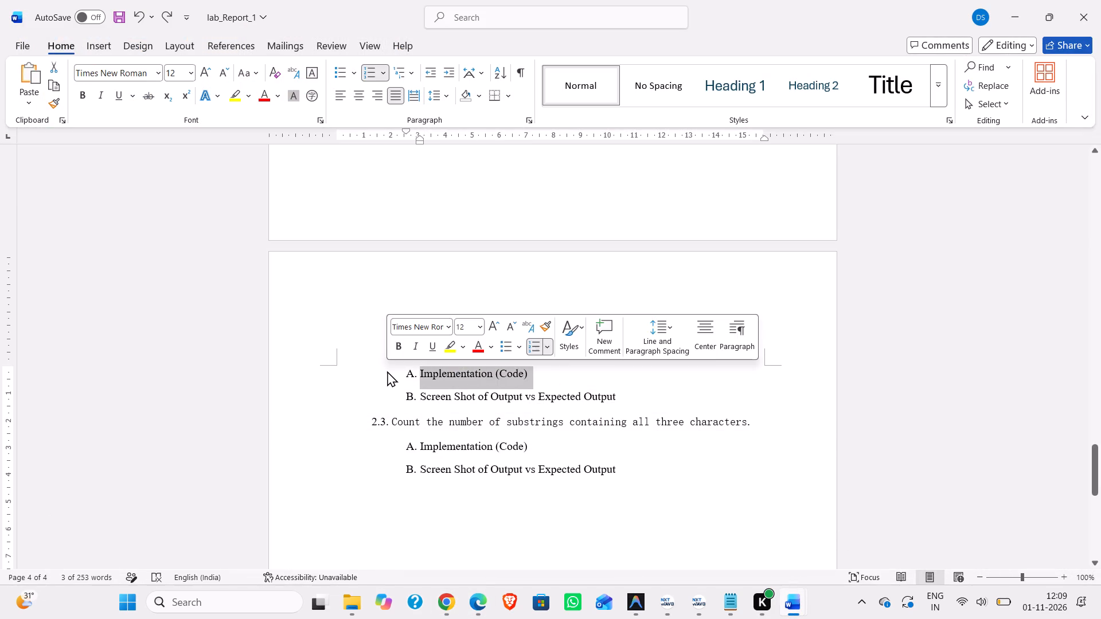
{"action": "key", "text": "ctrl+c"}
{"action": "key", "text": "alt+Tab"}
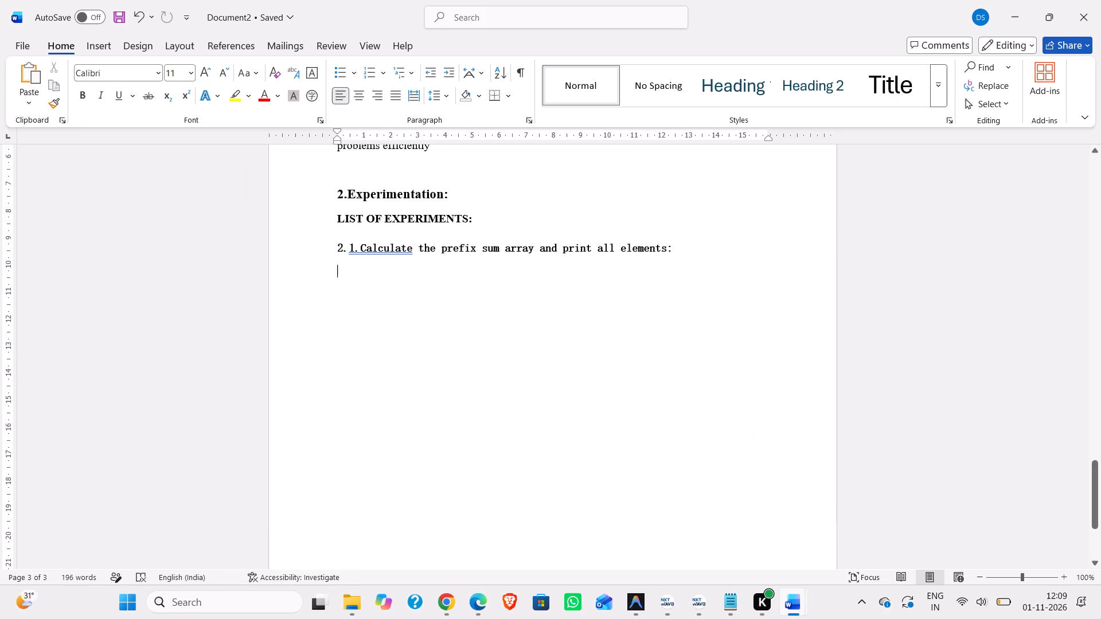
{"action": "key", "text": "ctrl+v"}
Replace the automatic list letter of the Implementation (Code) subheading with plain text "A." at the margin.
{"action": "left_click", "coordinate": [419, 272]}
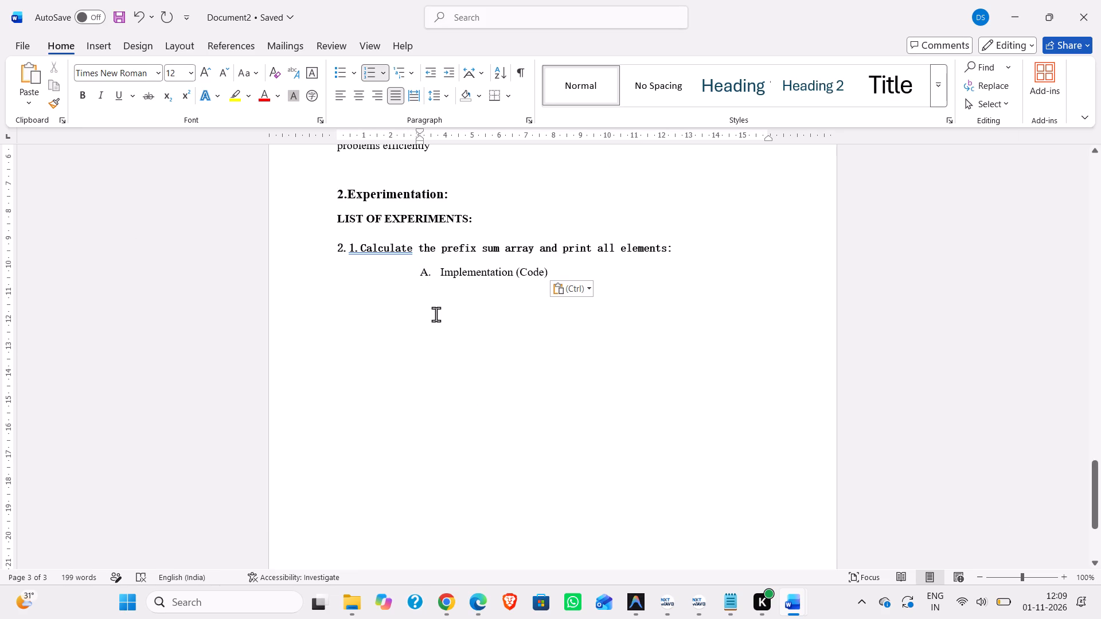
{"action": "key", "text": "BackSpace"}
{"action": "key", "text": "BackSpace"}
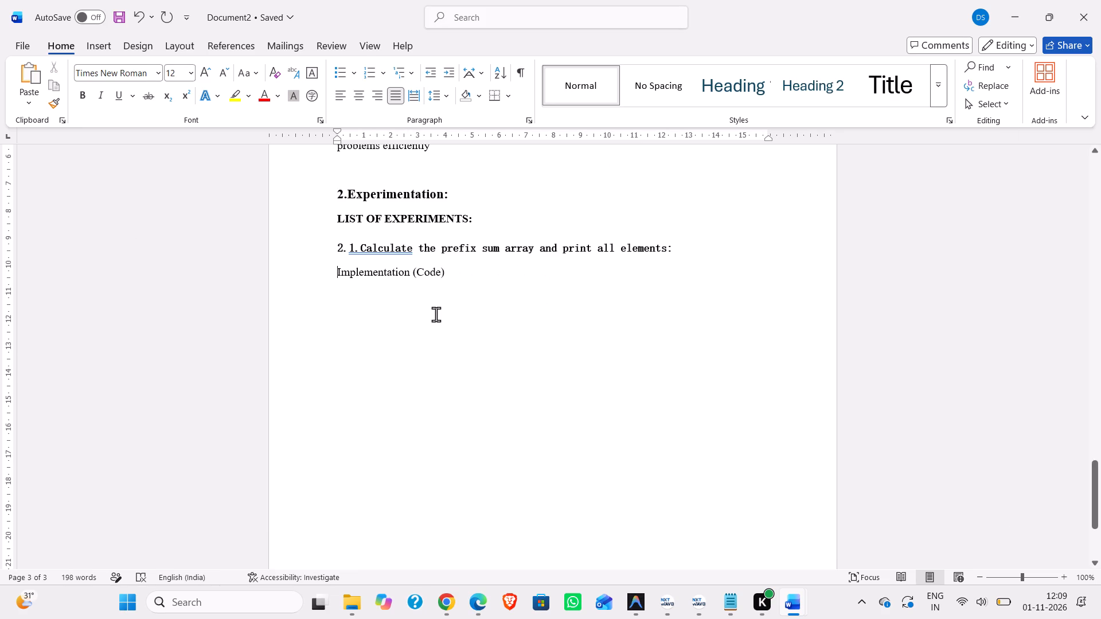
{"action": "type", "text": "A."}
{"action": "key", "text": "space"}
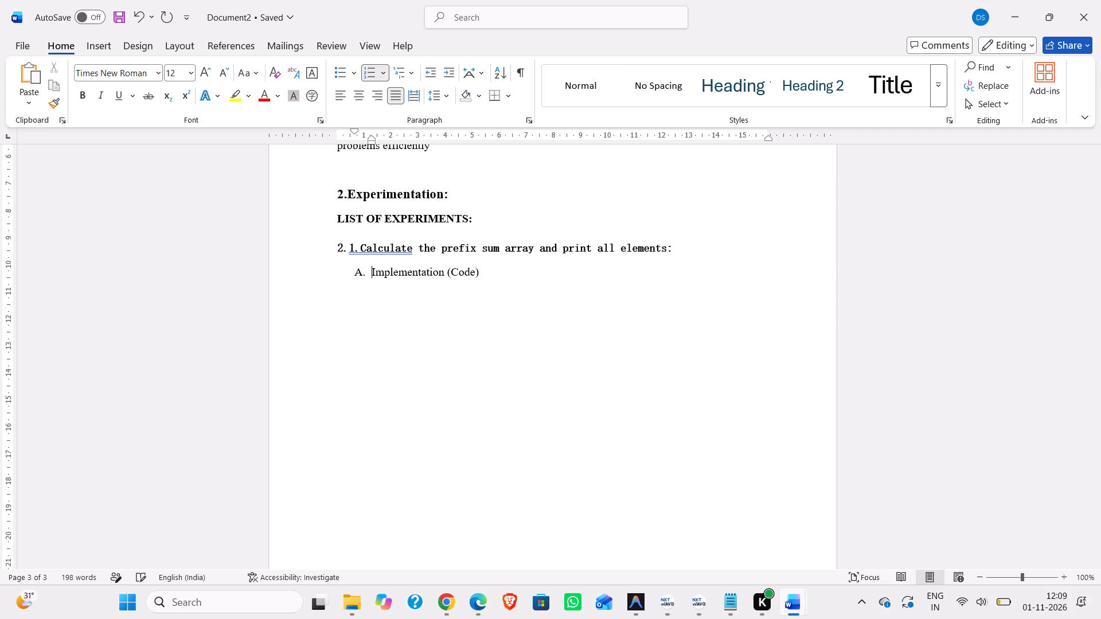
{"action": "key", "text": "ctrl+z"}
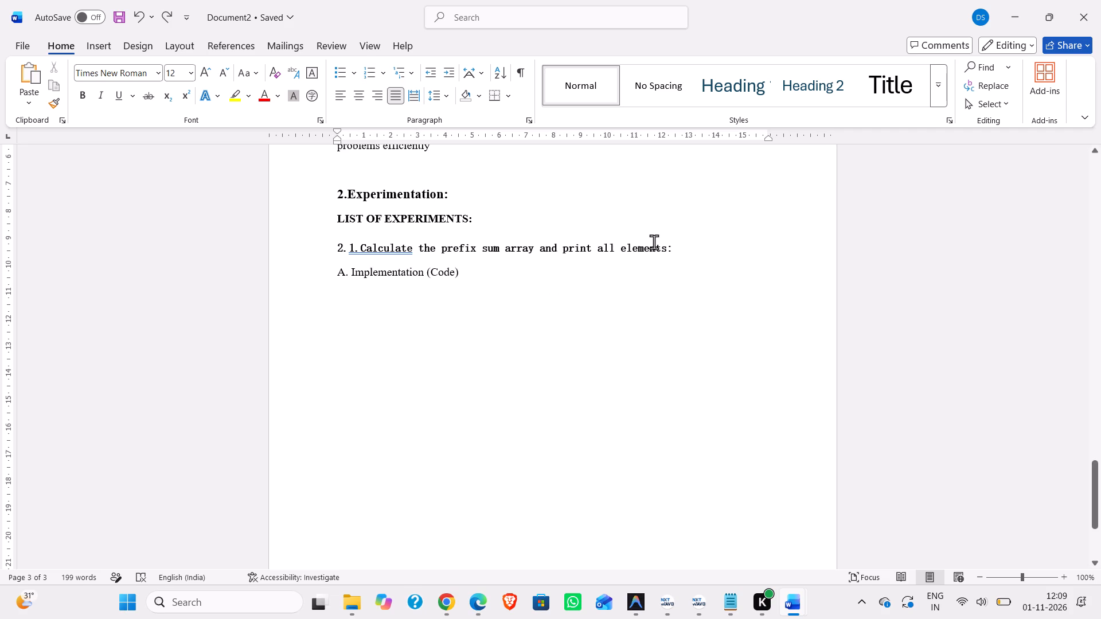
Add a blank line between the experiment 2.1 heading and the A. Implementation (Code) subheading.
{"action": "left_click", "coordinate": [674, 250]}
{"action": "key", "text": "shift+Return"}
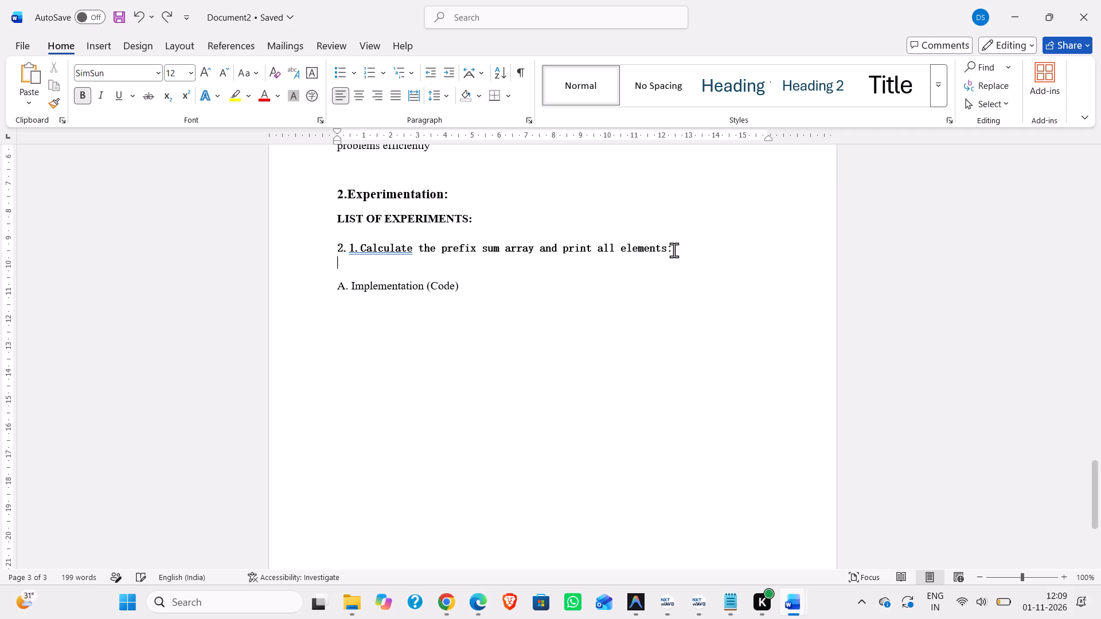
Add a colon to the end of the A. Implementation (Code) subheading and make it bold.
{"action": "left_click", "coordinate": [481, 284]}
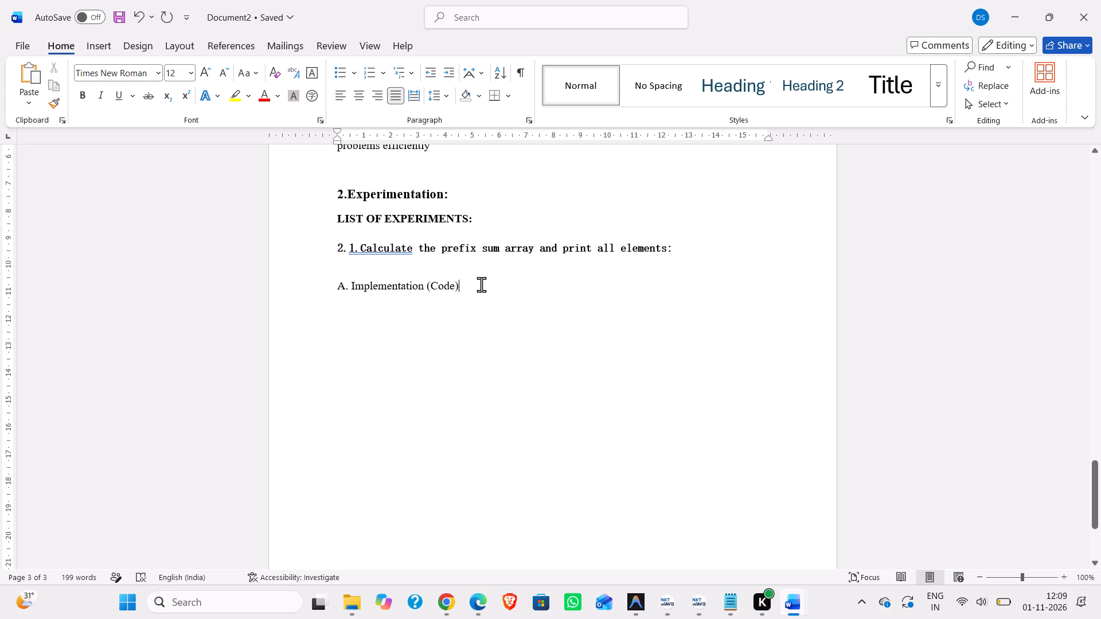
{"action": "key", "text": "shift+colon"}
{"action": "left_click_drag", "start_coordinate": [477, 287], "coordinate": [329, 283]}
{"action": "left_click", "coordinate": [341, 262]}
{"action": "left_click", "coordinate": [386, 319]}
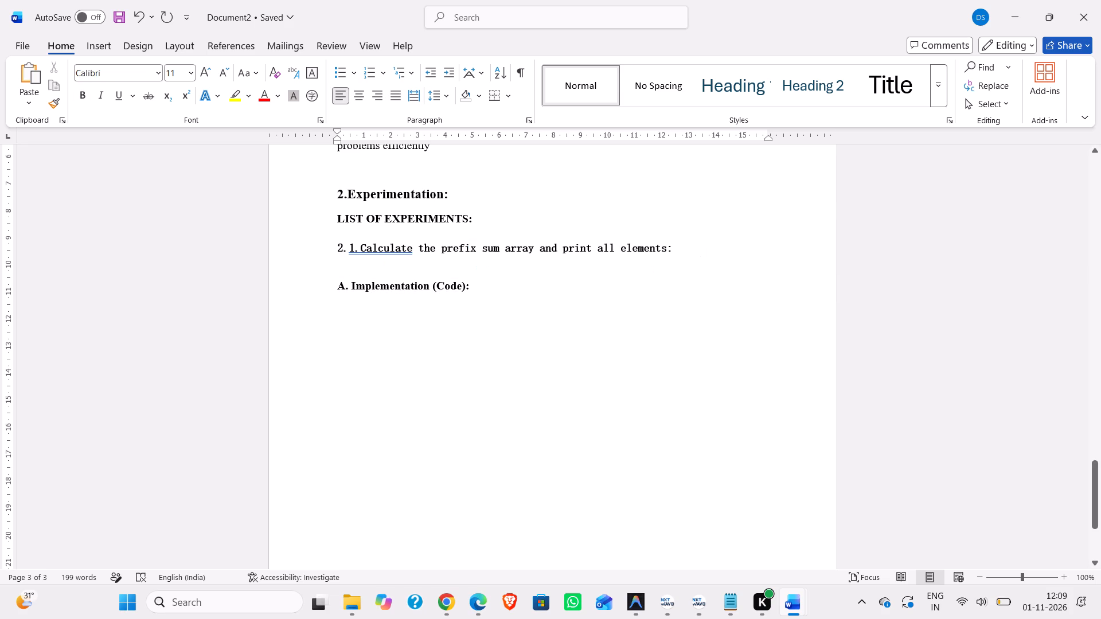
Add a blank line below the LIST OF EXPERIMENTS heading.
{"action": "scroll", "coordinate": [447, 351], "scroll_direction": "up", "scroll_amount": 5}
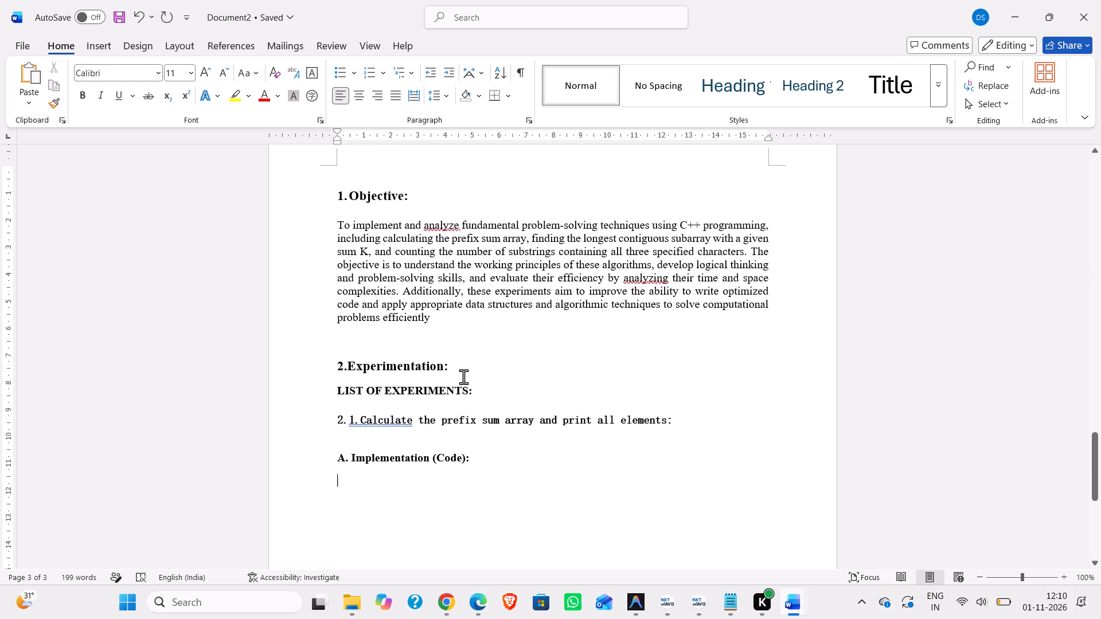
{"action": "left_click", "coordinate": [488, 394]}
{"action": "key", "text": "shift+Return"}
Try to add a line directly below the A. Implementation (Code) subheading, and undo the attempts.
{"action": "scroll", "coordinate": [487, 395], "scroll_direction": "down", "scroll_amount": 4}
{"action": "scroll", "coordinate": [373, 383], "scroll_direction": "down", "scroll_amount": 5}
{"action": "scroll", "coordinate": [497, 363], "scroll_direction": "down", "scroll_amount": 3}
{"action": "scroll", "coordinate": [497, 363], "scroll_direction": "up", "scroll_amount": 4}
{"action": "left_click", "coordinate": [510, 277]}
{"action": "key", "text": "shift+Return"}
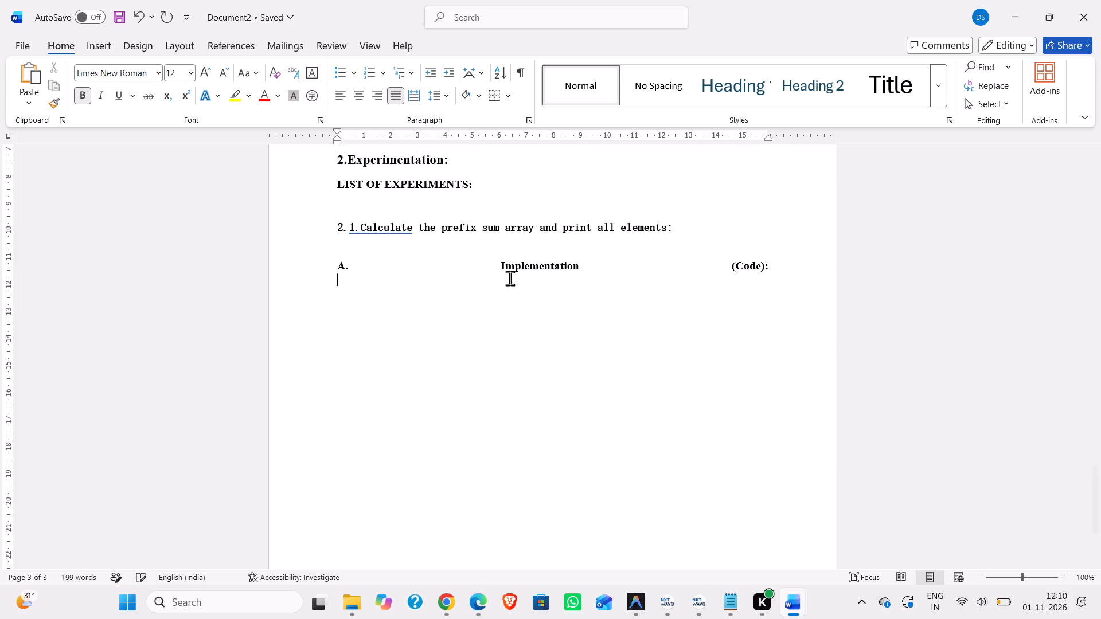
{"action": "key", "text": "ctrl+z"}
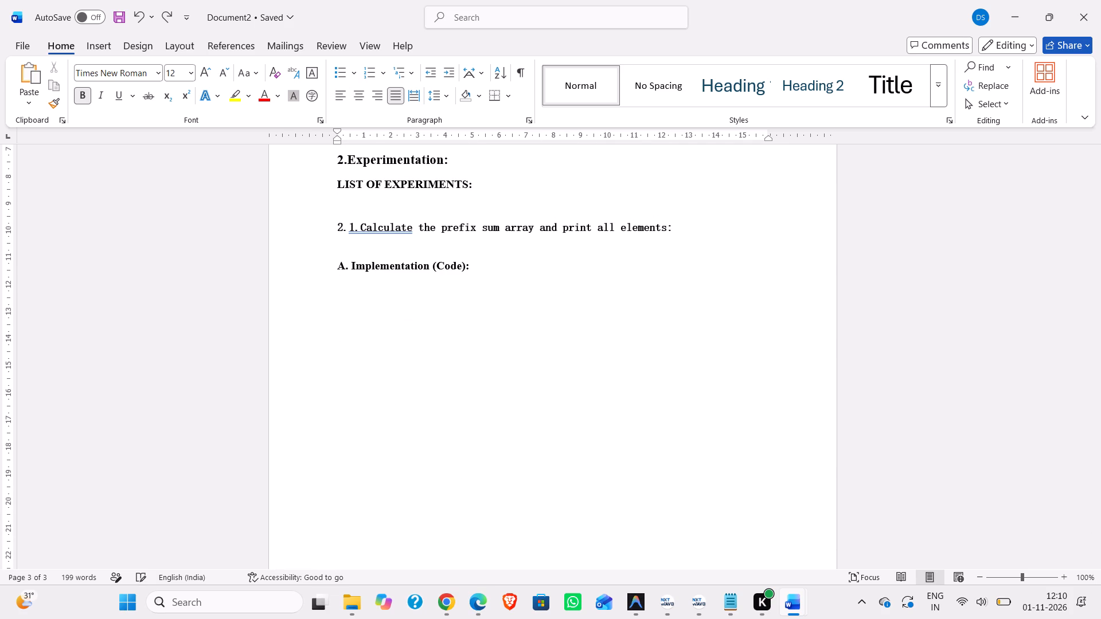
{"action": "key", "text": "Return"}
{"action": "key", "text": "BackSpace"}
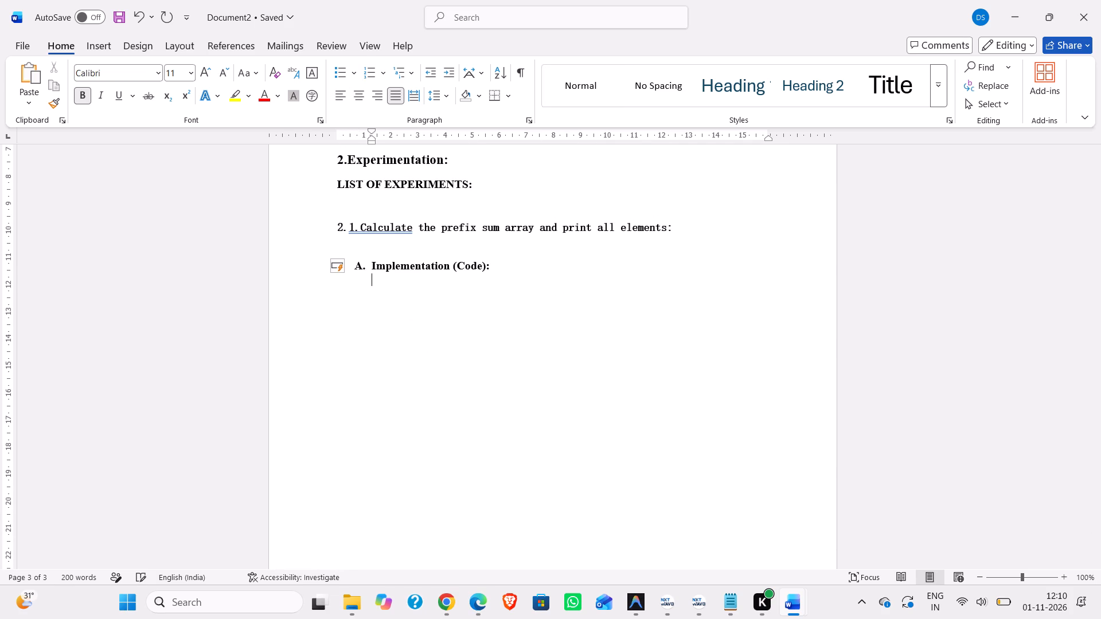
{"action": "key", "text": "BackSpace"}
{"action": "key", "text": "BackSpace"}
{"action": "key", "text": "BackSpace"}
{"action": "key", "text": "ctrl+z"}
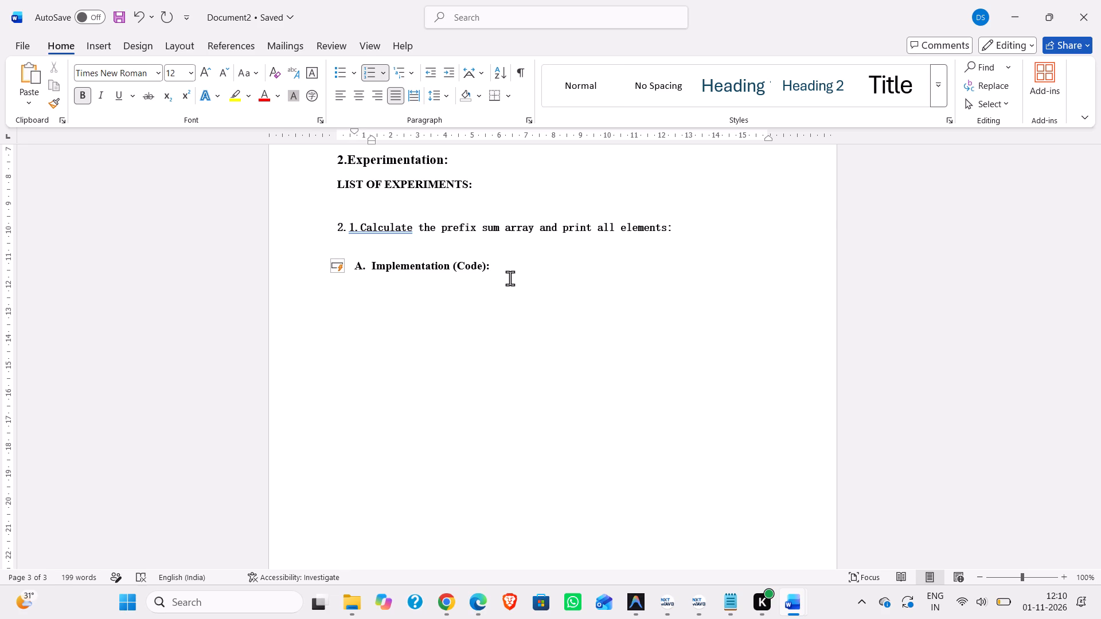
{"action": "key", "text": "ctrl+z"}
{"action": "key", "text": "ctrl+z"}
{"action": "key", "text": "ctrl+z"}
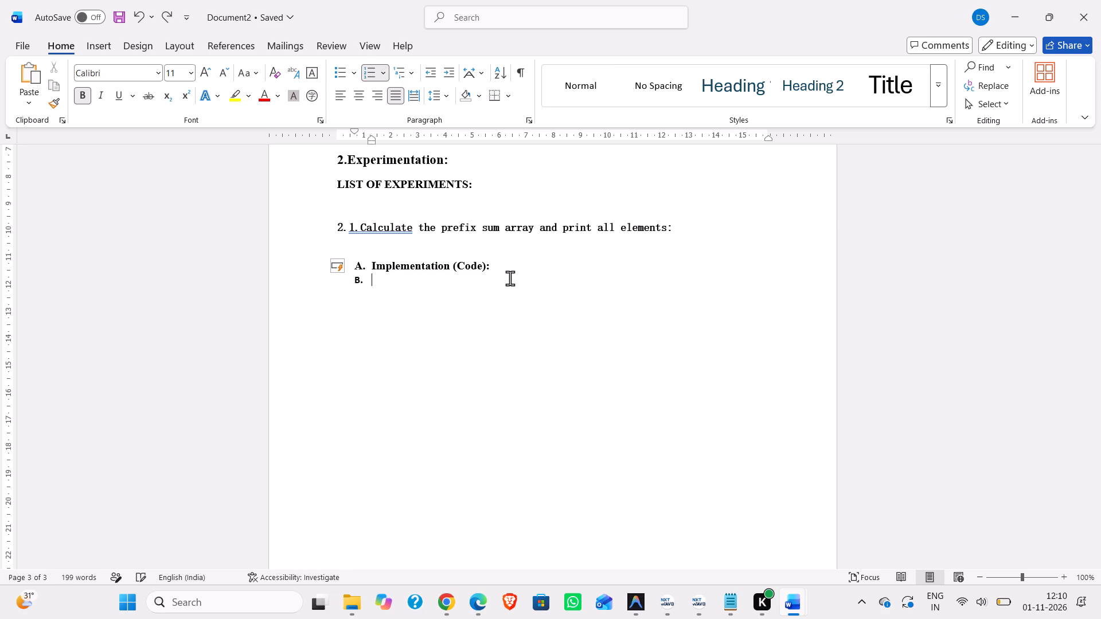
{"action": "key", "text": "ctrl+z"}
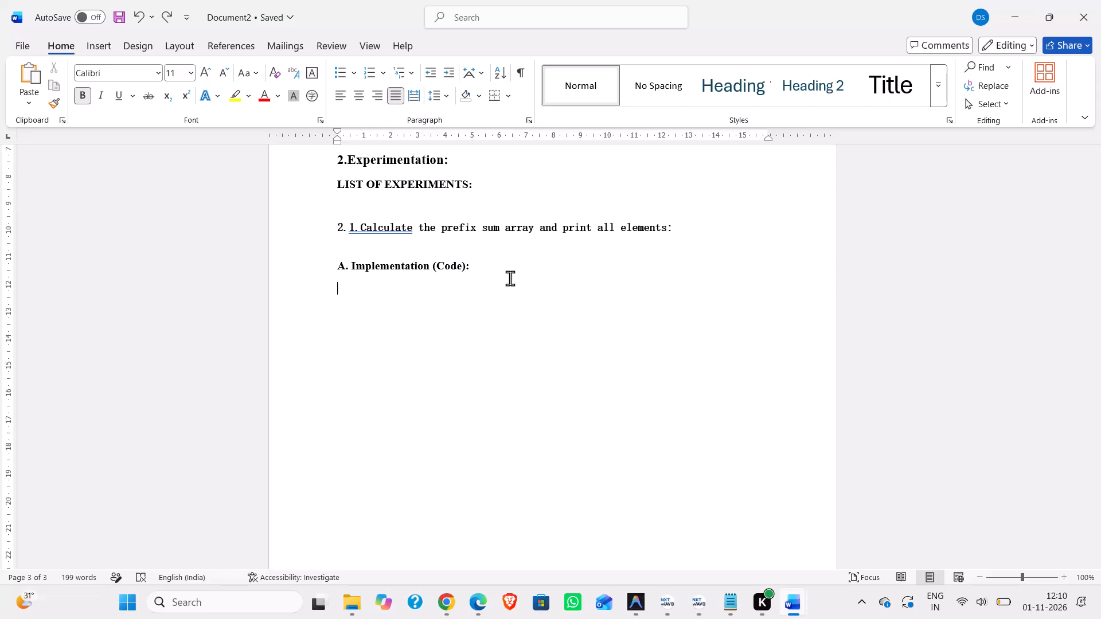
Switch to the Prefix Sum Array problem in Chrome and enlarge the code editor until the whole solution is visible.
{"action": "scroll", "coordinate": [510, 278], "scroll_direction": "down", "scroll_amount": 3}
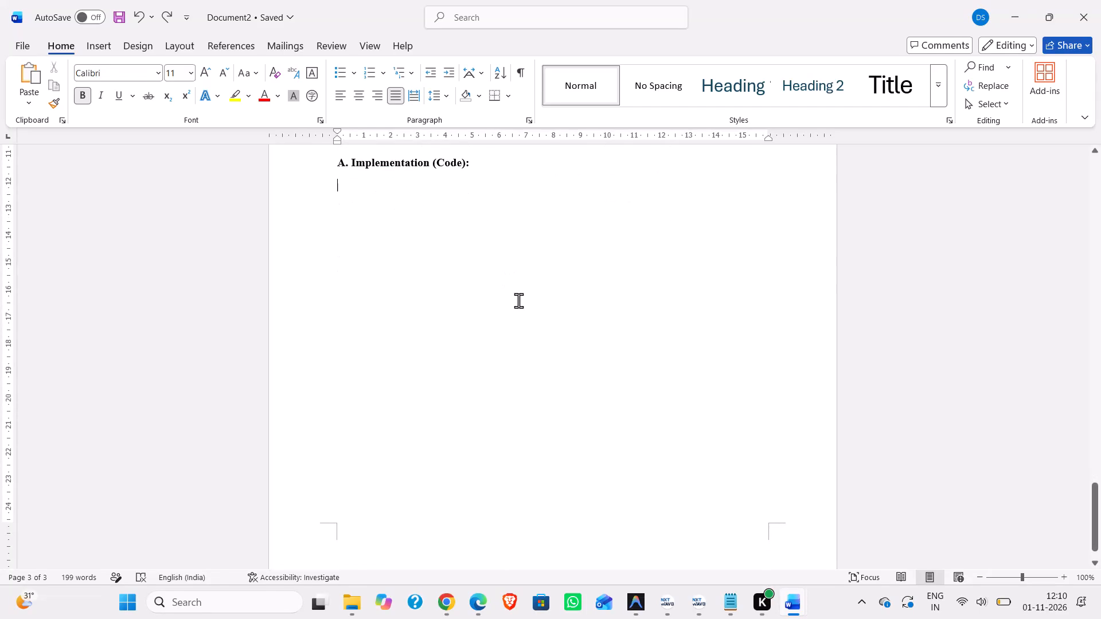
{"action": "key", "text": "alt+Tab"}
{"action": "key", "text": "alt+Tab"}
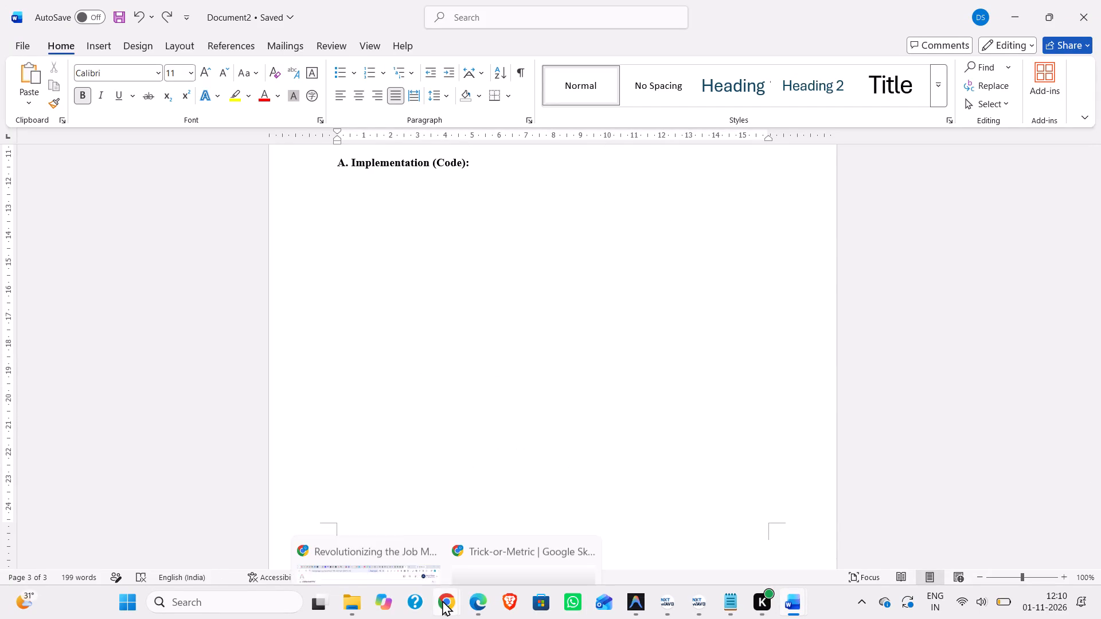
{"action": "left_click", "coordinate": [404, 537]}
{"action": "left_click_drag", "start_coordinate": [788, 416], "coordinate": [798, 469]}
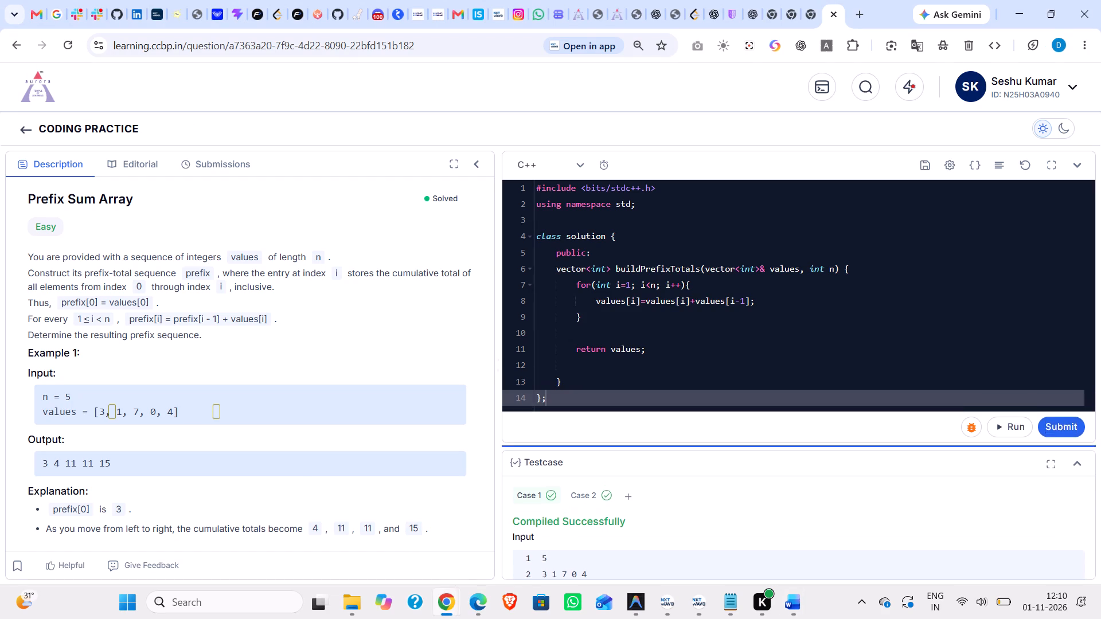
{"action": "left_click_drag", "start_coordinate": [798, 469], "coordinate": [807, 541]}
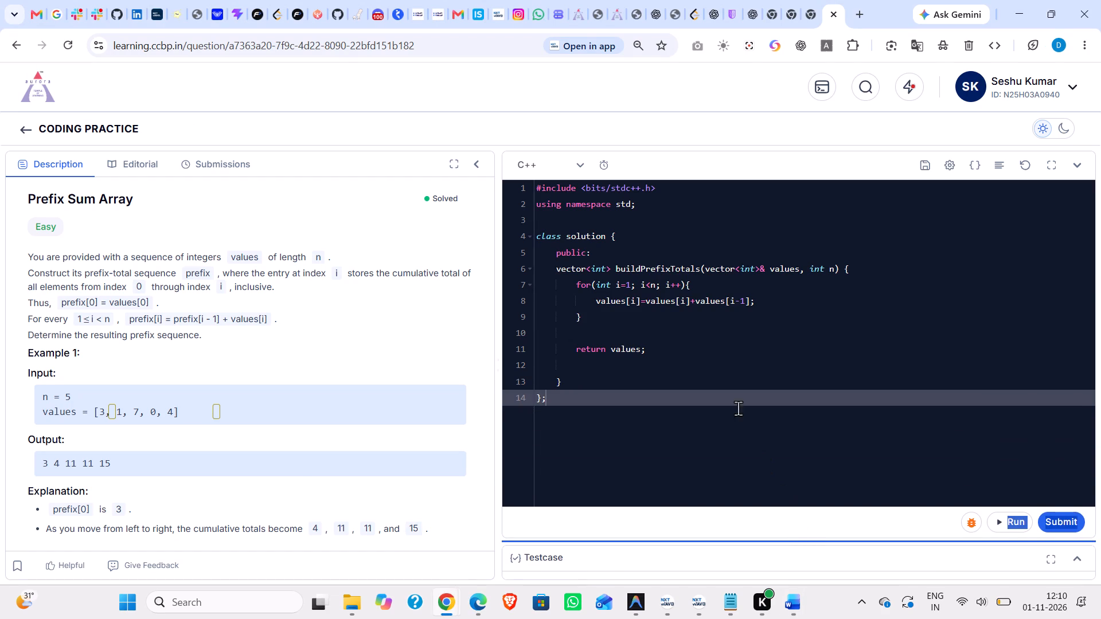
{"action": "left_click", "coordinate": [668, 285]}
{"action": "scroll", "coordinate": [672, 331], "scroll_direction": "down", "scroll_amount": 7}
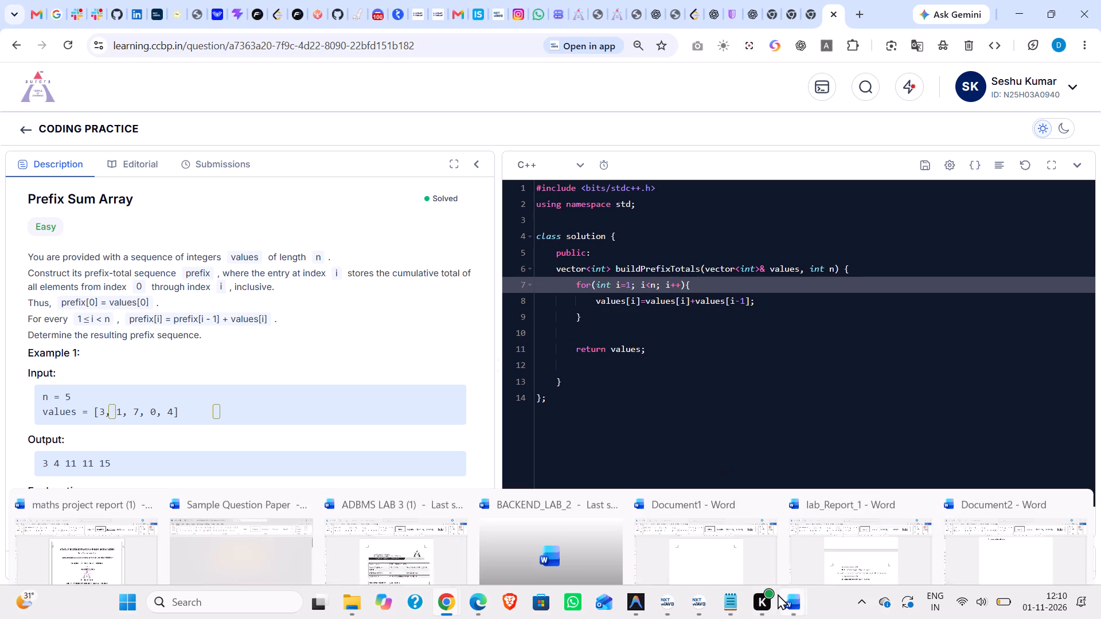
{"action": "left_click", "coordinate": [848, 542]}
{"action": "scroll", "coordinate": [644, 477], "scroll_direction": "up", "scroll_amount": 6}
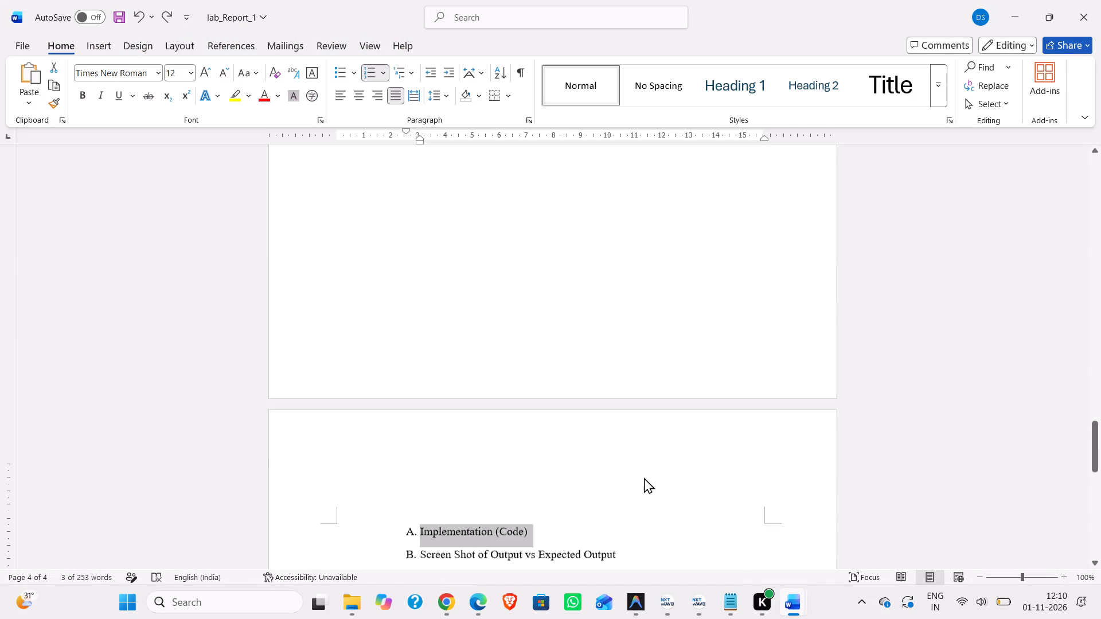
{"action": "scroll", "coordinate": [644, 477], "scroll_direction": "up", "scroll_amount": 6}
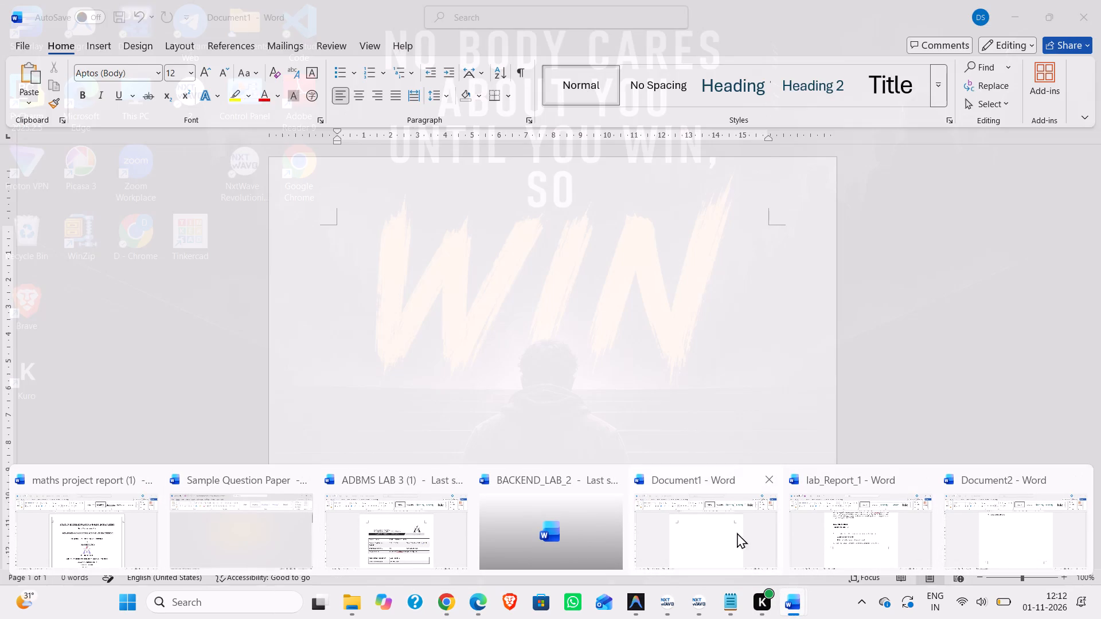
{"action": "left_click", "coordinate": [985, 533]}
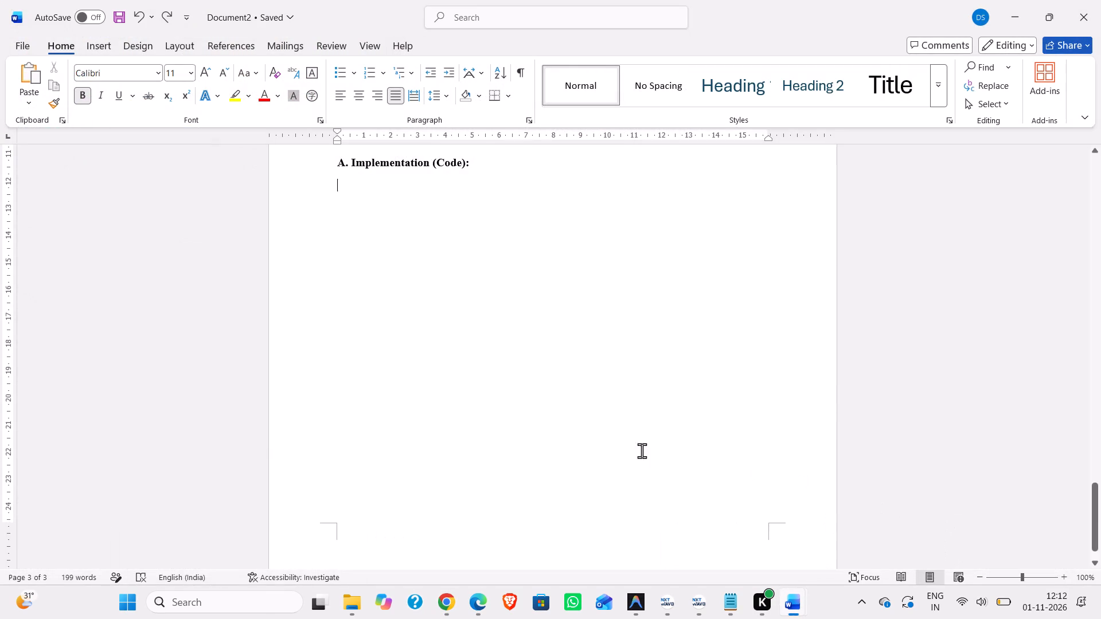
{"action": "scroll", "coordinate": [600, 451], "scroll_direction": "up", "scroll_amount": 7}
{"action": "left_click", "coordinate": [690, 369]}
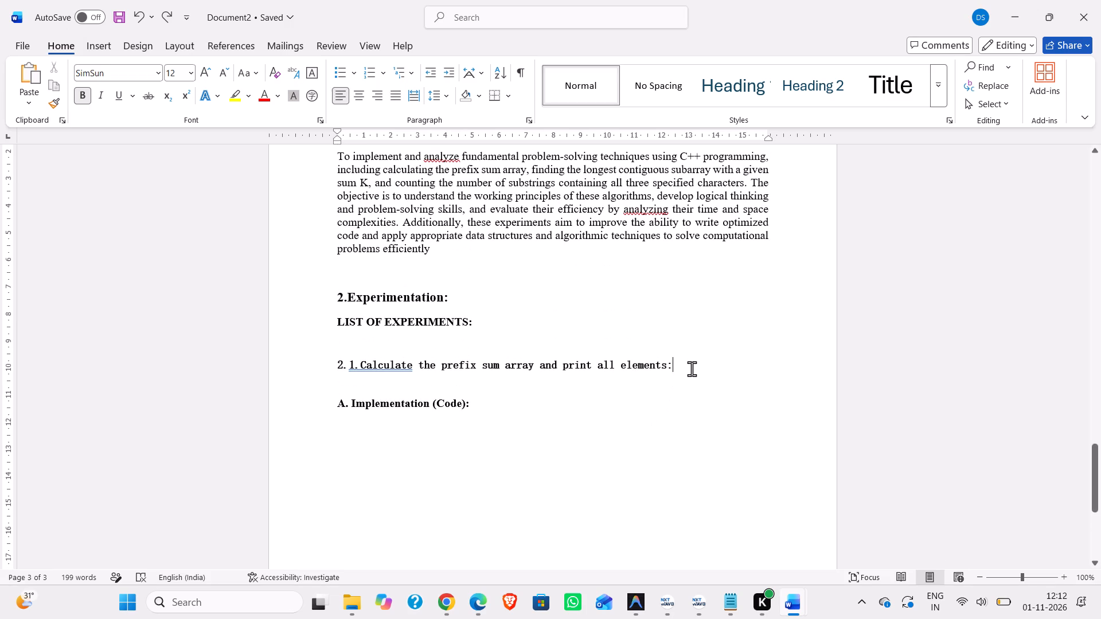
{"action": "key", "text": "Return"}
{"action": "key", "text": "ctrl+v"}
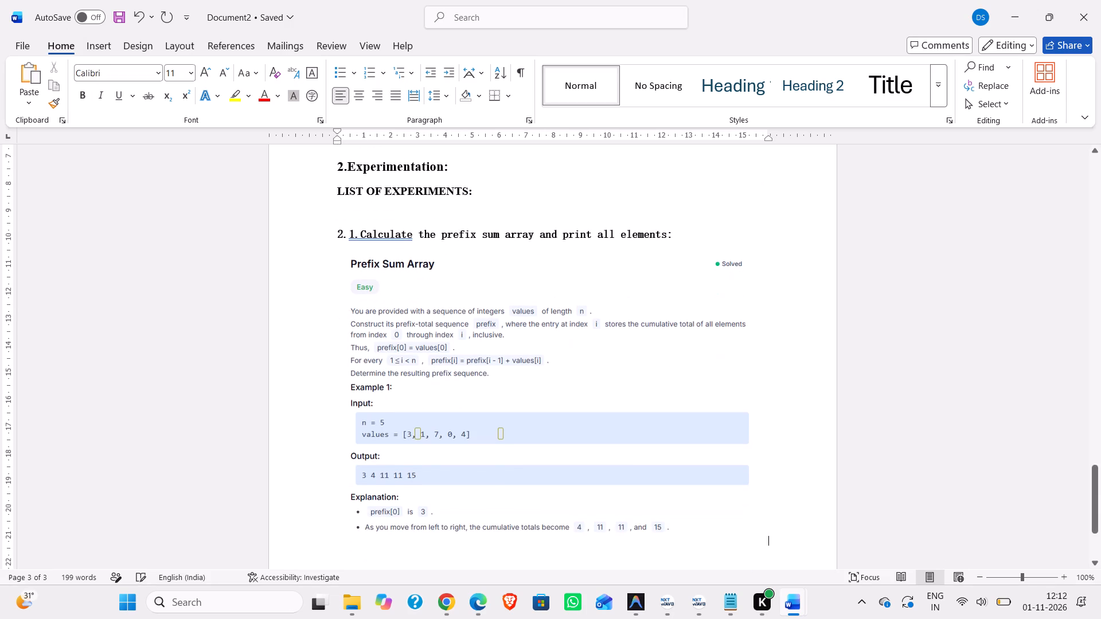
{"action": "scroll", "coordinate": [673, 370], "scroll_direction": "down", "scroll_amount": 6}
{"action": "scroll", "coordinate": [603, 391], "scroll_direction": "up", "scroll_amount": 3}
{"action": "left_click", "coordinate": [584, 393]}
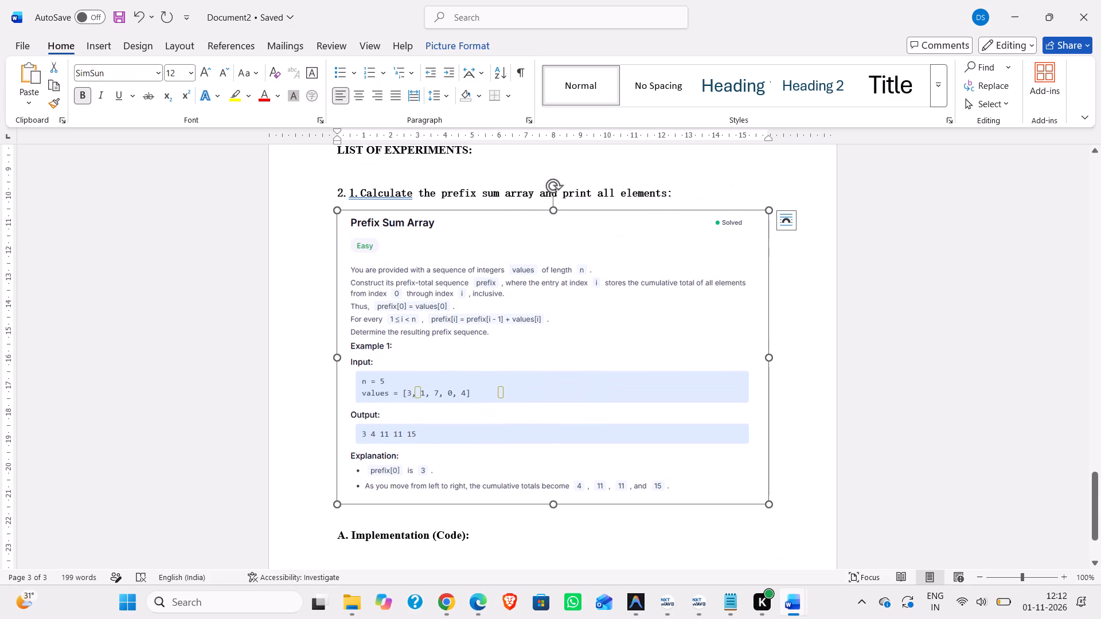
{"action": "scroll", "coordinate": [584, 393], "scroll_direction": "down", "scroll_amount": 3}
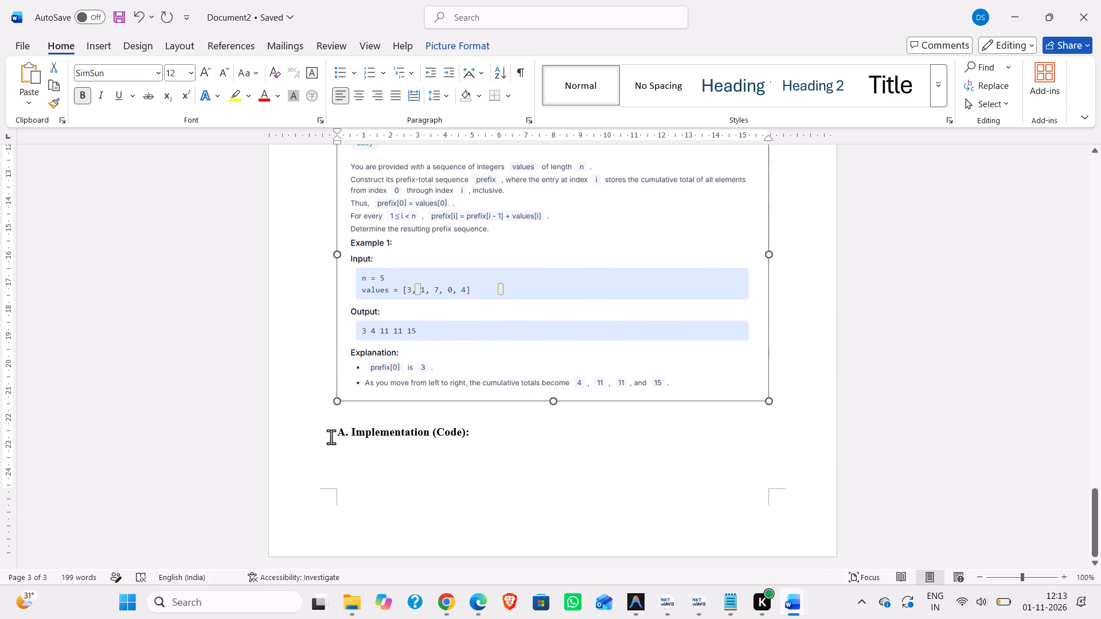
Move the "A. Implementation (Code):" heading onto a new page by adding blank lines above it, and check the problem statement's layout.
{"action": "left_click", "coordinate": [331, 437]}
{"action": "key", "text": "Return"}
{"action": "key", "text": "Return"}
{"action": "key", "text": "Return"}
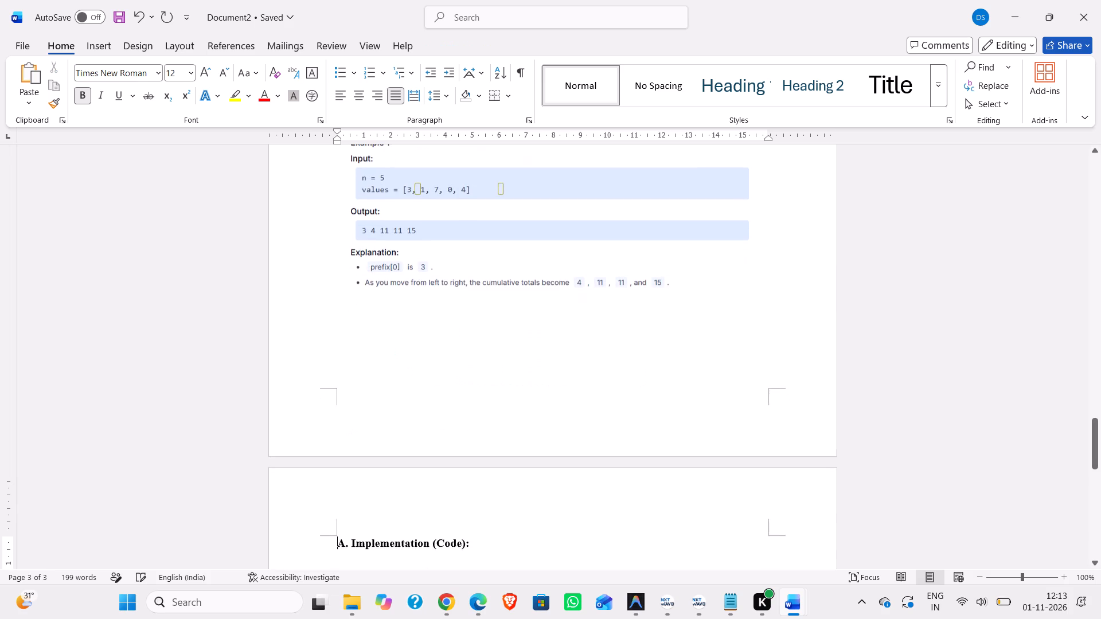
{"action": "key", "text": "Return"}
{"action": "scroll", "coordinate": [350, 442], "scroll_direction": "up", "scroll_amount": 6}
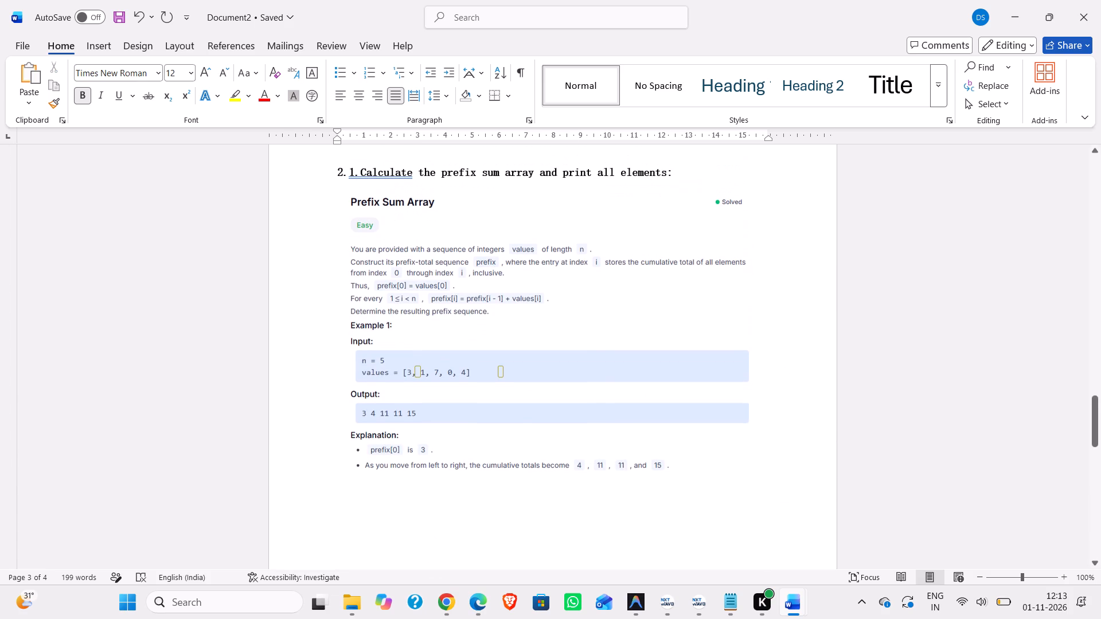
{"action": "left_click", "coordinate": [521, 378]}
{"action": "scroll", "coordinate": [526, 383], "scroll_direction": "up", "scroll_amount": 4}
{"action": "left_click", "coordinate": [589, 399]}
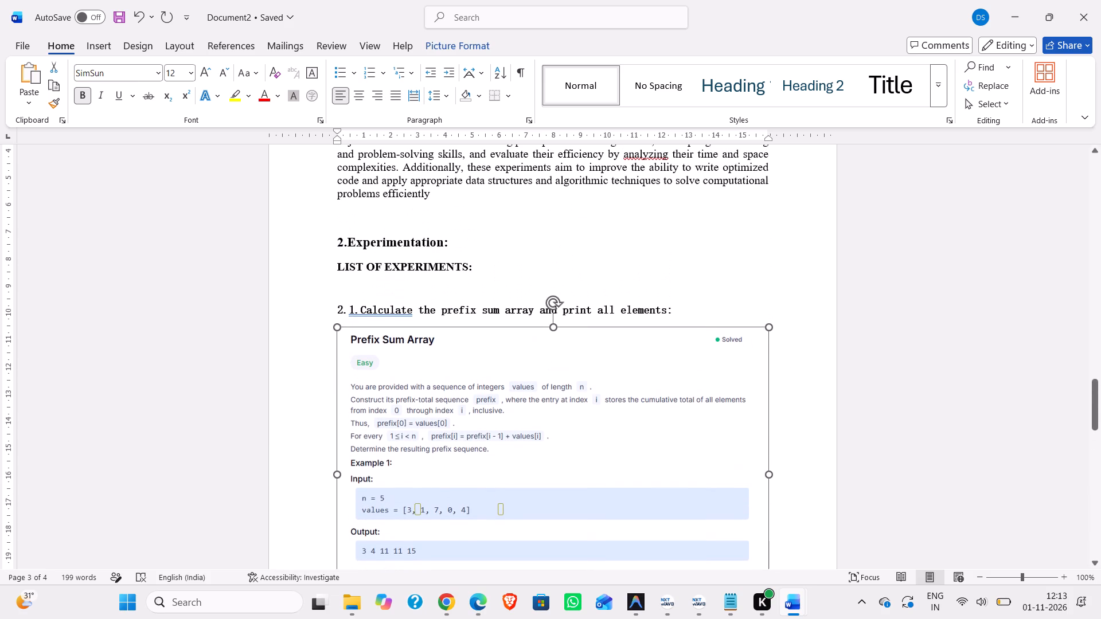
{"action": "left_click", "coordinate": [649, 279]}
{"action": "scroll", "coordinate": [637, 371], "scroll_direction": "up", "scroll_amount": 2}
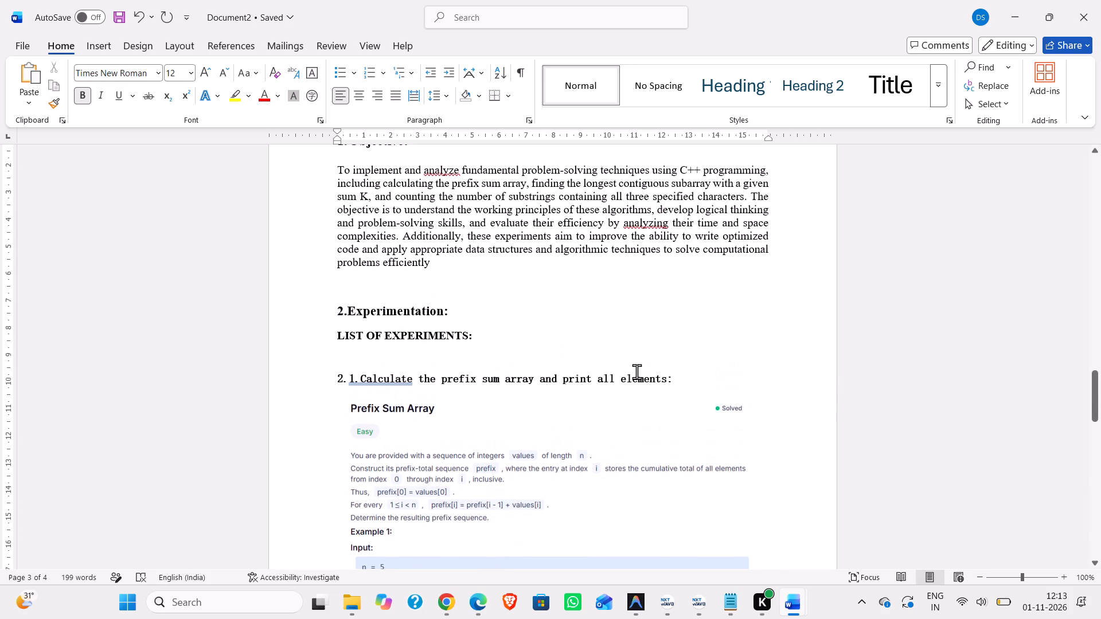
{"action": "scroll", "coordinate": [637, 371], "scroll_direction": "down", "scroll_amount": 20}
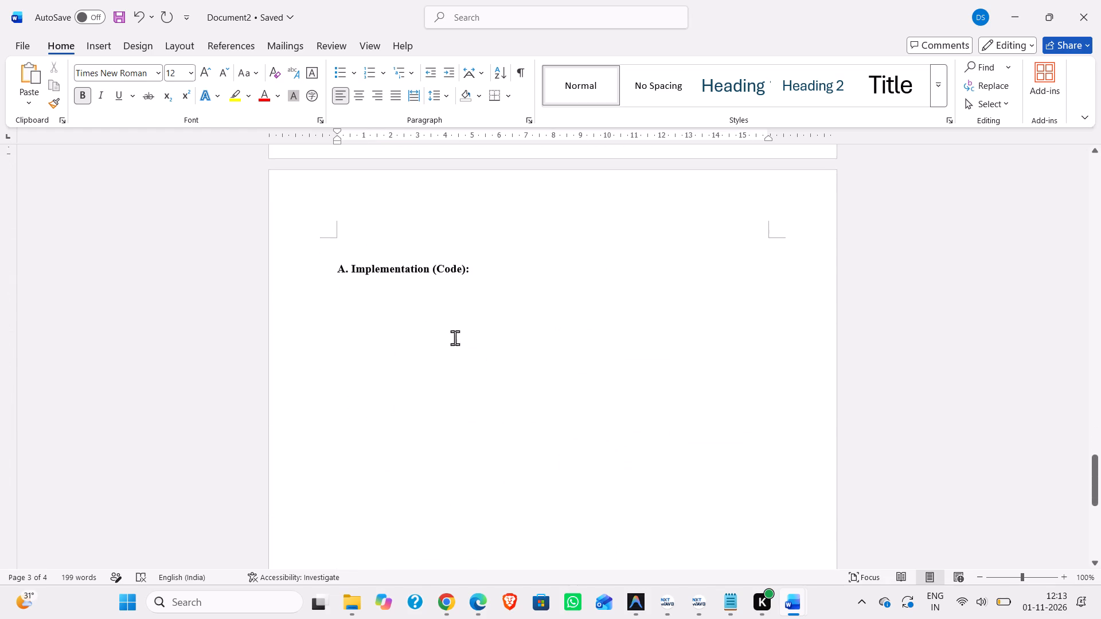
Copy the complete C++ prefix sum solution from the coding portal into Document2 below "A. Implementation (Code):" as non-bold text, followed by blank lines.
{"action": "left_click", "coordinate": [432, 301]}
{"action": "key", "text": "alt+Tab"}
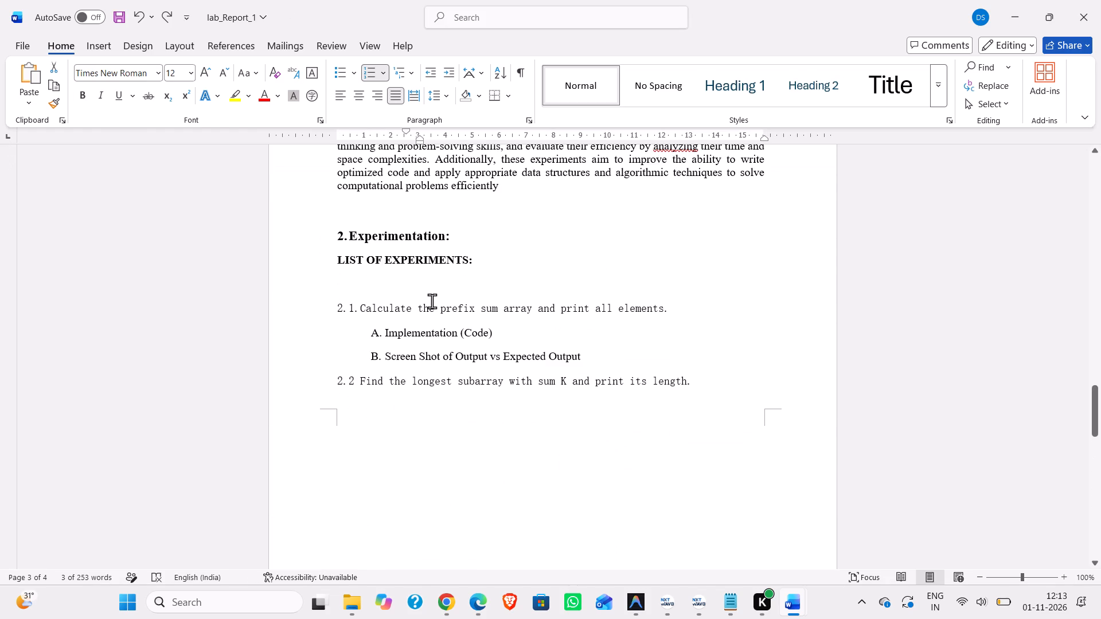
{"action": "key", "text": "alt+Tab"}
{"action": "left_click", "coordinate": [84, 94]}
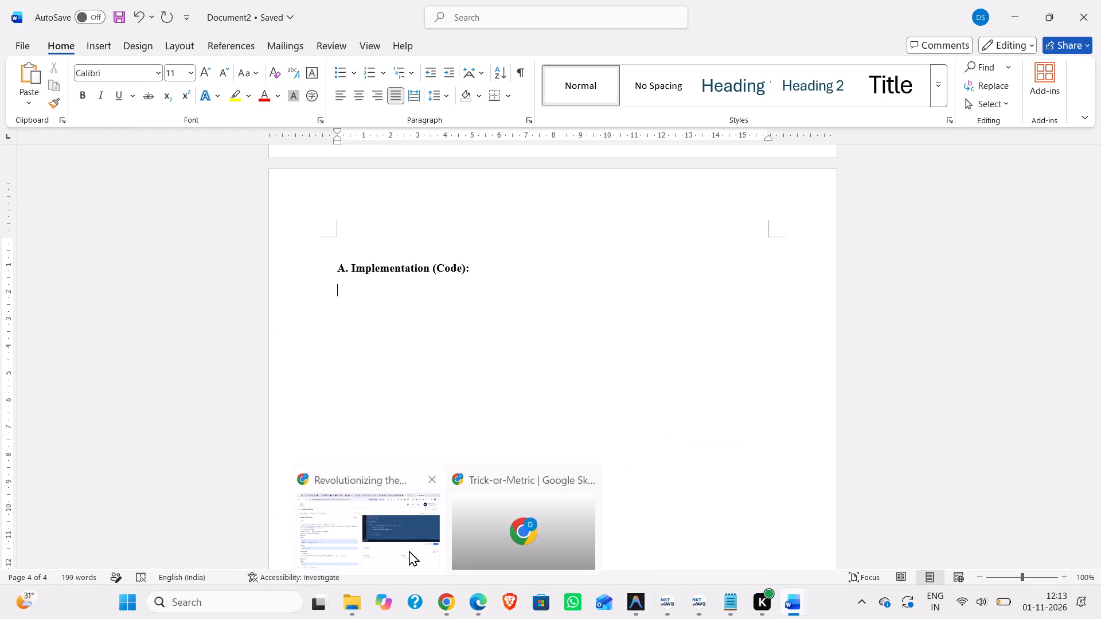
{"action": "left_click", "coordinate": [409, 550]}
{"action": "double_click", "coordinate": [685, 282]}
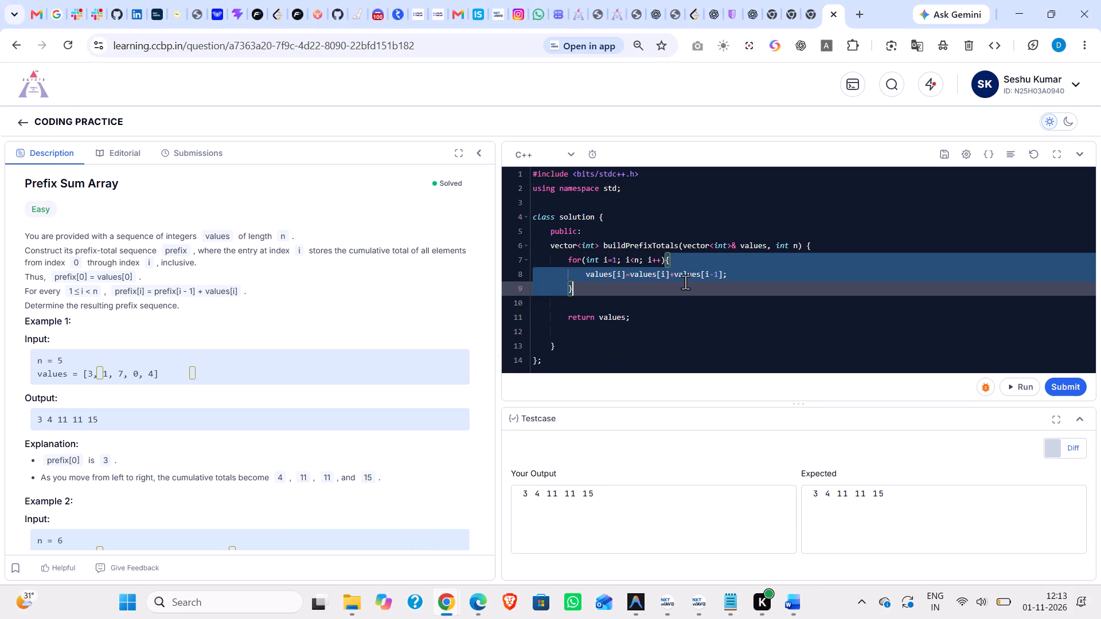
{"action": "scroll", "coordinate": [685, 282], "scroll_direction": "down", "scroll_amount": 4}
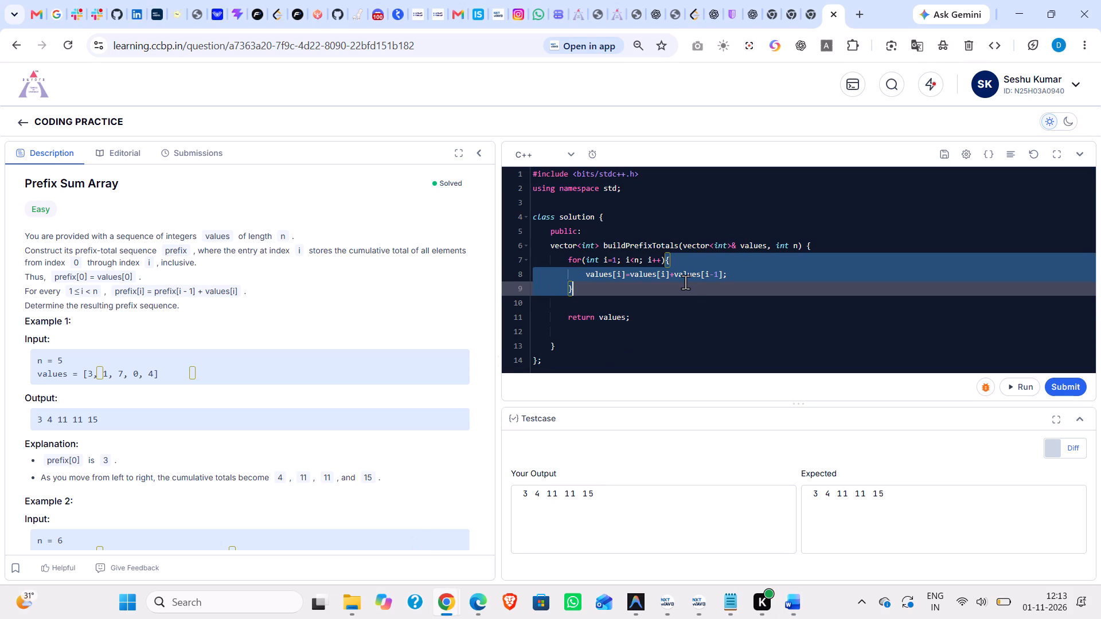
{"action": "left_click", "coordinate": [685, 282]}
{"action": "left_click", "coordinate": [685, 282]}
{"action": "key", "text": "ctrl+a"}
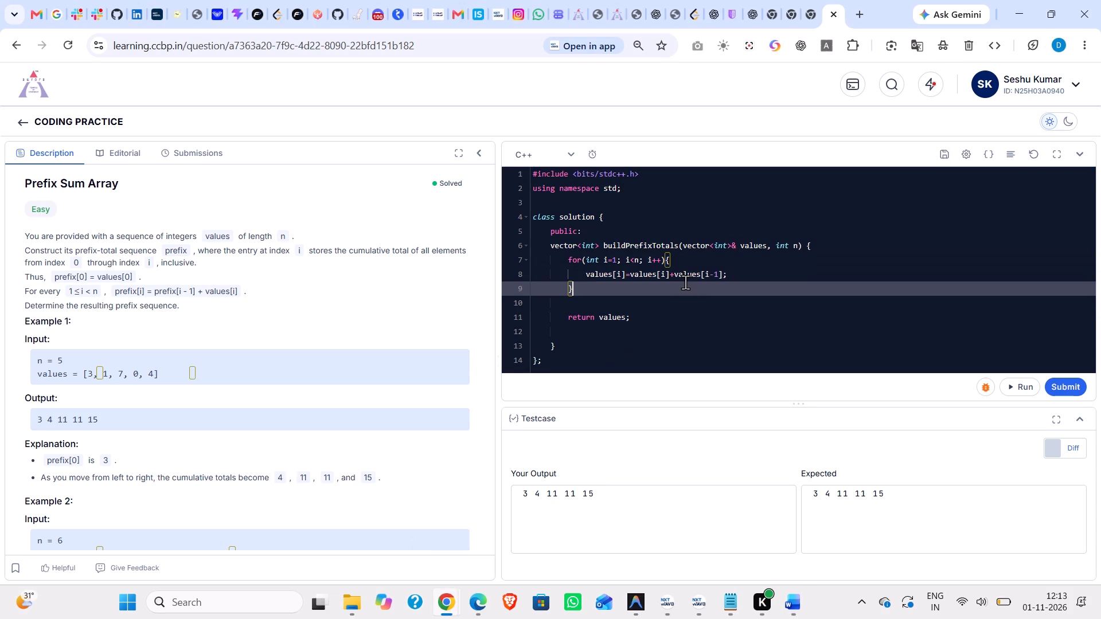
{"action": "key", "text": "ctrl+c"}
{"action": "key", "text": "alt+Tab"}
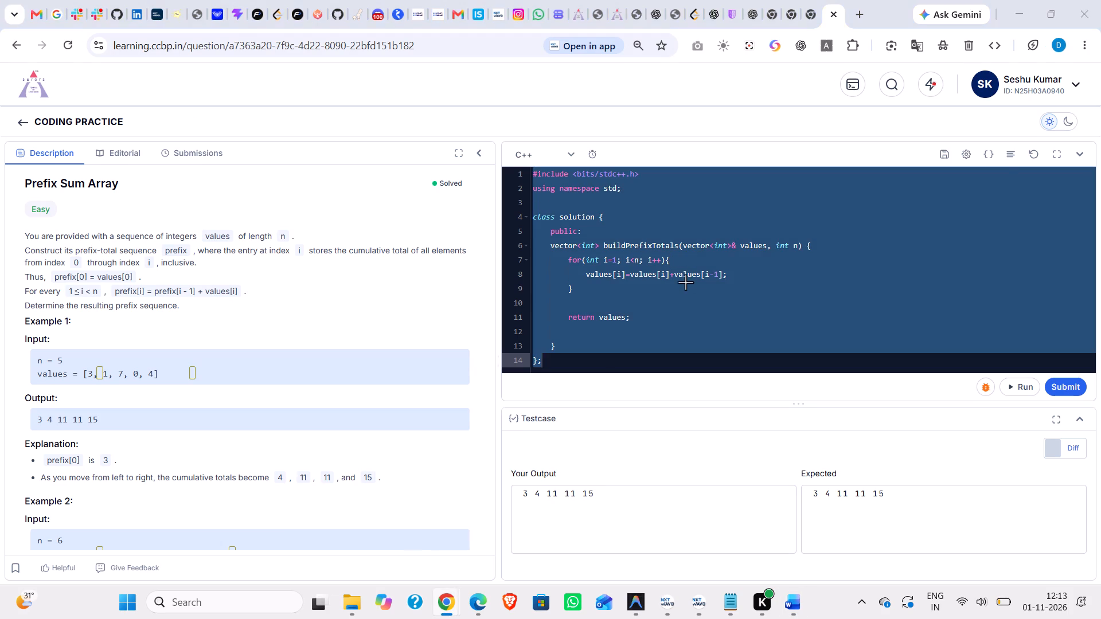
{"action": "key", "text": "ctrl+v"}
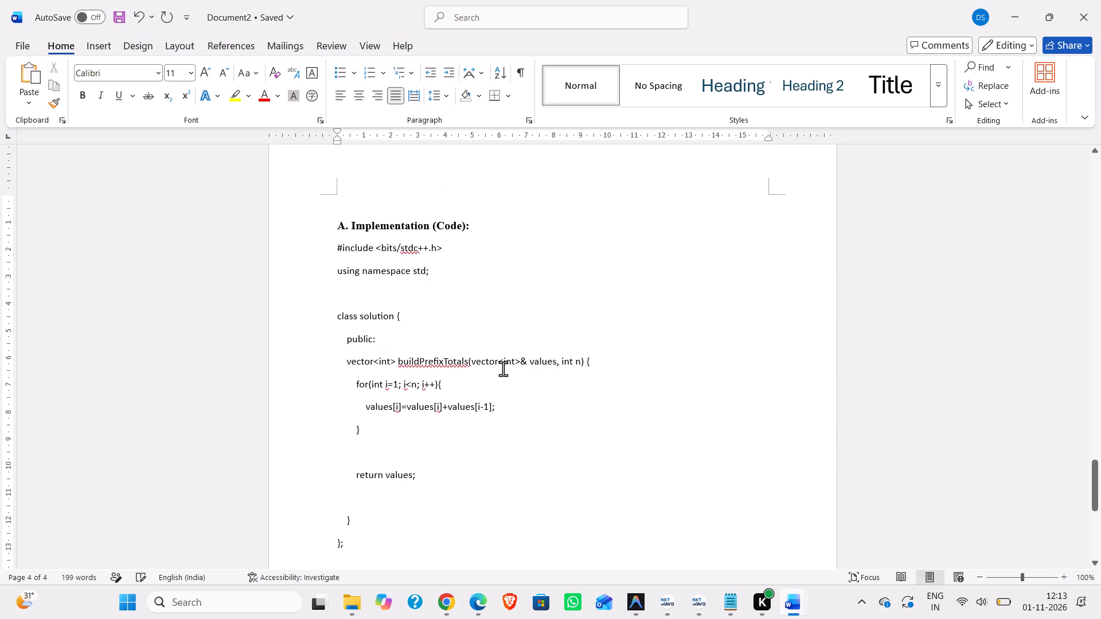
{"action": "scroll", "coordinate": [503, 369], "scroll_direction": "down", "scroll_amount": 10}
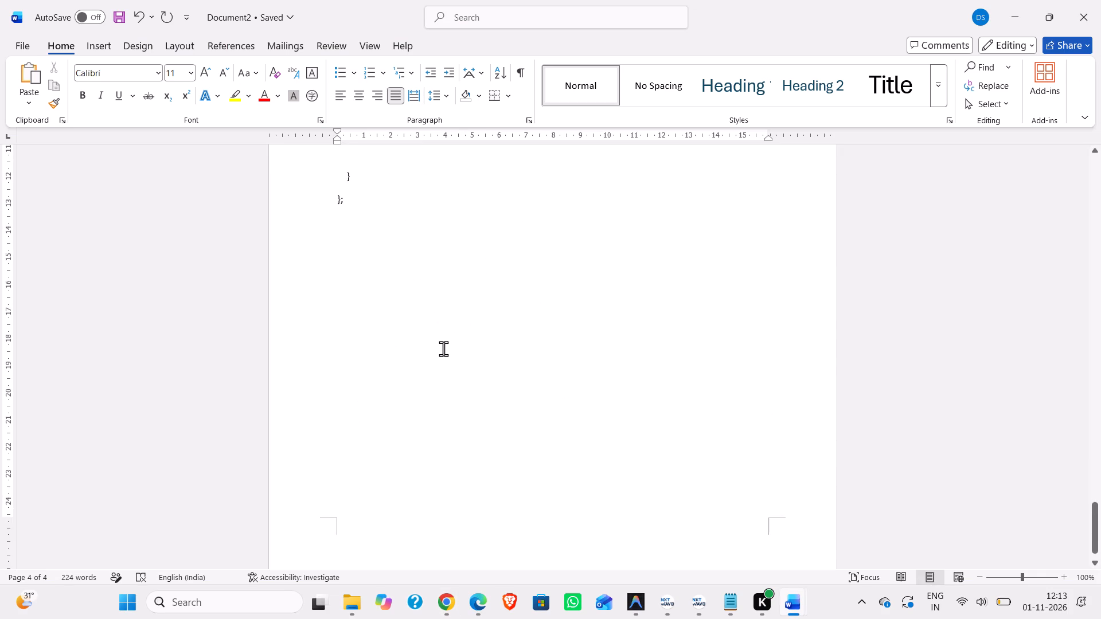
{"action": "scroll", "coordinate": [443, 348], "scroll_direction": "down", "scroll_amount": 4}
{"action": "key", "text": "Return"}
{"action": "key", "text": "Return"}
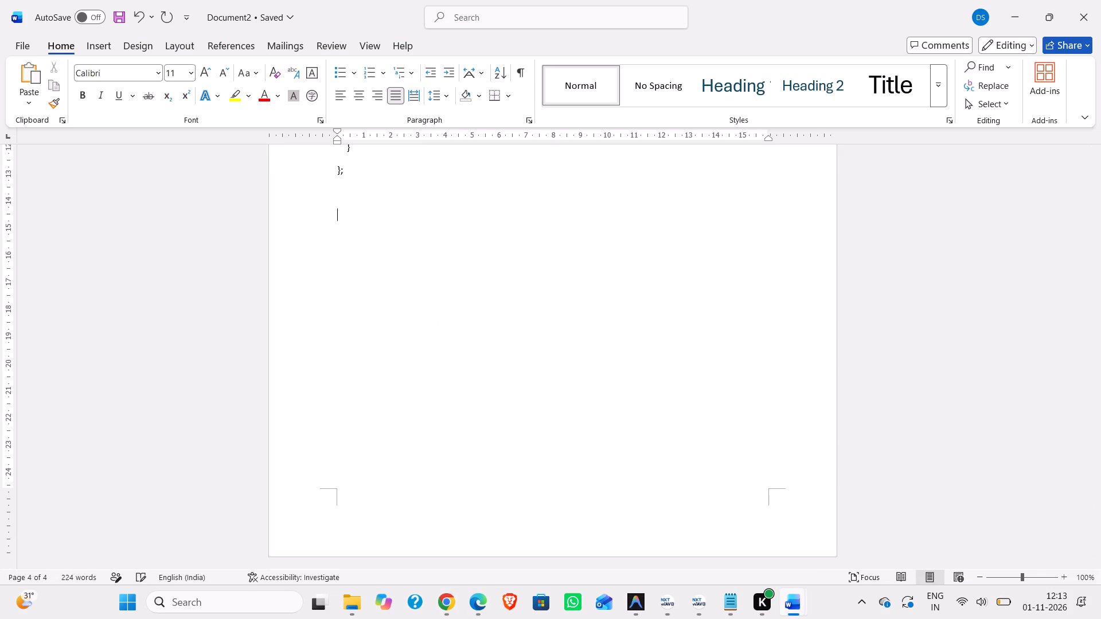
Indent the whole pasted C++ code block by about 0.8 cm from the margin.
{"action": "scroll", "coordinate": [479, 317], "scroll_direction": "up", "scroll_amount": 12}
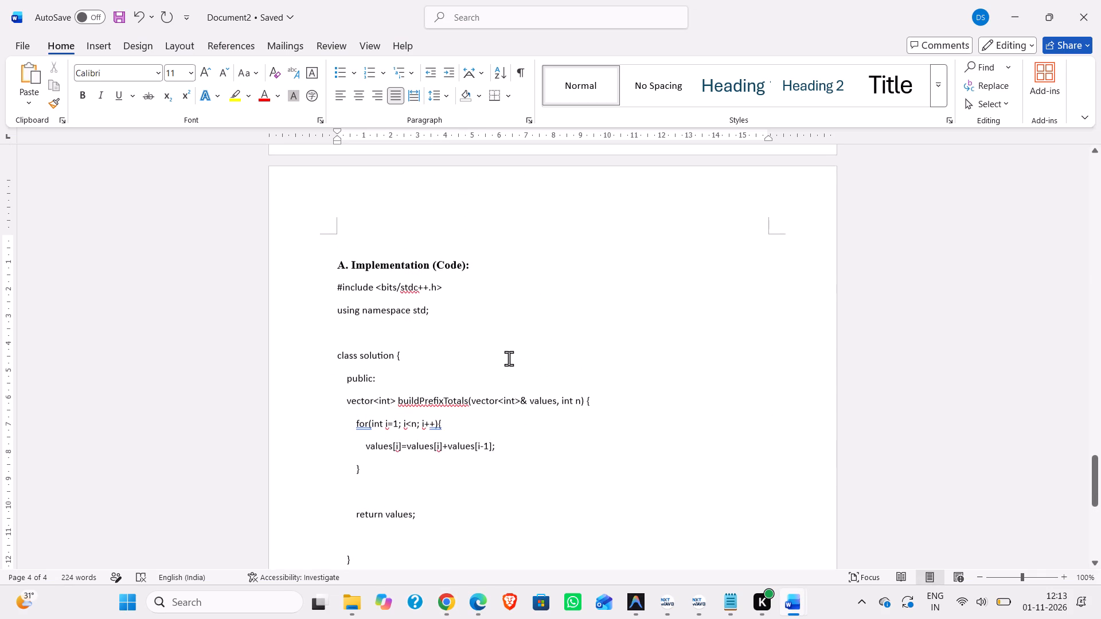
{"action": "scroll", "coordinate": [476, 351], "scroll_direction": "down", "scroll_amount": 3}
{"action": "left_click_drag", "start_coordinate": [335, 182], "coordinate": [357, 387]}
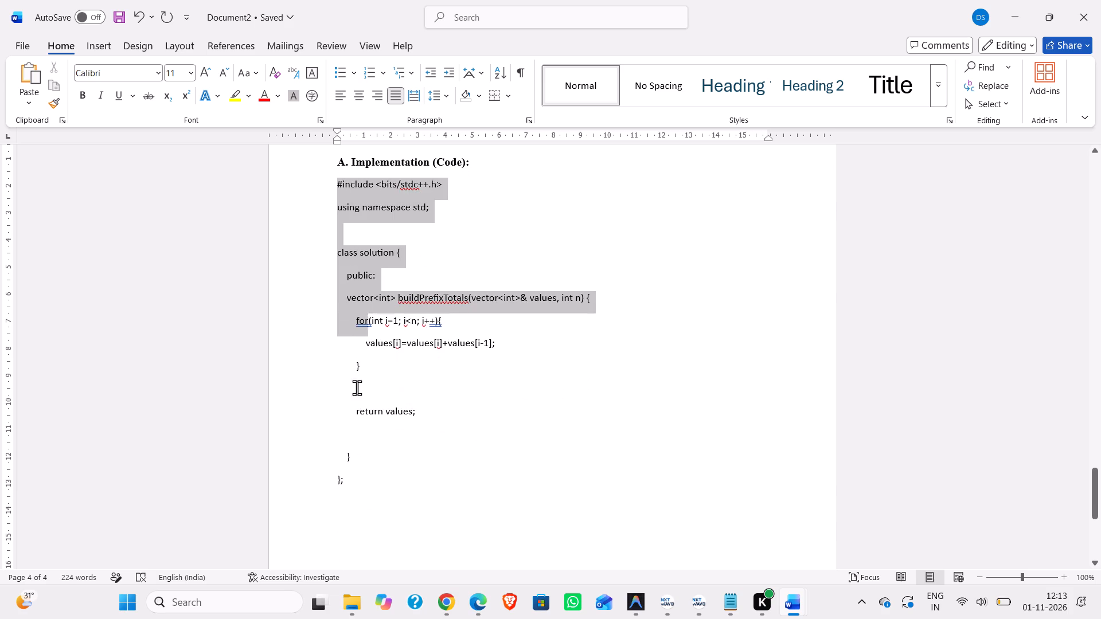
{"action": "left_click_drag", "start_coordinate": [357, 387], "coordinate": [352, 475]}
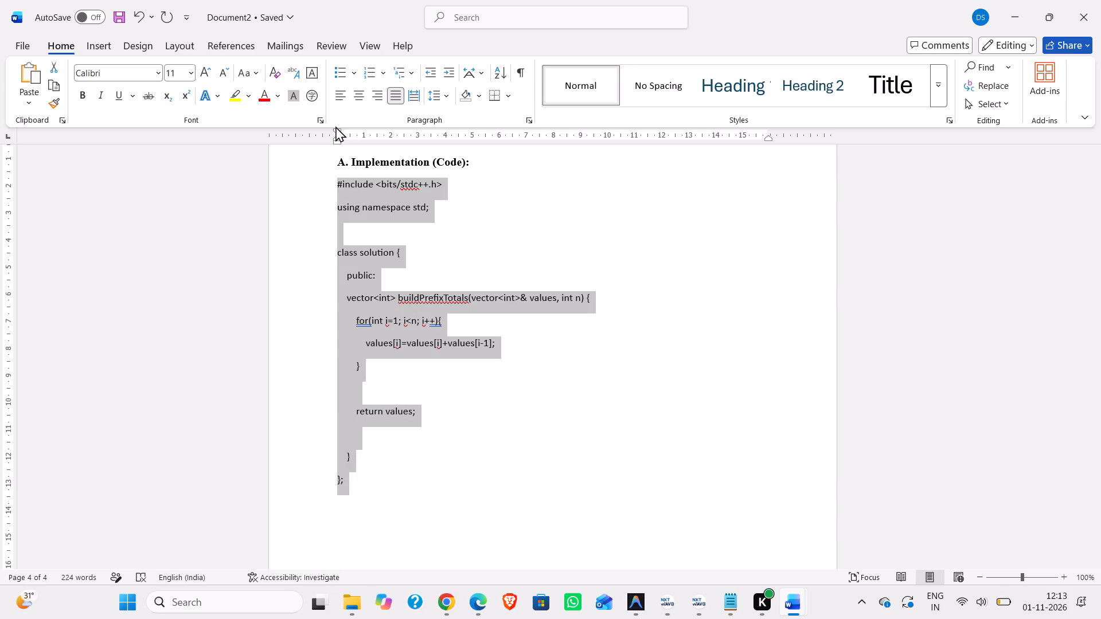
{"action": "left_click_drag", "start_coordinate": [337, 140], "coordinate": [358, 146]}
{"action": "left_click", "coordinate": [467, 303]}
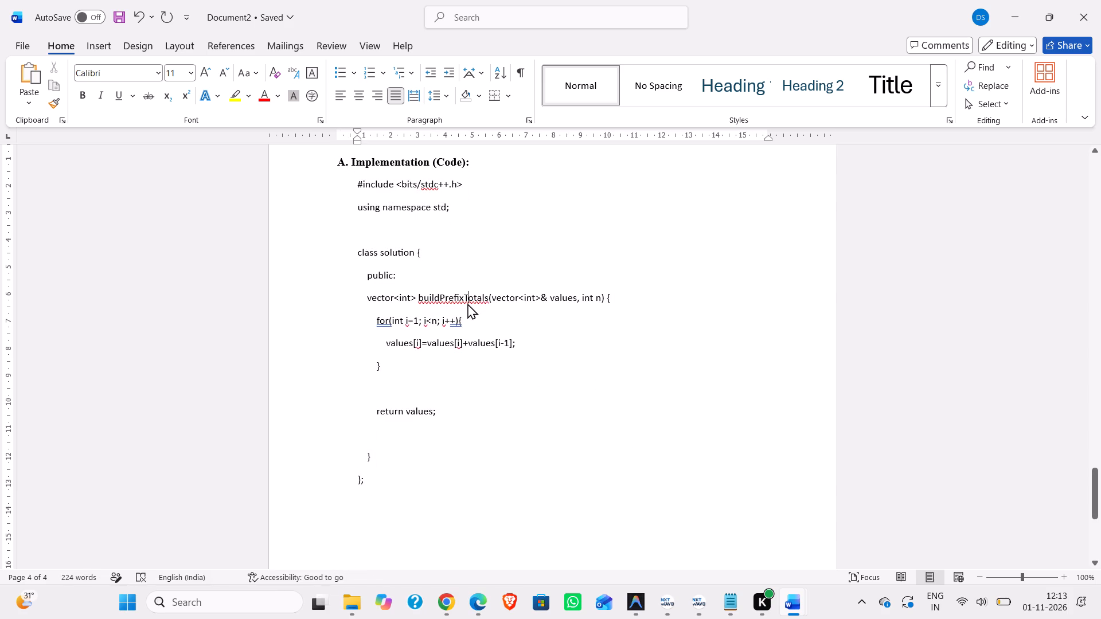
Copy the "Screen Shot of Output vs Expected Output" line from lab_Report_1 and paste it below the code in Document2, leaving a blank line between.
{"action": "scroll", "coordinate": [467, 303], "scroll_direction": "down", "scroll_amount": 3}
{"action": "left_click", "coordinate": [378, 413]}
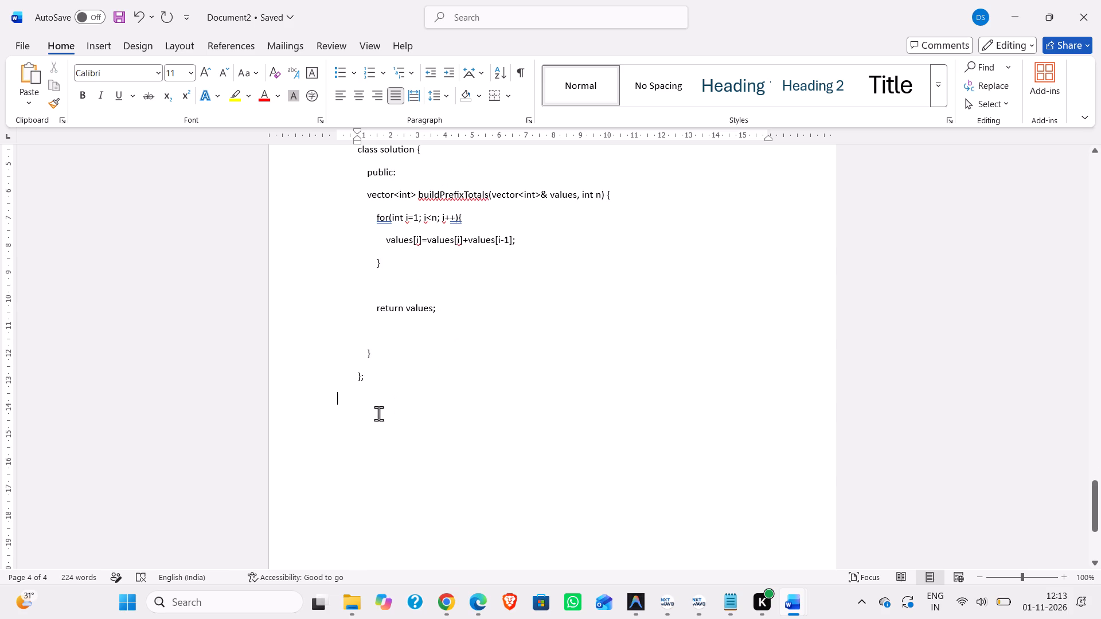
{"action": "scroll", "coordinate": [382, 428], "scroll_direction": "down", "scroll_amount": 5}
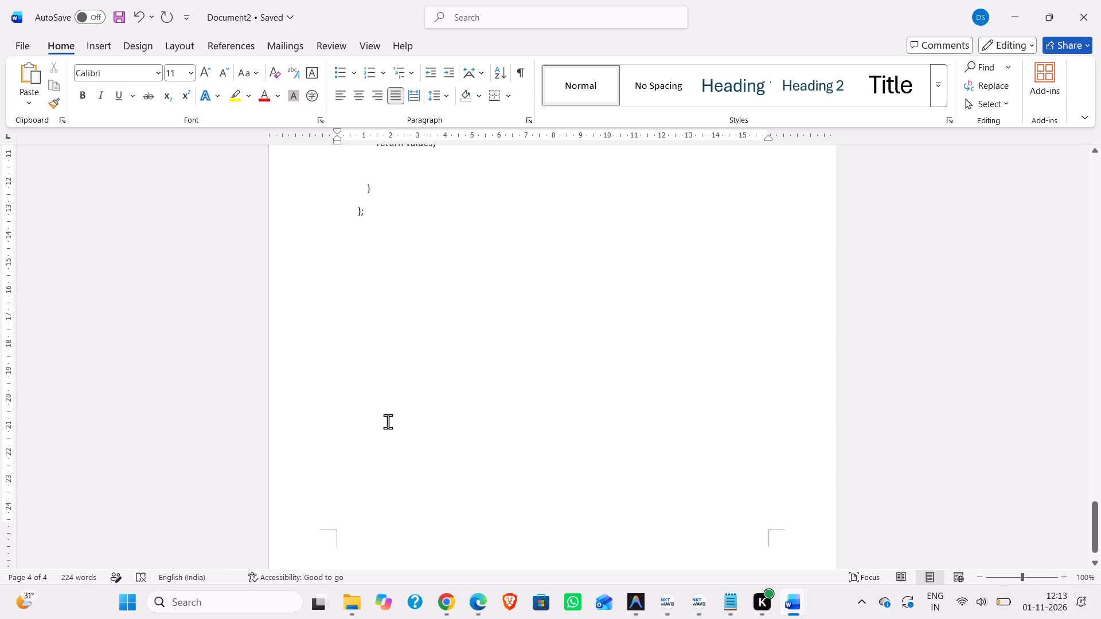
{"action": "scroll", "coordinate": [388, 421], "scroll_direction": "down", "scroll_amount": 2}
{"action": "key", "text": "Return"}
{"action": "key", "text": "alt+Tab"}
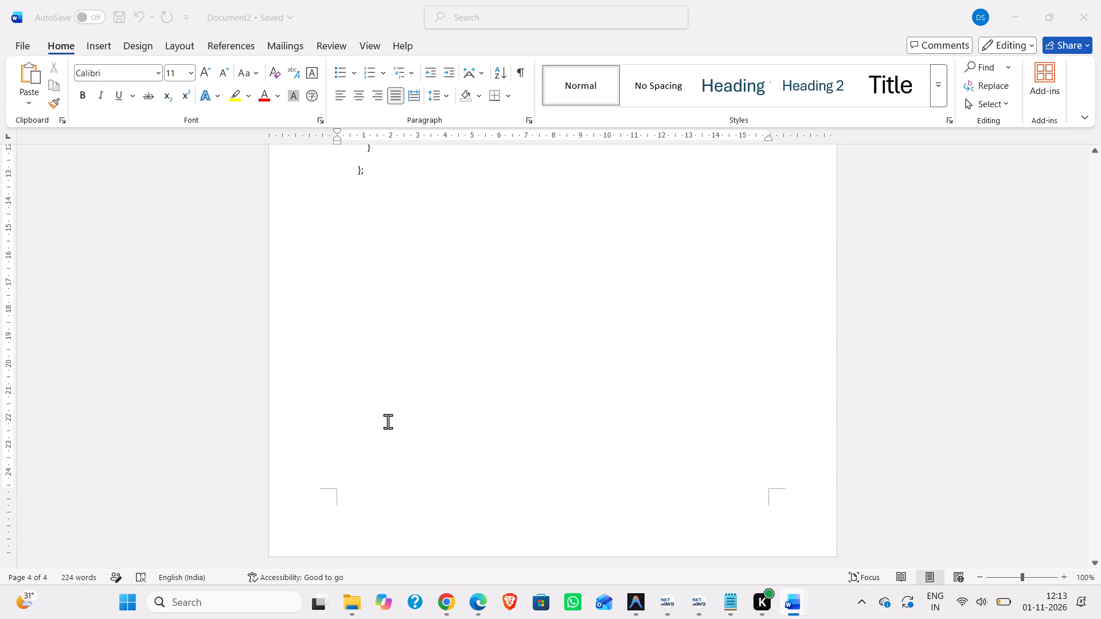
{"action": "left_click", "coordinate": [1025, 383]}
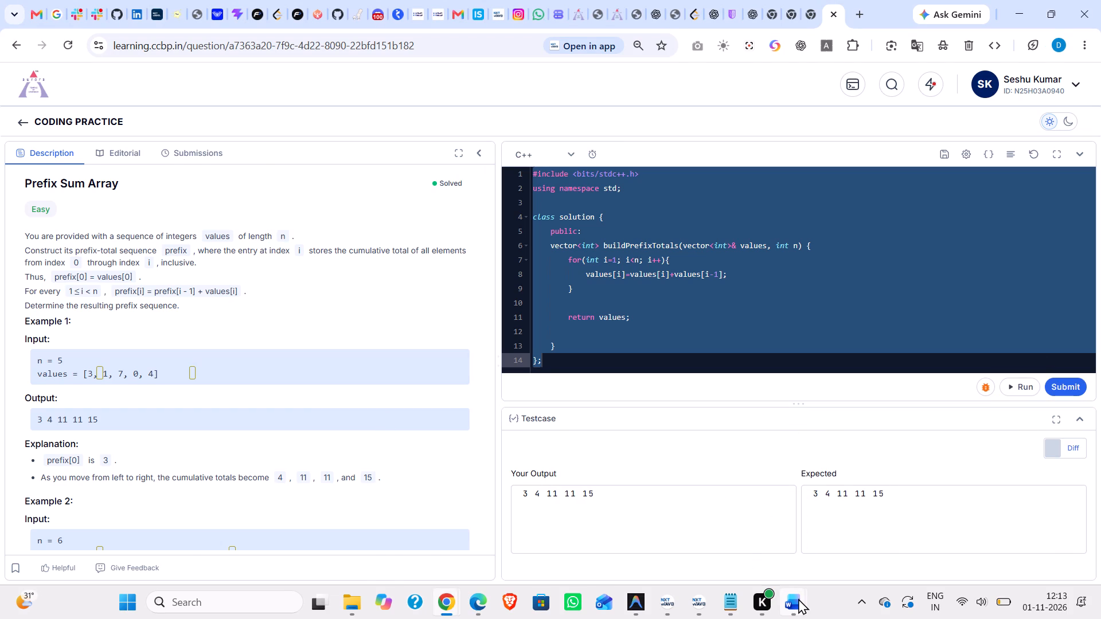
{"action": "left_click", "coordinate": [861, 542]}
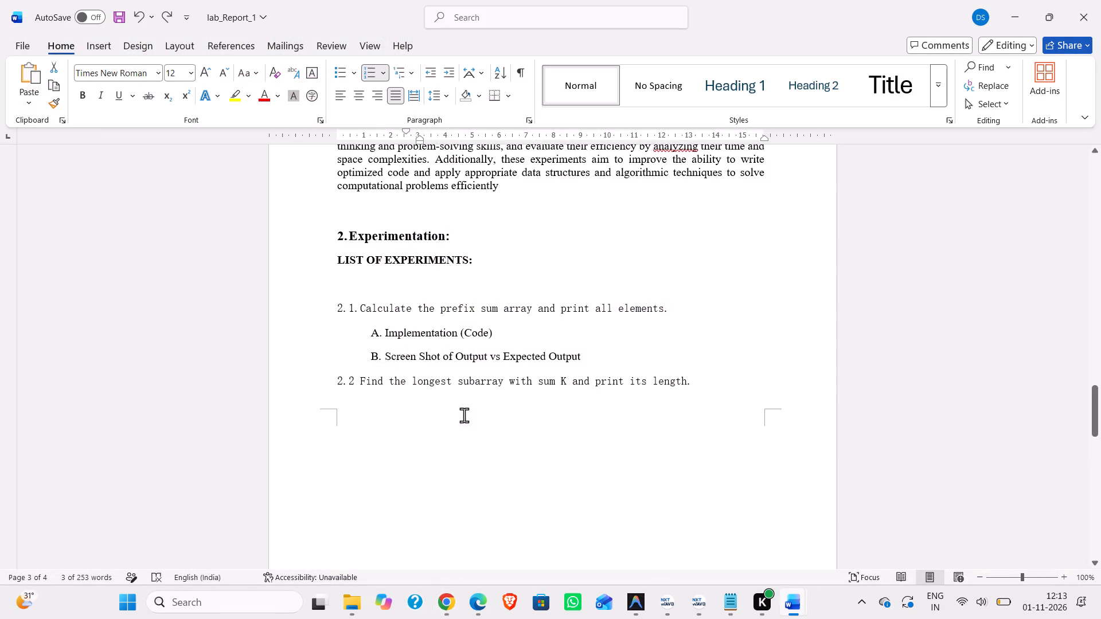
{"action": "left_click_drag", "start_coordinate": [381, 356], "coordinate": [594, 358]}
{"action": "left_click", "coordinate": [594, 358]}
{"action": "left_click_drag", "start_coordinate": [584, 358], "coordinate": [375, 360]}
{"action": "key", "text": "ctrl+c"}
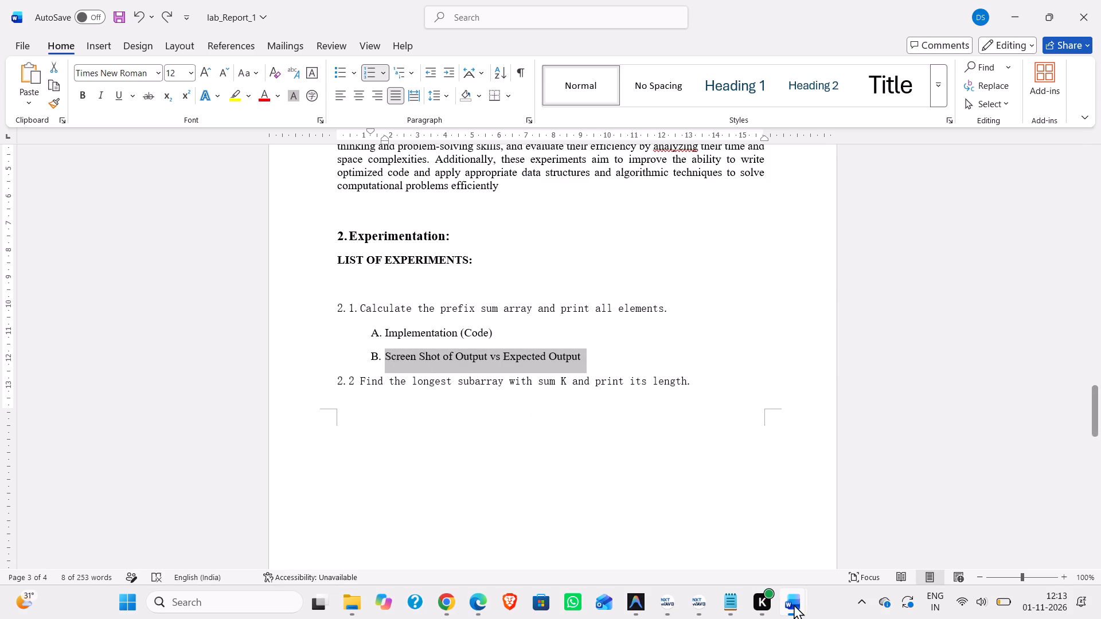
{"action": "left_click", "coordinate": [846, 547]}
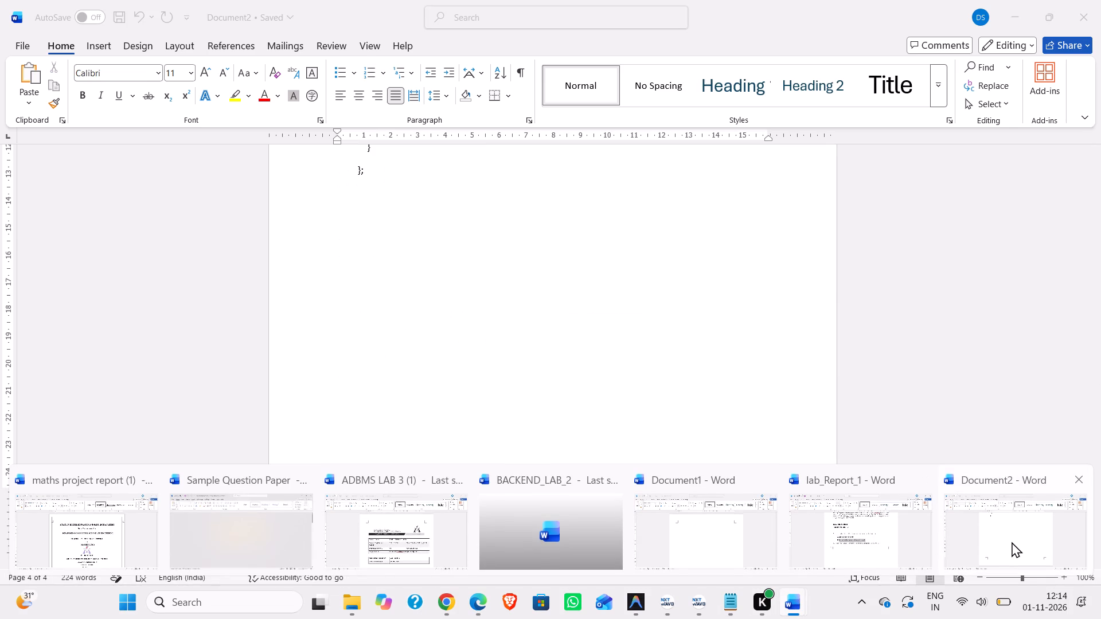
{"action": "left_click", "coordinate": [1012, 542]}
{"action": "key", "text": "ctrl+v"}
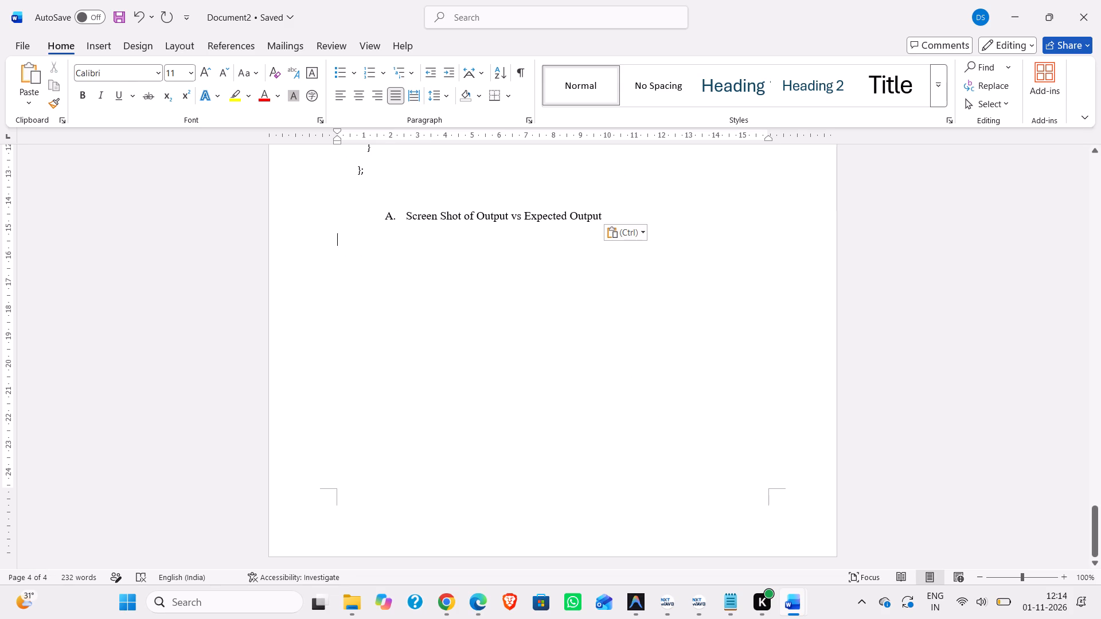
Change the pasted output line's label to "B." and align it with the page margin, without list indentation.
{"action": "left_click", "coordinate": [392, 224]}
{"action": "left_click", "coordinate": [393, 225]}
{"action": "left_click", "coordinate": [409, 216]}
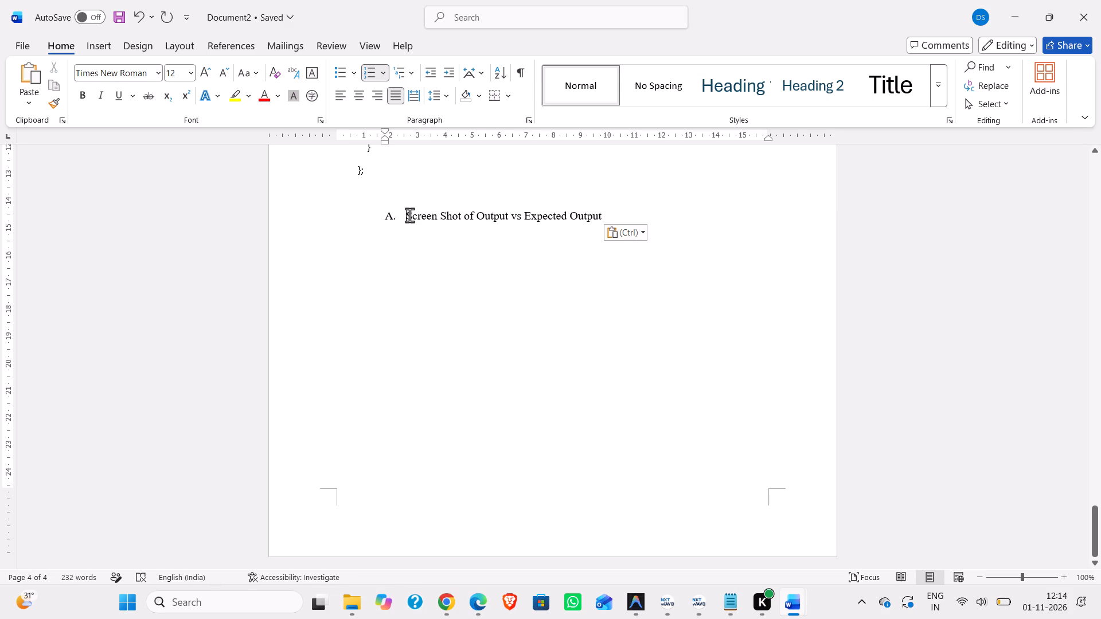
{"action": "key", "text": "BackSpace"}
{"action": "key", "text": "BackSpace"}
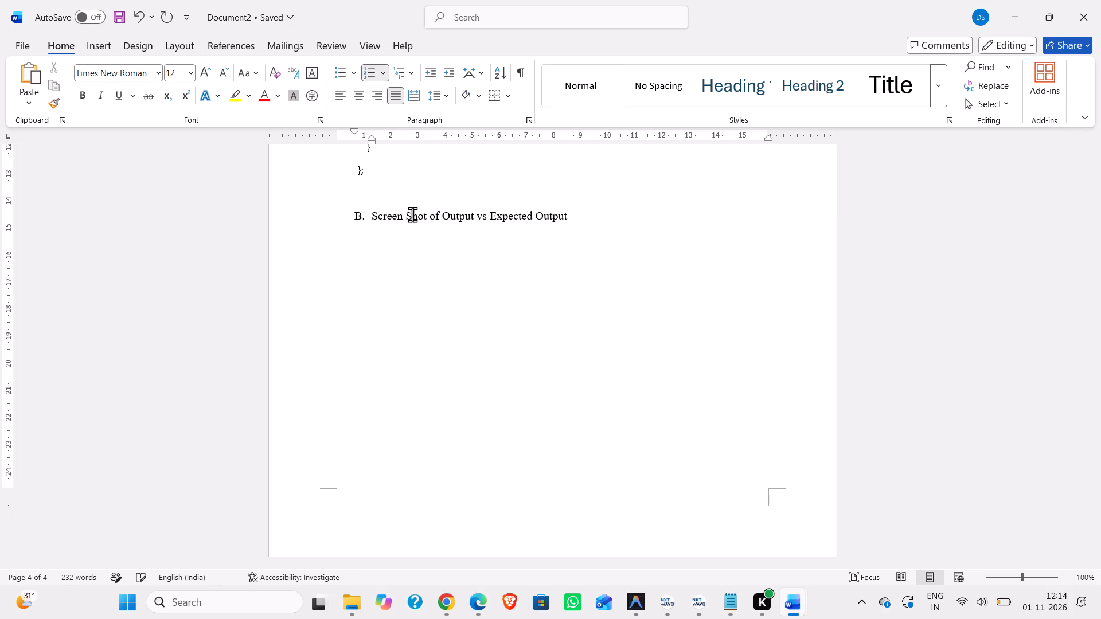
{"action": "key", "text": "ctrl+z"}
{"action": "left_click", "coordinate": [444, 241]}
{"action": "scroll", "coordinate": [475, 287], "scroll_direction": "up", "scroll_amount": 3}
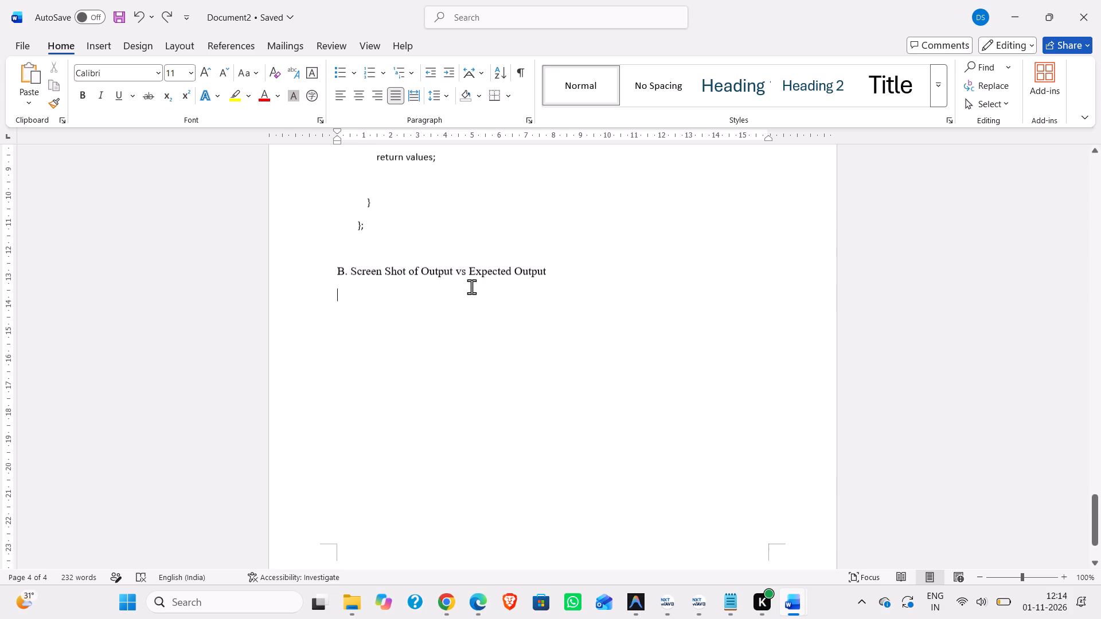
{"action": "scroll", "coordinate": [471, 287], "scroll_direction": "up", "scroll_amount": 11}
{"action": "scroll", "coordinate": [458, 315], "scroll_direction": "down", "scroll_amount": 13}
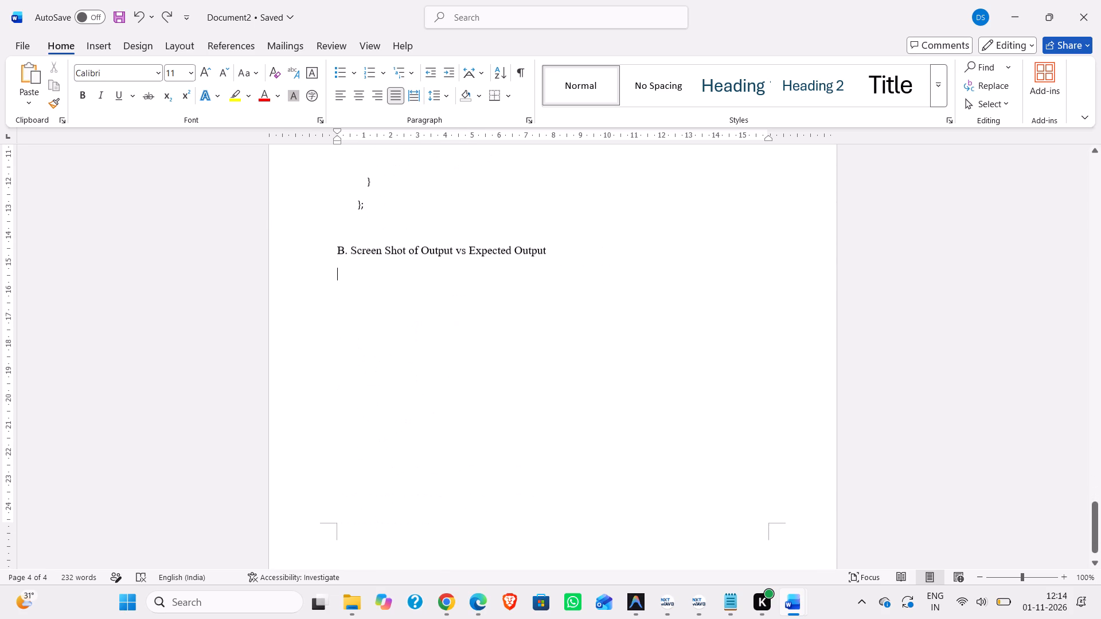
Make the "B. Screen Shot of Output vs Expected Output" heading bold, end it with a colon, and compare it with lab_Report_1.
{"action": "left_click_drag", "start_coordinate": [558, 248], "coordinate": [335, 242]}
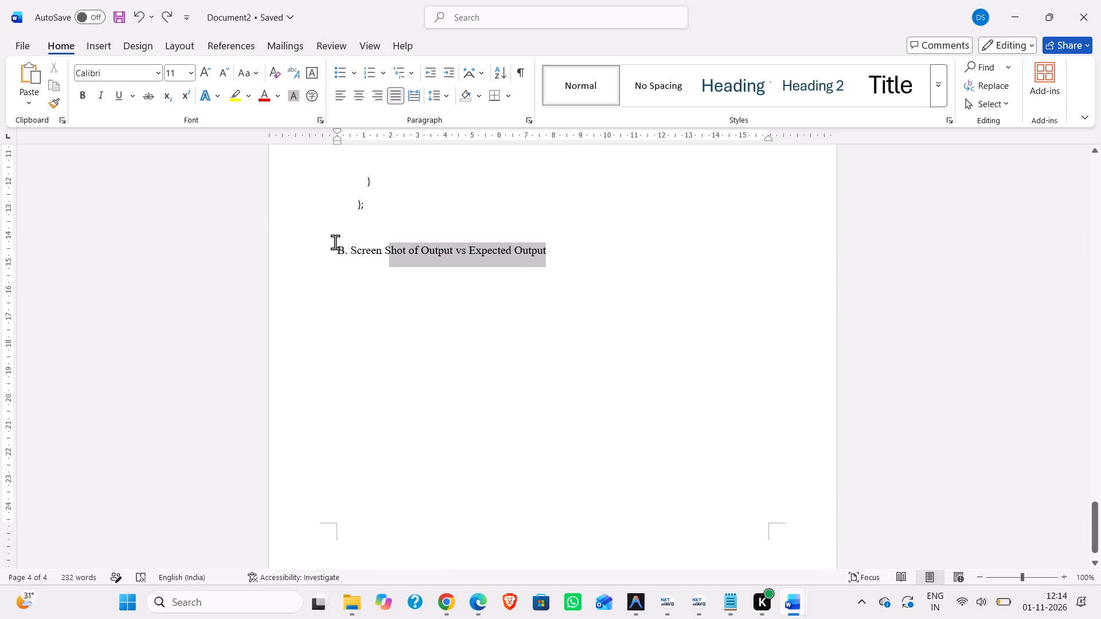
{"action": "left_click", "coordinate": [347, 225]}
{"action": "left_click", "coordinate": [607, 284]}
{"action": "left_click", "coordinate": [597, 263]}
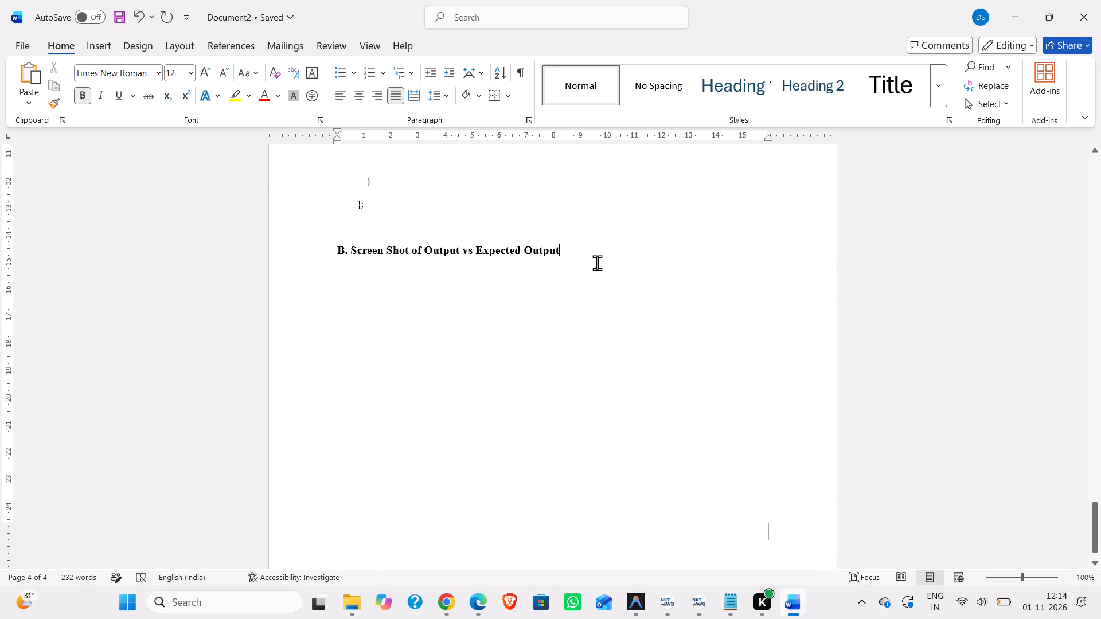
{"action": "key", "text": "shift+colon"}
{"action": "scroll", "coordinate": [595, 263], "scroll_direction": "down", "scroll_amount": 5}
{"action": "left_click", "coordinate": [473, 286]}
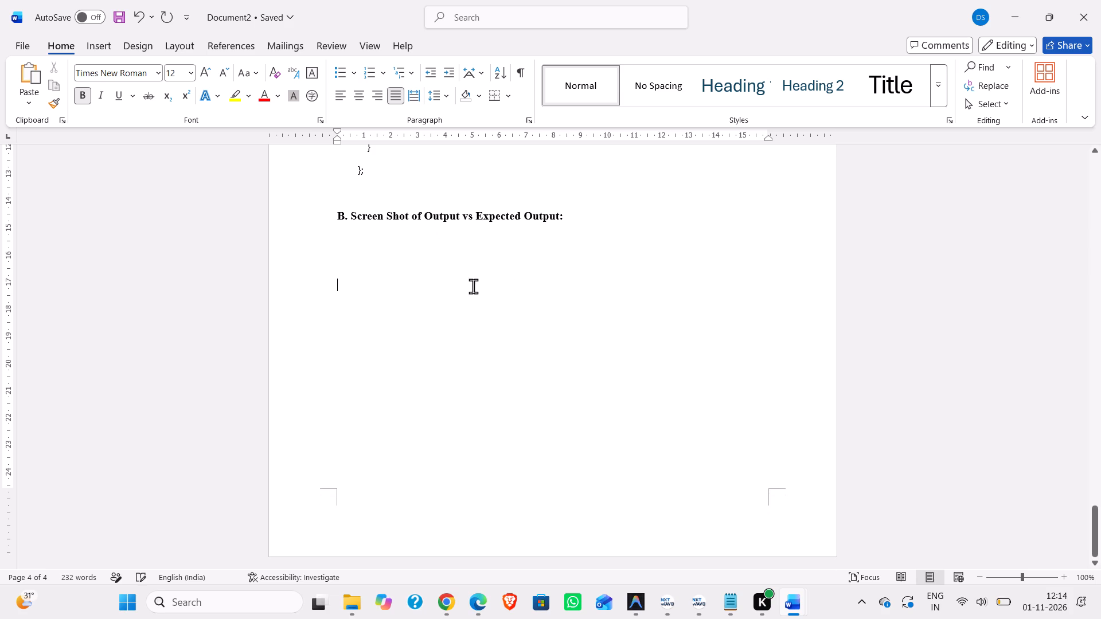
{"action": "left_click", "coordinate": [417, 242]}
{"action": "key", "text": "alt+Tab"}
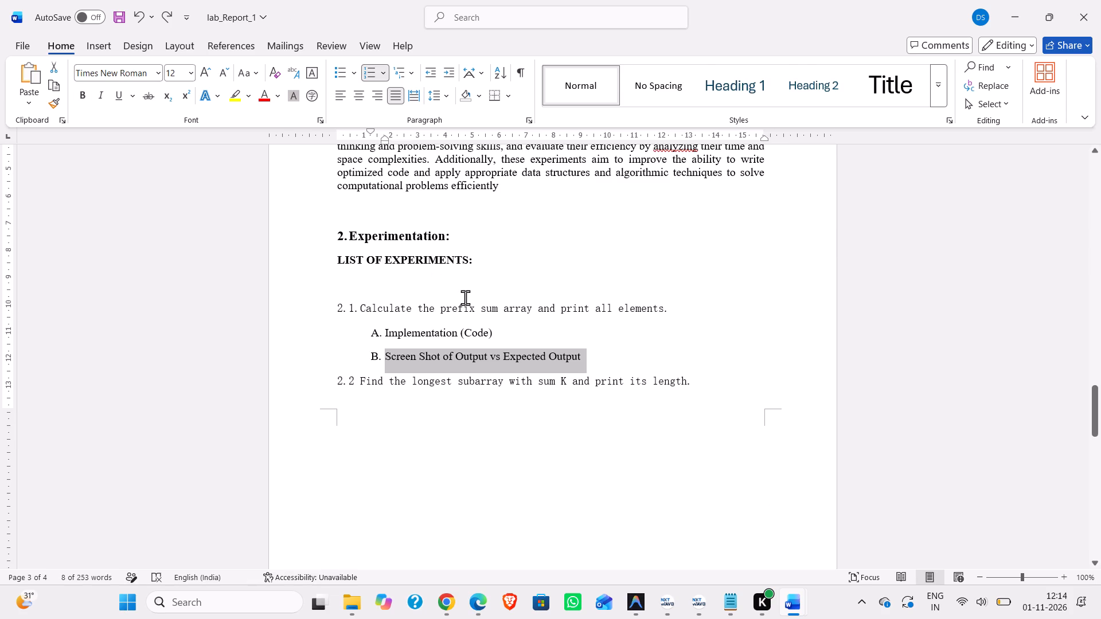
{"action": "key", "text": "alt+Tab"}
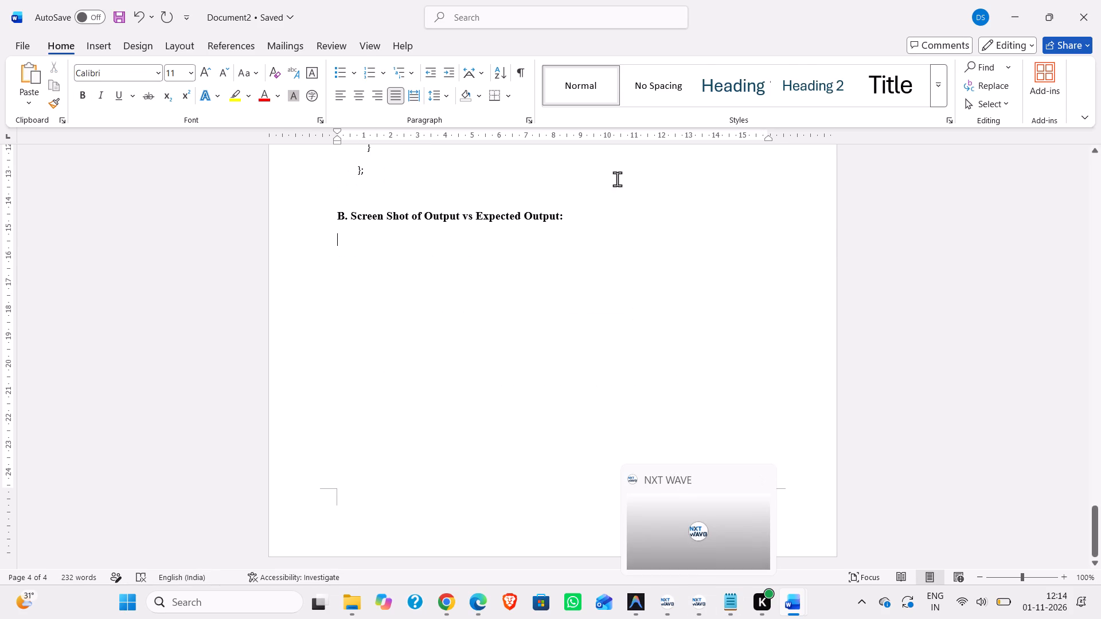
Switch to the coding practice page in Chrome, run the Prefix Sum Array code and enlarge the test case results area.
{"action": "left_click", "coordinate": [399, 526]}
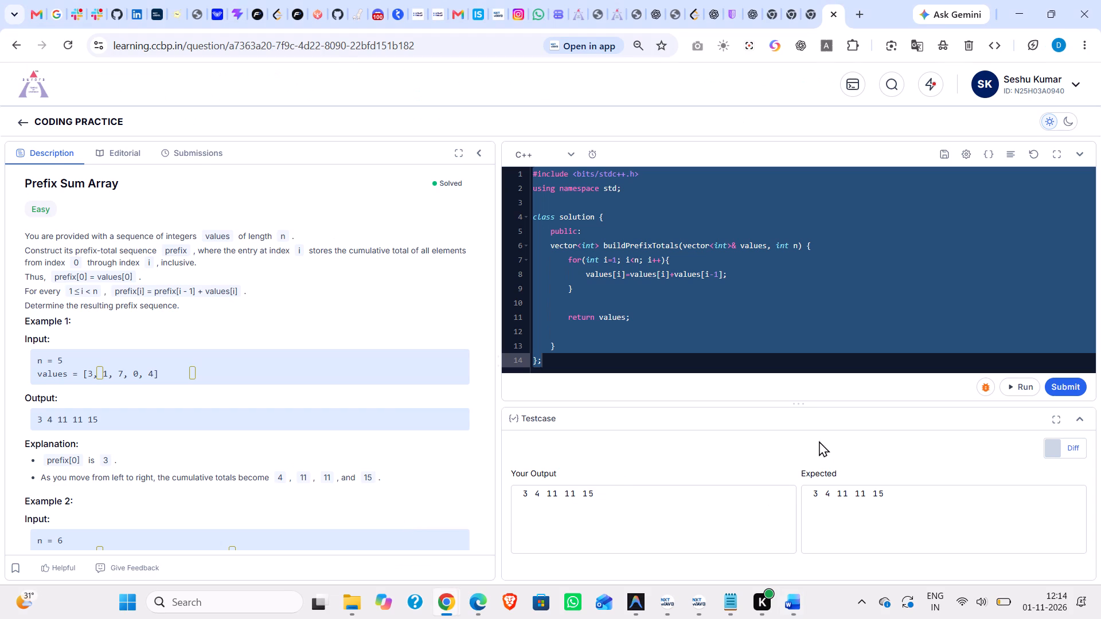
{"action": "left_click", "coordinate": [1028, 386]}
{"action": "left_click_drag", "start_coordinate": [802, 406], "coordinate": [798, 273]}
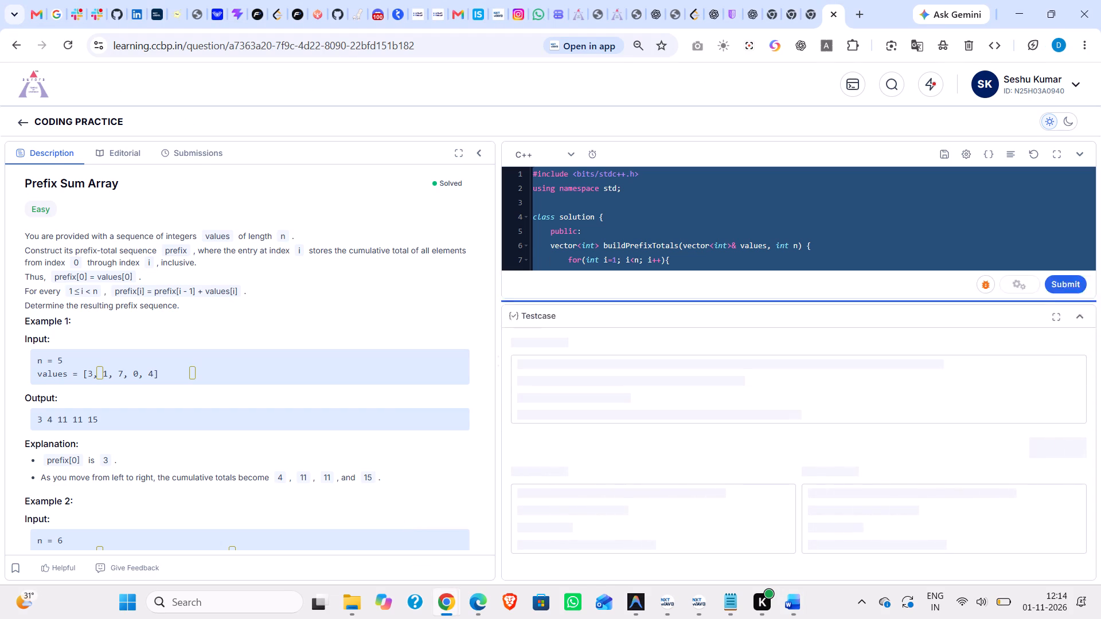
{"action": "left_click_drag", "start_coordinate": [798, 273], "coordinate": [798, 254]}
{"action": "scroll", "coordinate": [811, 378], "scroll_direction": "up", "scroll_amount": 1}
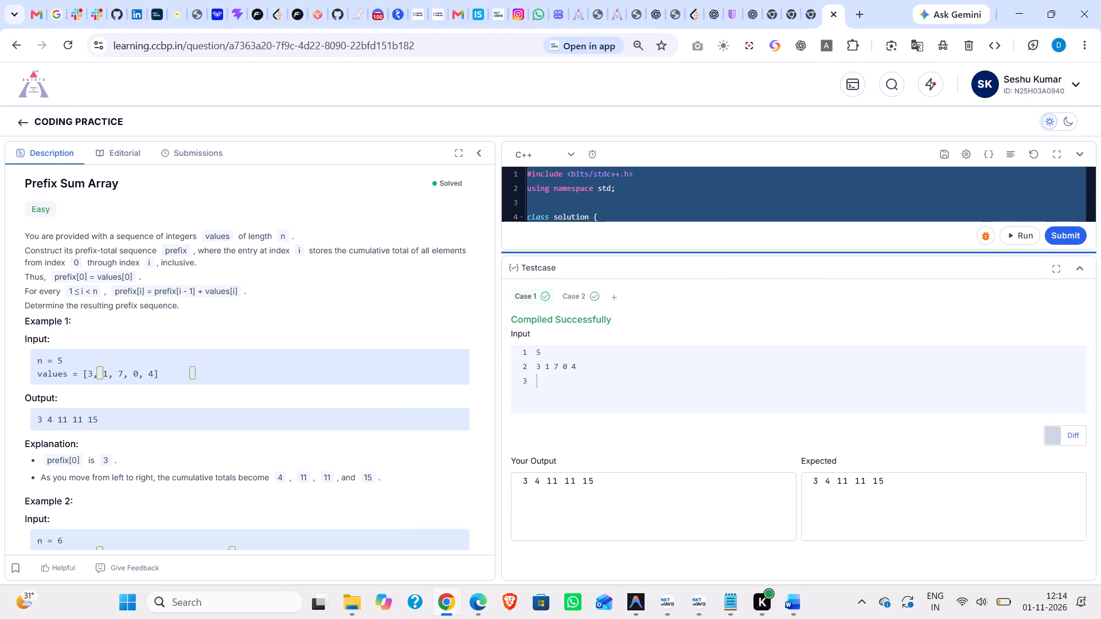
{"action": "left_click_drag", "start_coordinate": [799, 250], "coordinate": [810, 307]}
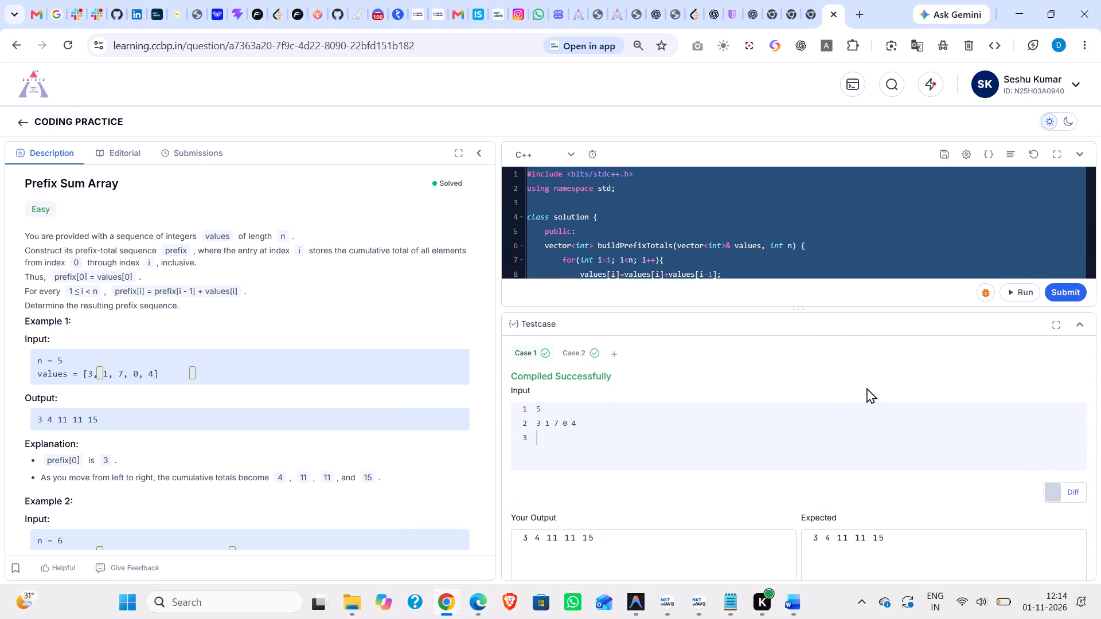
Capture a screenshot of the Case 1 input, output and expected output, and paste it under heading B in Document2.
{"action": "key", "text": "Print"}
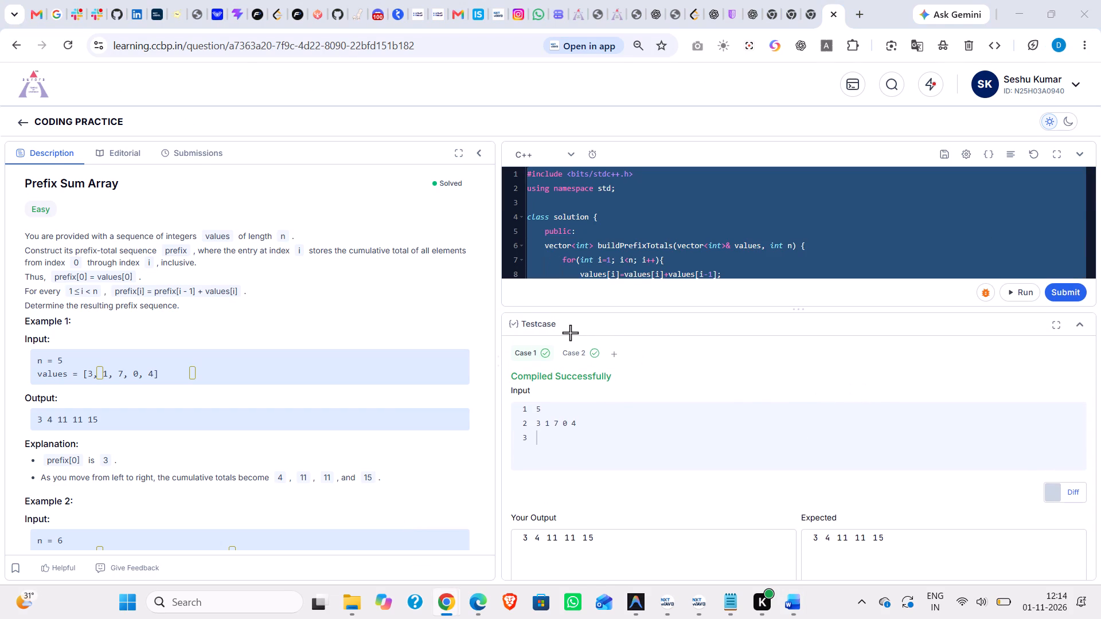
{"action": "left_click_drag", "start_coordinate": [504, 338], "coordinate": [1099, 581]}
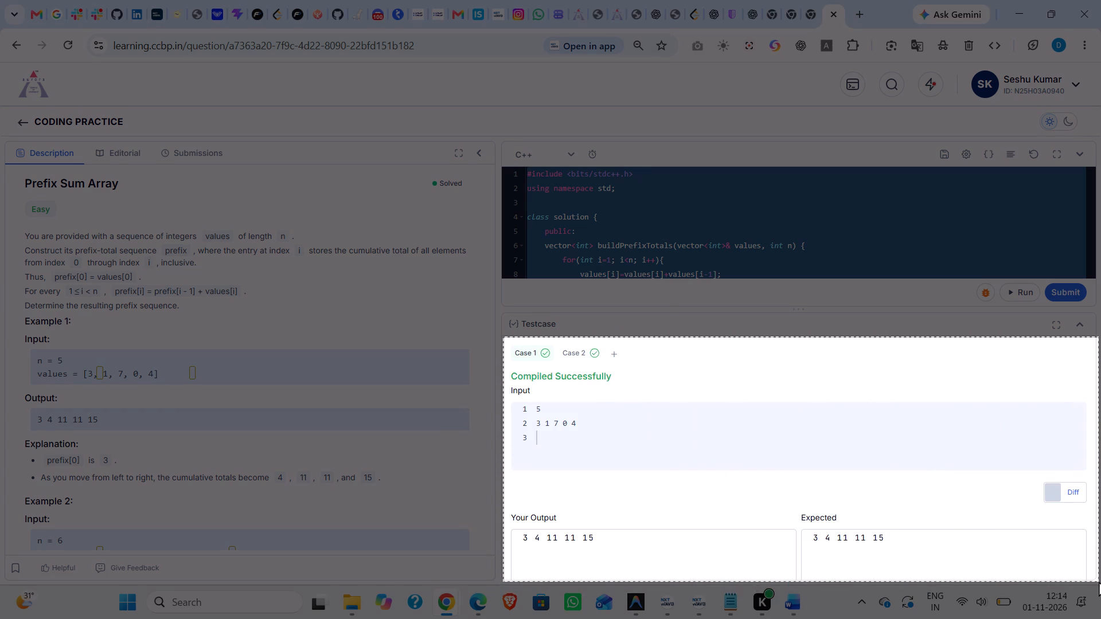
{"action": "left_click_drag", "start_coordinate": [1099, 581], "coordinate": [1090, 581]}
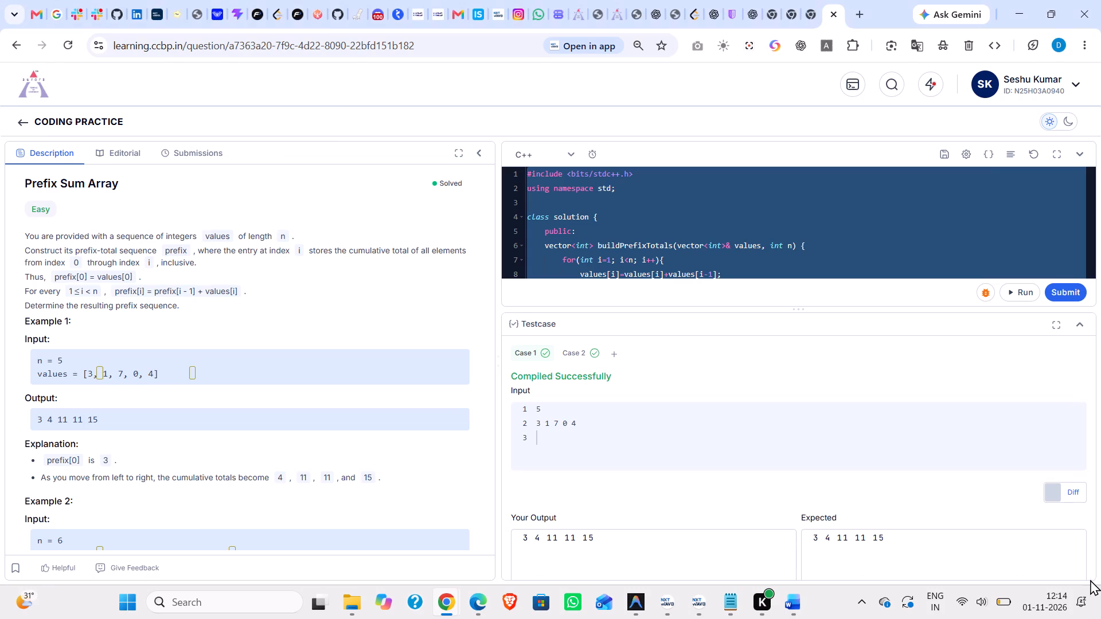
{"action": "key", "text": "alt+Tab"}
{"action": "key", "text": "ctrl+v"}
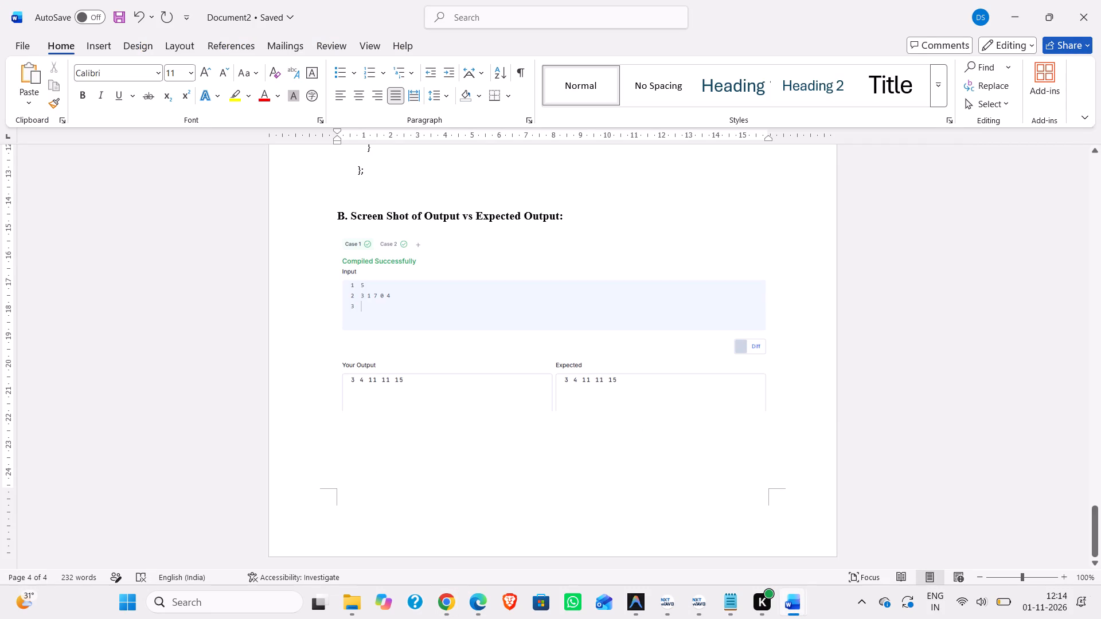
{"action": "left_click", "coordinate": [581, 369]}
Delete the blank line above "return values;" in the Implementation code.
{"action": "scroll", "coordinate": [603, 402], "scroll_direction": "up", "scroll_amount": 11}
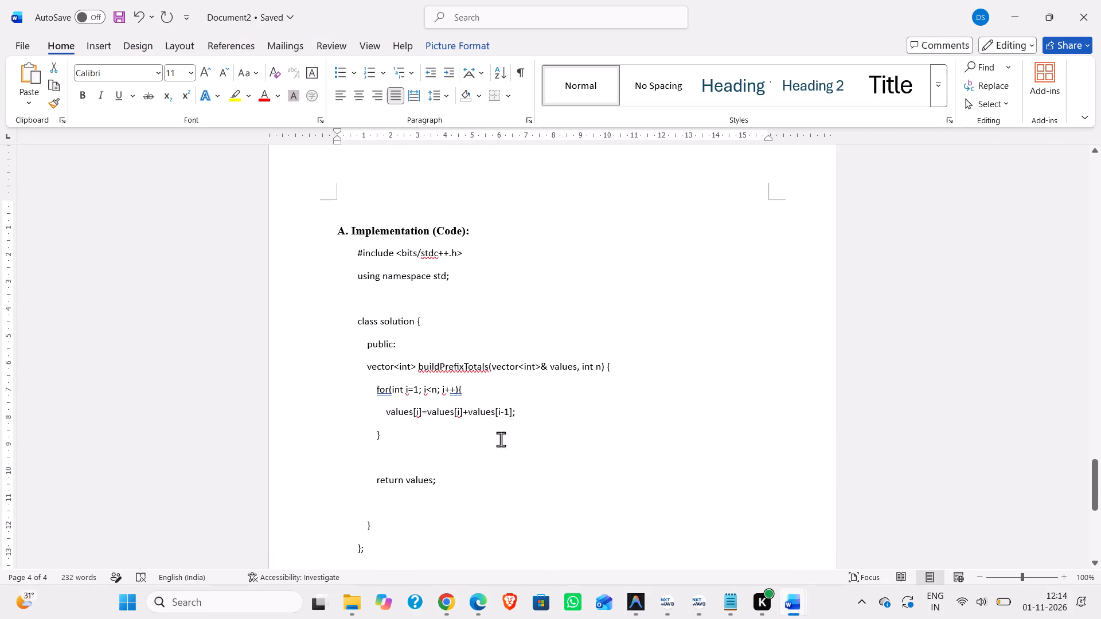
{"action": "left_click", "coordinate": [432, 457]}
{"action": "key", "text": "BackSpace"}
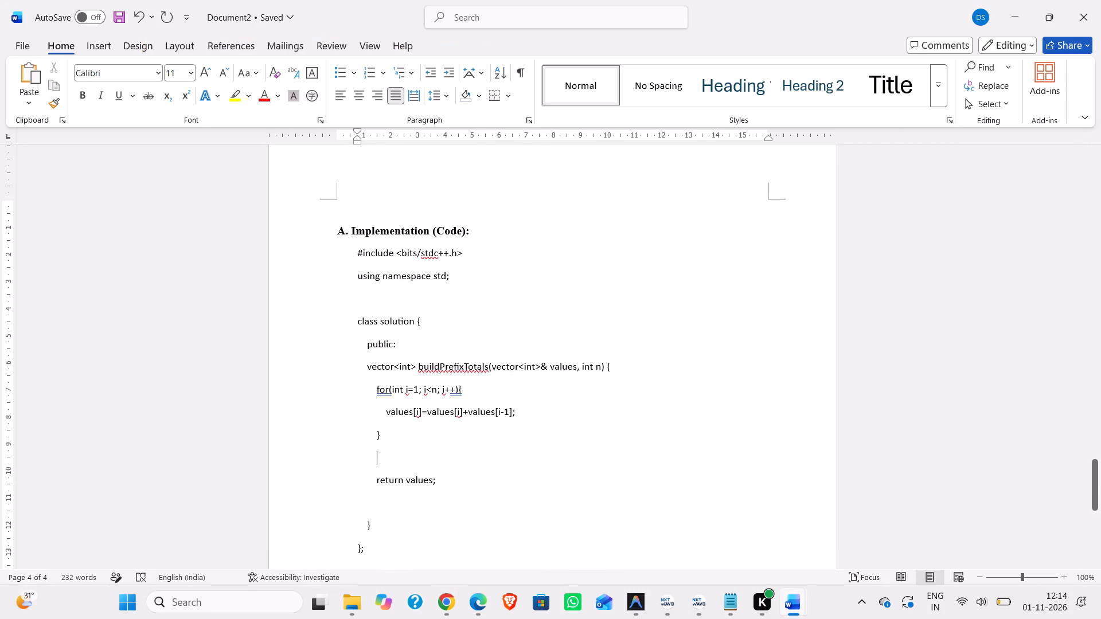
{"action": "key", "text": "BackSpace"}
{"action": "key", "text": "BackSpace"}
{"action": "key", "text": "BackSpace"}
{"action": "key", "text": "BackSpace"}
{"action": "key", "text": "BackSpace"}
{"action": "key", "text": "BackSpace"}
{"action": "key", "text": "BackSpace"}
{"action": "key", "text": "BackSpace"}
{"action": "key", "text": "BackSpace"}
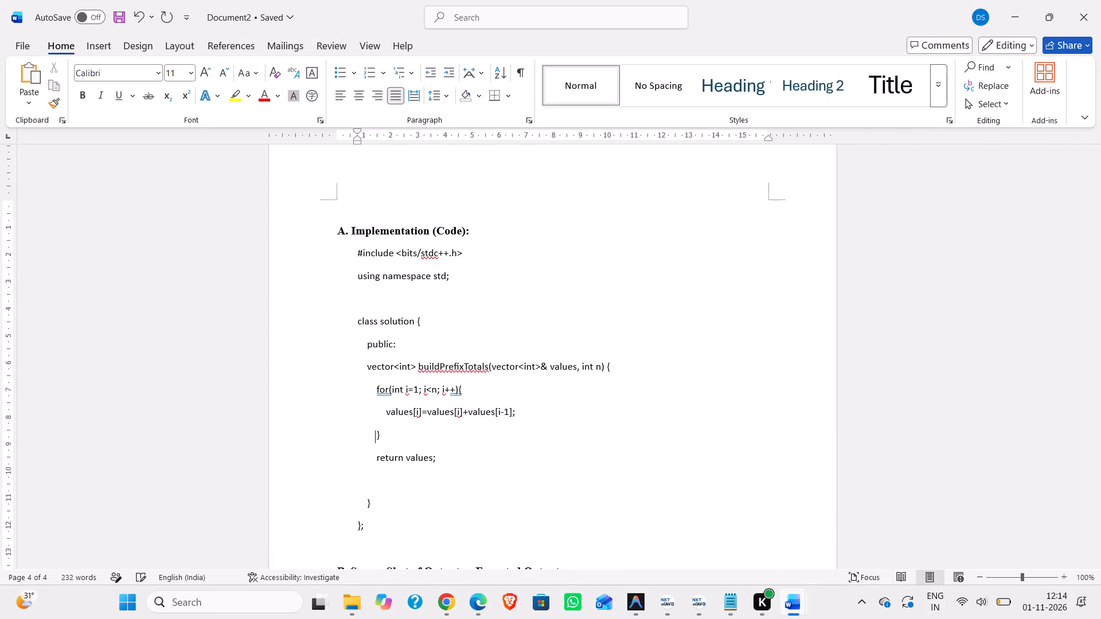
Delete the blank line between "return values;" and the closing brace in the Implementation code.
{"action": "left_click", "coordinate": [408, 497]}
{"action": "left_click", "coordinate": [409, 498]}
{"action": "left_click", "coordinate": [410, 492]}
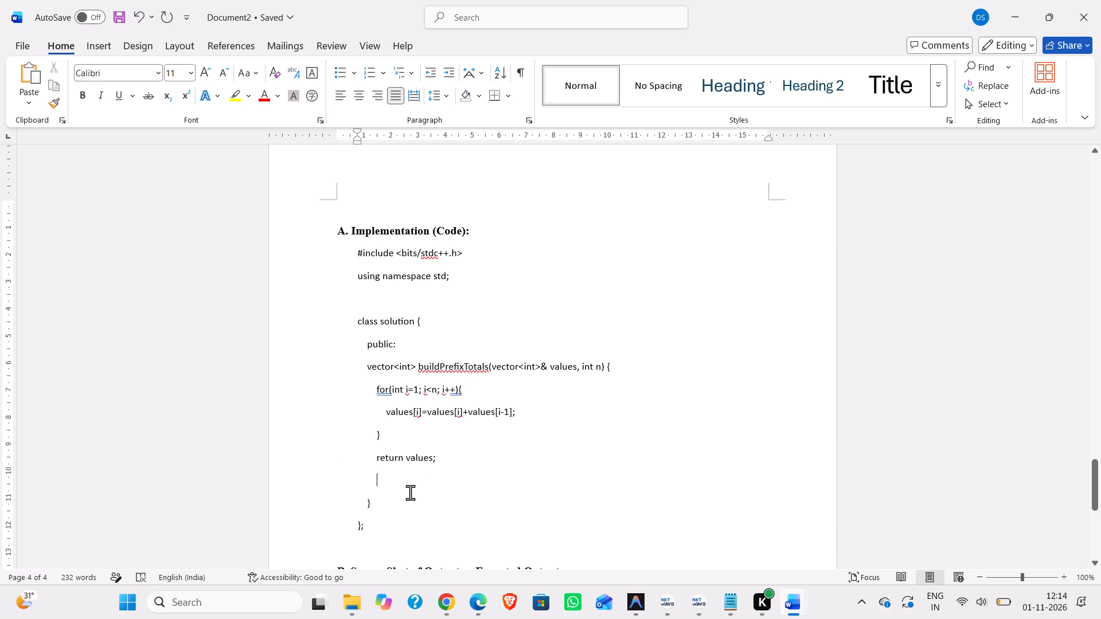
{"action": "key", "text": "BackSpace"}
{"action": "key", "text": "BackSpace"}
{"action": "key", "text": "BackSpace"}
{"action": "key", "text": "BackSpace"}
{"action": "key", "text": "BackSpace"}
{"action": "key", "text": "BackSpace"}
{"action": "key", "text": "BackSpace"}
{"action": "key", "text": "BackSpace"}
{"action": "key", "text": "BackSpace"}
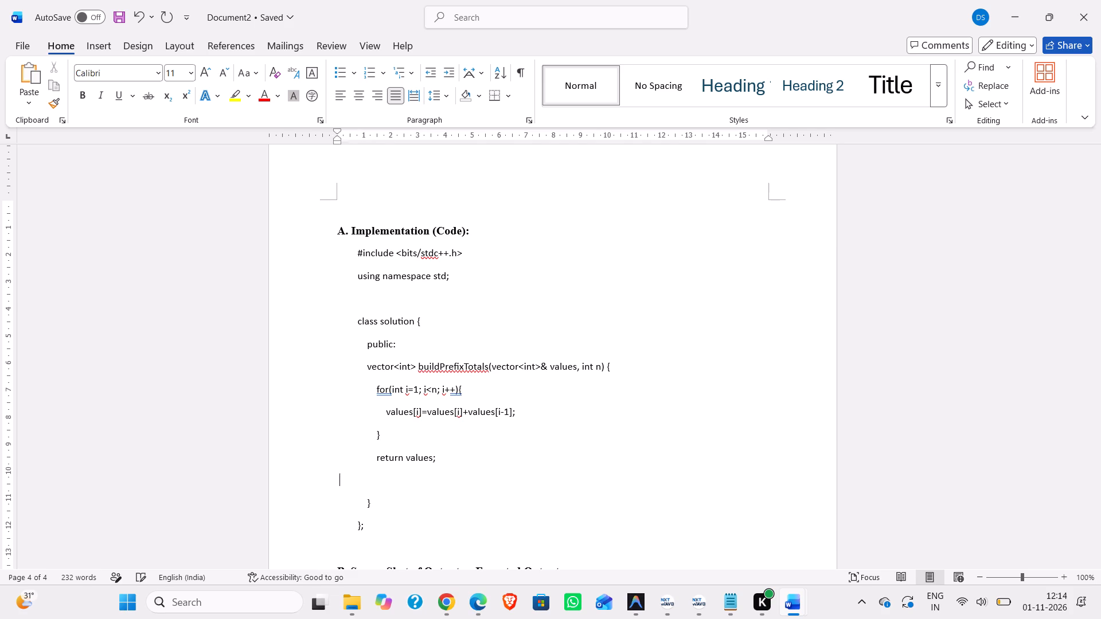
{"action": "key", "text": "BackSpace"}
Delete the blank line above "class solution {" in the Implementation code.
{"action": "left_click", "coordinate": [400, 308]}
{"action": "key", "text": "BackSpace"}
{"action": "key", "text": "BackSpace"}
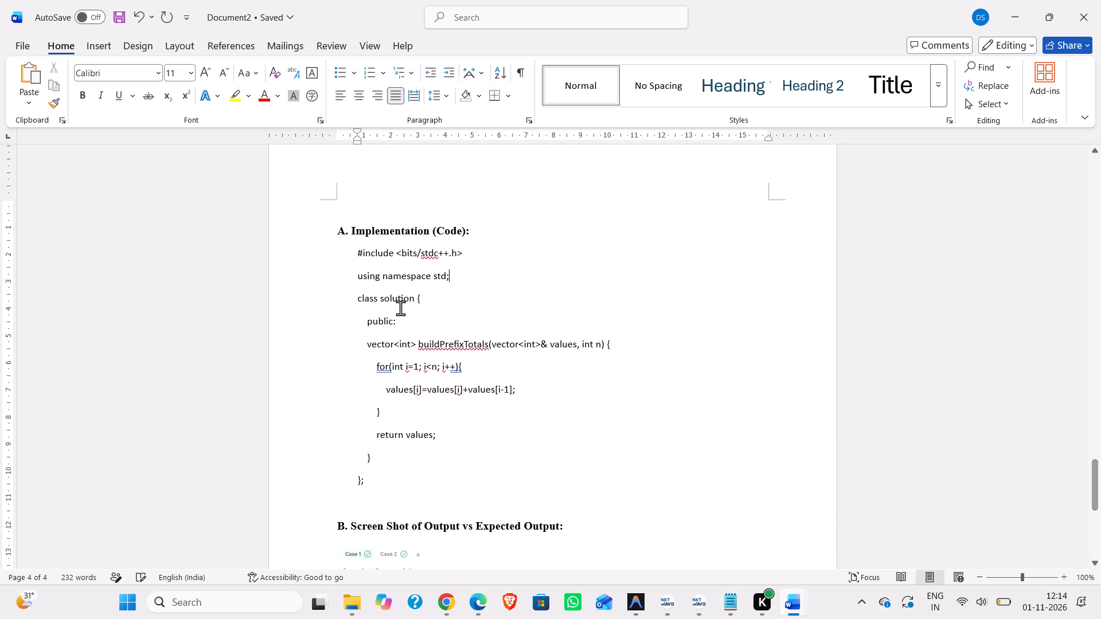
{"action": "scroll", "coordinate": [594, 341], "scroll_direction": "down", "scroll_amount": 12}
{"action": "left_click", "coordinate": [541, 300]}
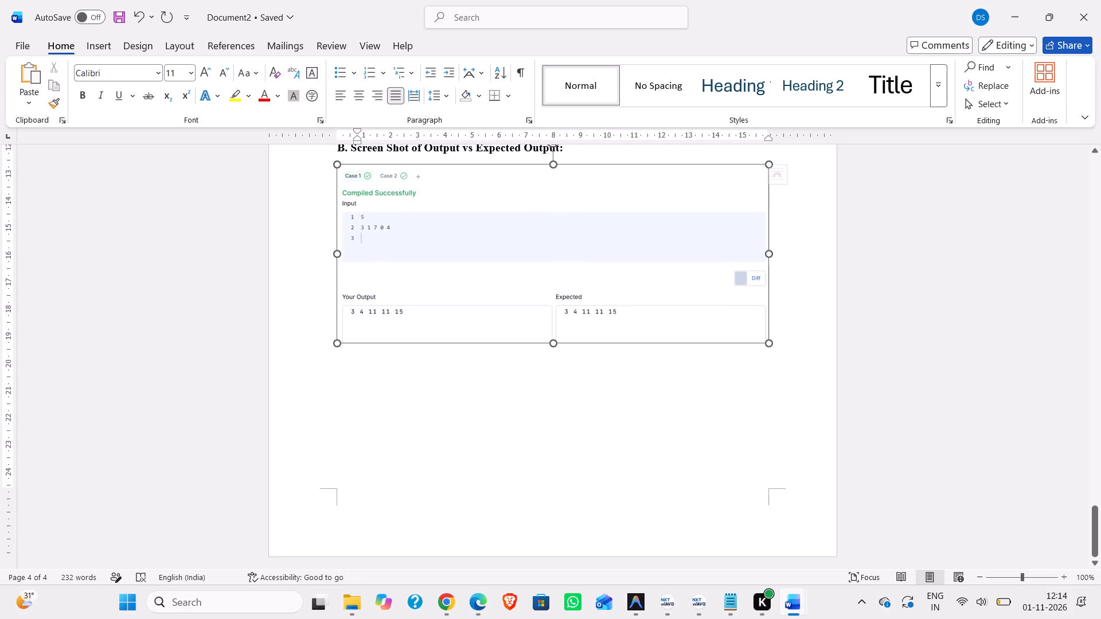
{"action": "scroll", "coordinate": [566, 396], "scroll_direction": "up", "scroll_amount": 5}
{"action": "left_click", "coordinate": [623, 350]}
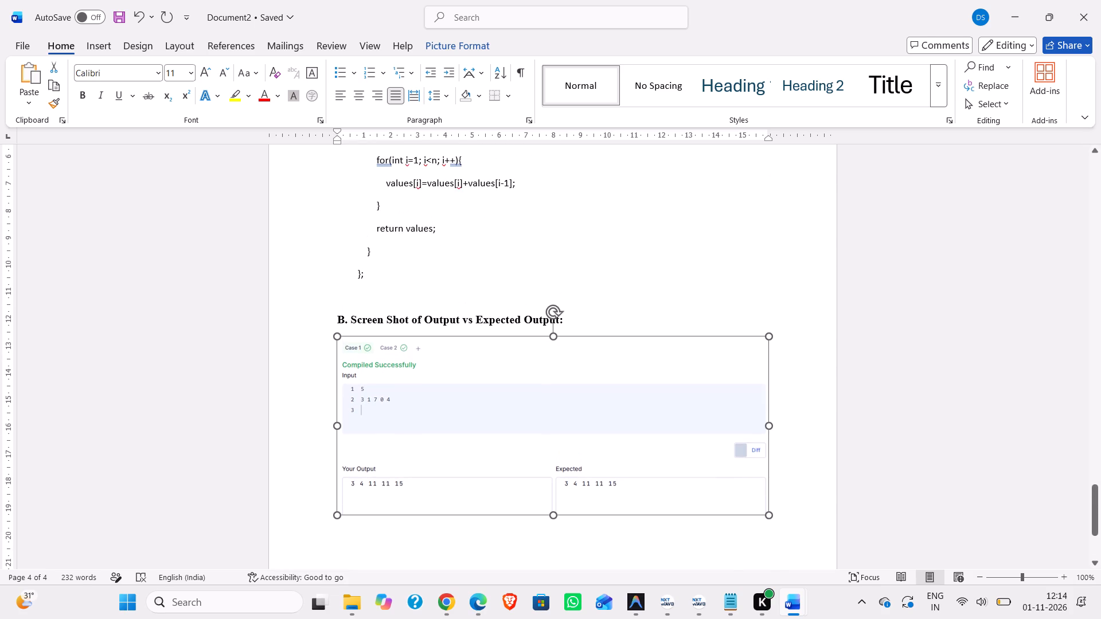
{"action": "scroll", "coordinate": [623, 342], "scroll_direction": "up", "scroll_amount": 20}
{"action": "scroll", "coordinate": [623, 342], "scroll_direction": "up", "scroll_amount": 6}
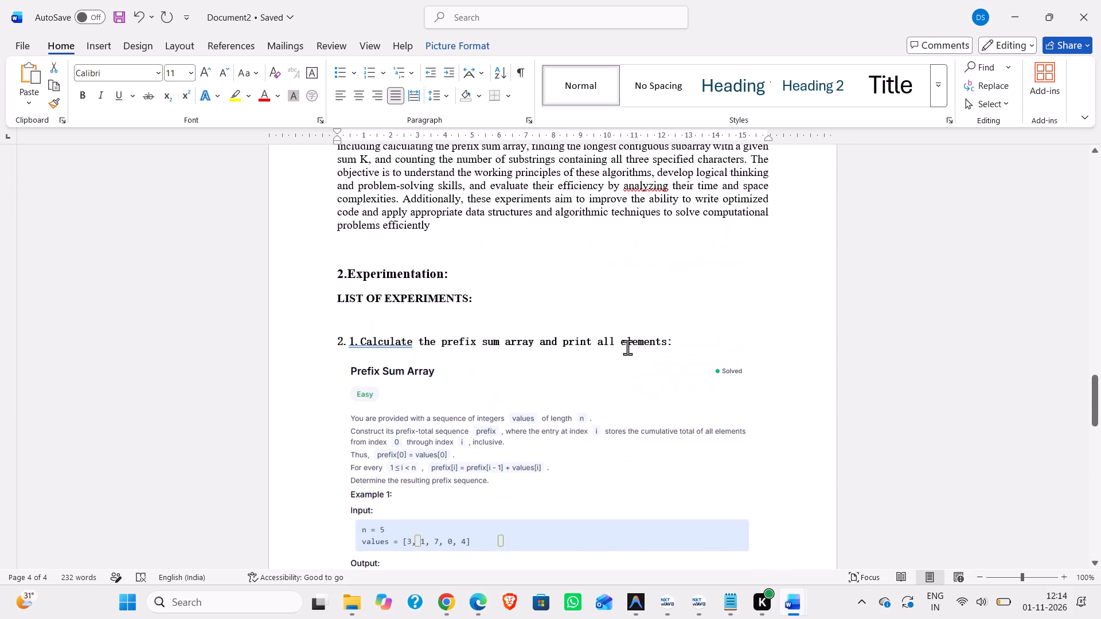
{"action": "scroll", "coordinate": [627, 347], "scroll_direction": "up", "scroll_amount": 7}
{"action": "scroll", "coordinate": [627, 347], "scroll_direction": "down", "scroll_amount": 20}
{"action": "scroll", "coordinate": [627, 347], "scroll_direction": "down", "scroll_amount": 10}
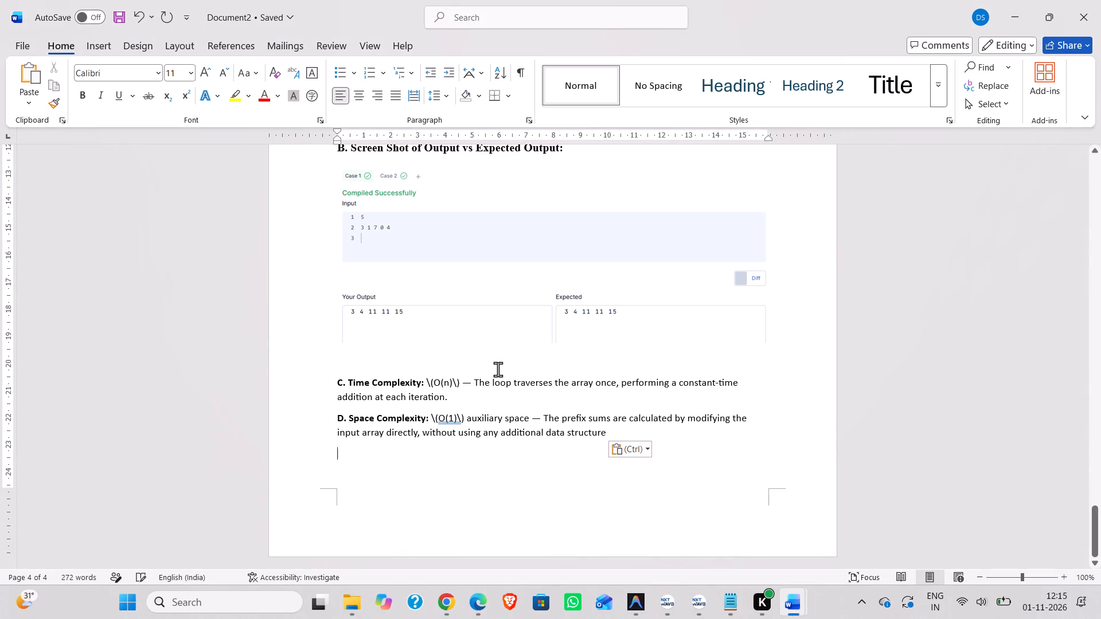
Remove the stray backslashes around the complexity values so they read (O(n)) and (O(1)).
{"action": "left_click", "coordinate": [432, 389]}
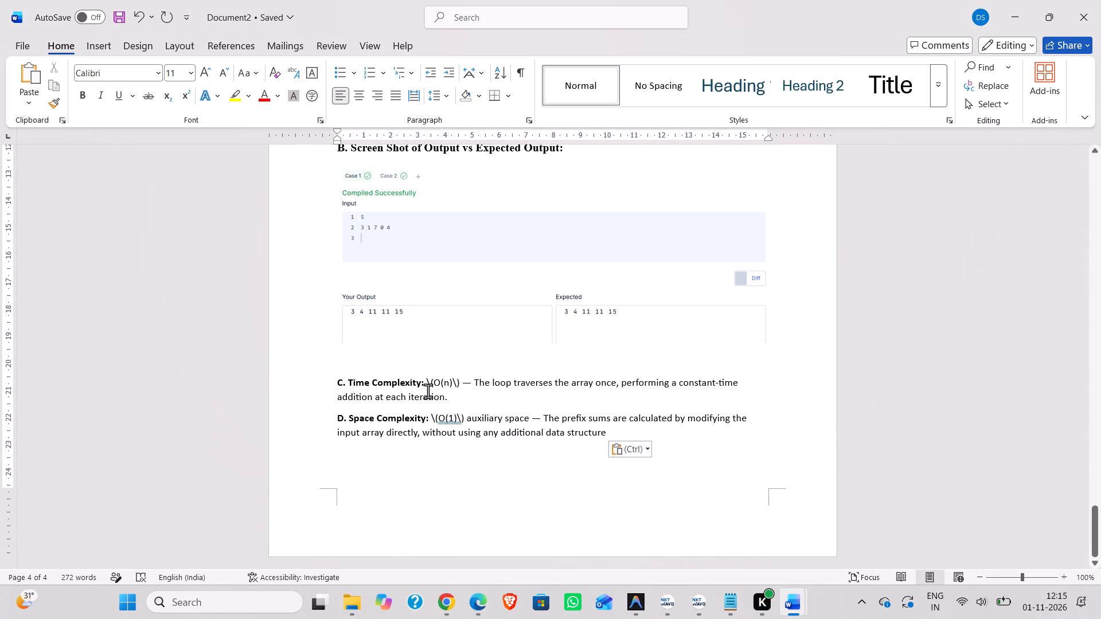
{"action": "left_click", "coordinate": [428, 387]}
{"action": "left_click", "coordinate": [431, 385]}
{"action": "key", "text": "BackSpace"}
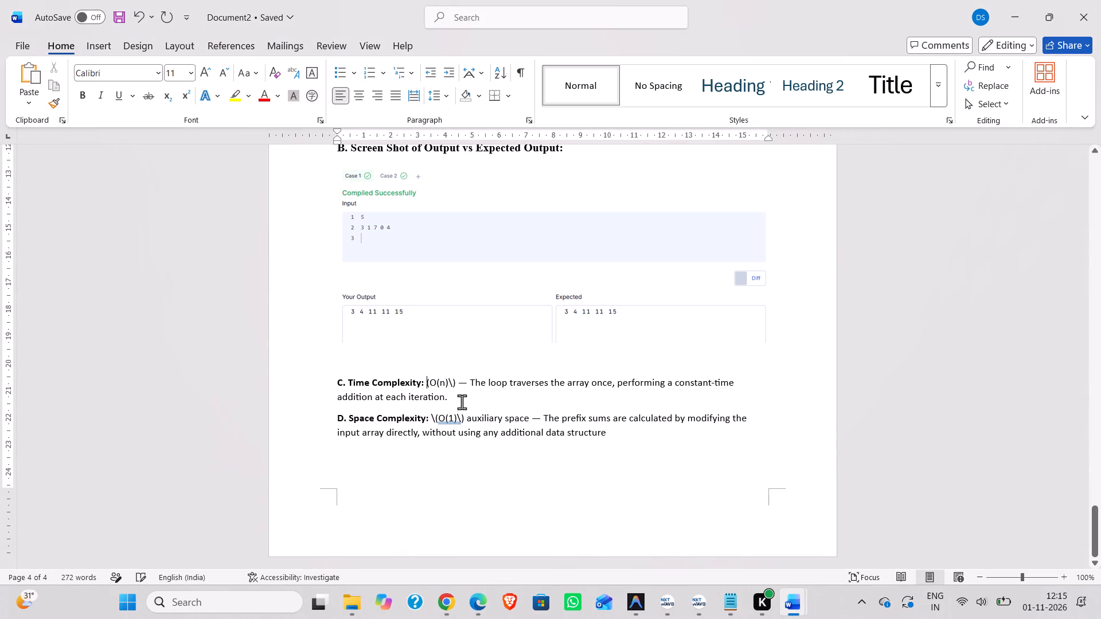
{"action": "left_click", "coordinate": [452, 382]}
{"action": "key", "text": "BackSpace"}
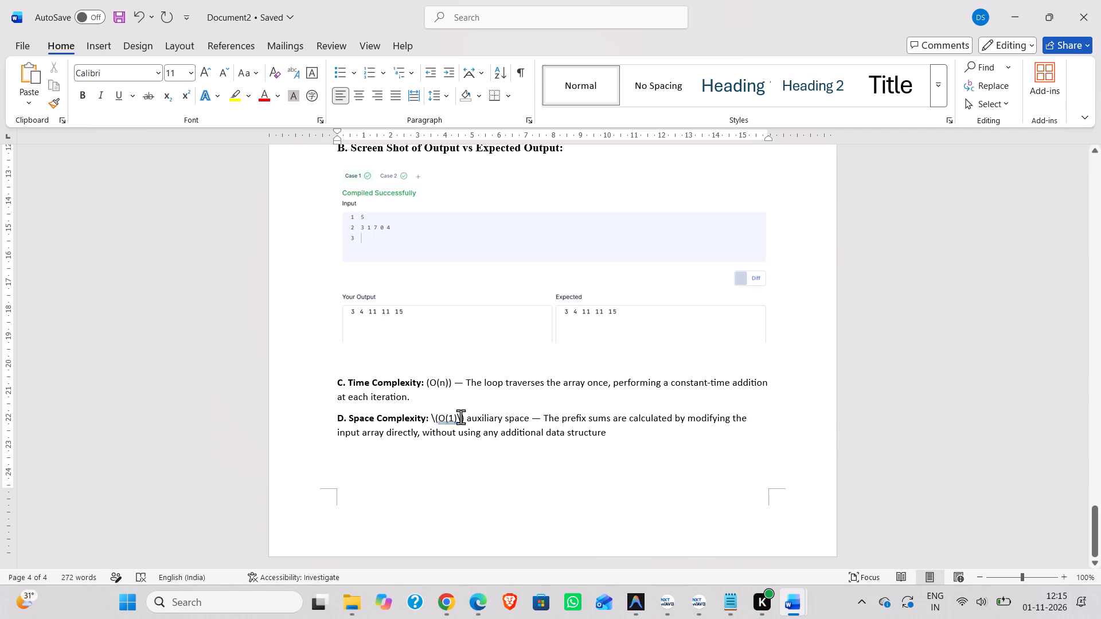
{"action": "left_click", "coordinate": [460, 417]}
{"action": "key", "text": "BackSpace"}
{"action": "left_click", "coordinate": [435, 417]}
{"action": "key", "text": "BackSpace"}
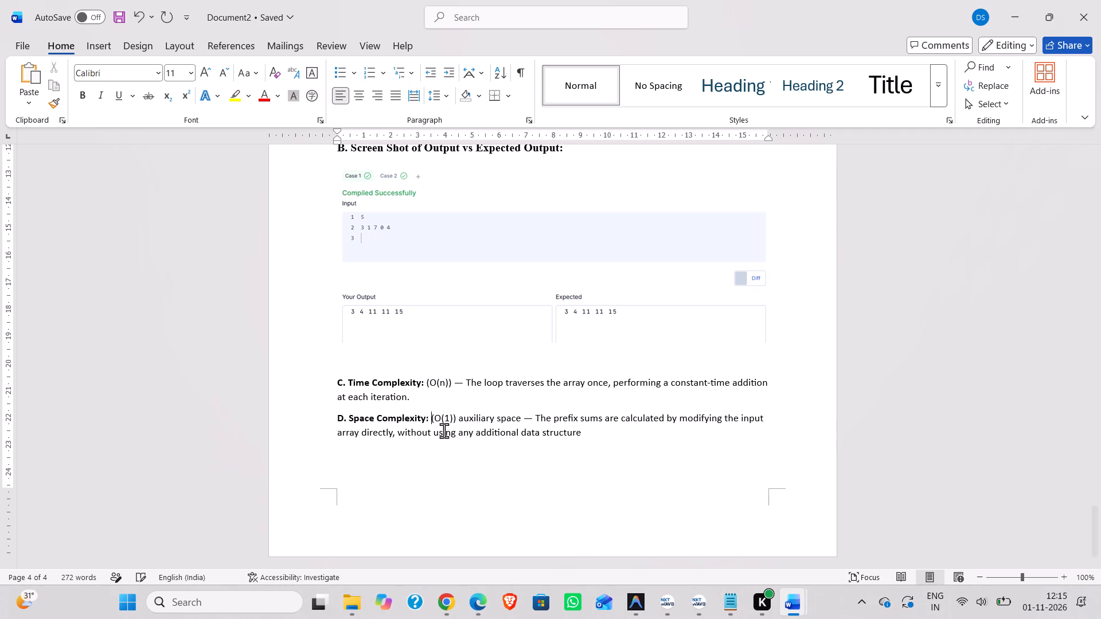
Review experiment 2.1 from the problem statement through the code and screenshot to the complexity paragraphs.
{"action": "scroll", "coordinate": [474, 428], "scroll_direction": "up", "scroll_amount": 6}
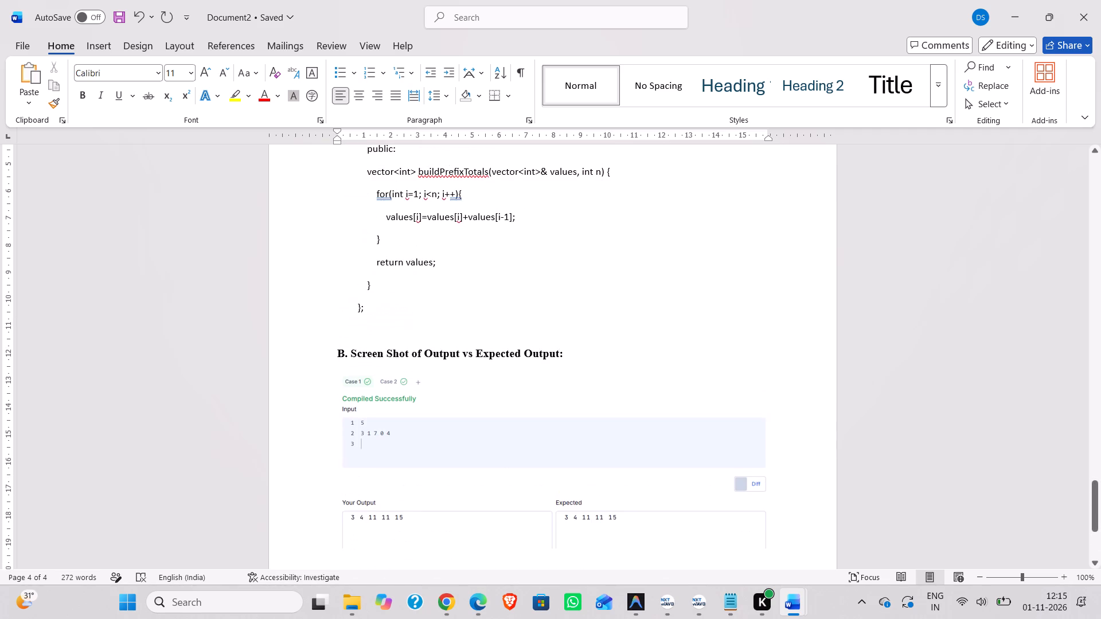
{"action": "scroll", "coordinate": [474, 428], "scroll_direction": "up", "scroll_amount": 8}
{"action": "scroll", "coordinate": [474, 428], "scroll_direction": "up", "scroll_amount": 14}
{"action": "scroll", "coordinate": [474, 422], "scroll_direction": "down", "scroll_amount": 7}
{"action": "scroll", "coordinate": [471, 422], "scroll_direction": "up", "scroll_amount": 8}
{"action": "scroll", "coordinate": [471, 285], "scroll_direction": "down", "scroll_amount": 14}
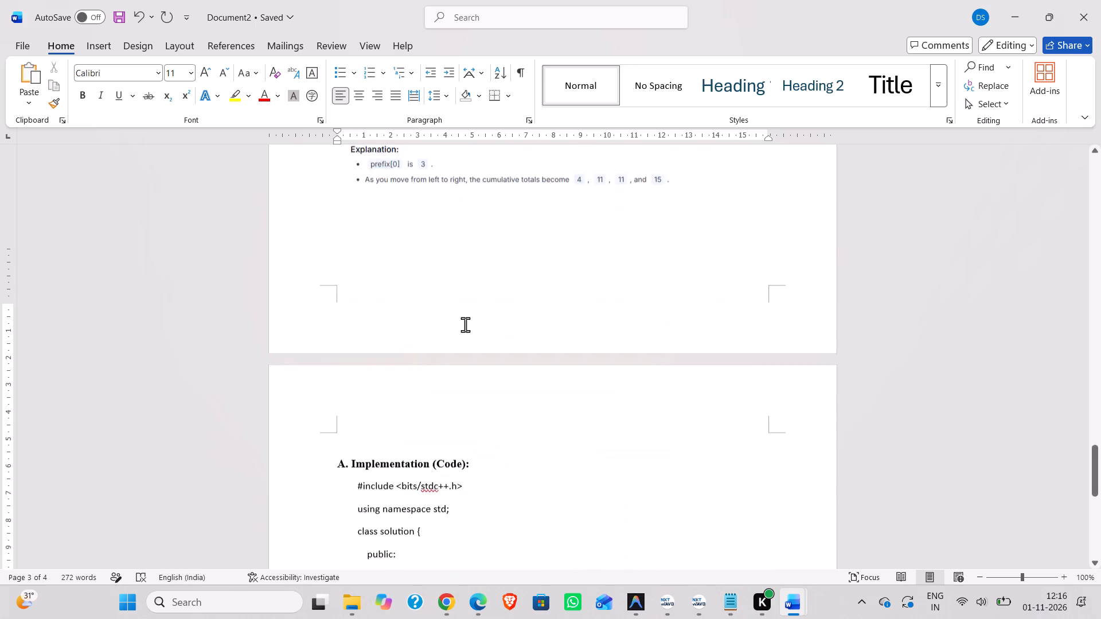
{"action": "scroll", "coordinate": [465, 324], "scroll_direction": "down", "scroll_amount": 16}
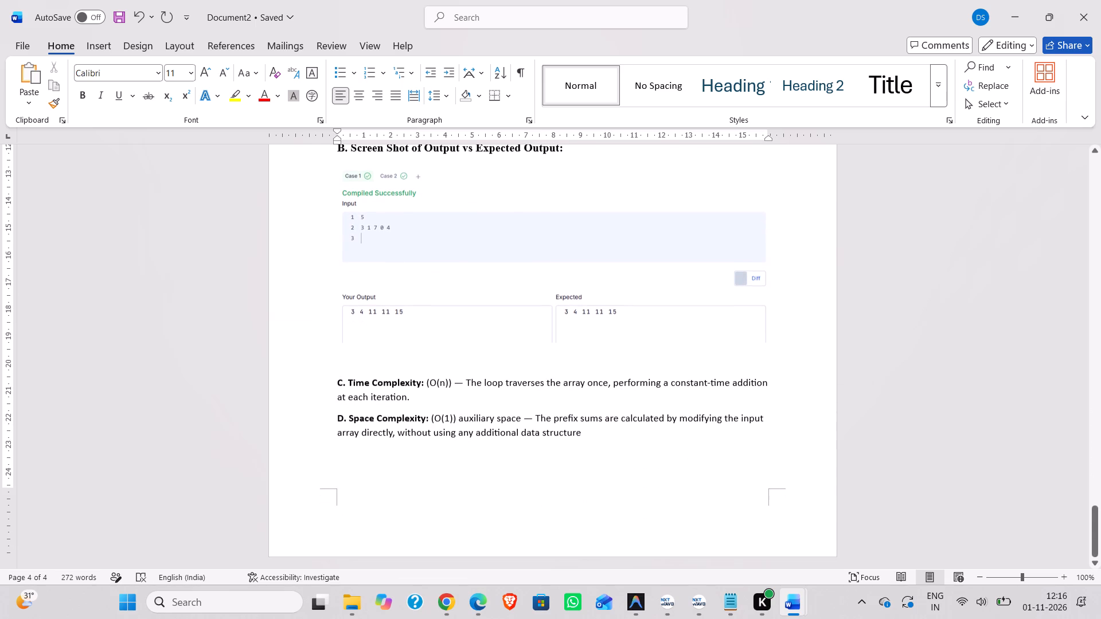
Delete the "C." and "D." labels and the leading spaces before "Time Complexity" and "Space Complexity".
{"action": "left_click", "coordinate": [341, 385]}
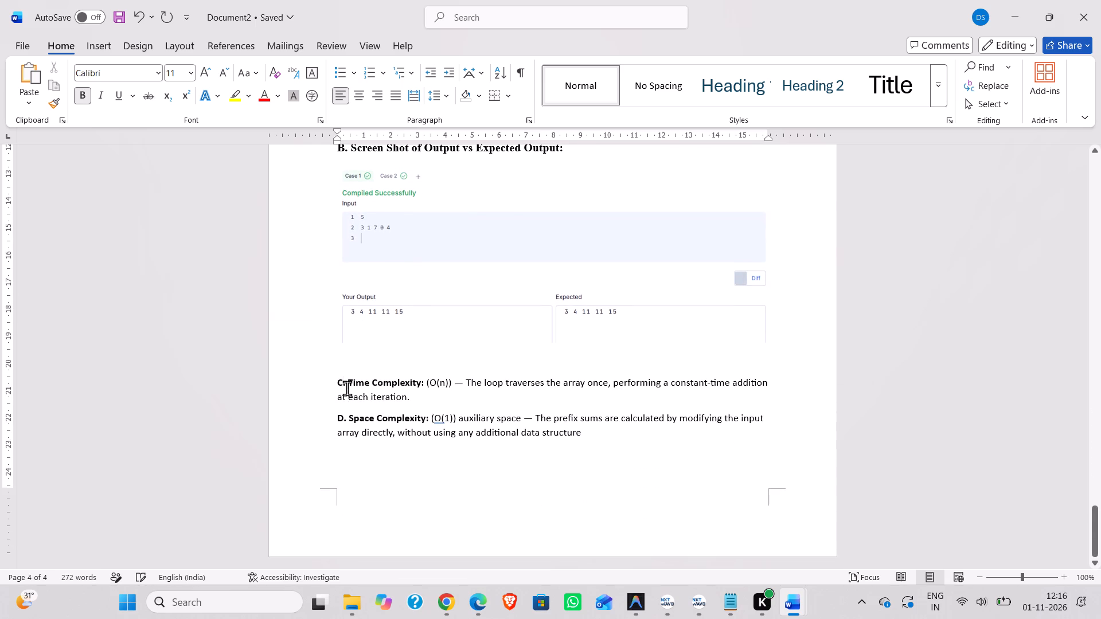
{"action": "double_click", "coordinate": [347, 388]}
{"action": "double_click", "coordinate": [353, 396]}
{"action": "left_click", "coordinate": [345, 385]}
{"action": "key", "text": "BackSpace"}
{"action": "key", "text": "BackSpace"}
{"action": "left_click", "coordinate": [346, 418]}
{"action": "key", "text": "BackSpace"}
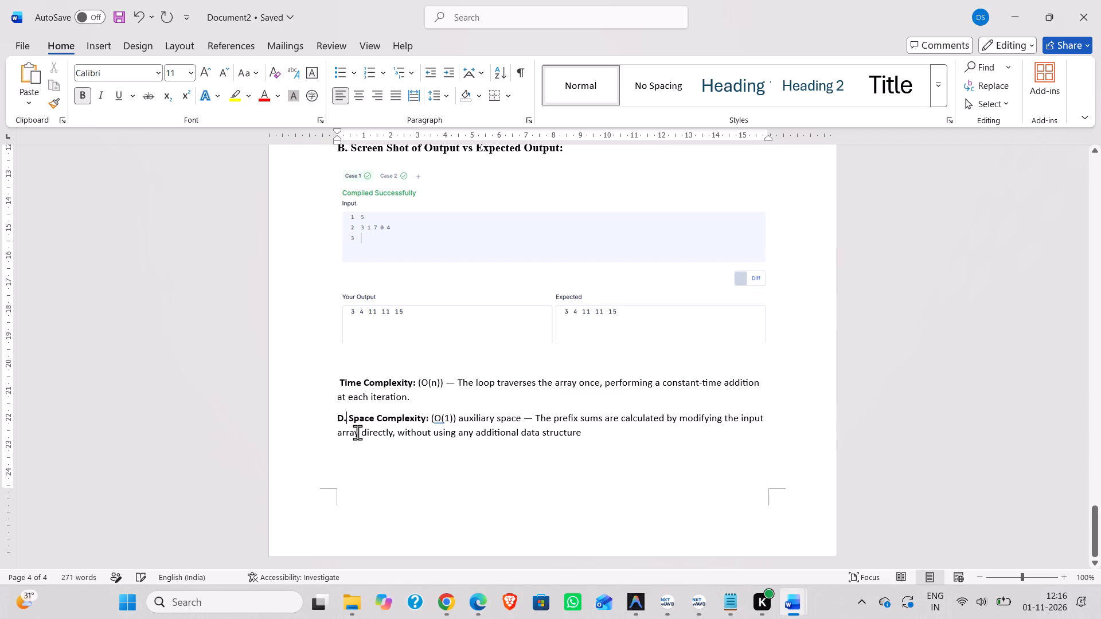
{"action": "key", "text": "BackSpace"}
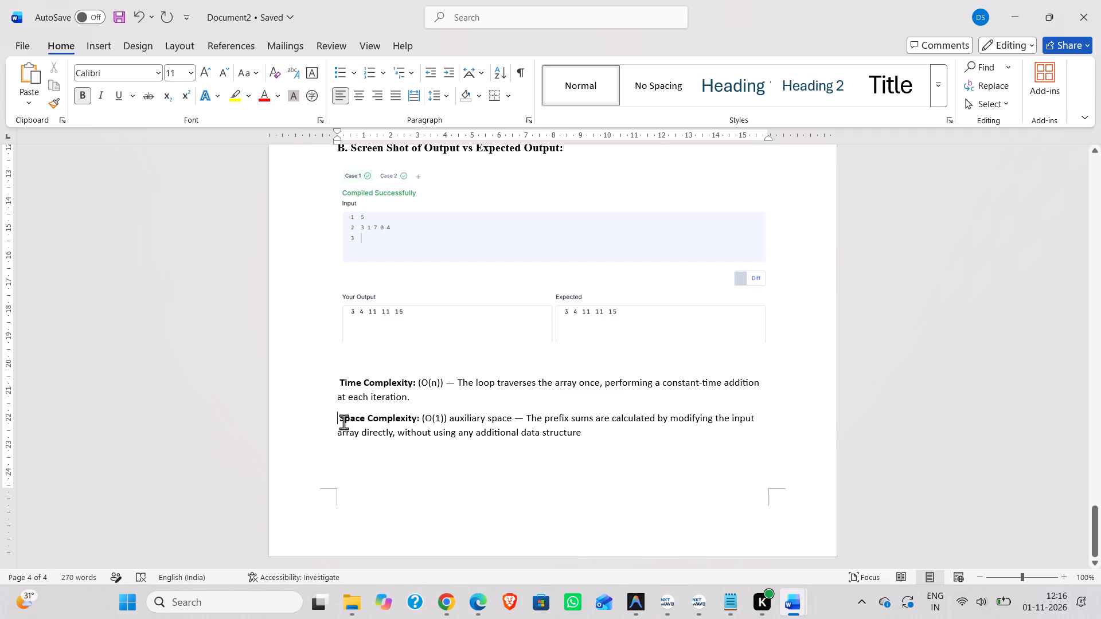
{"action": "left_click", "coordinate": [339, 420]}
{"action": "key", "text": "BackSpace"}
{"action": "left_click", "coordinate": [340, 388]}
{"action": "key", "text": "BackSpace"}
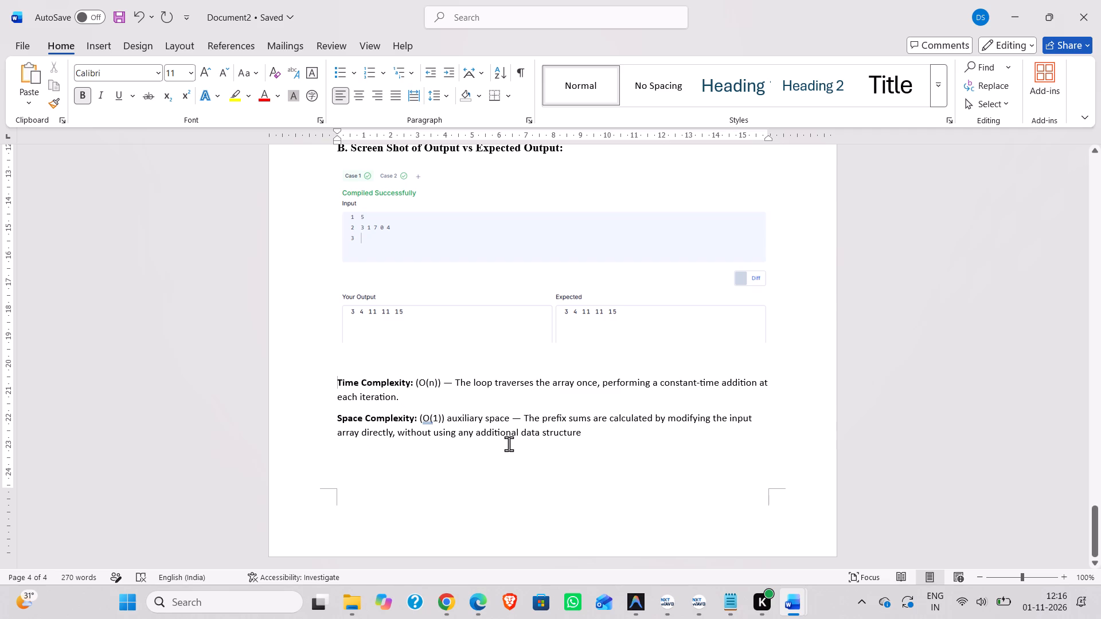
Add blank lines after the space complexity paragraph to start a new page for the next experiment.
{"action": "scroll", "coordinate": [511, 446], "scroll_direction": "up", "scroll_amount": 19}
{"action": "scroll", "coordinate": [528, 460], "scroll_direction": "up", "scroll_amount": 2}
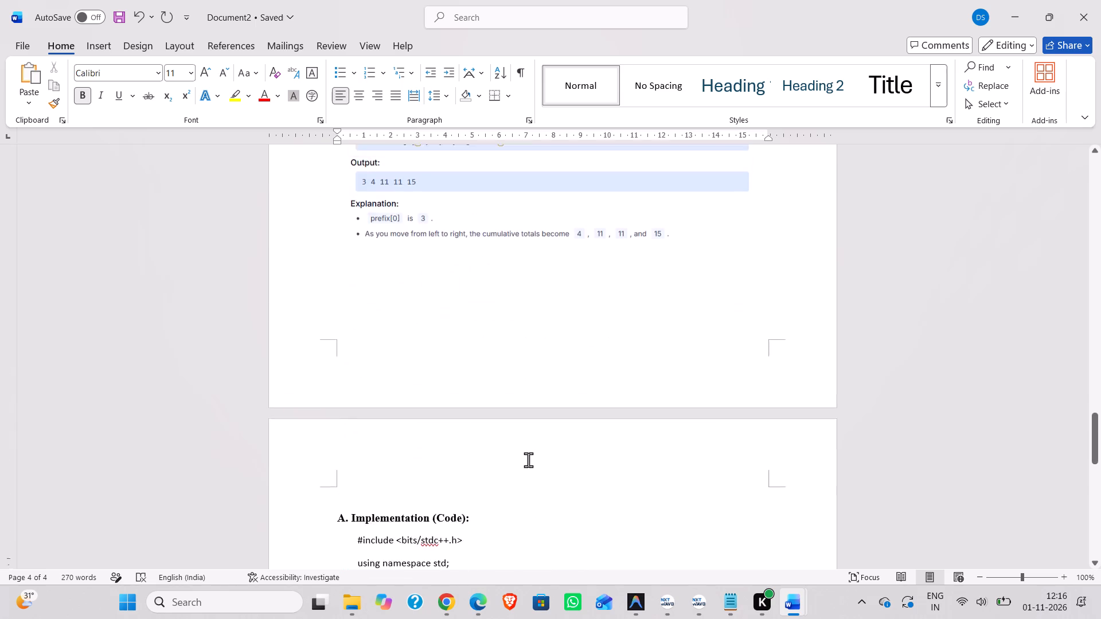
{"action": "scroll", "coordinate": [528, 460], "scroll_direction": "up", "scroll_amount": 11}
{"action": "scroll", "coordinate": [528, 460], "scroll_direction": "down", "scroll_amount": 20}
{"action": "scroll", "coordinate": [528, 460], "scroll_direction": "down", "scroll_amount": 13}
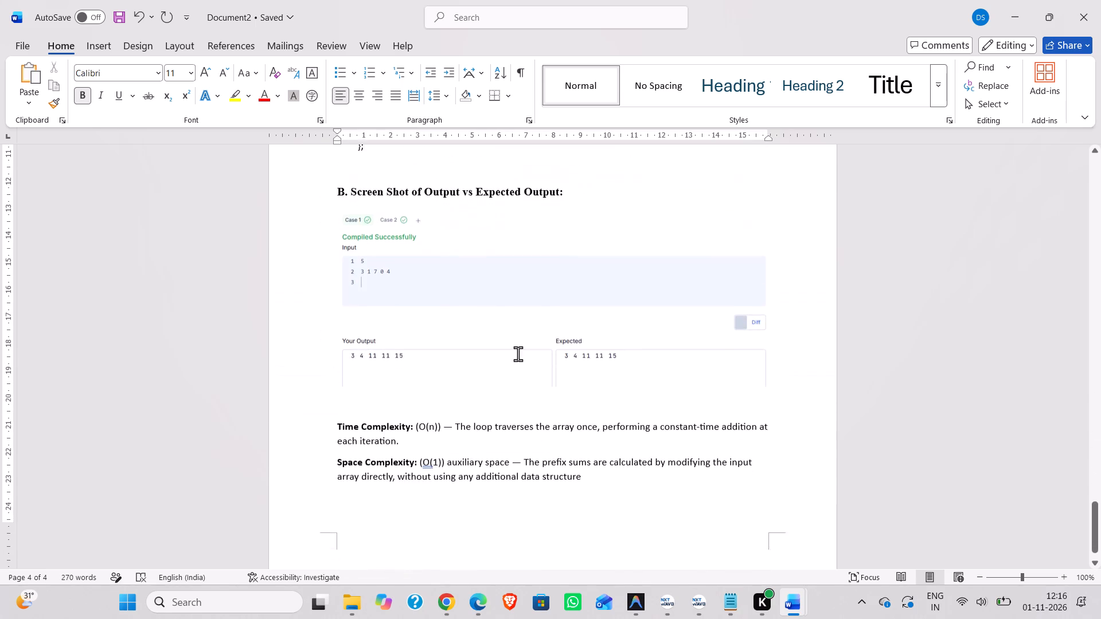
{"action": "scroll", "coordinate": [518, 354], "scroll_direction": "down", "scroll_amount": 11}
{"action": "left_click", "coordinate": [633, 442]}
{"action": "key", "text": "Return"}
{"action": "key", "text": "Return"}
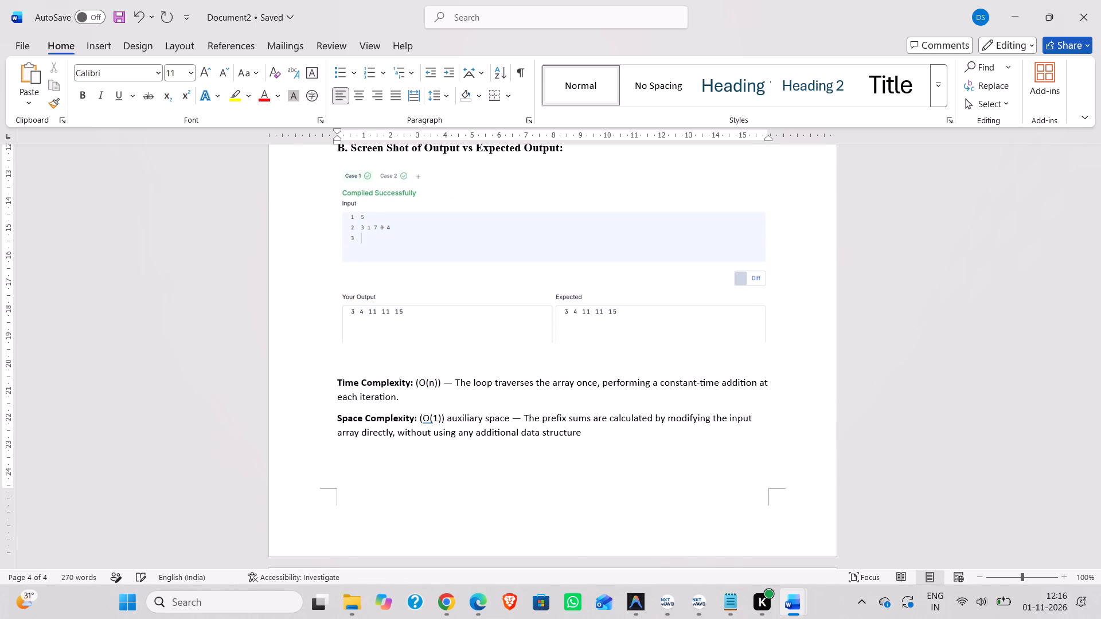
{"action": "key", "text": "Return"}
{"action": "key", "text": "Return"}
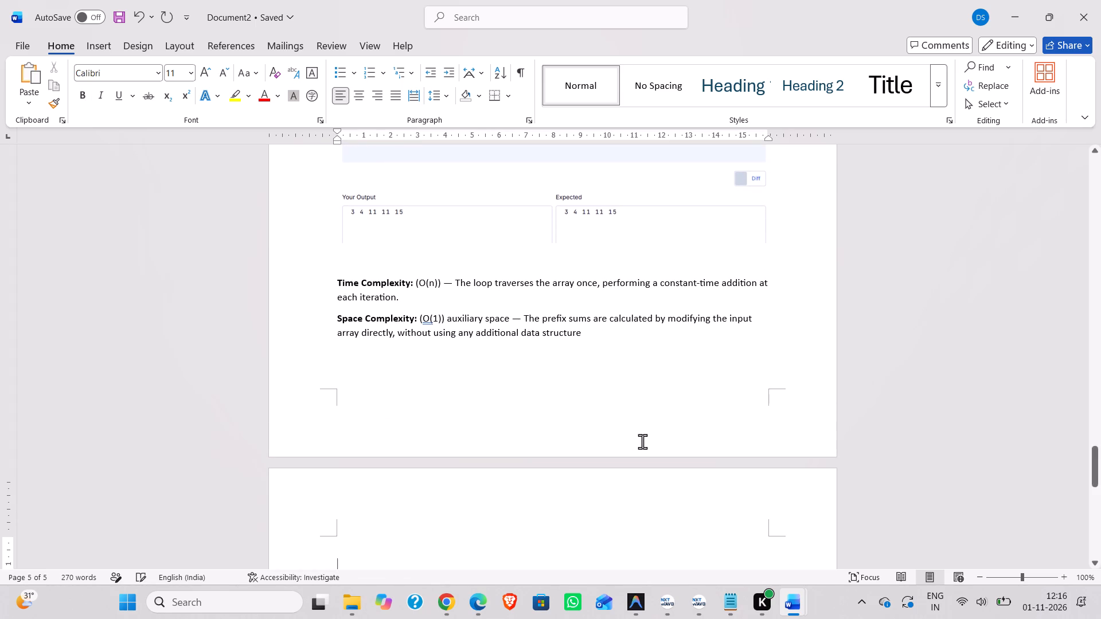
{"action": "scroll", "coordinate": [646, 440], "scroll_direction": "down", "scroll_amount": 5}
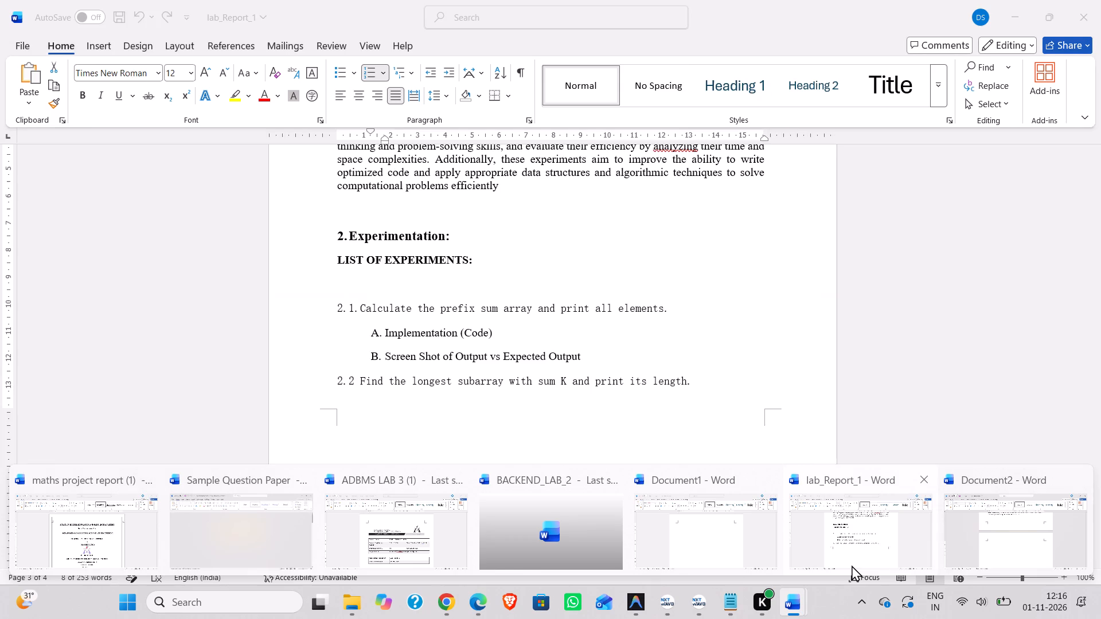
In lab_Report_1, add blank lines after experiment 2.1's "Screen Shot of Output vs Expected Output" item, moving experiment 2.2 onto the next page.
{"action": "left_click", "coordinate": [848, 553]}
{"action": "scroll", "coordinate": [483, 405], "scroll_direction": "down", "scroll_amount": 1}
{"action": "left_click", "coordinate": [337, 345]}
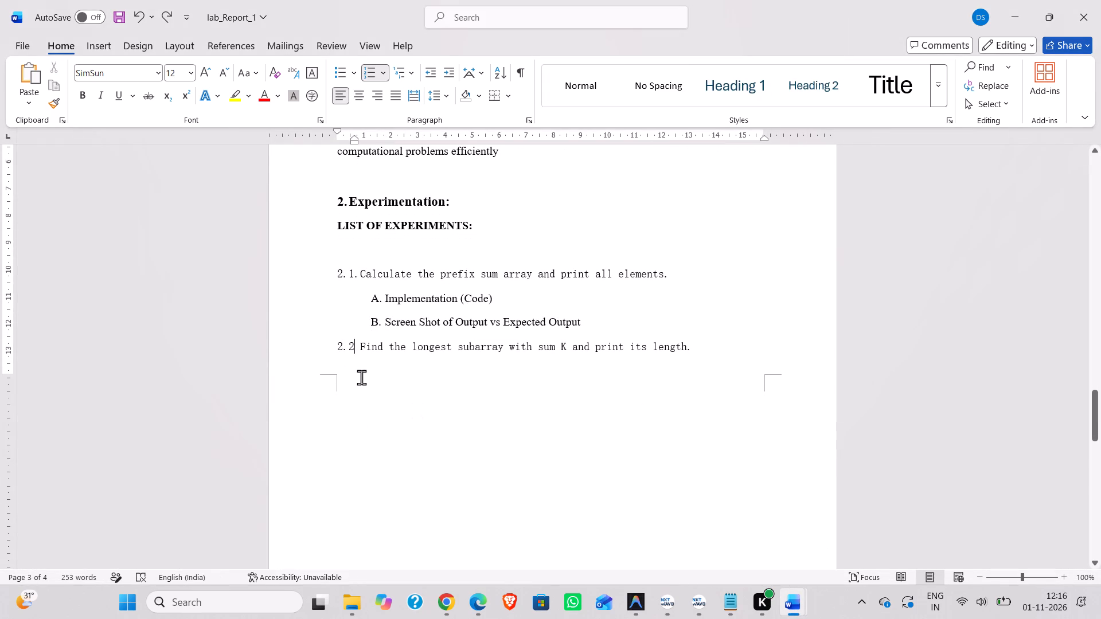
{"action": "left_click", "coordinate": [628, 325]}
{"action": "key", "text": "Return"}
{"action": "key", "text": "Return"}
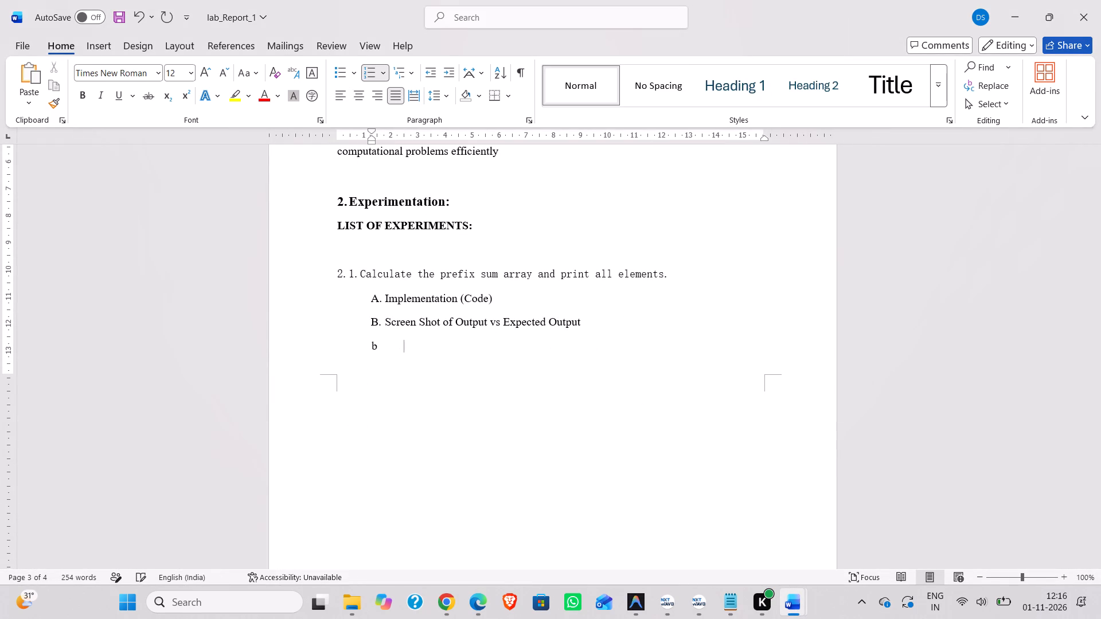
{"action": "key", "text": "BackSpace"}
{"action": "key", "text": "Return"}
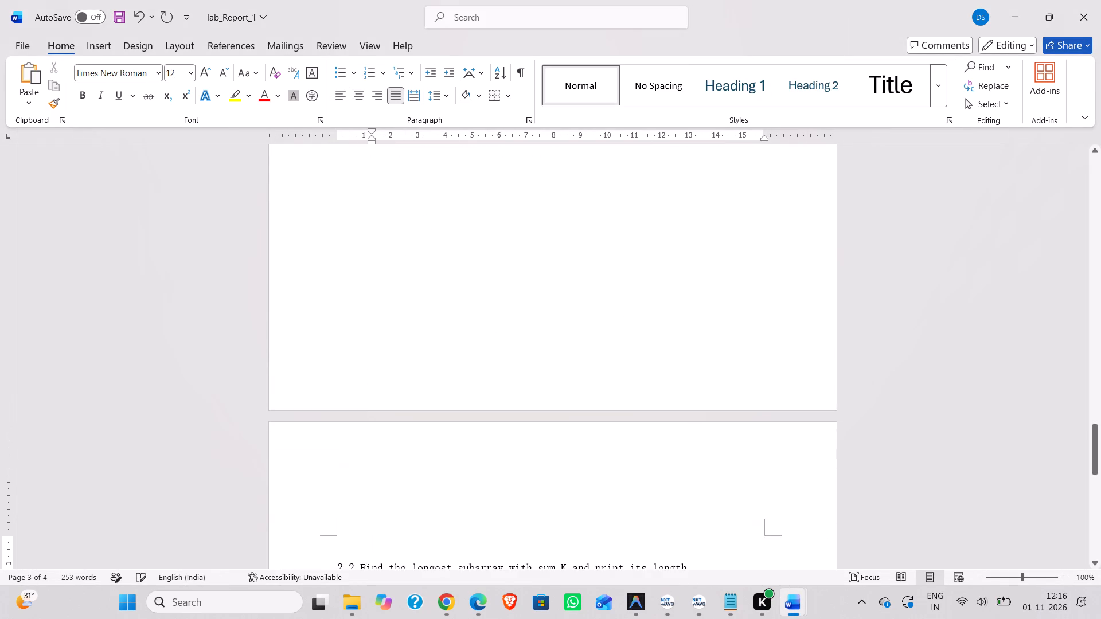
Copy the title "Find the longest subarray with sum K and print its length." to Document2's new page, adding a space after 2.2.
{"action": "scroll", "coordinate": [600, 346], "scroll_direction": "down", "scroll_amount": 8}
{"action": "left_click_drag", "start_coordinate": [331, 292], "coordinate": [483, 298]}
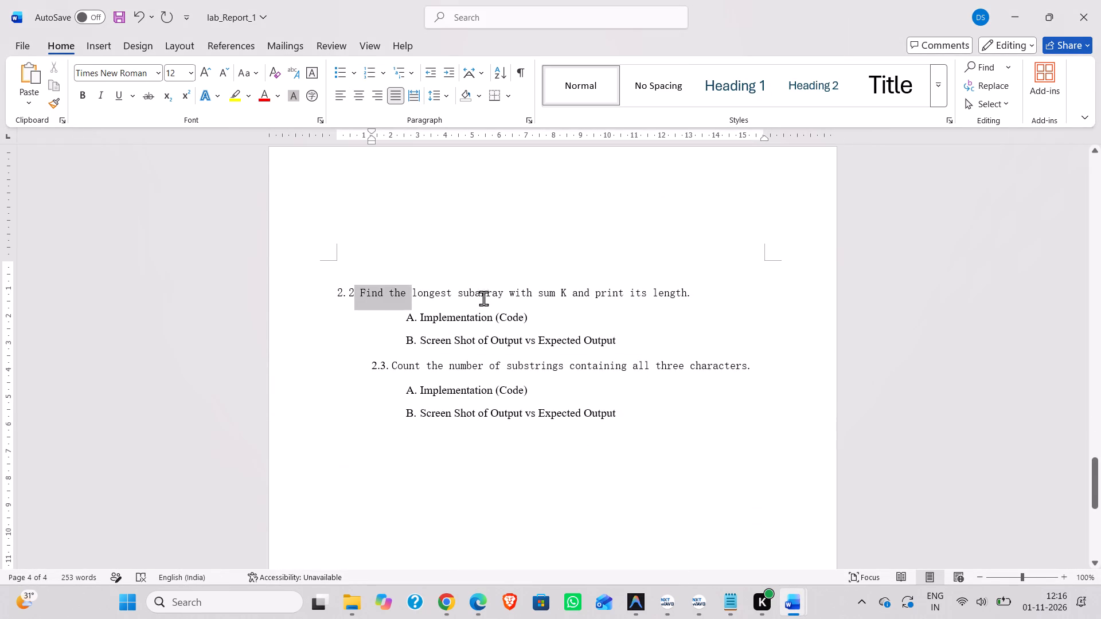
{"action": "left_click_drag", "start_coordinate": [483, 298], "coordinate": [687, 295]}
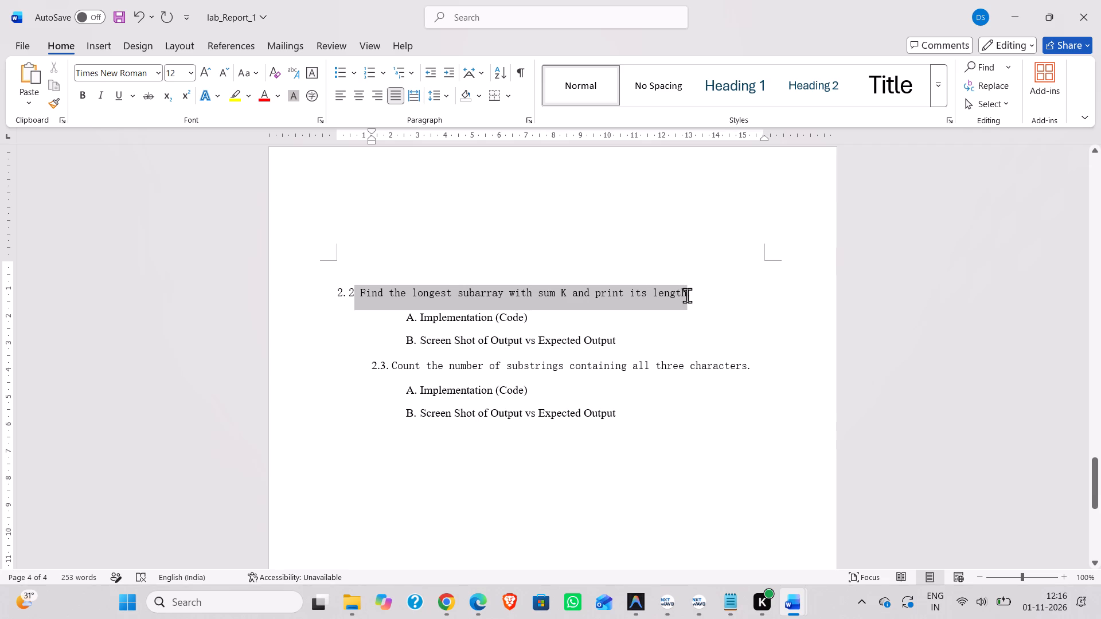
{"action": "left_click_drag", "start_coordinate": [687, 295], "coordinate": [690, 294]}
{"action": "key", "text": "ctrl+c"}
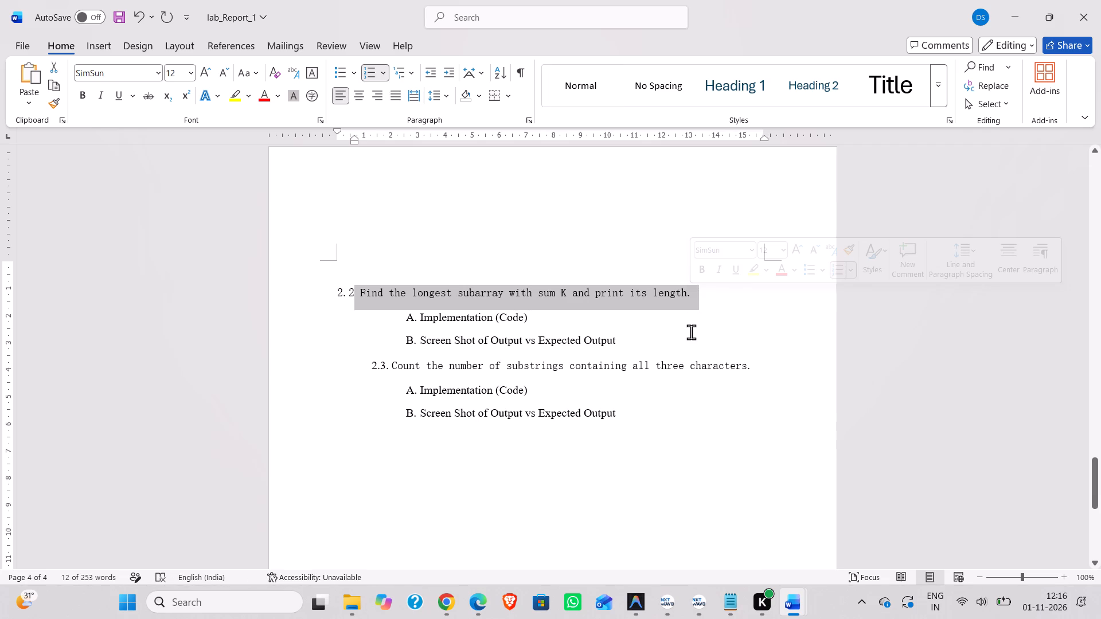
{"action": "key", "text": "alt+Tab"}
{"action": "key", "text": "ctrl+v"}
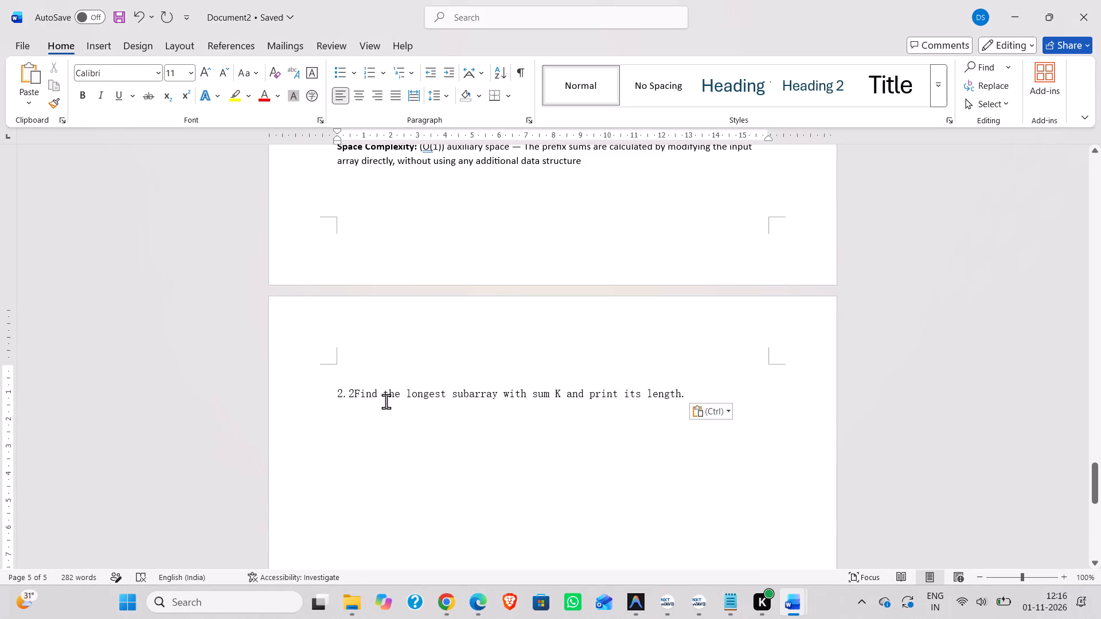
{"action": "left_click", "coordinate": [351, 394]}
{"action": "left_click", "coordinate": [356, 391]}
{"action": "key", "text": "space"}
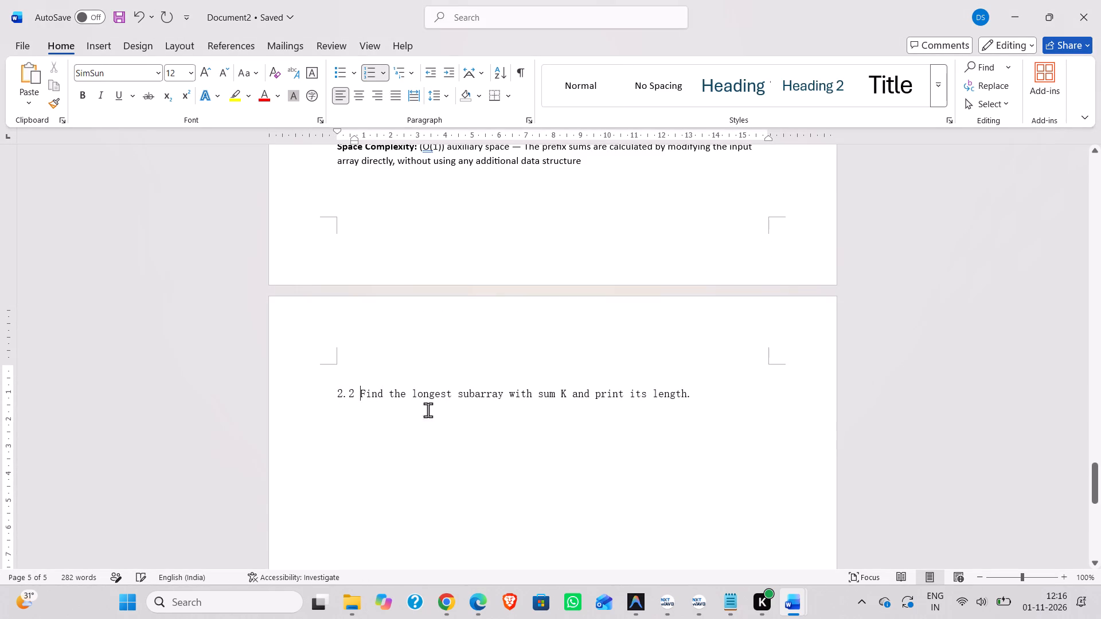
Make the experiment 2.2 title bold and replace its final period with a colon.
{"action": "left_click_drag", "start_coordinate": [691, 396], "coordinate": [347, 393]}
{"action": "left_click", "coordinate": [358, 368]}
{"action": "left_click", "coordinate": [400, 434]}
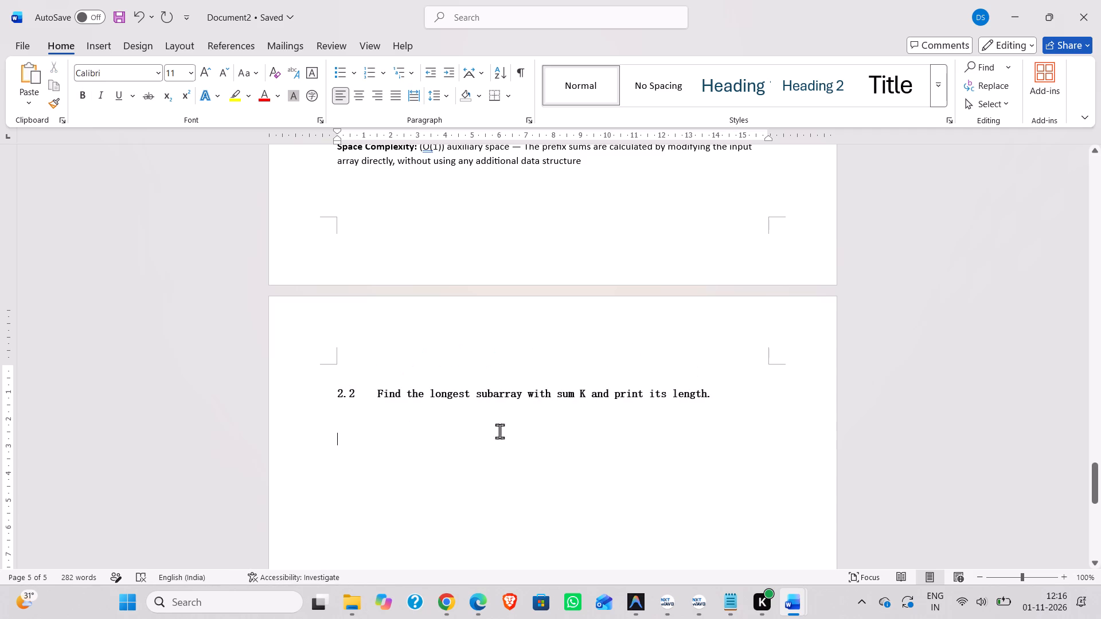
{"action": "left_click", "coordinate": [735, 401]}
{"action": "key", "text": "BackSpace"}
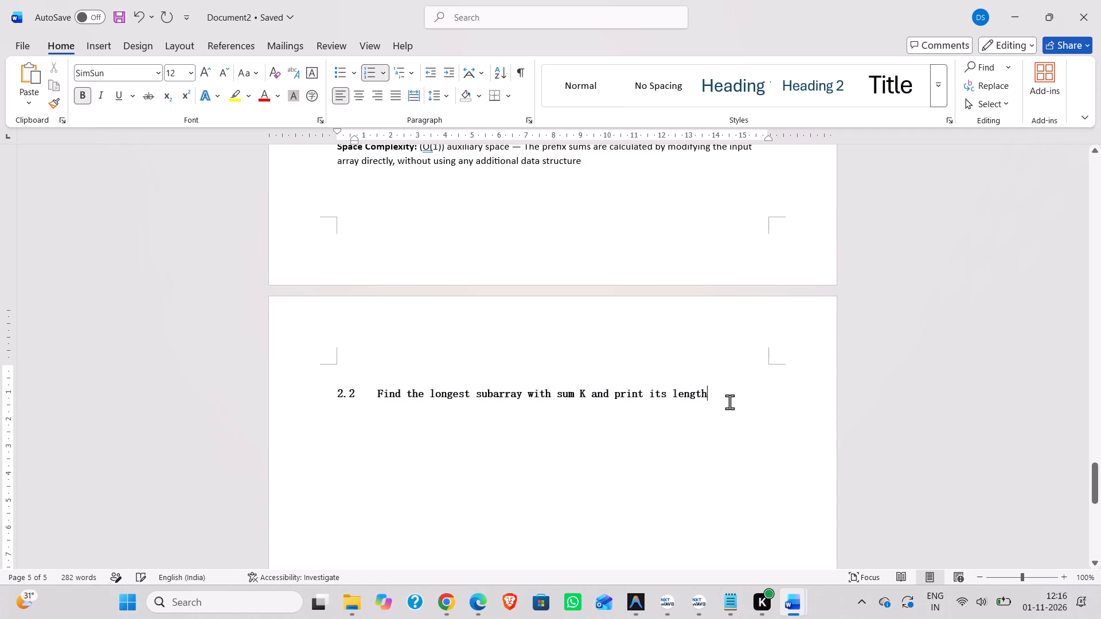
{"action": "key", "text": "shift+colon"}
{"action": "key", "text": "Return"}
{"action": "key", "text": "BackSpace"}
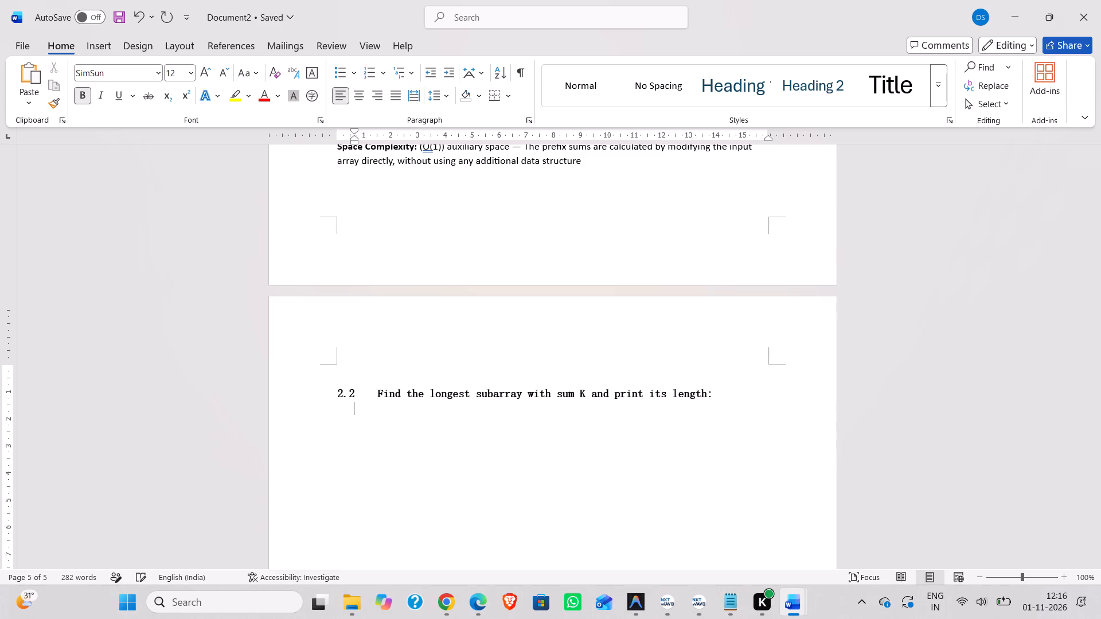
Delete the widely spaced number before the title and re-enter "2.2" with a space directly before "Find".
{"action": "left_click", "coordinate": [376, 399]}
{"action": "key", "text": "BackSpace"}
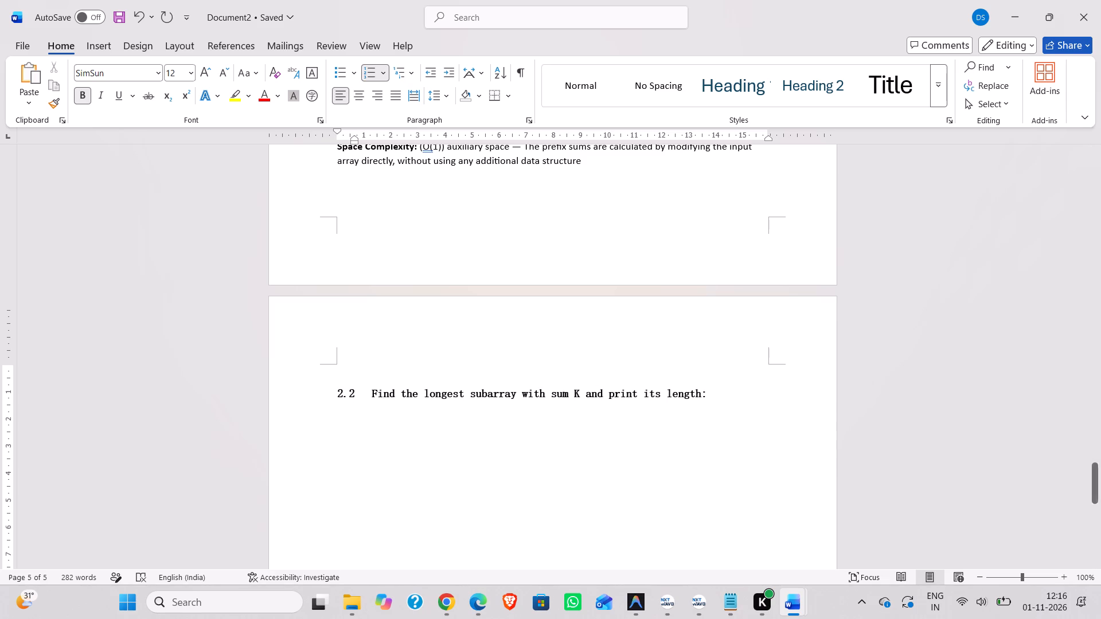
{"action": "key", "text": "BackSpace"}
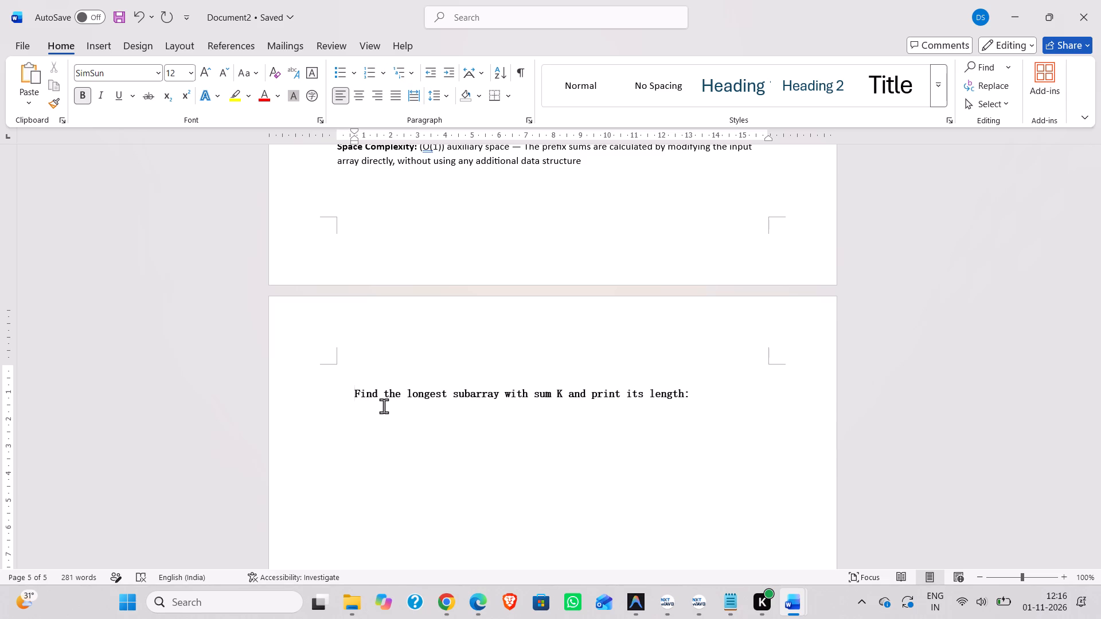
{"action": "key", "text": "ctrl+z"}
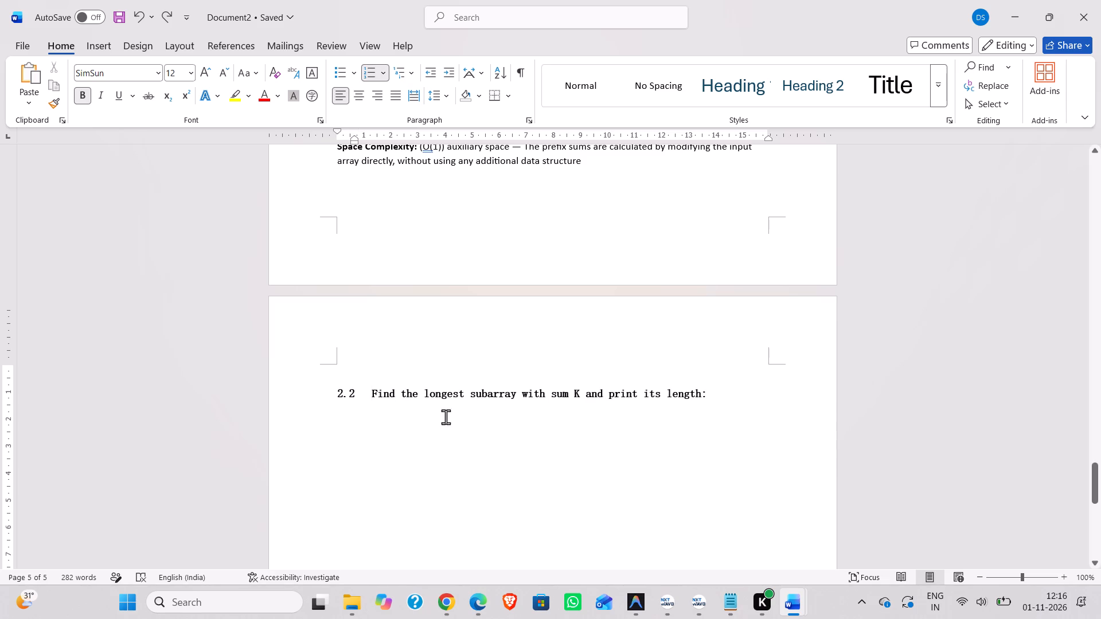
{"action": "key", "text": "BackSpace"}
{"action": "key", "text": "BackSpace"}
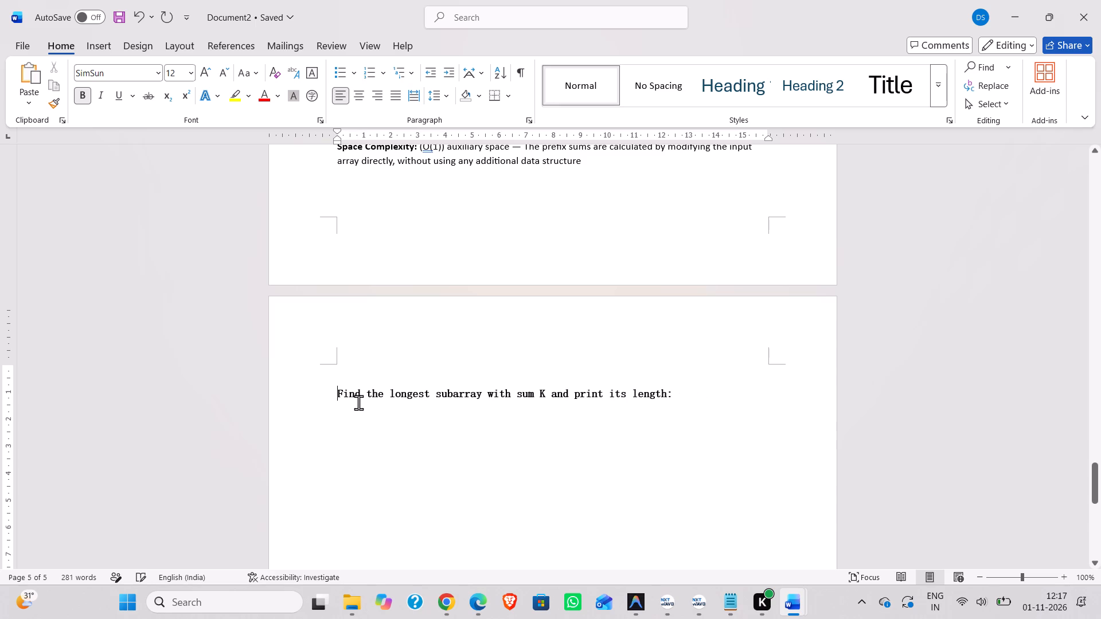
{"action": "type", "text": "2.2"}
{"action": "key", "text": "space"}
{"action": "key", "text": "space"}
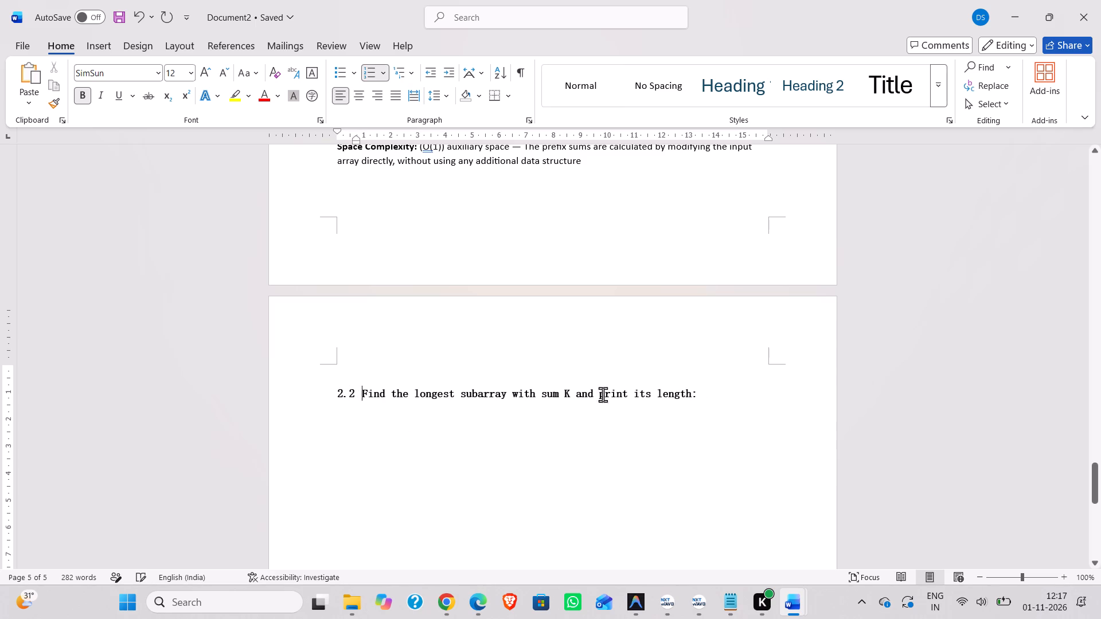
Start an unnumbered, unindented line below the 2.2 heading.
{"action": "left_click", "coordinate": [732, 396]}
{"action": "key", "text": "Return"}
{"action": "key", "text": "BackSpace"}
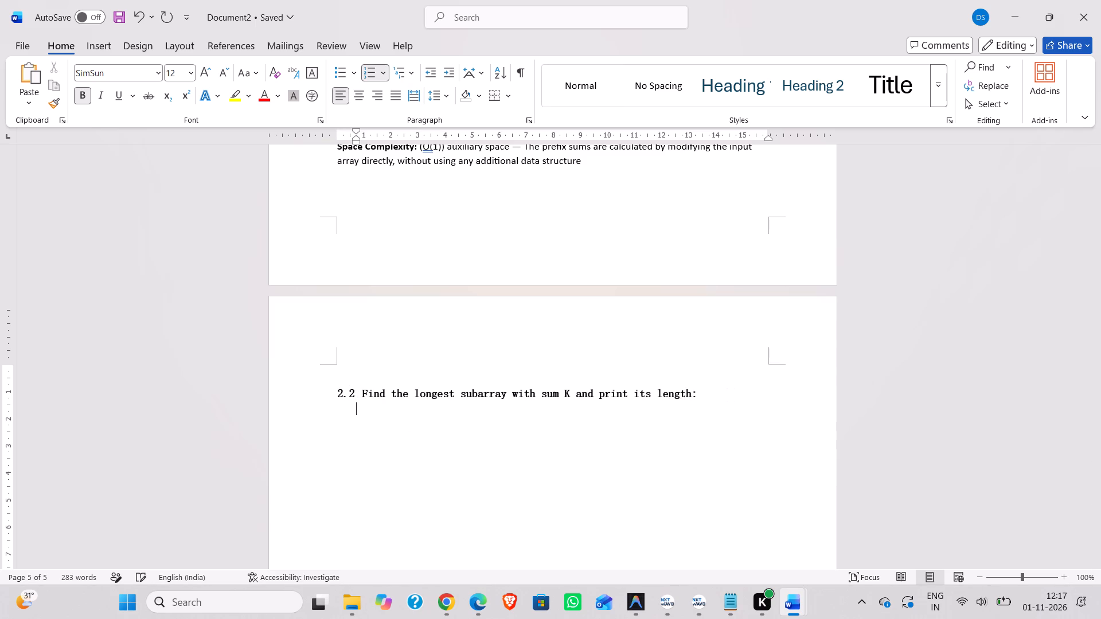
{"action": "key", "text": "BackSpace"}
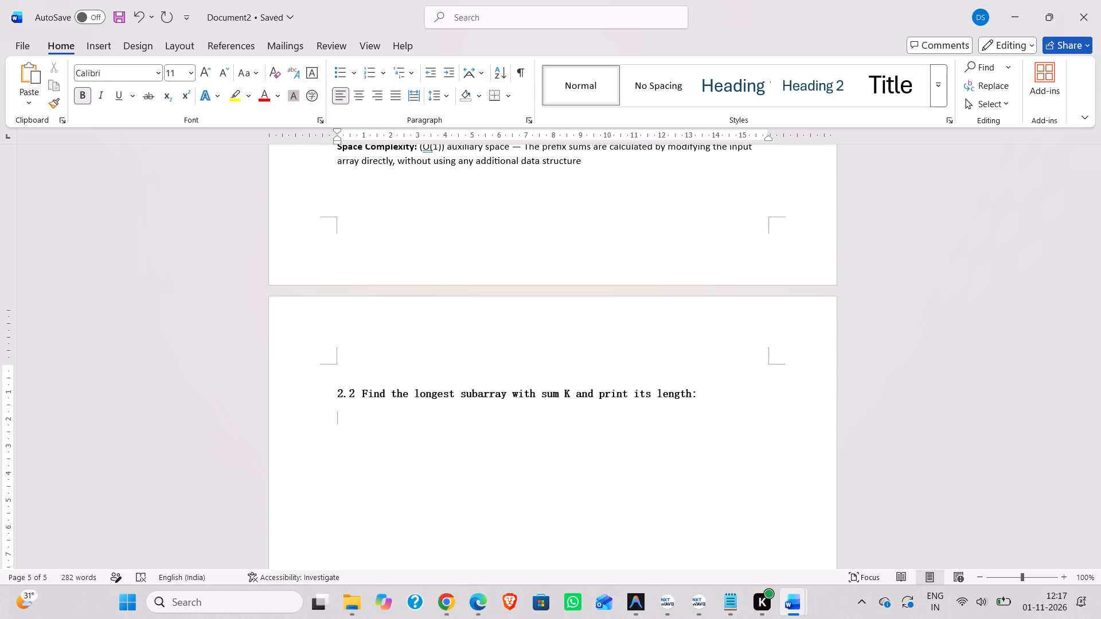
Set experiment 2.1's time and space complexity paragraphs to Times New Roman and increase their font size by one step.
{"action": "scroll", "coordinate": [726, 395], "scroll_direction": "up", "scroll_amount": 2}
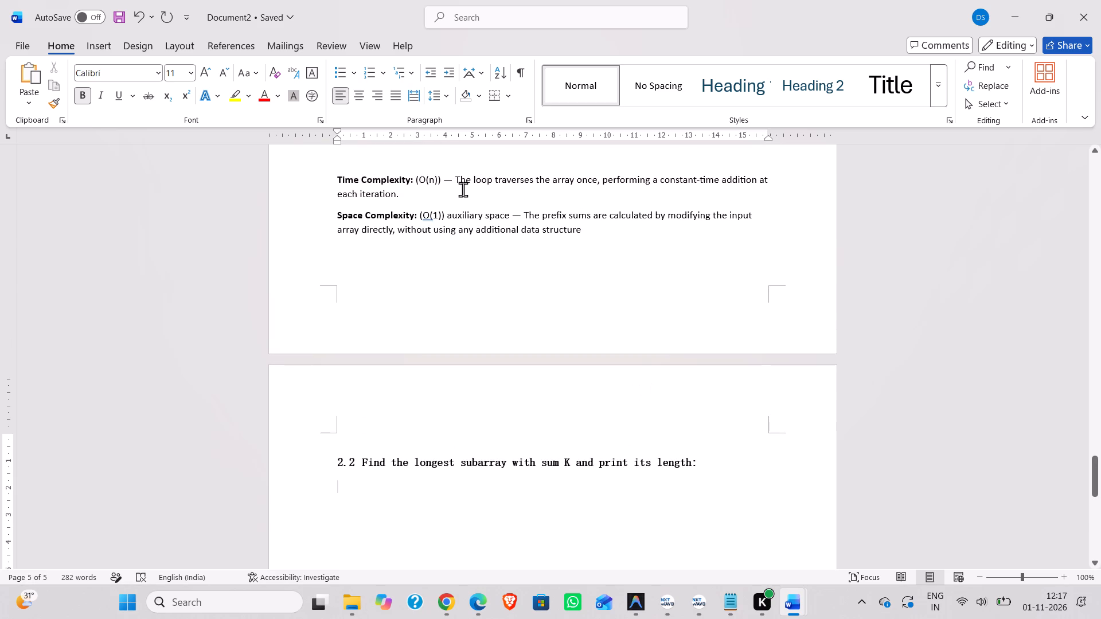
{"action": "left_click", "coordinate": [463, 189]}
{"action": "left_click_drag", "start_coordinate": [336, 177], "coordinate": [537, 224]}
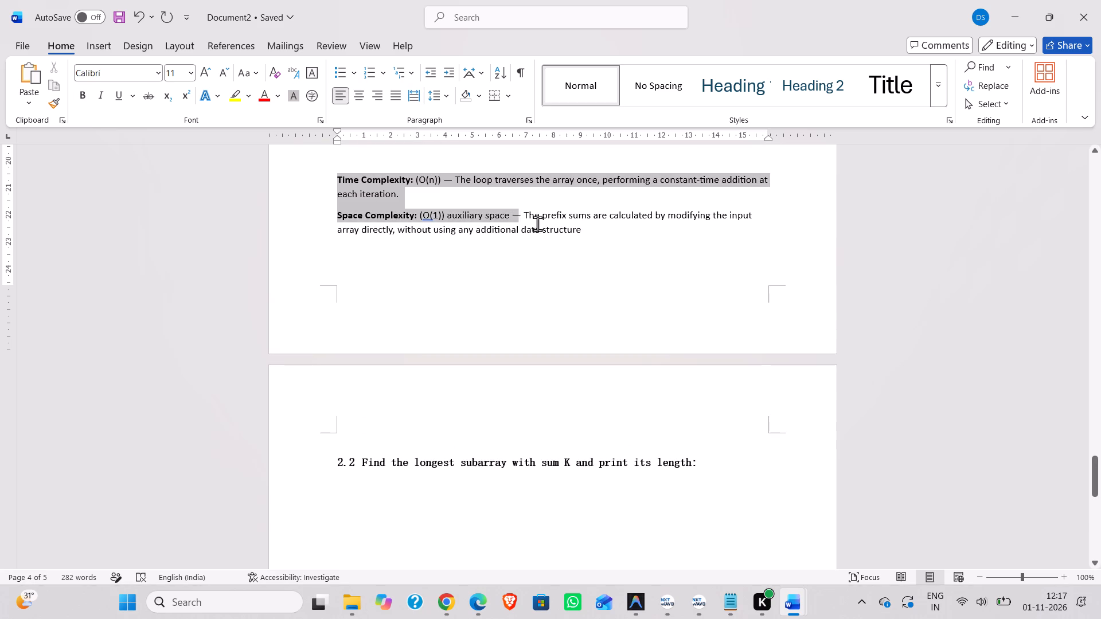
{"action": "left_click_drag", "start_coordinate": [537, 224], "coordinate": [591, 234]}
{"action": "left_click", "coordinate": [158, 72]}
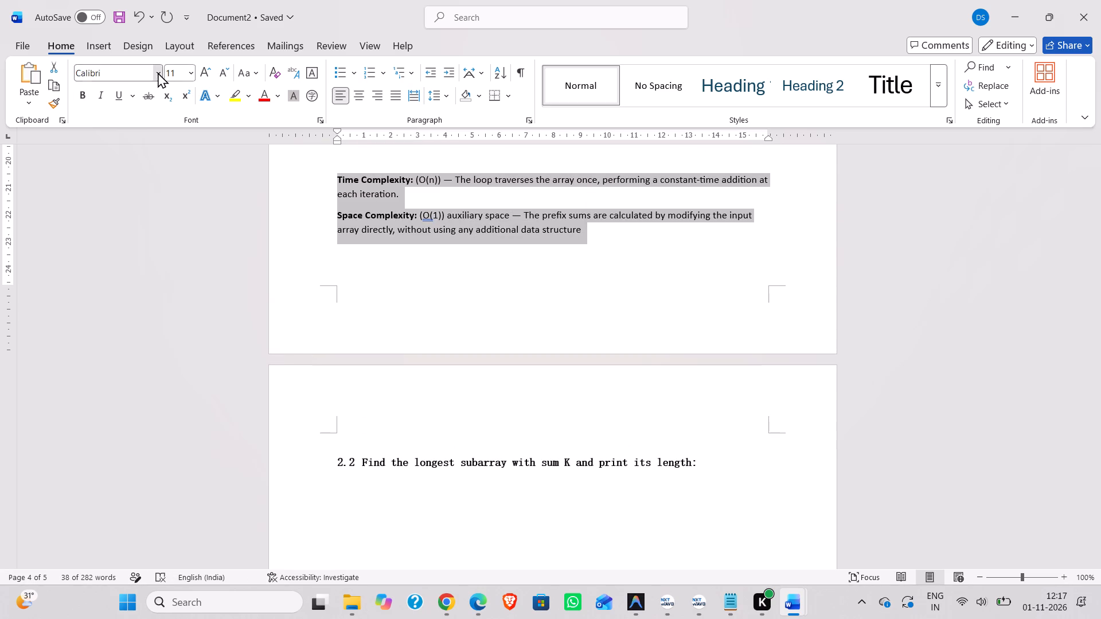
{"action": "left_click", "coordinate": [158, 211]}
{"action": "left_click", "coordinate": [208, 74]}
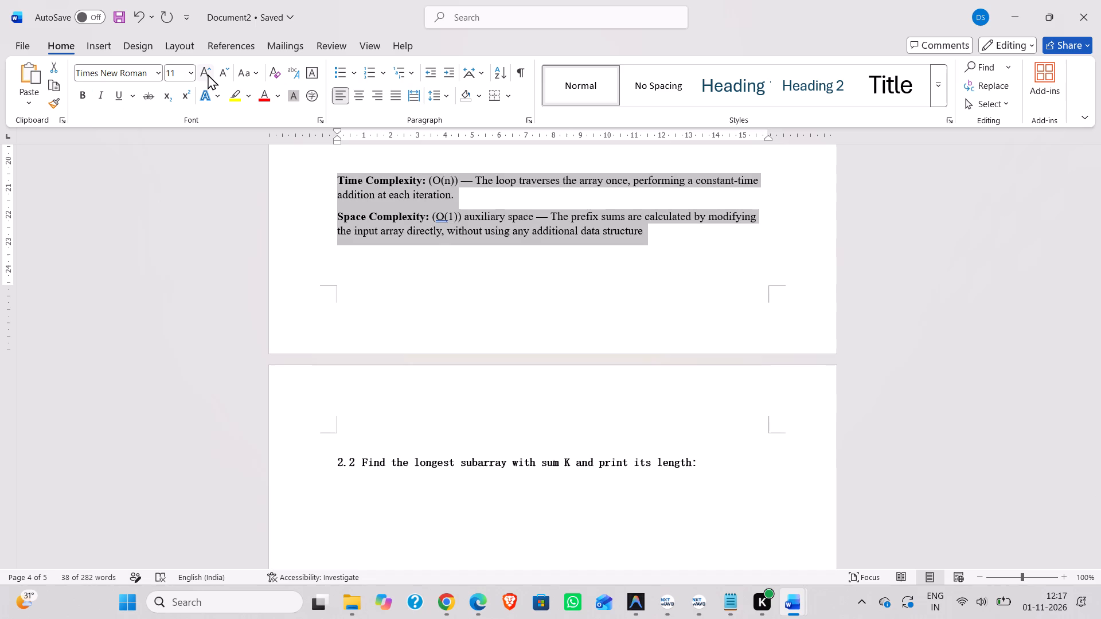
{"action": "left_click", "coordinate": [490, 288]}
{"action": "scroll", "coordinate": [493, 292], "scroll_direction": "up", "scroll_amount": 5}
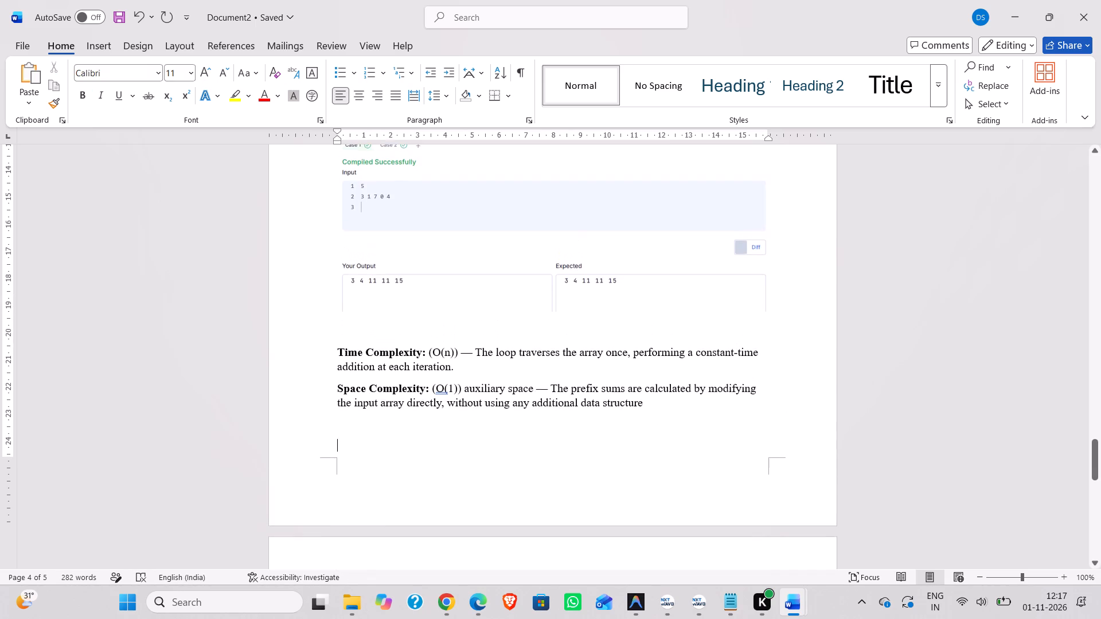
Place the cursor on the blank line below the 2.2 heading and switch to the coding practice page in Chrome.
{"action": "scroll", "coordinate": [494, 293], "scroll_direction": "down", "scroll_amount": 11}
{"action": "left_click", "coordinate": [482, 307]}
{"action": "left_click", "coordinate": [341, 275]}
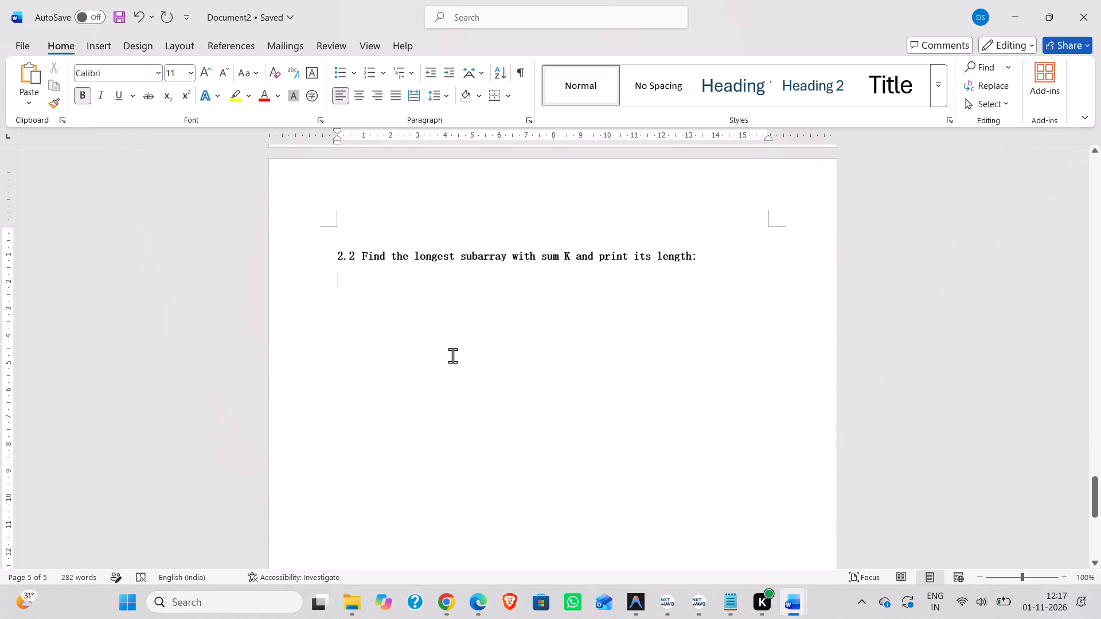
{"action": "key", "text": "alt+Tab"}
{"action": "key", "text": "alt+Tab"}
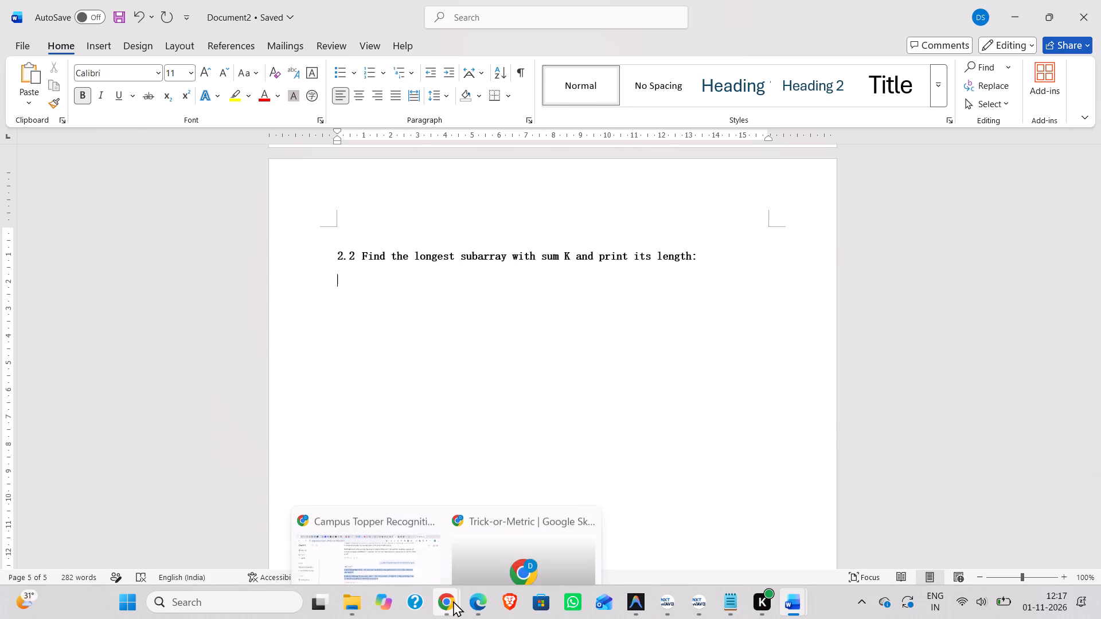
{"action": "left_click", "coordinate": [397, 532]}
{"action": "left_click", "coordinate": [844, 20]}
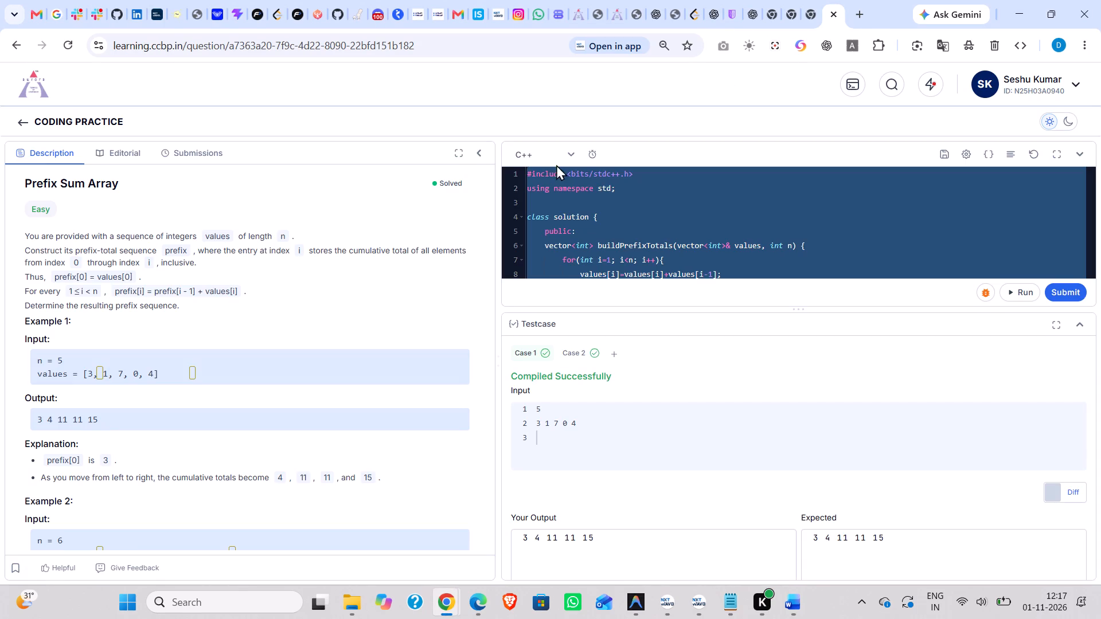
Open the Longest Sub-Array with Sum K problem from the course's Coding Practice set and review its C++ solution in an enlarged editor.
{"action": "double_click", "coordinate": [24, 116]}
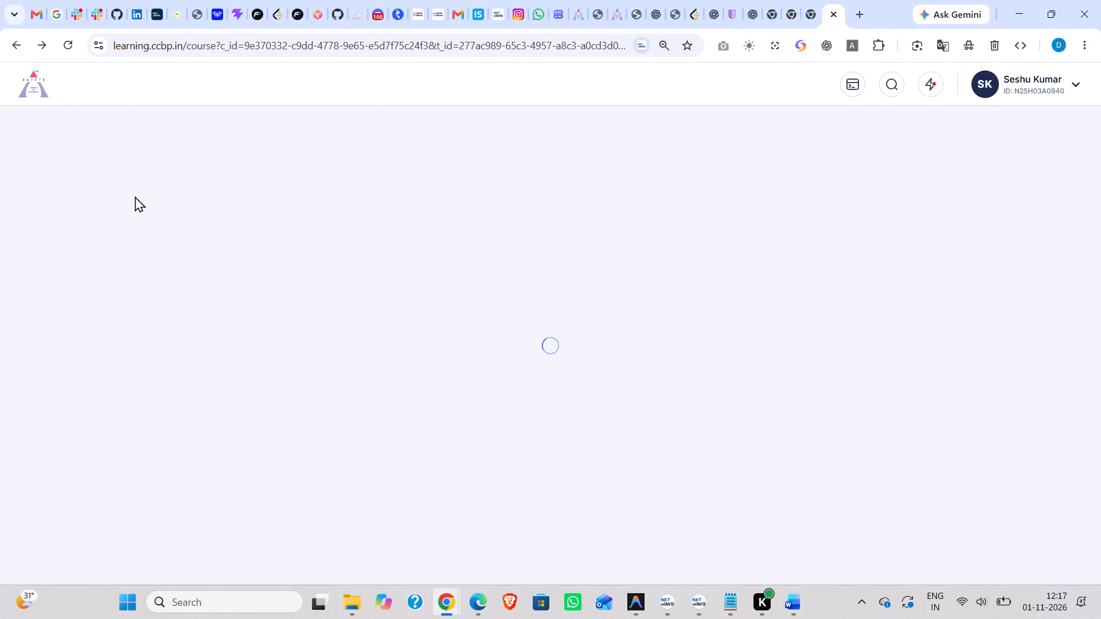
{"action": "scroll", "coordinate": [95, 292], "scroll_direction": "down", "scroll_amount": 5}
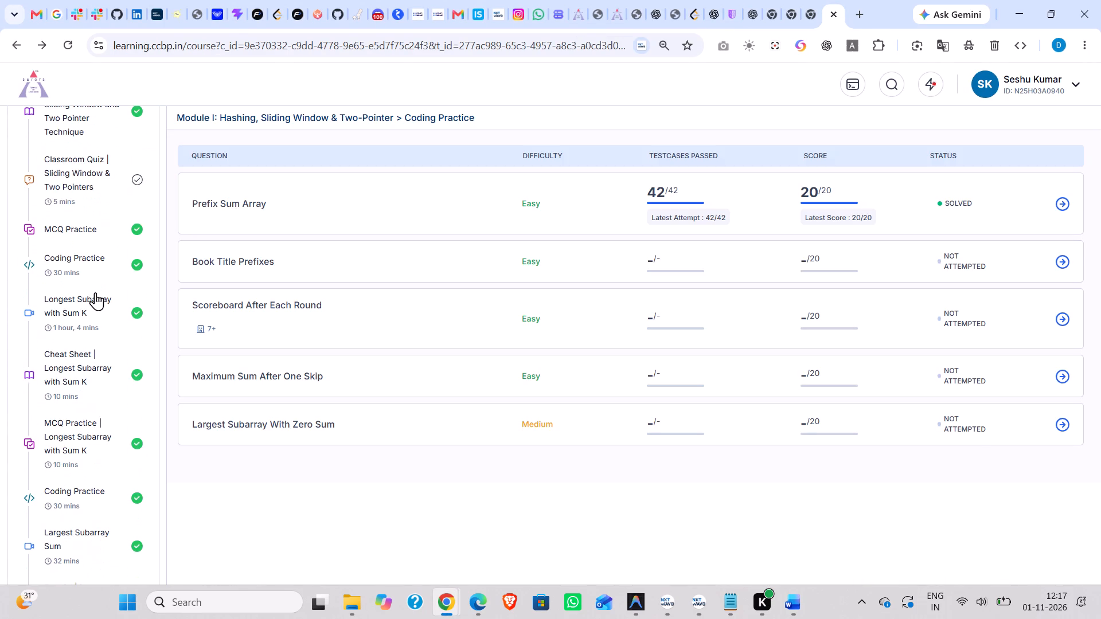
{"action": "left_click", "coordinate": [126, 509]}
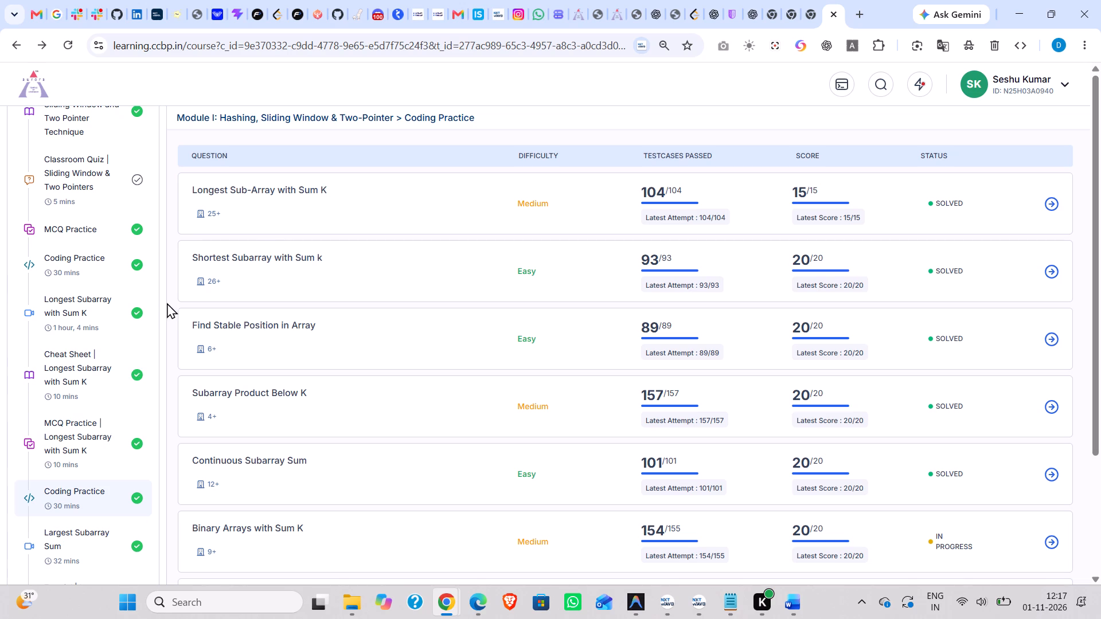
{"action": "left_click", "coordinate": [257, 232]}
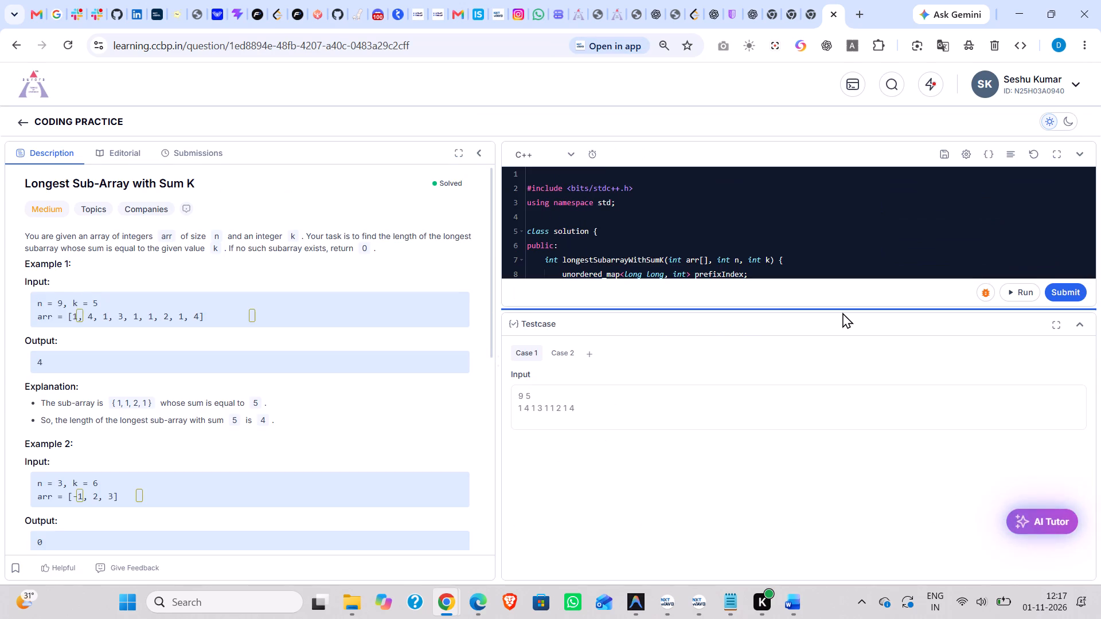
{"action": "left_click", "coordinate": [842, 312]}
{"action": "left_click_drag", "start_coordinate": [839, 309], "coordinate": [834, 543]}
{"action": "scroll", "coordinate": [768, 363], "scroll_direction": "down", "scroll_amount": 1}
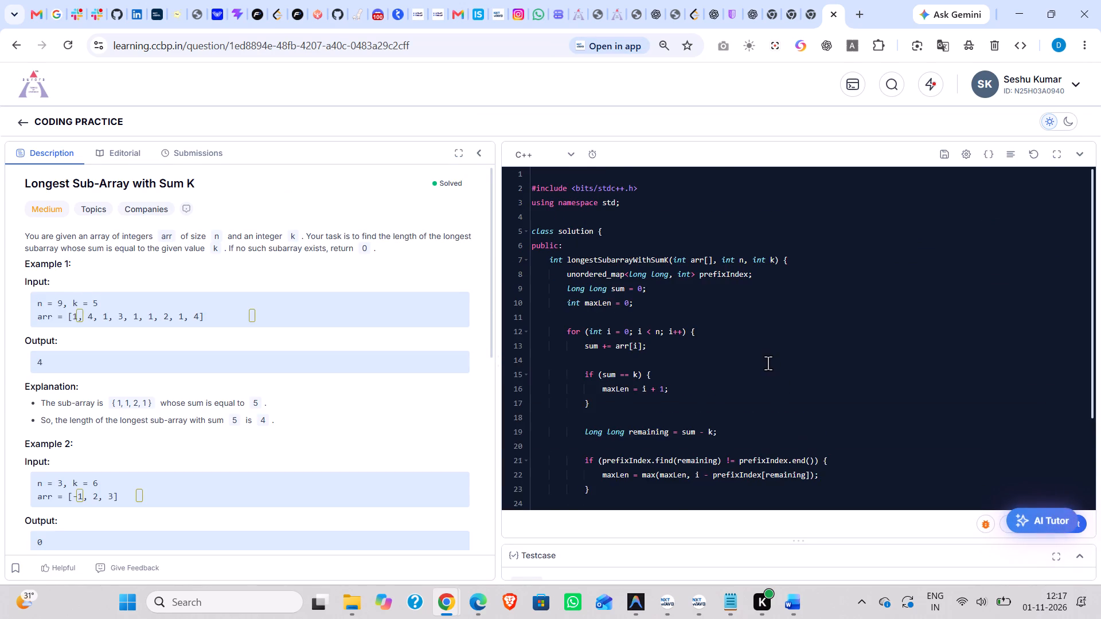
{"action": "scroll", "coordinate": [768, 363], "scroll_direction": "down", "scroll_amount": 1}
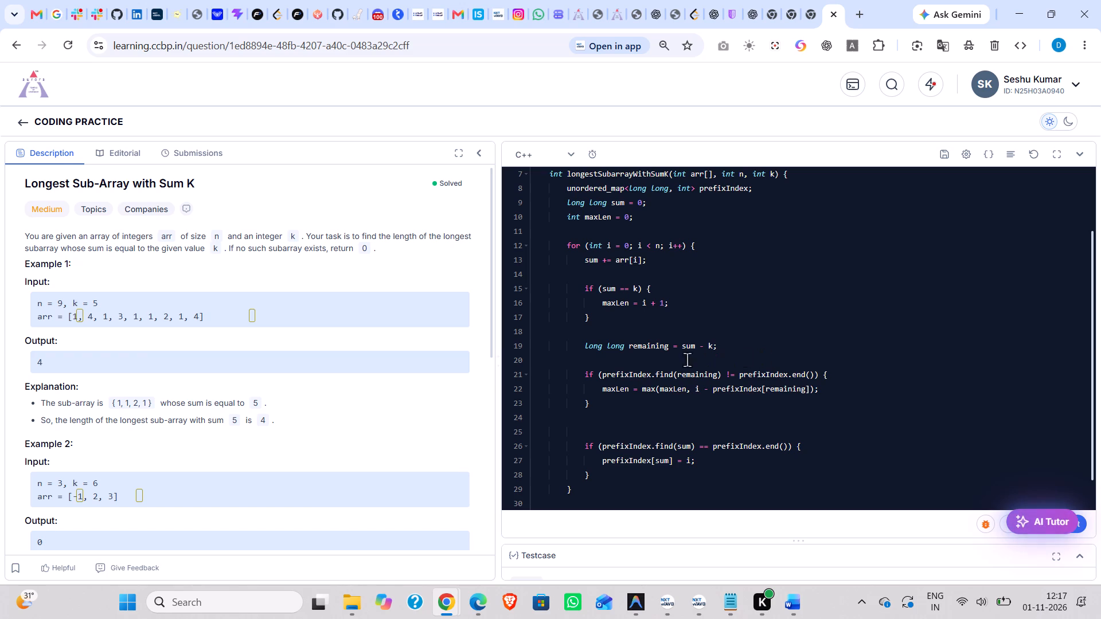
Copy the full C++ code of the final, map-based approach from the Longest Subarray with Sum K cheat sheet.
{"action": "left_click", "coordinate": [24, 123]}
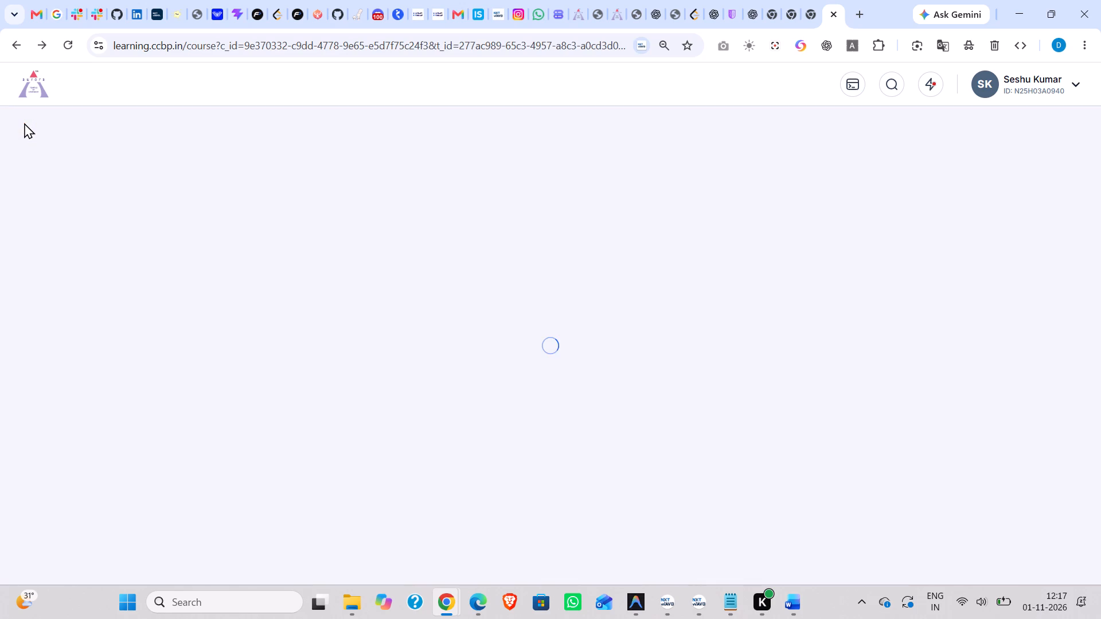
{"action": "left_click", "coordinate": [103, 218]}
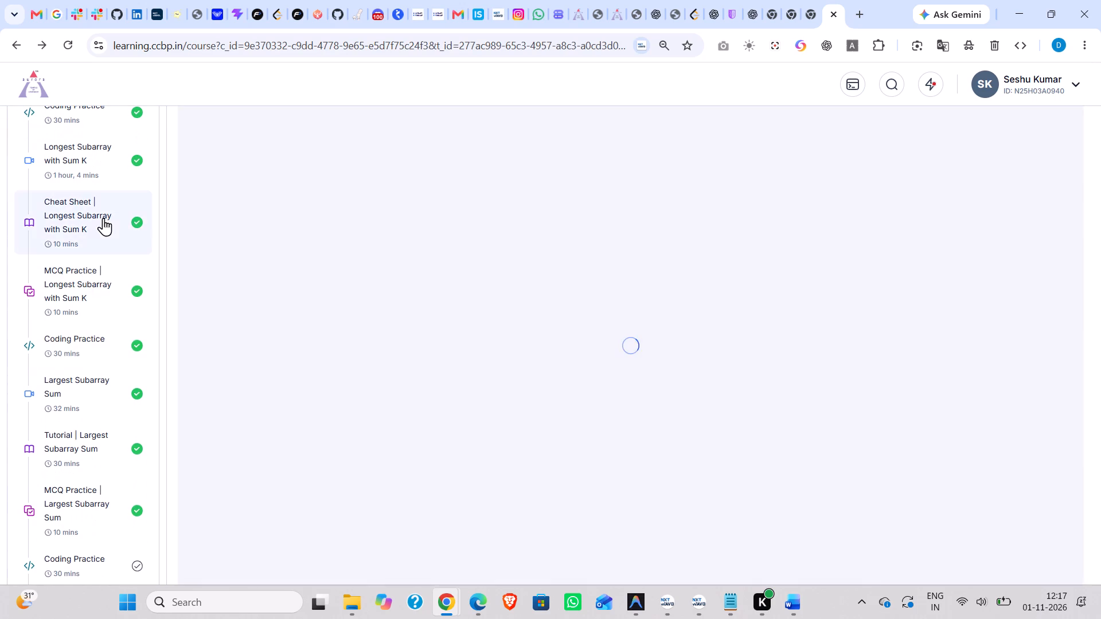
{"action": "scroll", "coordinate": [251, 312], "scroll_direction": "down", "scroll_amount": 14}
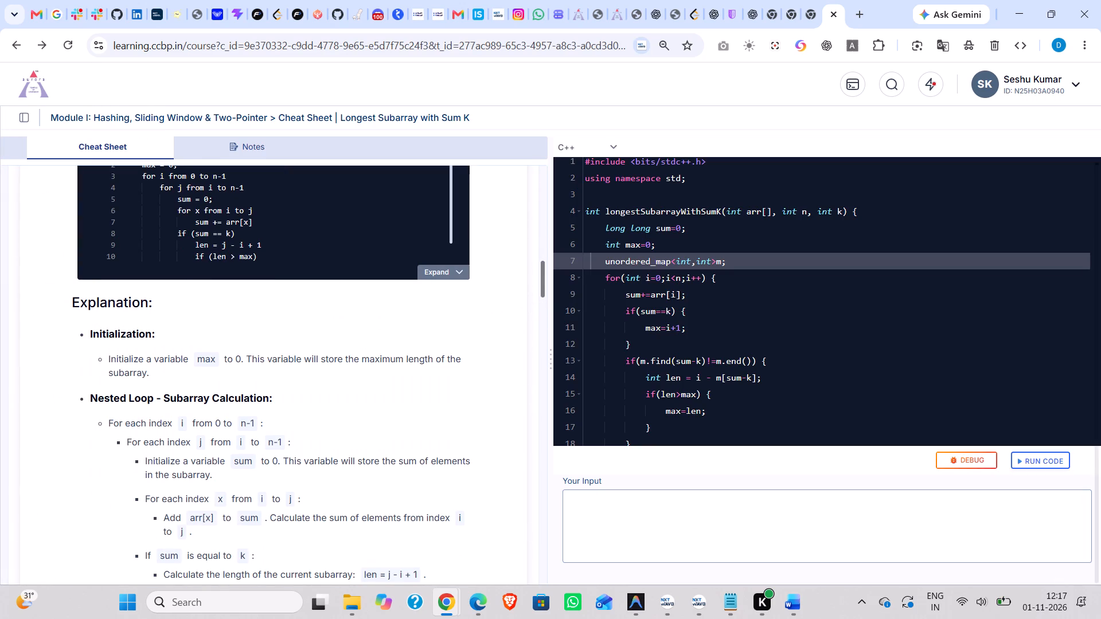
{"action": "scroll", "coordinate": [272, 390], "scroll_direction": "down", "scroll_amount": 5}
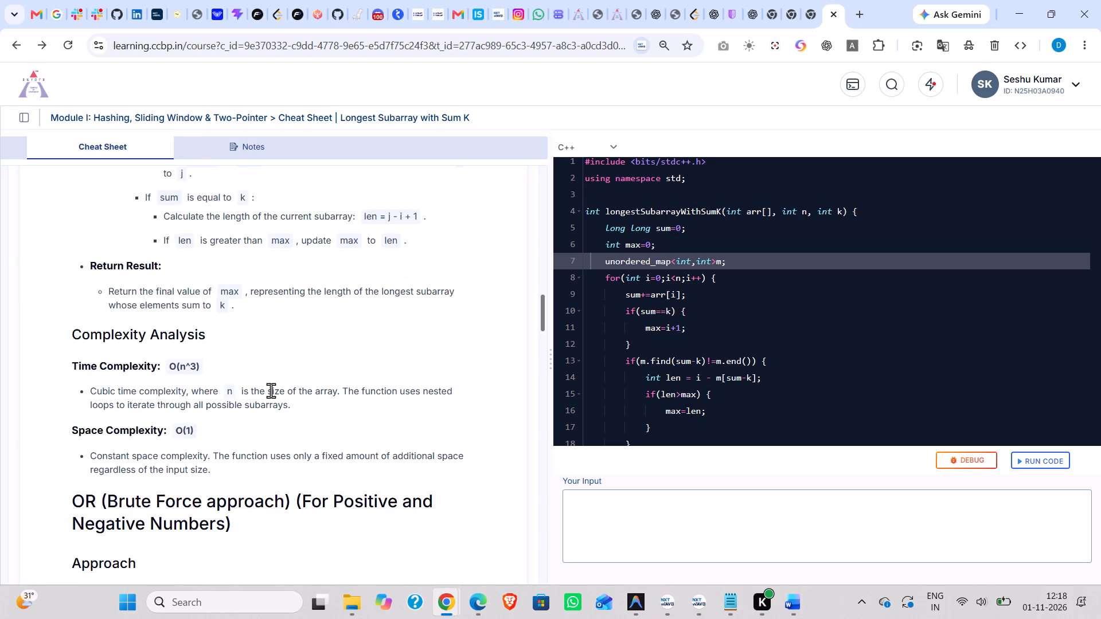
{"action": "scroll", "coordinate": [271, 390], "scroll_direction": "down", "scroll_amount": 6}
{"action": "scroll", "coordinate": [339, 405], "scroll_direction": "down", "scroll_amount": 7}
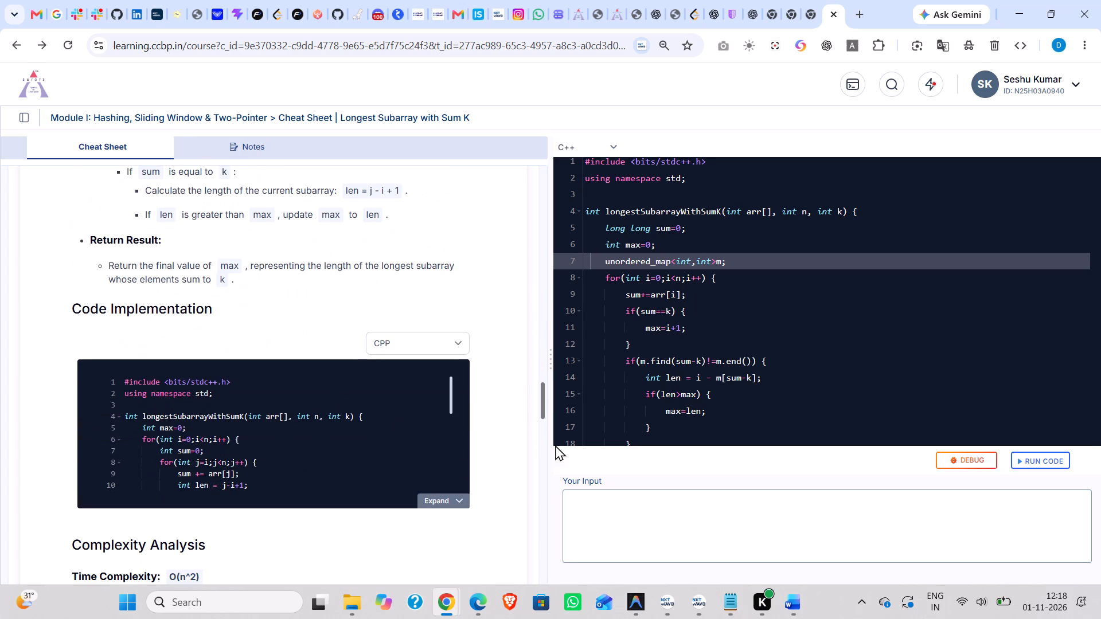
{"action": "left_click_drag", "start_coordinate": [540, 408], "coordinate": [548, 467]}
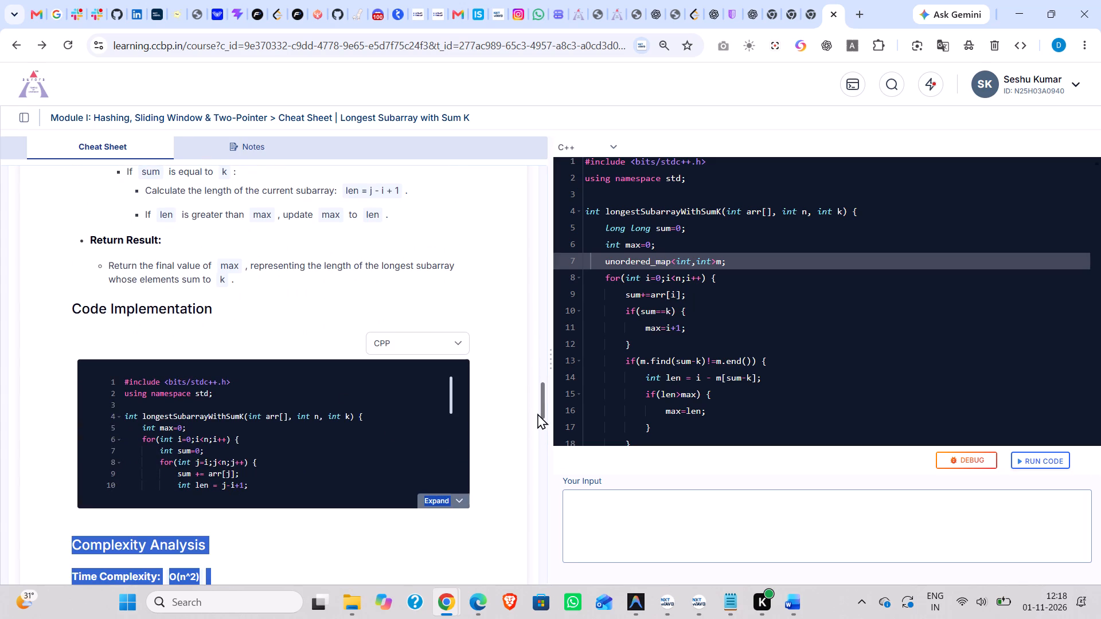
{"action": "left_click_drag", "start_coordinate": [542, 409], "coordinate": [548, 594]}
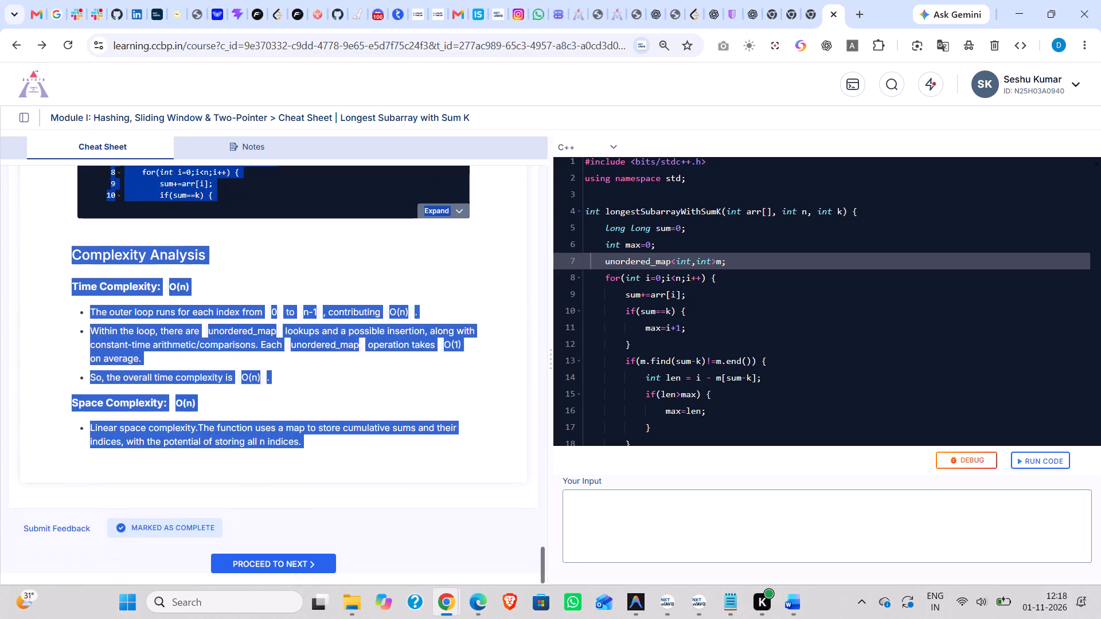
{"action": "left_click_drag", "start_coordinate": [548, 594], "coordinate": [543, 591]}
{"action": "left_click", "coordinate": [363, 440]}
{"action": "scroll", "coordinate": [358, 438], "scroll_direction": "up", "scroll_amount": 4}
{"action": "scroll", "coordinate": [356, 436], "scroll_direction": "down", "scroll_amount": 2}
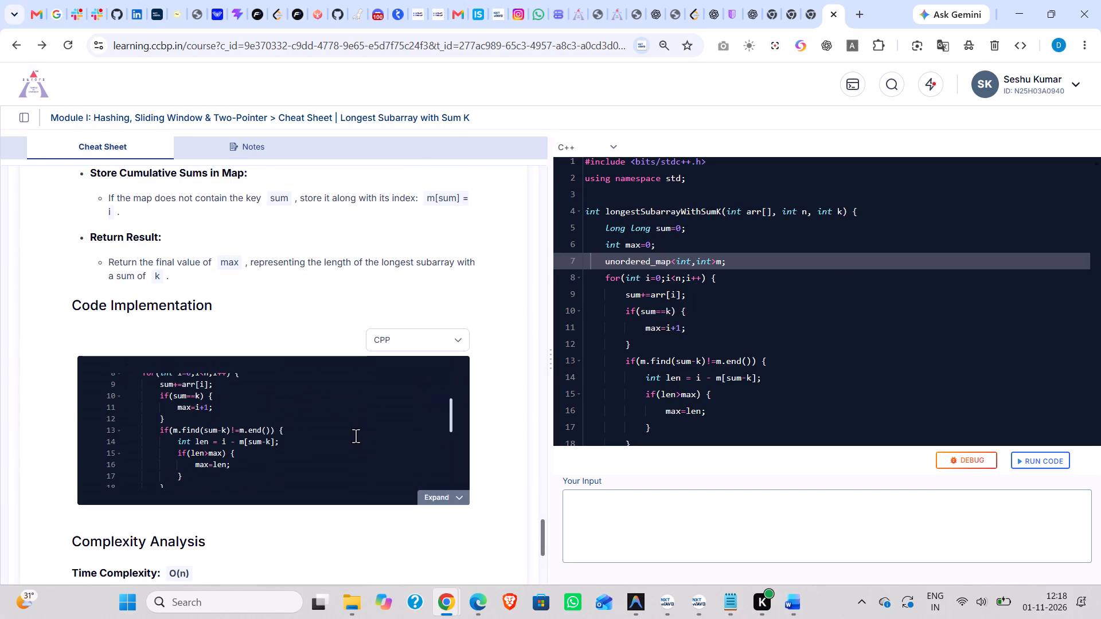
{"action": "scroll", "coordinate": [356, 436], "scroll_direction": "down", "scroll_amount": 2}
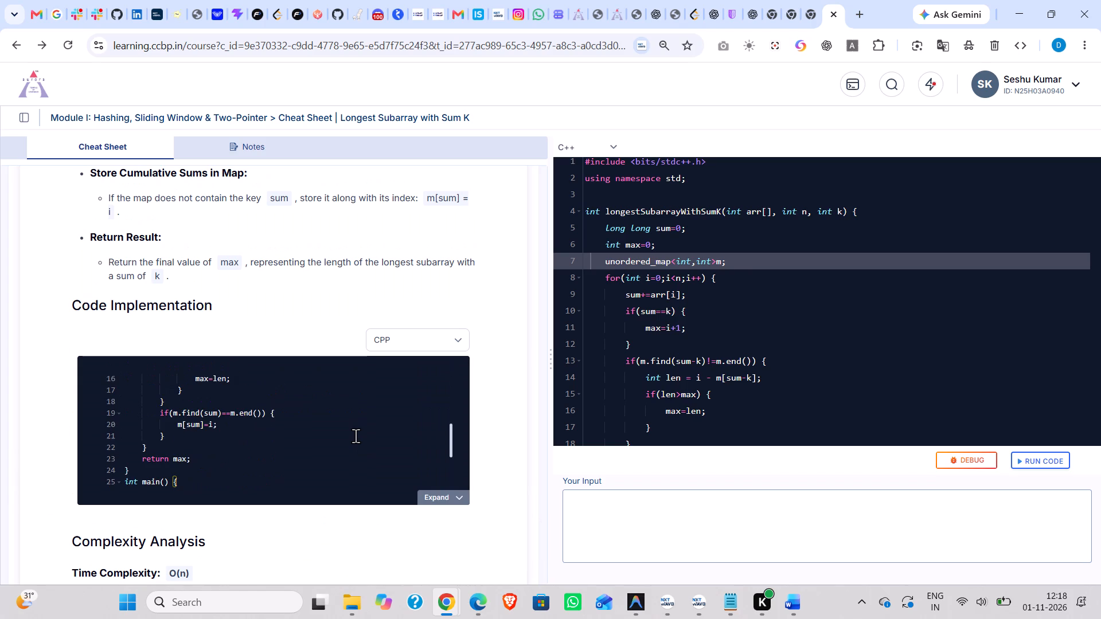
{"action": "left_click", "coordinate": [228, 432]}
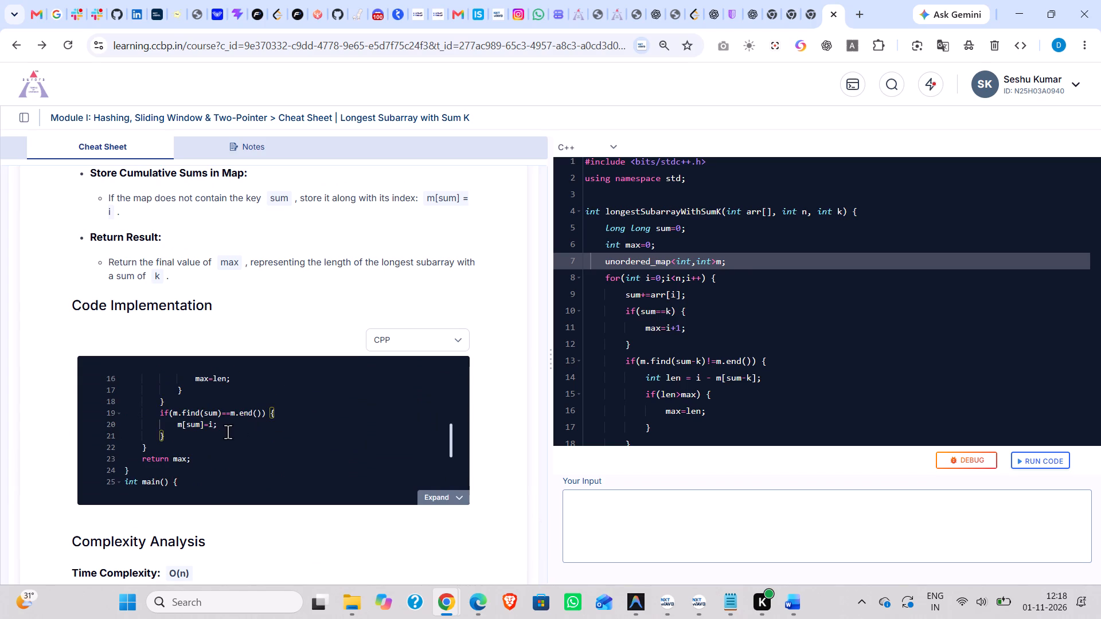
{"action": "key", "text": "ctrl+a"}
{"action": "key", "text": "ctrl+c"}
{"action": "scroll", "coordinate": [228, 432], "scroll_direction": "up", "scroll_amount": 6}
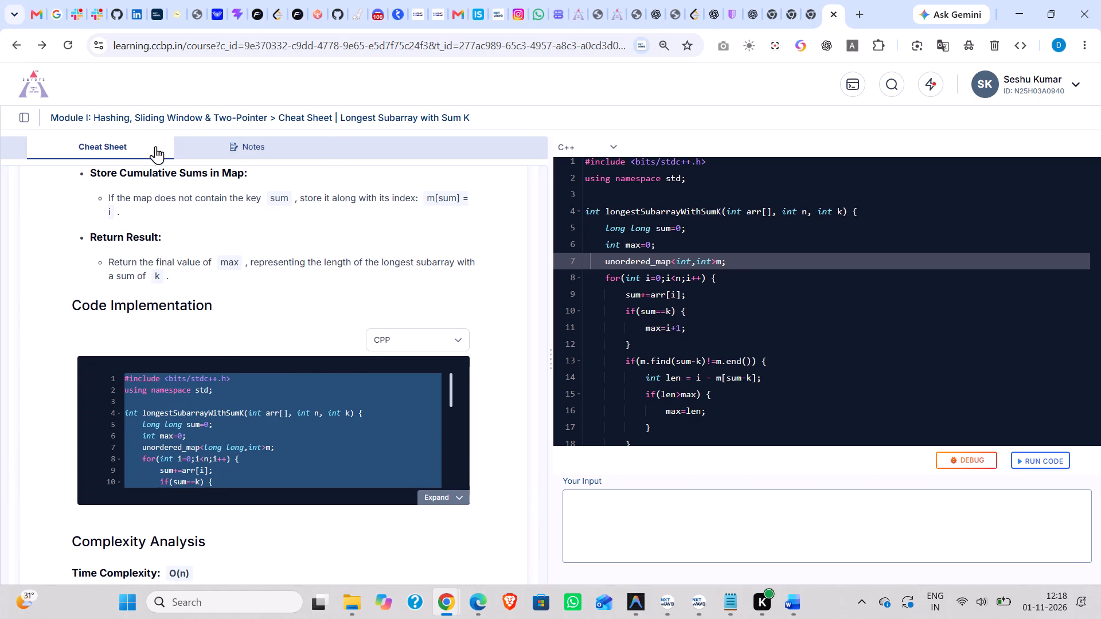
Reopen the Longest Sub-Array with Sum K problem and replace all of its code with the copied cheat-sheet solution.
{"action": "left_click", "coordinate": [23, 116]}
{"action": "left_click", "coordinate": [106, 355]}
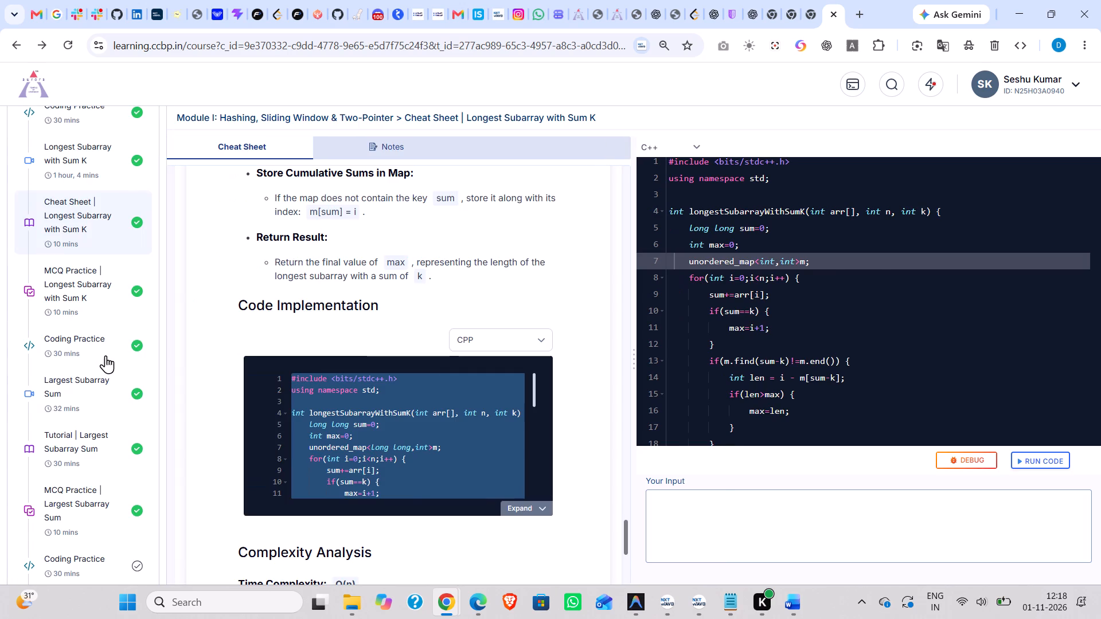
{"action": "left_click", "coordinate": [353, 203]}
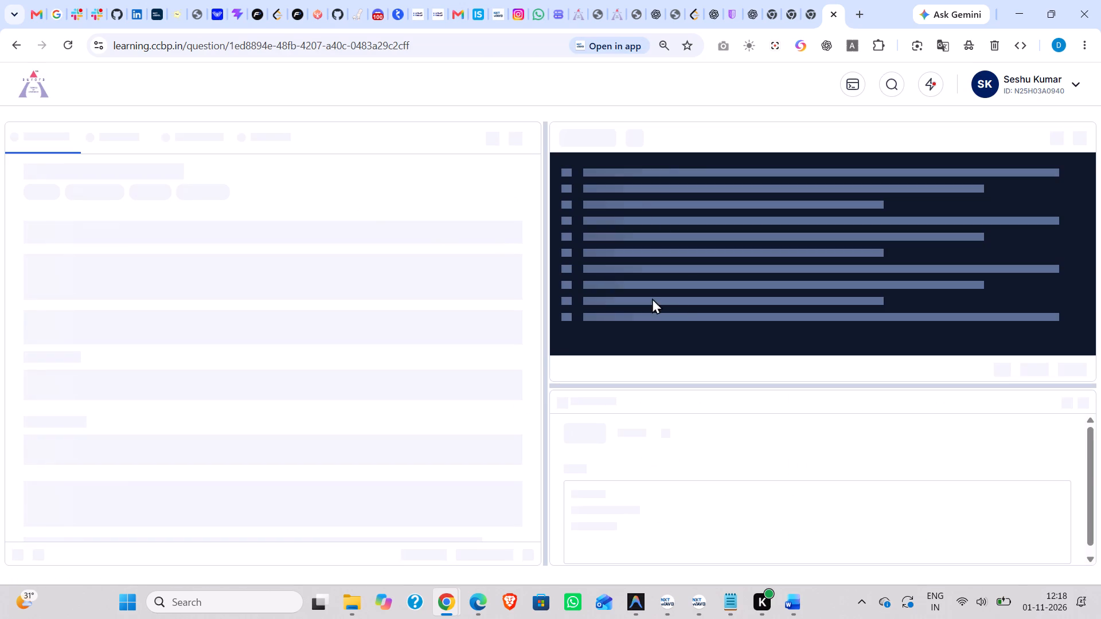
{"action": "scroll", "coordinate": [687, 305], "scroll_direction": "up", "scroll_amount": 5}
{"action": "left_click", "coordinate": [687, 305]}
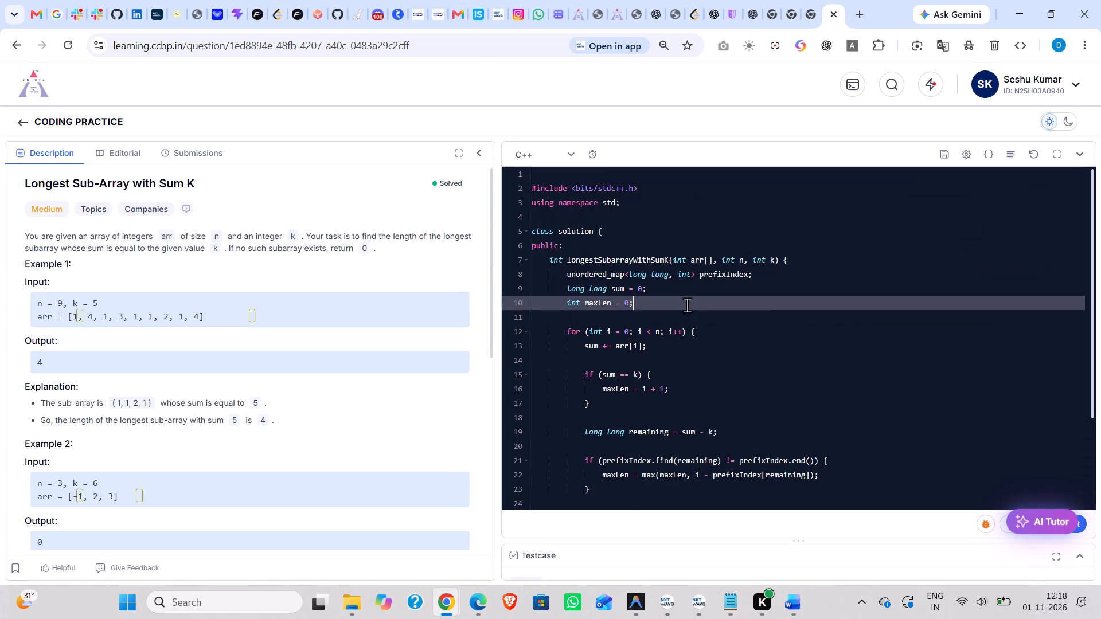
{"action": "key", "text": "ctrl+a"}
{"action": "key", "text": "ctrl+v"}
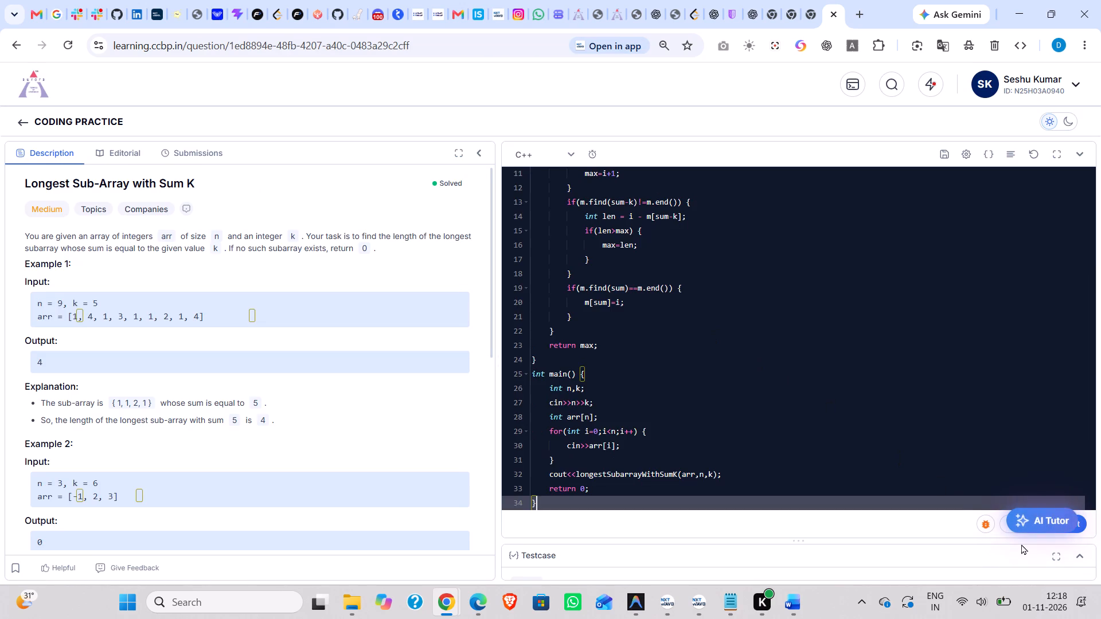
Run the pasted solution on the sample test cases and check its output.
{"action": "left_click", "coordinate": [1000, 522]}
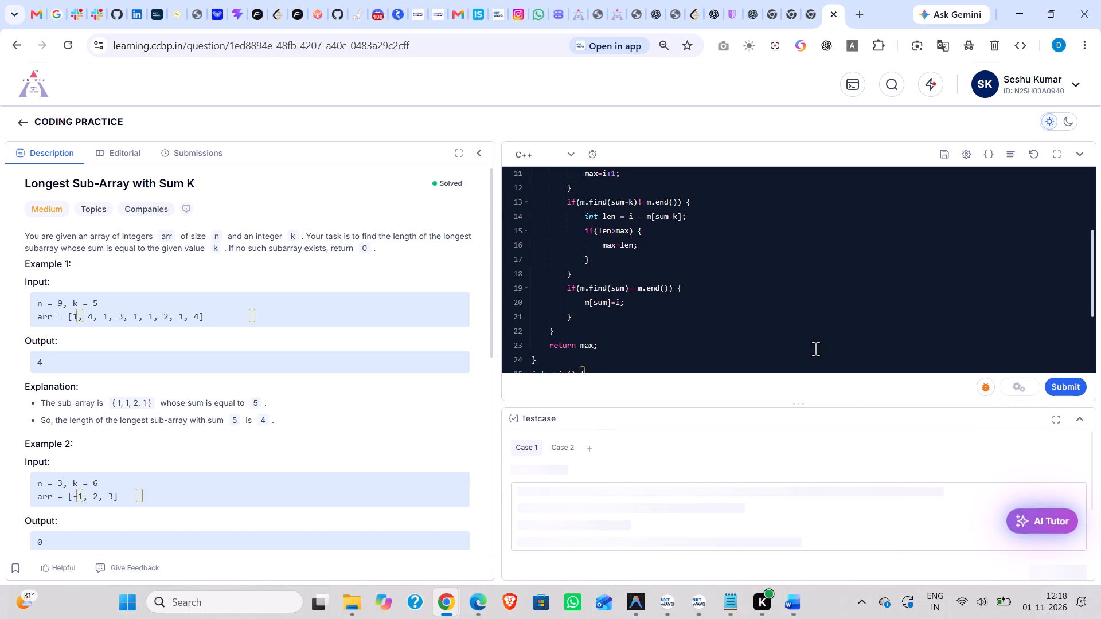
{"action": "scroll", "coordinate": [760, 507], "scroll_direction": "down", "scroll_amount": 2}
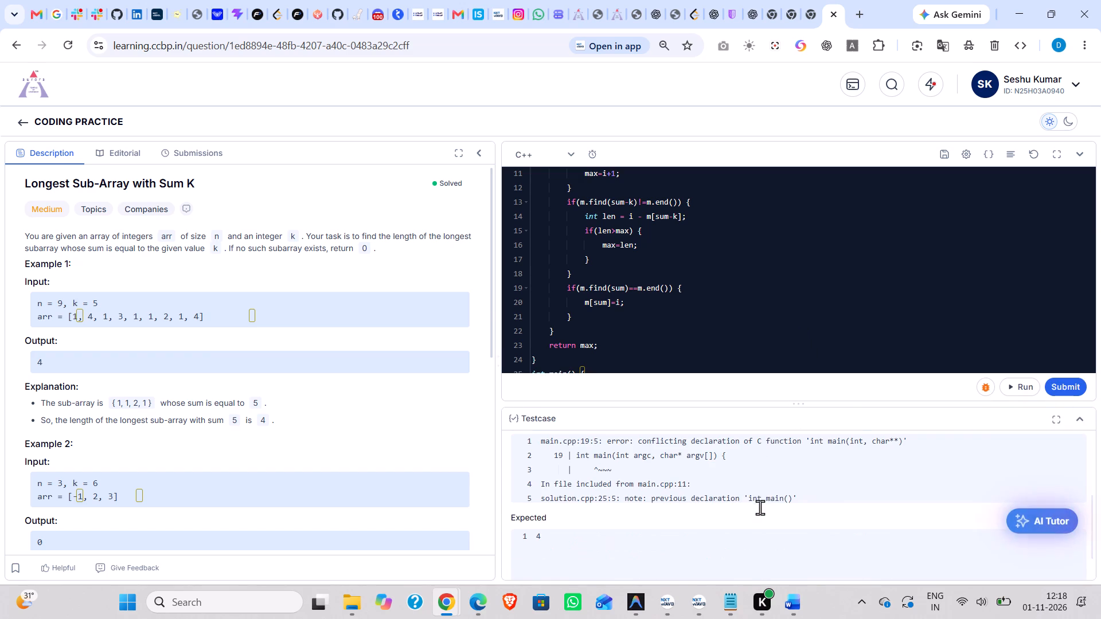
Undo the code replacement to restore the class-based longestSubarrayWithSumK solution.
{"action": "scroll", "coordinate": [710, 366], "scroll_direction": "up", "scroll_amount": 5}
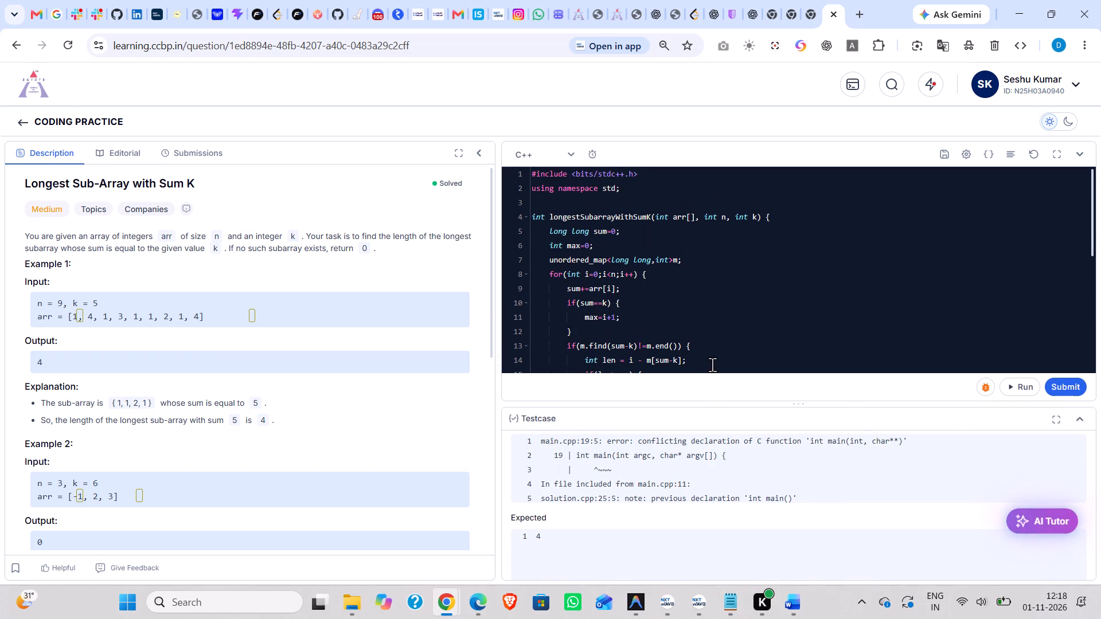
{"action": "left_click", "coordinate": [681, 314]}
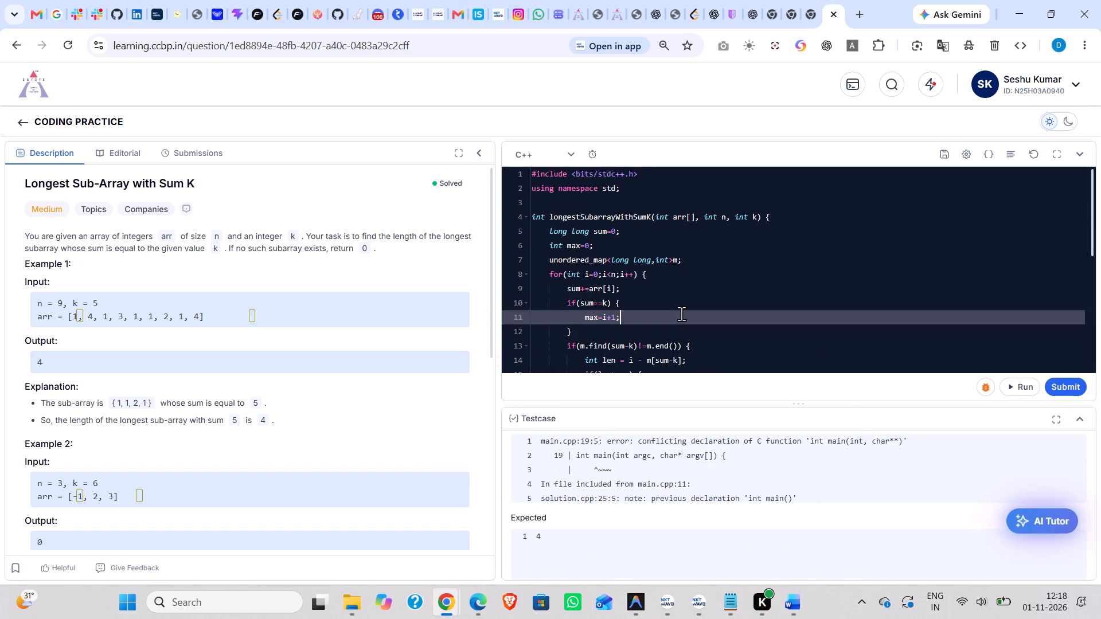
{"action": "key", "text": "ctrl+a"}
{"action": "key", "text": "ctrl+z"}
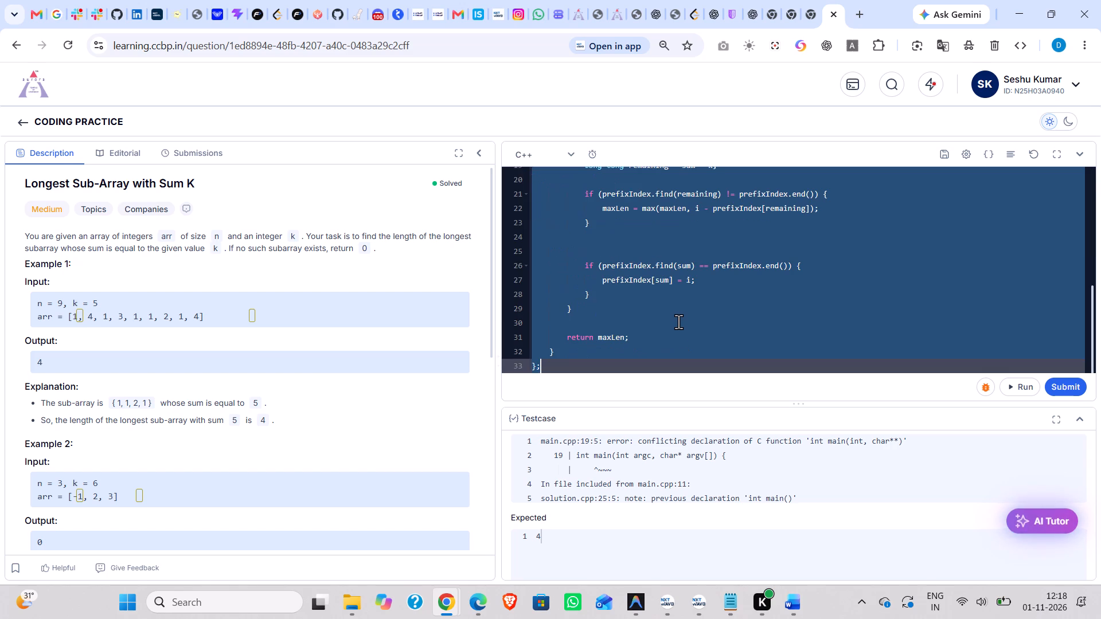
Run the class-based solution on the sample test cases and review its code in an enlarged editor.
{"action": "left_click", "coordinate": [678, 322]}
{"action": "double_click", "coordinate": [1024, 396]}
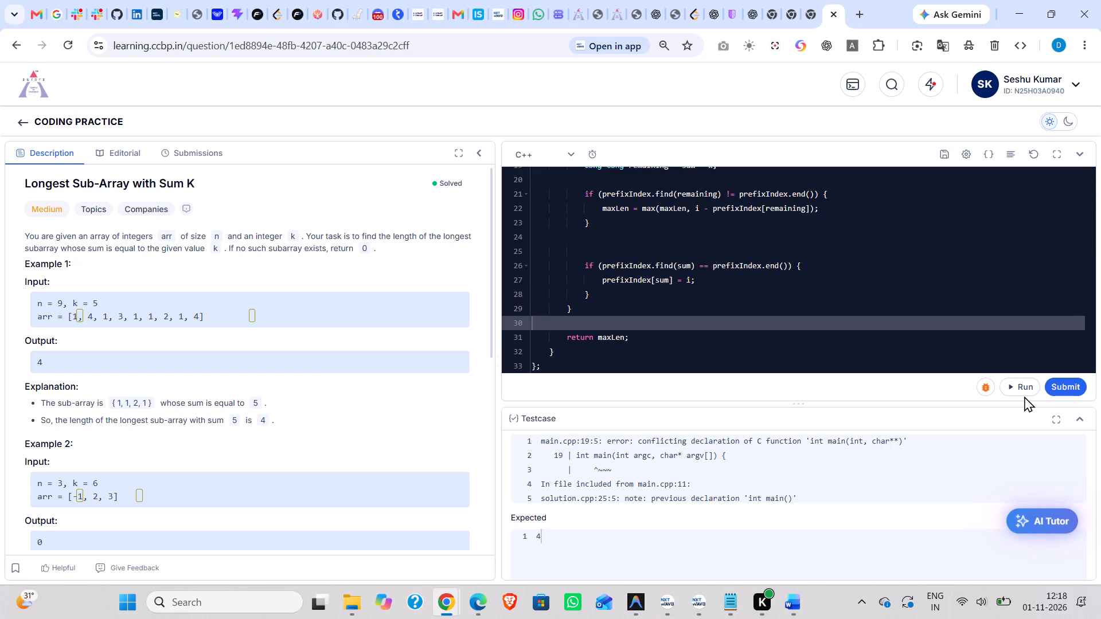
{"action": "left_click", "coordinate": [1023, 392]}
{"action": "left_click_drag", "start_coordinate": [815, 403], "coordinate": [828, 465]}
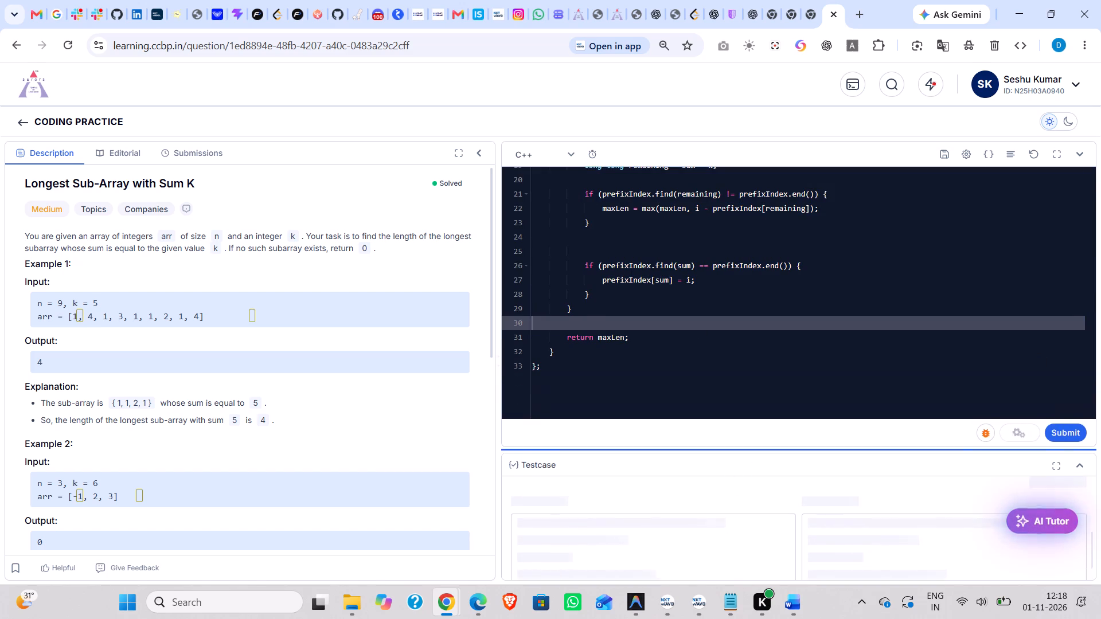
{"action": "left_click_drag", "start_coordinate": [828, 465], "coordinate": [835, 533]}
{"action": "scroll", "coordinate": [759, 405], "scroll_direction": "up", "scroll_amount": 5}
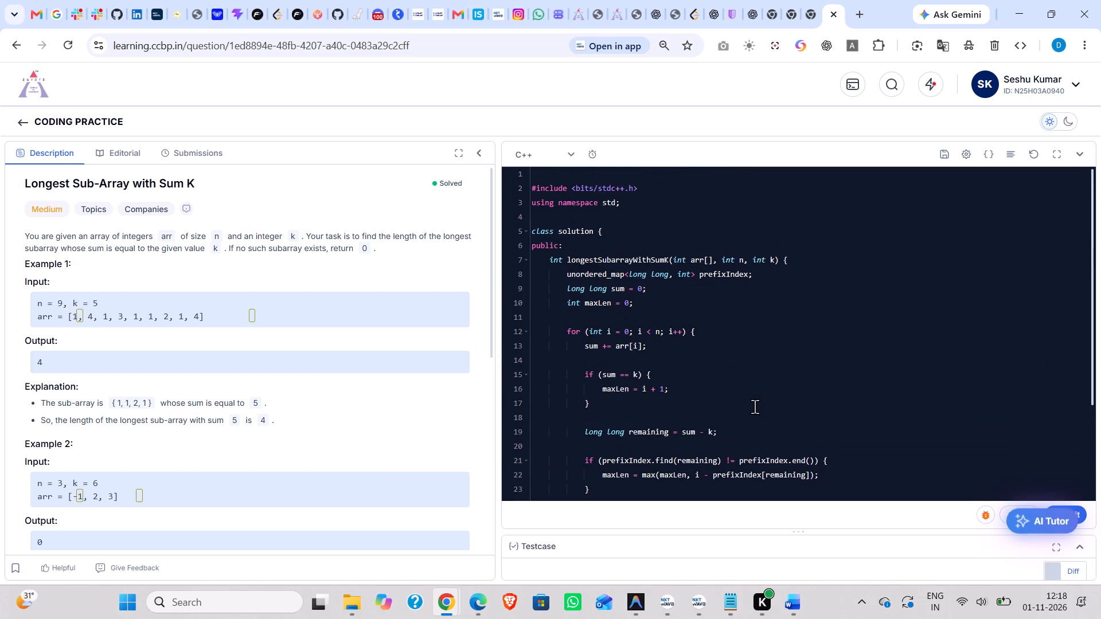
{"action": "scroll", "coordinate": [594, 348], "scroll_direction": "down", "scroll_amount": 3}
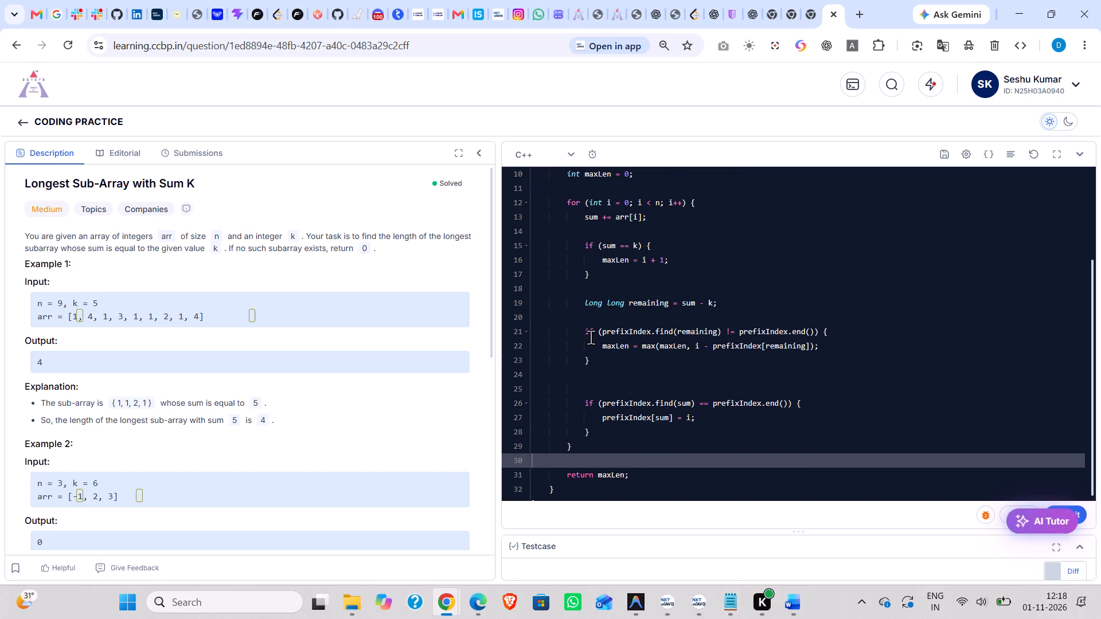
Close the three blank browser tabs next to the Longest Sub-Array with Sum K problem.
{"action": "left_click", "coordinate": [775, 13]}
{"action": "left_click", "coordinate": [774, 13]}
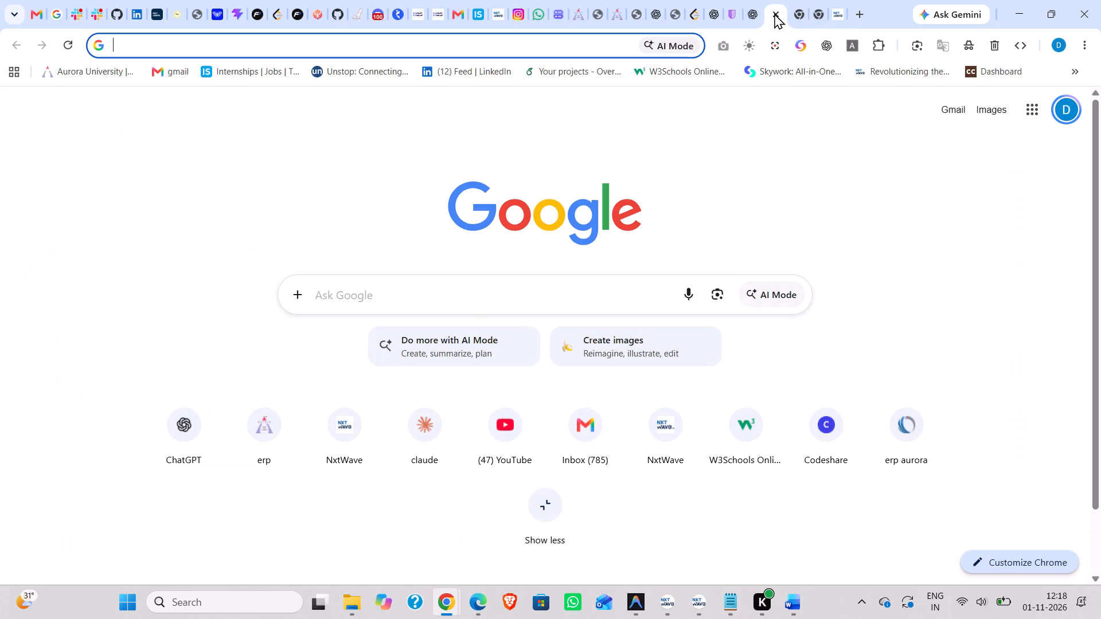
{"action": "double_click", "coordinate": [774, 13]}
{"action": "left_click", "coordinate": [810, 22]}
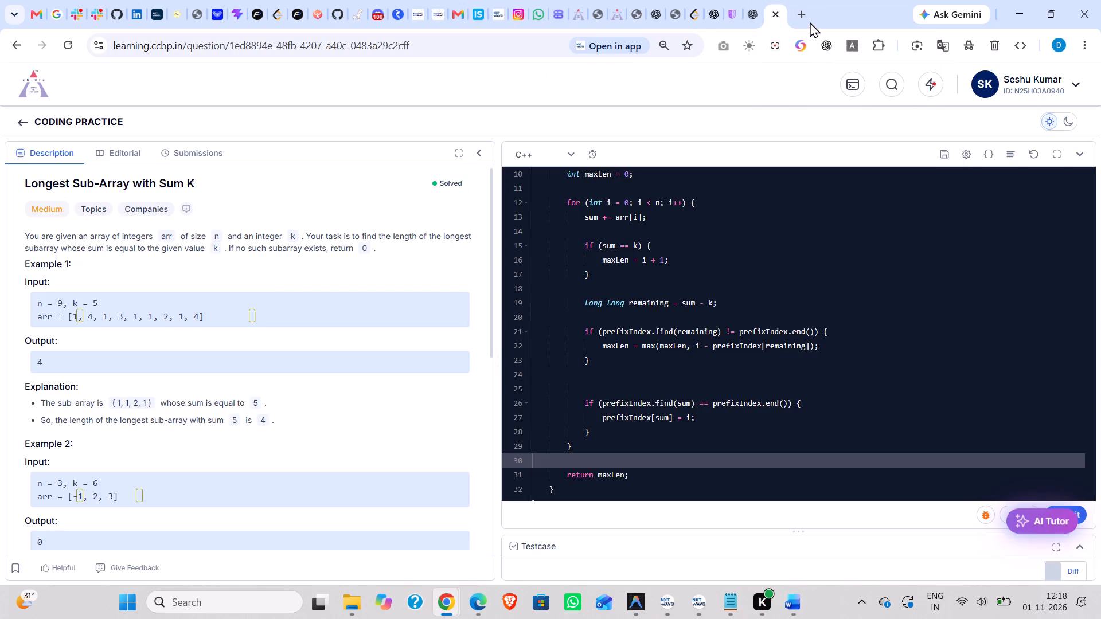
In a new browser tab, open the NxtWave Year 2 - Term 2 Design and Analysis of Algorithms cheat sheet on Longest Subarray with Sum K.
{"action": "left_click", "coordinate": [809, 19]}
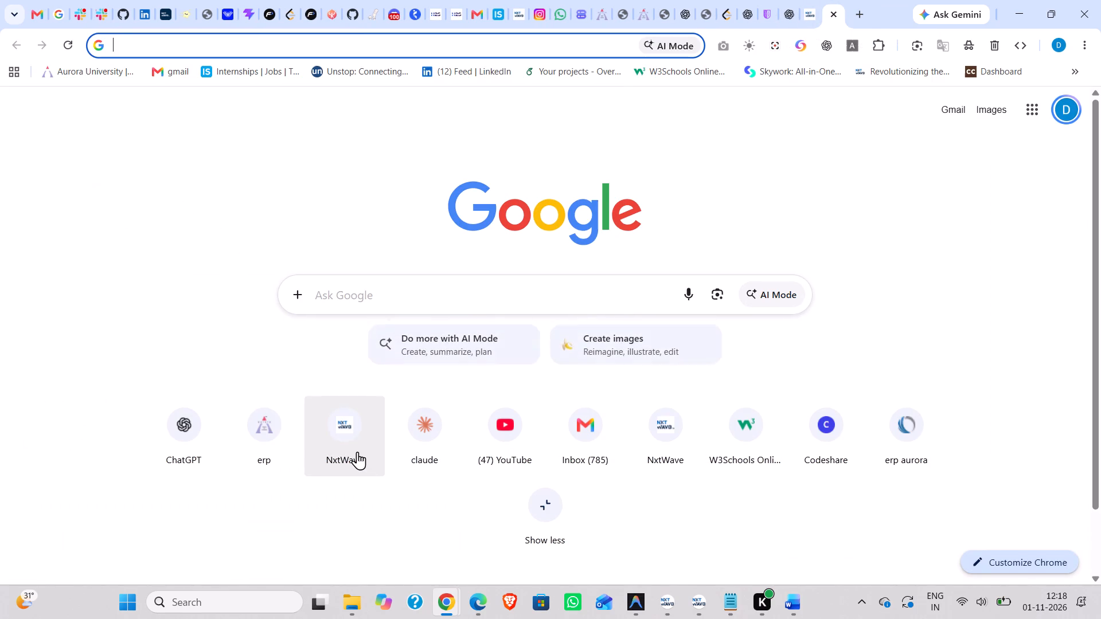
{"action": "left_click", "coordinate": [357, 452]}
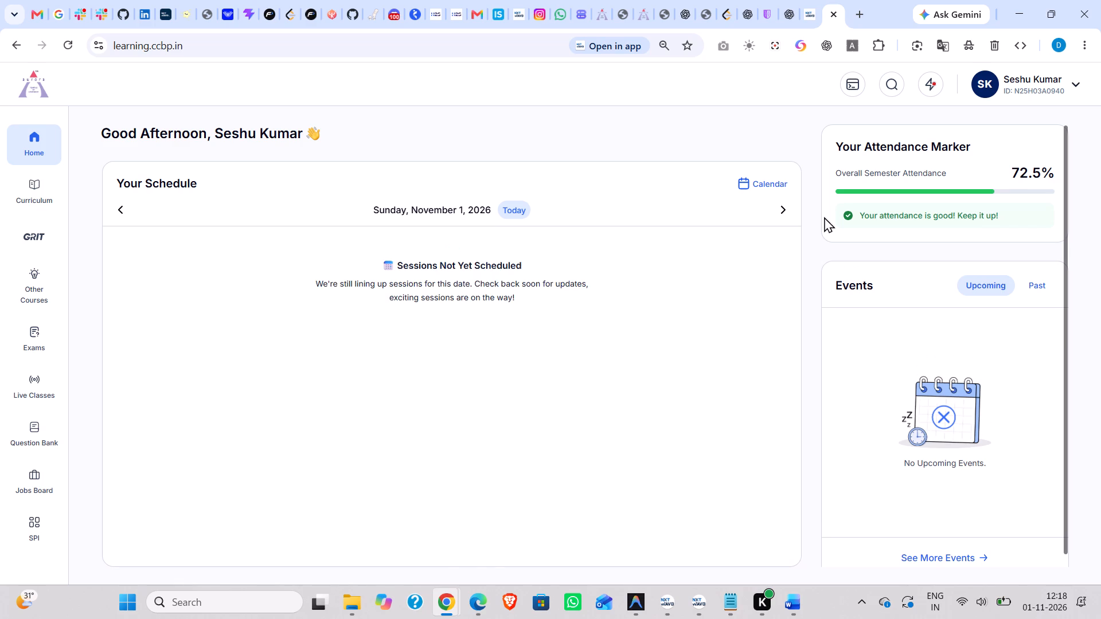
{"action": "left_click", "coordinate": [43, 183]}
{"action": "left_click", "coordinate": [246, 193]}
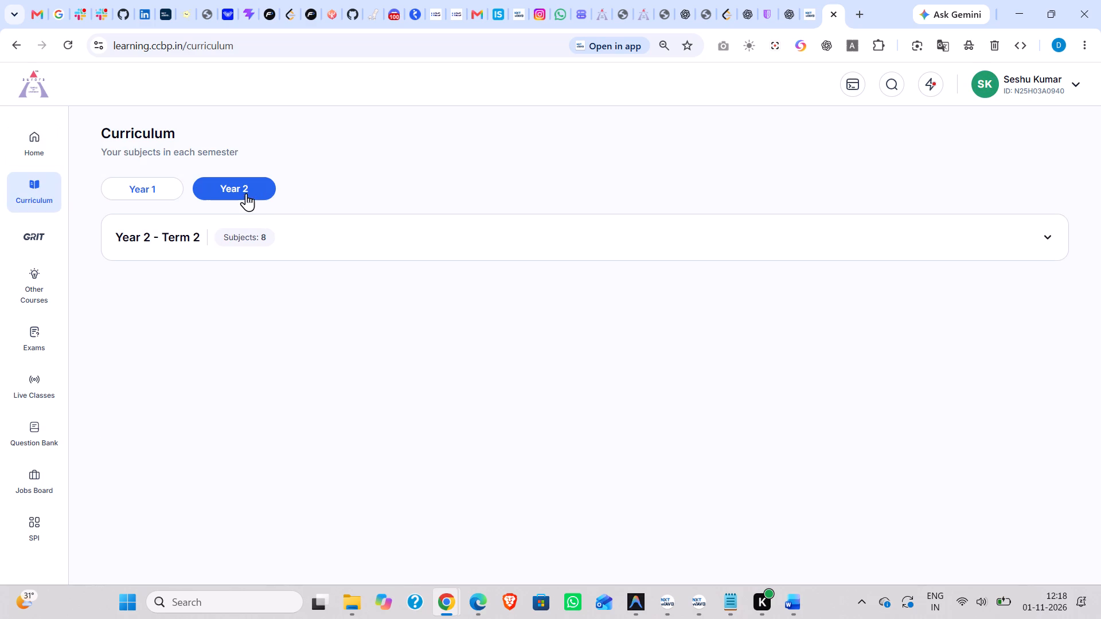
{"action": "left_click", "coordinate": [258, 244]}
{"action": "scroll", "coordinate": [275, 477], "scroll_direction": "down", "scroll_amount": 2}
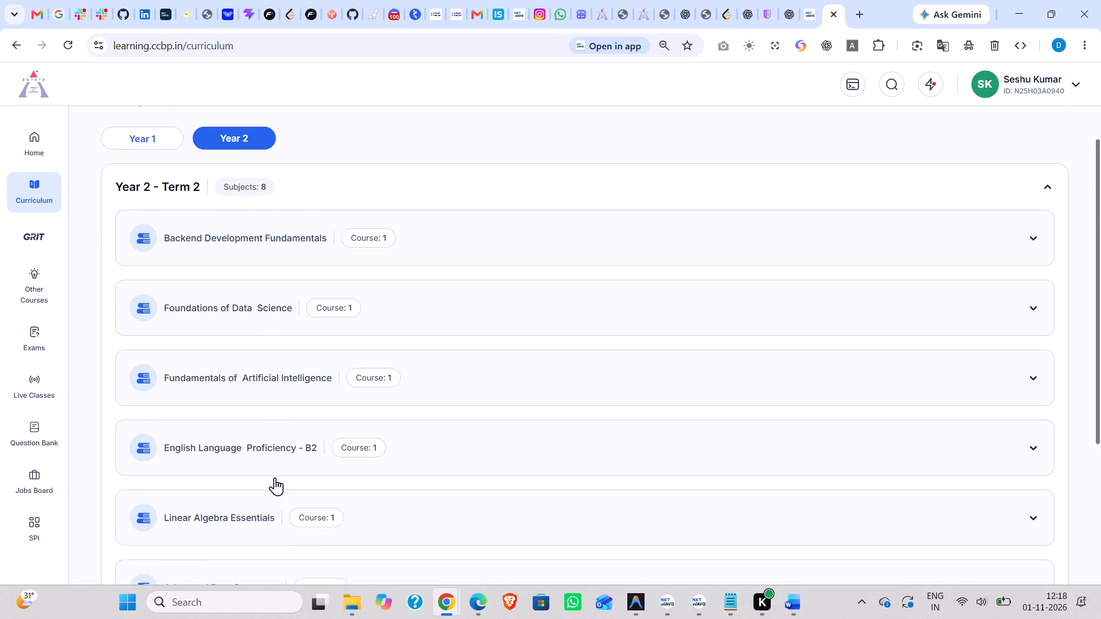
{"action": "scroll", "coordinate": [275, 477], "scroll_direction": "down", "scroll_amount": 1}
{"action": "left_click", "coordinate": [282, 446]}
{"action": "left_click", "coordinate": [276, 484]}
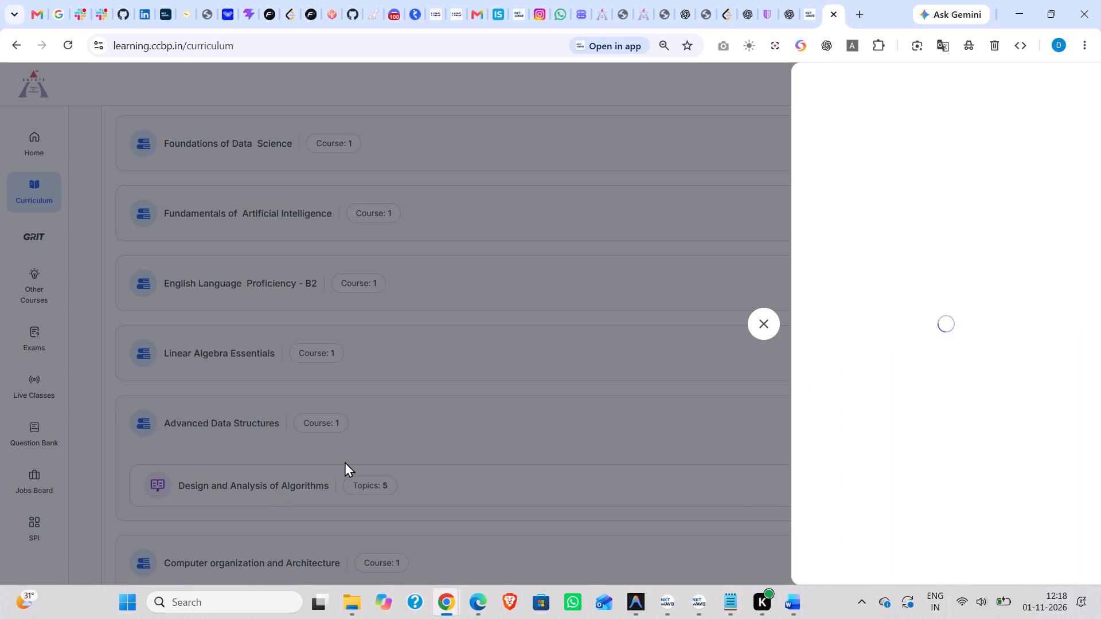
{"action": "left_click", "coordinate": [1048, 201]}
{"action": "scroll", "coordinate": [929, 401], "scroll_direction": "down", "scroll_amount": 6}
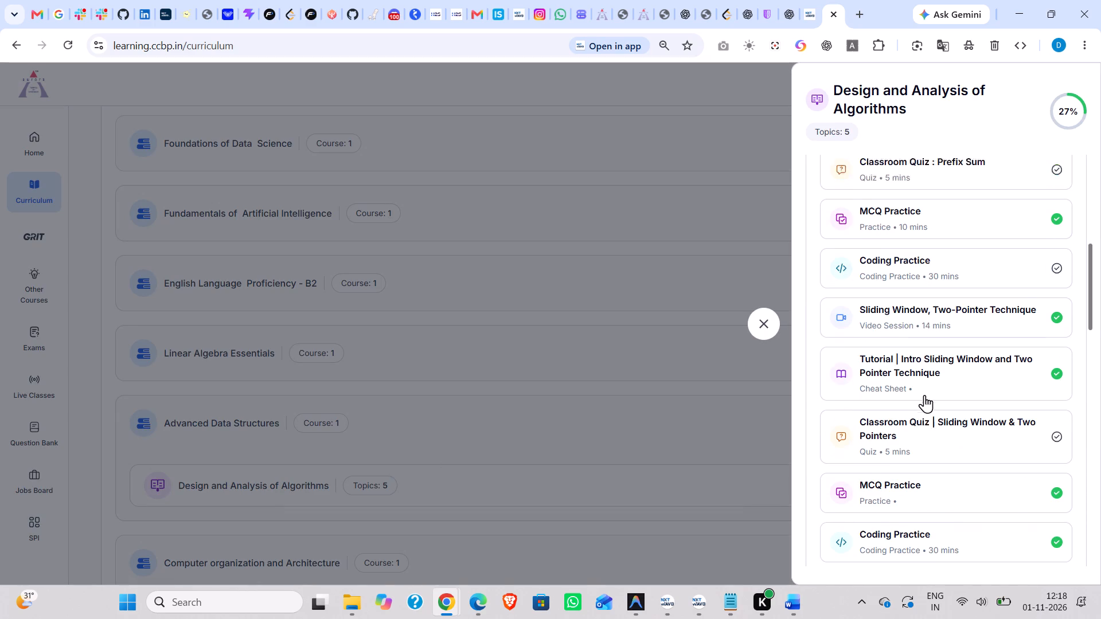
{"action": "scroll", "coordinate": [924, 395], "scroll_direction": "down", "scroll_amount": 4}
{"action": "left_click", "coordinate": [1001, 338]}
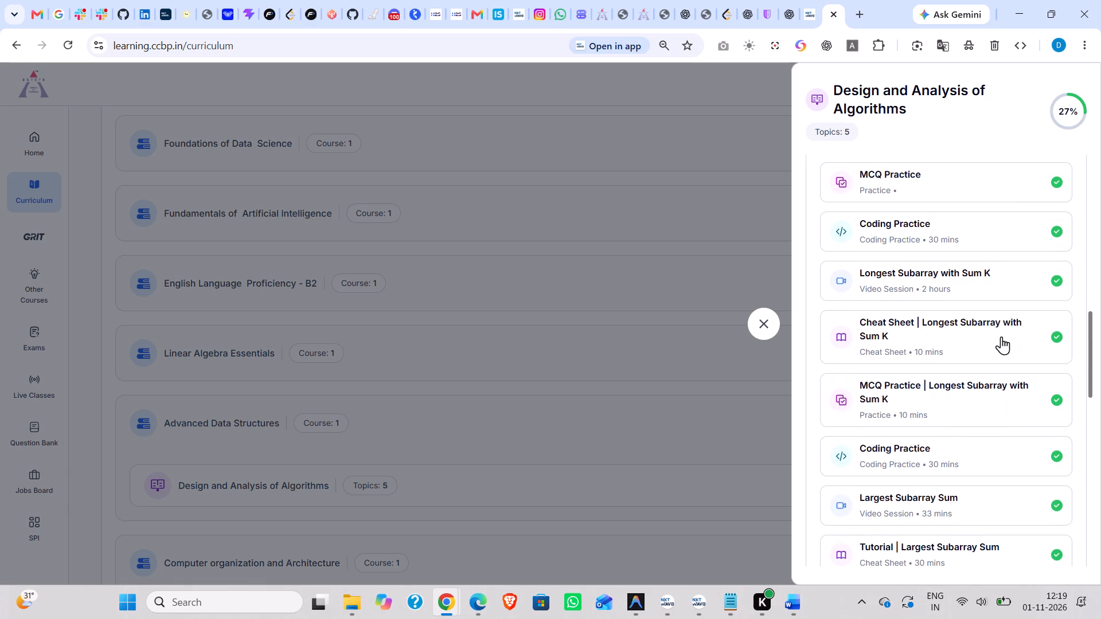
Examine the cheat sheet through its final approach and compare it with the code in the practice problem.
{"action": "scroll", "coordinate": [175, 315], "scroll_direction": "down", "scroll_amount": 12}
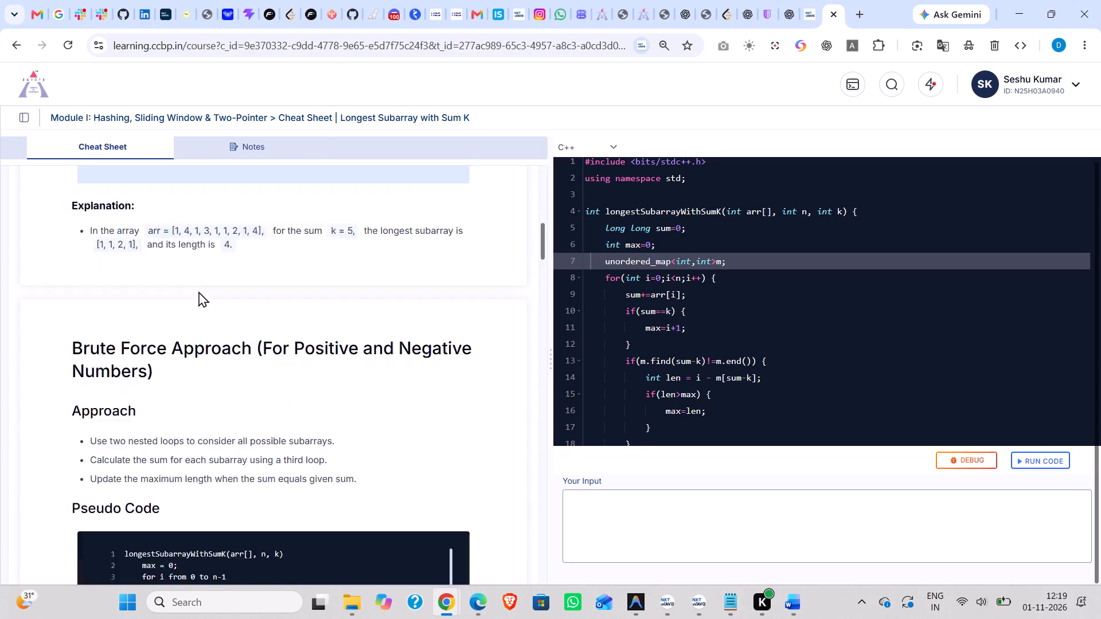
{"action": "scroll", "coordinate": [198, 291], "scroll_direction": "down", "scroll_amount": 20}
{"action": "scroll", "coordinate": [198, 291], "scroll_direction": "down", "scroll_amount": 20}
{"action": "scroll", "coordinate": [198, 291], "scroll_direction": "down", "scroll_amount": 9}
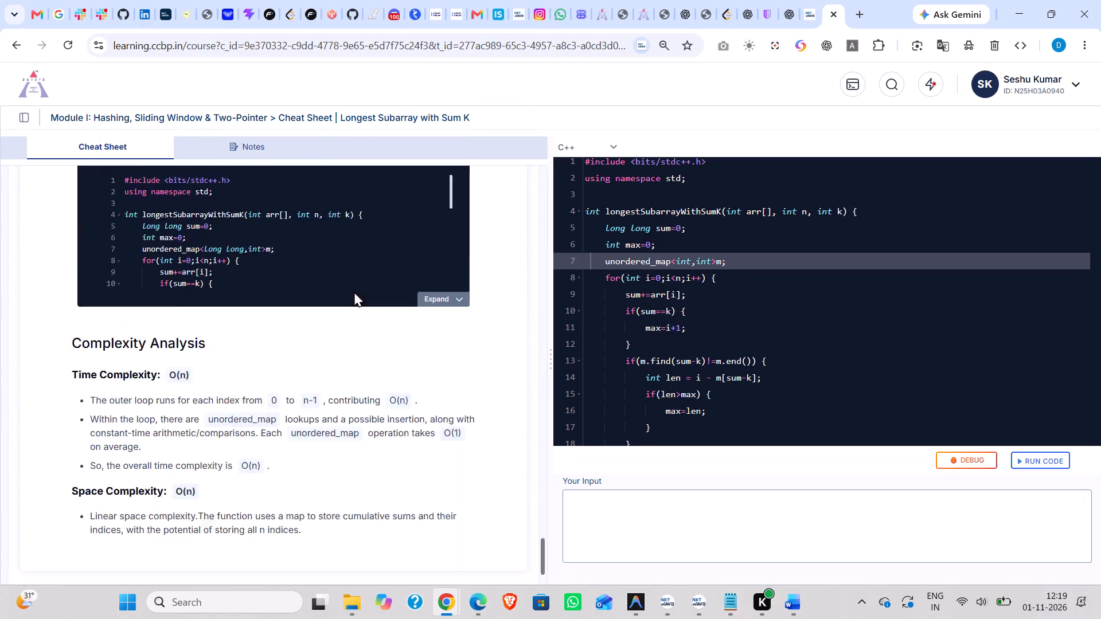
{"action": "scroll", "coordinate": [354, 291], "scroll_direction": "down", "scroll_amount": 7}
{"action": "left_click", "coordinate": [811, 23]}
{"action": "scroll", "coordinate": [731, 256], "scroll_direction": "up", "scroll_amount": 5}
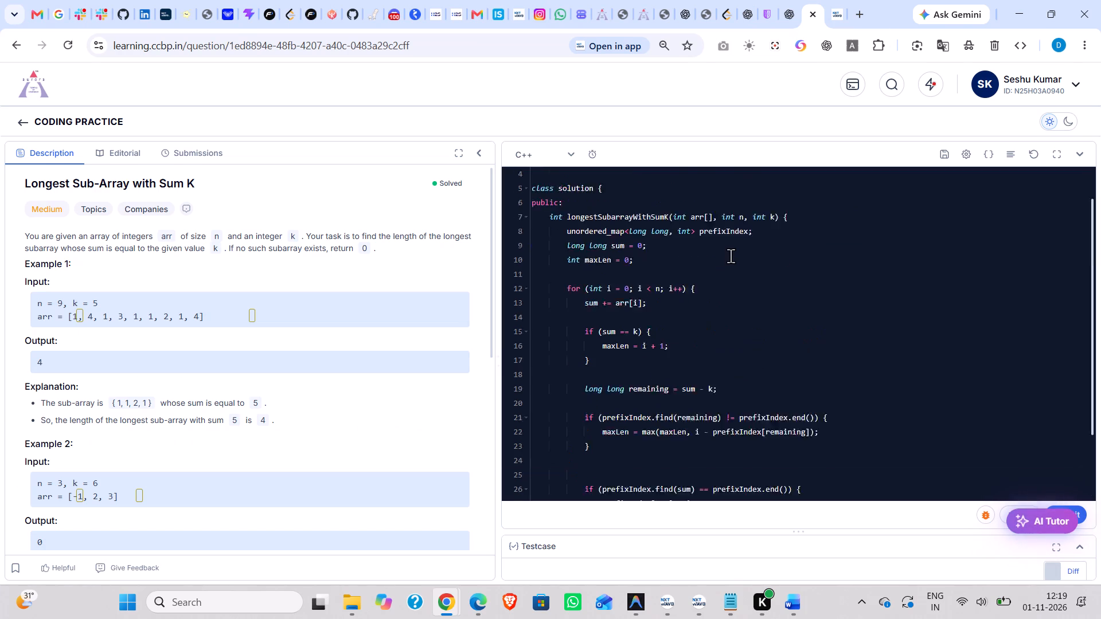
{"action": "left_click", "coordinate": [833, 27]}
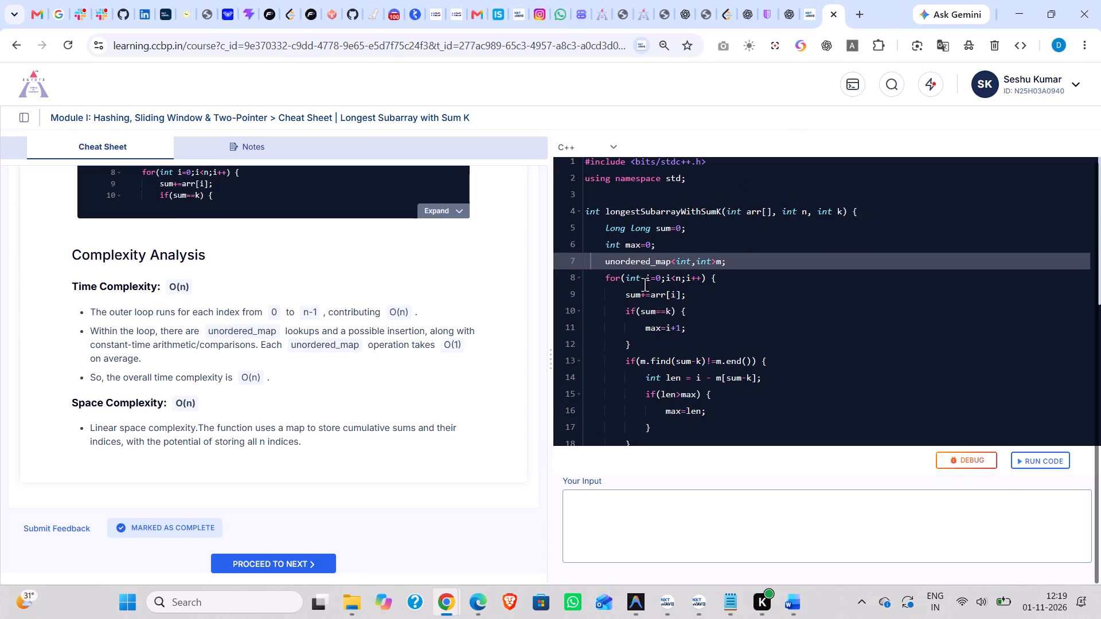
{"action": "scroll", "coordinate": [280, 412], "scroll_direction": "down", "scroll_amount": 5}
{"action": "scroll", "coordinate": [278, 411], "scroll_direction": "up", "scroll_amount": 2}
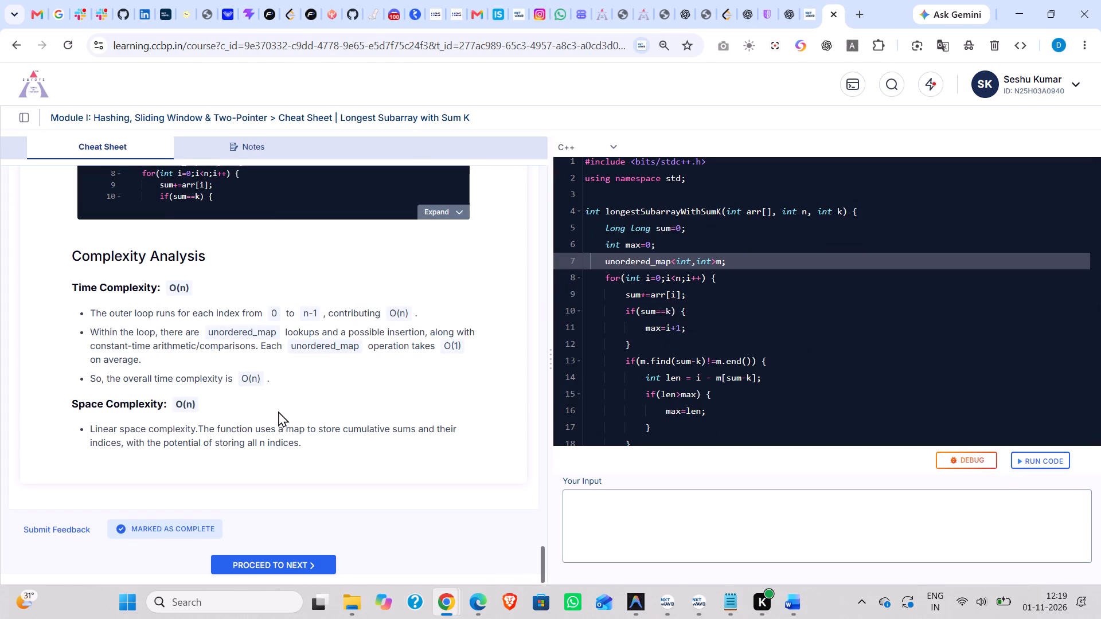
Expand the cheat sheet's final C++ implementation and copy the longestSubarrayWithSumK body from long long sum=0 through return max.
{"action": "scroll", "coordinate": [278, 411], "scroll_direction": "up", "scroll_amount": 2}
{"action": "left_click", "coordinate": [465, 496]}
{"action": "scroll", "coordinate": [169, 429], "scroll_direction": "down", "scroll_amount": 2}
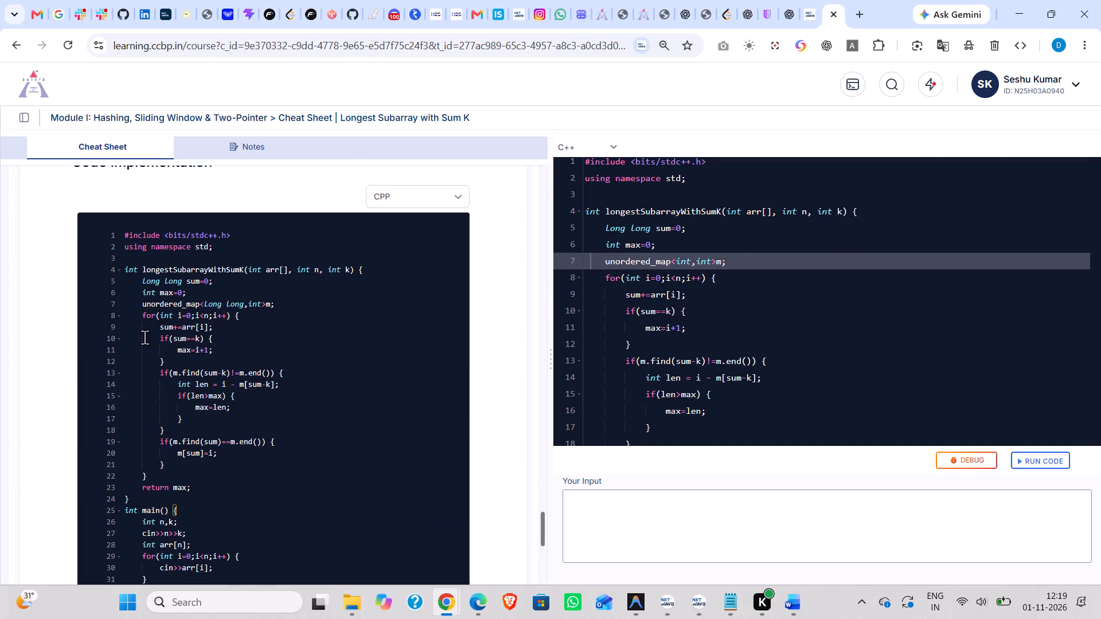
{"action": "left_click_drag", "start_coordinate": [142, 283], "coordinate": [203, 382]}
{"action": "scroll", "coordinate": [203, 382], "scroll_direction": "down", "scroll_amount": 4}
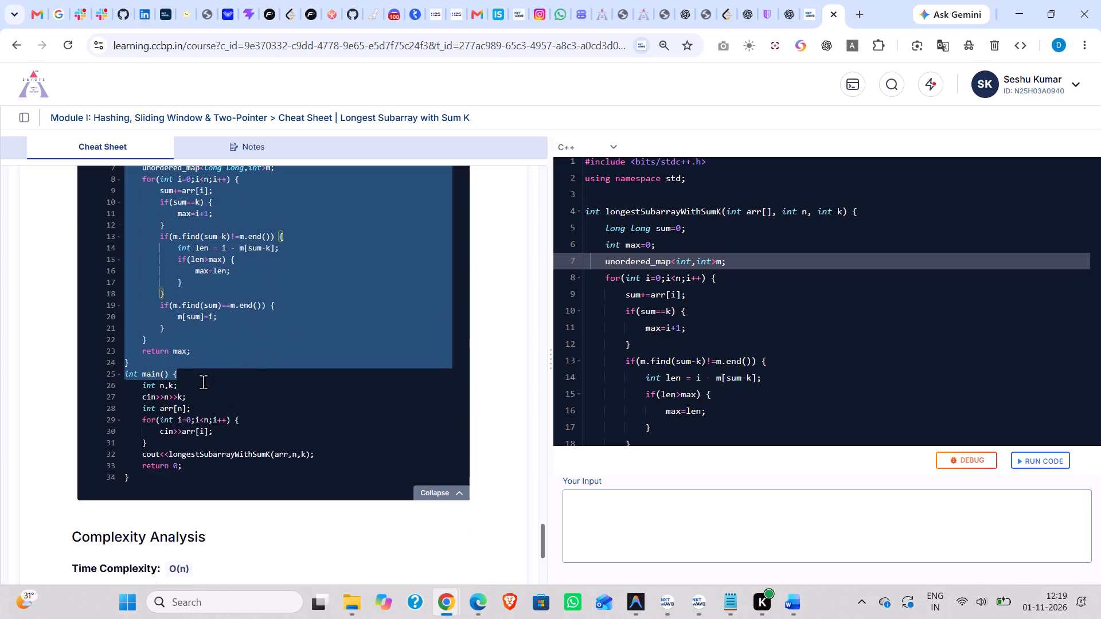
{"action": "left_click_drag", "start_coordinate": [203, 382], "coordinate": [172, 417]}
{"action": "scroll", "coordinate": [203, 382], "scroll_direction": "up", "scroll_amount": 3}
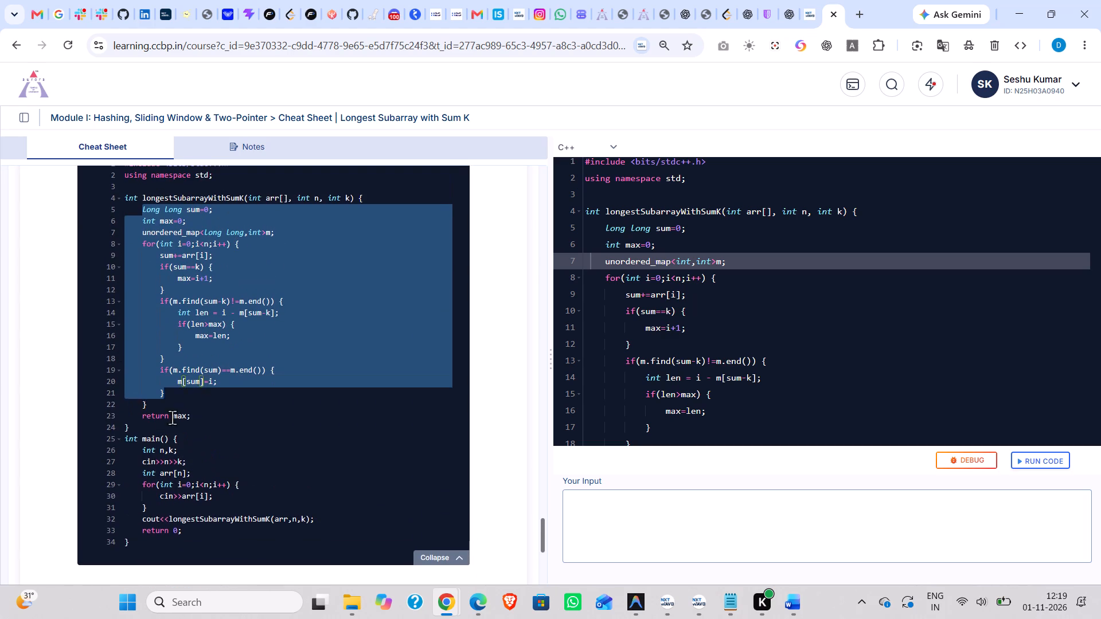
{"action": "left_click_drag", "start_coordinate": [172, 417], "coordinate": [146, 426]}
{"action": "key", "text": "ctrl+c"}
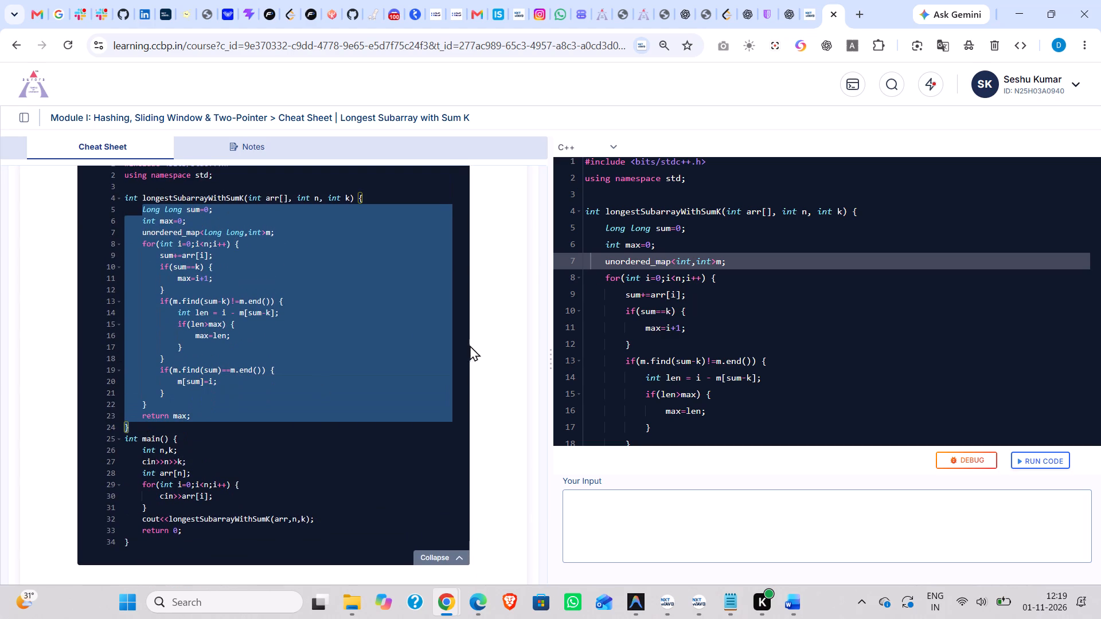
Replace the body of longestSubarrayWithSumK in the Longest Sub-Array with Sum K practice problem with the copied code.
{"action": "left_click", "coordinate": [815, 21]}
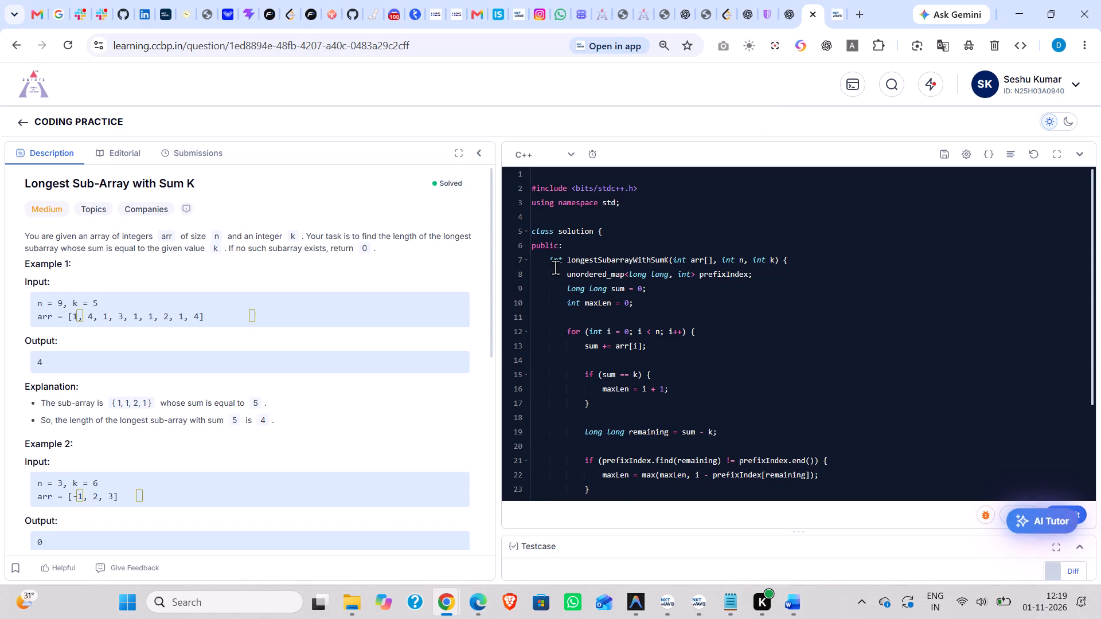
{"action": "left_click_drag", "start_coordinate": [567, 274], "coordinate": [611, 299]}
{"action": "scroll", "coordinate": [607, 299], "scroll_direction": "down", "scroll_amount": 5}
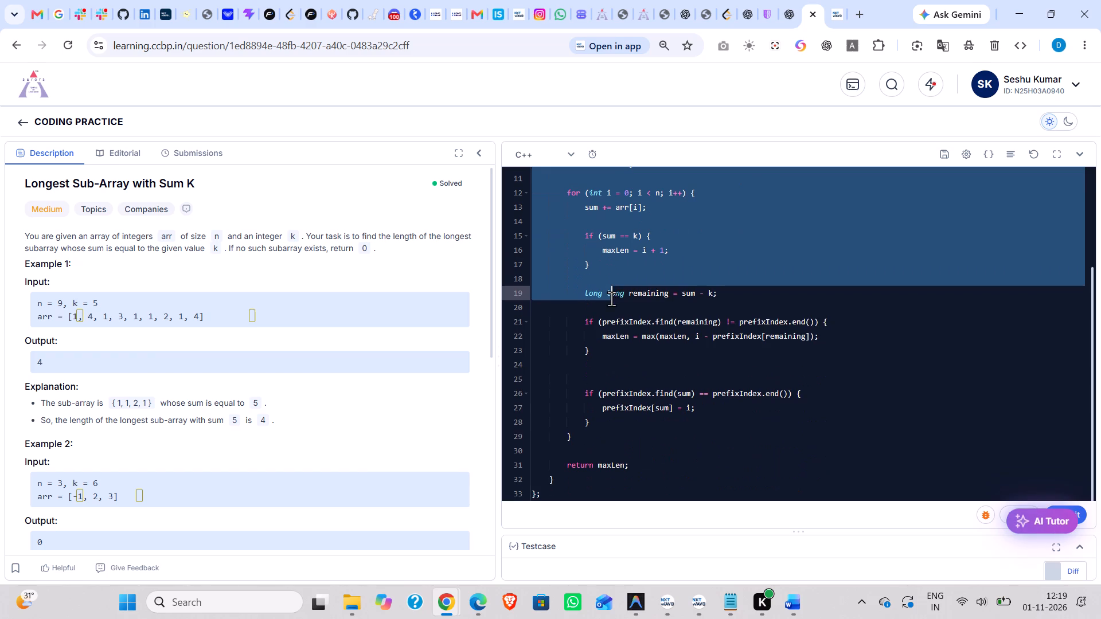
{"action": "left_click_drag", "start_coordinate": [611, 299], "coordinate": [633, 459]}
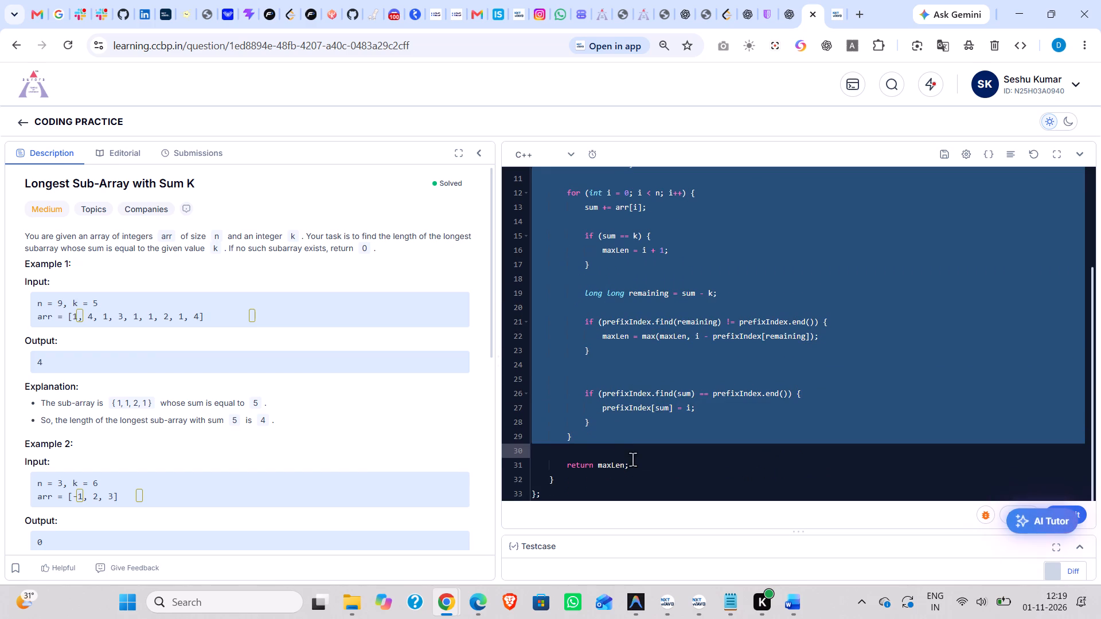
{"action": "left_click_drag", "start_coordinate": [633, 459], "coordinate": [633, 460]}
{"action": "key", "text": "ctrl+v"}
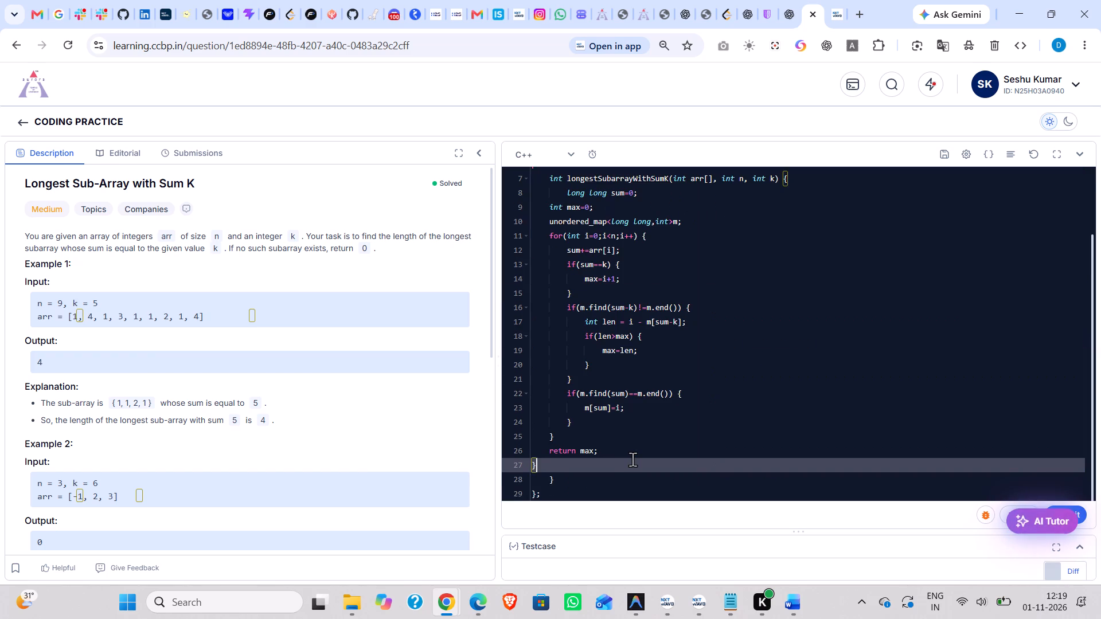
Check the braces in the pasted code and delete the extra closing brace on line 28.
{"action": "scroll", "coordinate": [629, 459], "scroll_direction": "up", "scroll_amount": 5}
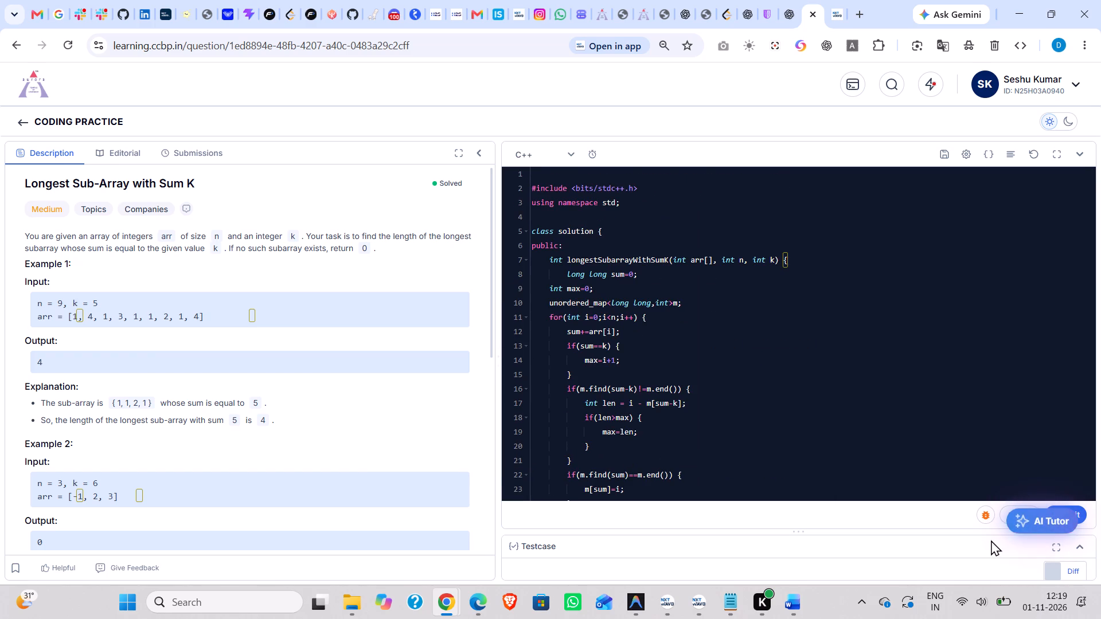
{"action": "scroll", "coordinate": [703, 410], "scroll_direction": "down", "scroll_amount": 5}
{"action": "left_click", "coordinate": [551, 485]}
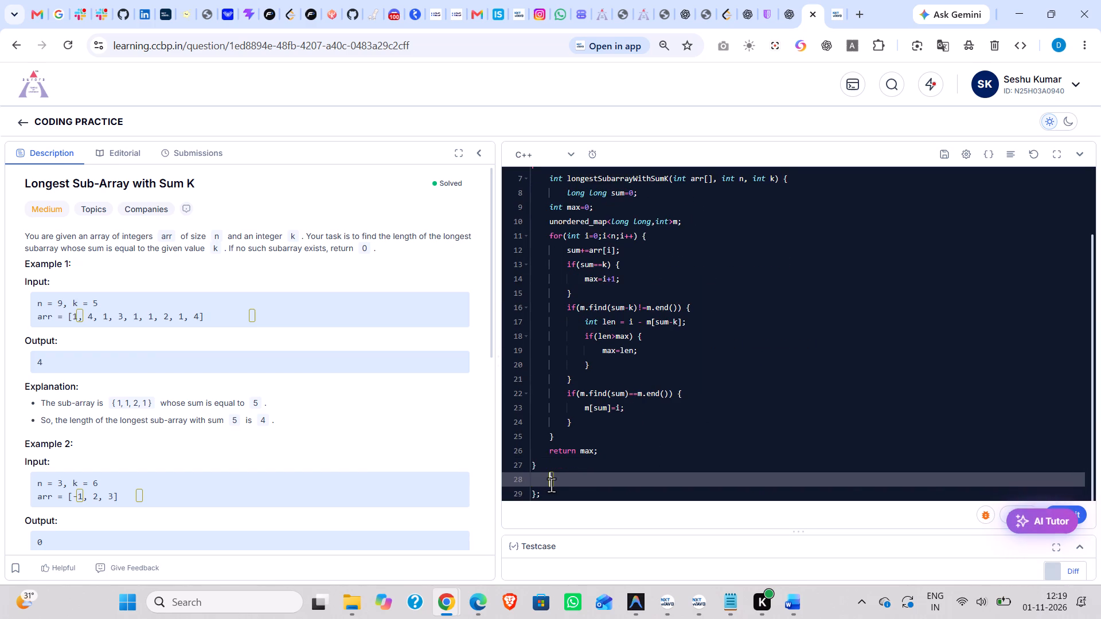
{"action": "scroll", "coordinate": [582, 488], "scroll_direction": "up", "scroll_amount": 2}
{"action": "scroll", "coordinate": [579, 481], "scroll_direction": "down", "scroll_amount": 4}
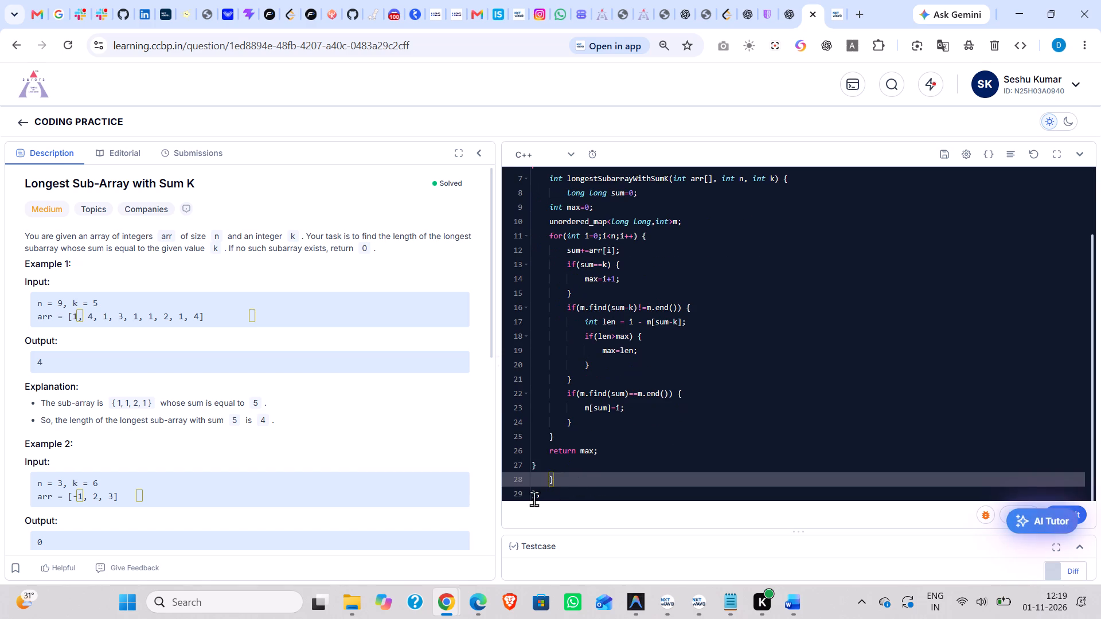
{"action": "left_click", "coordinate": [534, 499]}
{"action": "scroll", "coordinate": [603, 502], "scroll_direction": "up", "scroll_amount": 8}
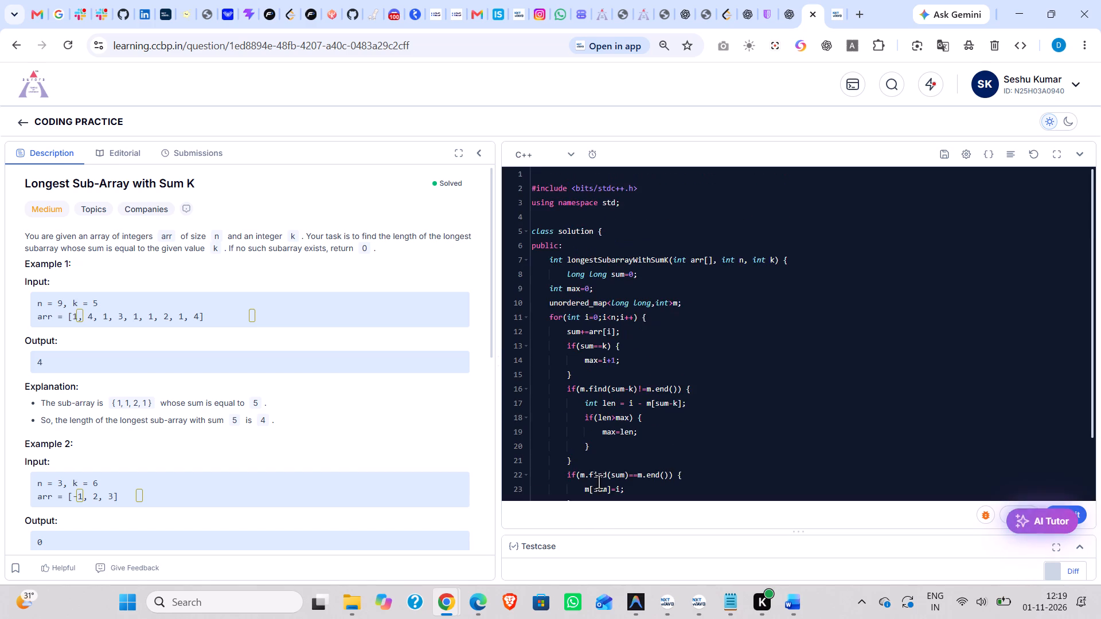
{"action": "scroll", "coordinate": [599, 481], "scroll_direction": "up", "scroll_amount": 2}
{"action": "scroll", "coordinate": [615, 455], "scroll_direction": "down", "scroll_amount": 6}
{"action": "key", "text": "Right"}
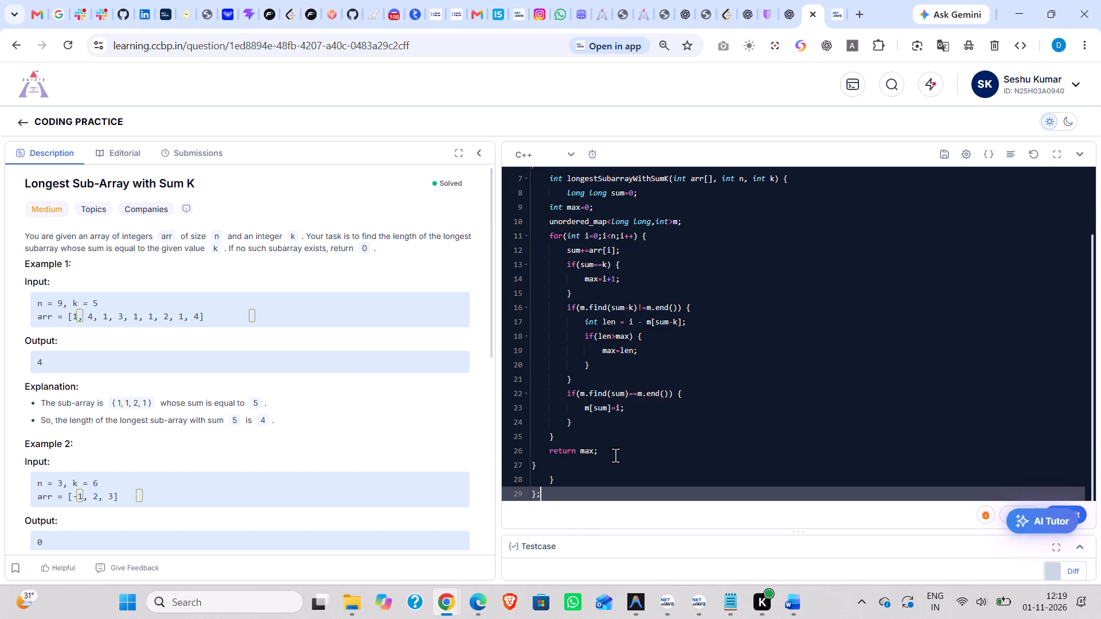
{"action": "left_click", "coordinate": [589, 485]}
{"action": "key", "text": "bracketright"}
{"action": "key", "text": "BackSpace"}
{"action": "key", "text": "BackSpace"}
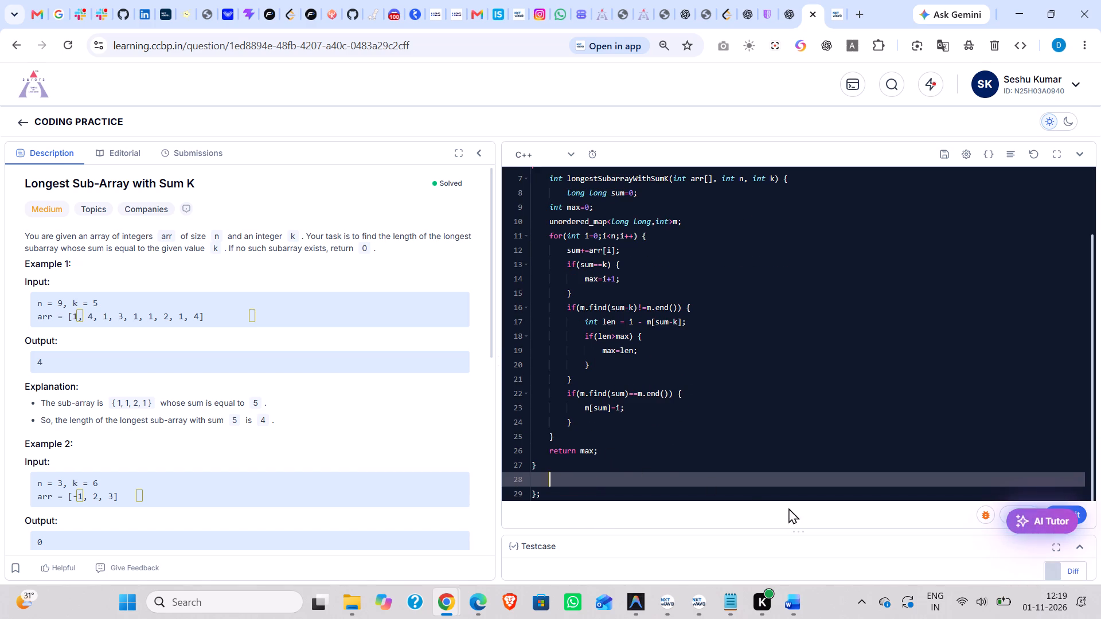
{"action": "left_click", "coordinate": [533, 496]}
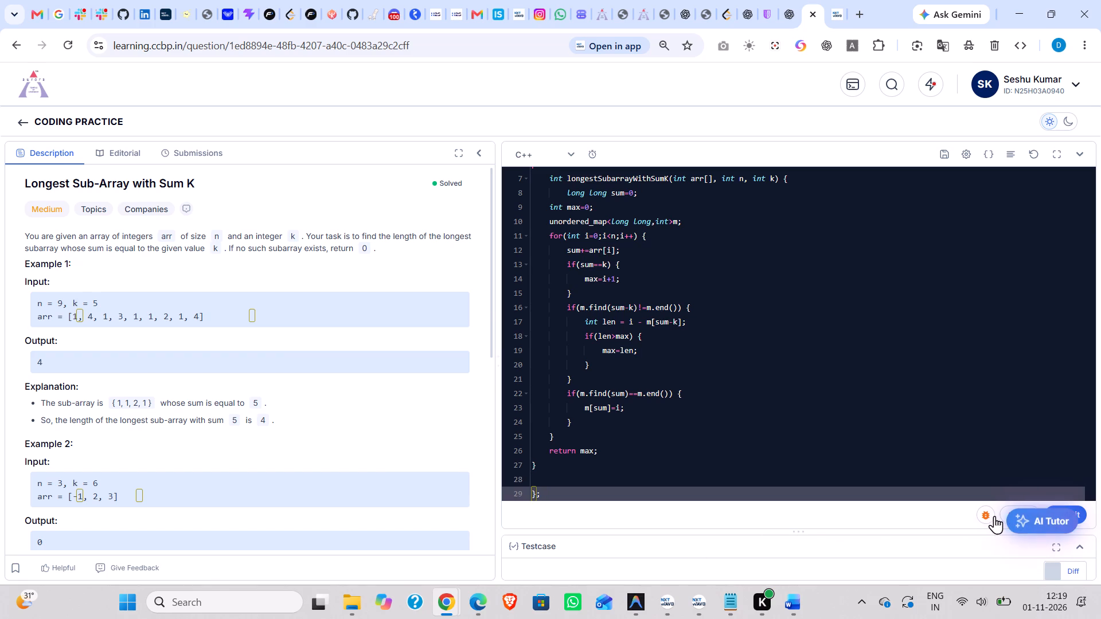
Run the edited solution on the sample test cases.
{"action": "left_click", "coordinate": [1000, 512]}
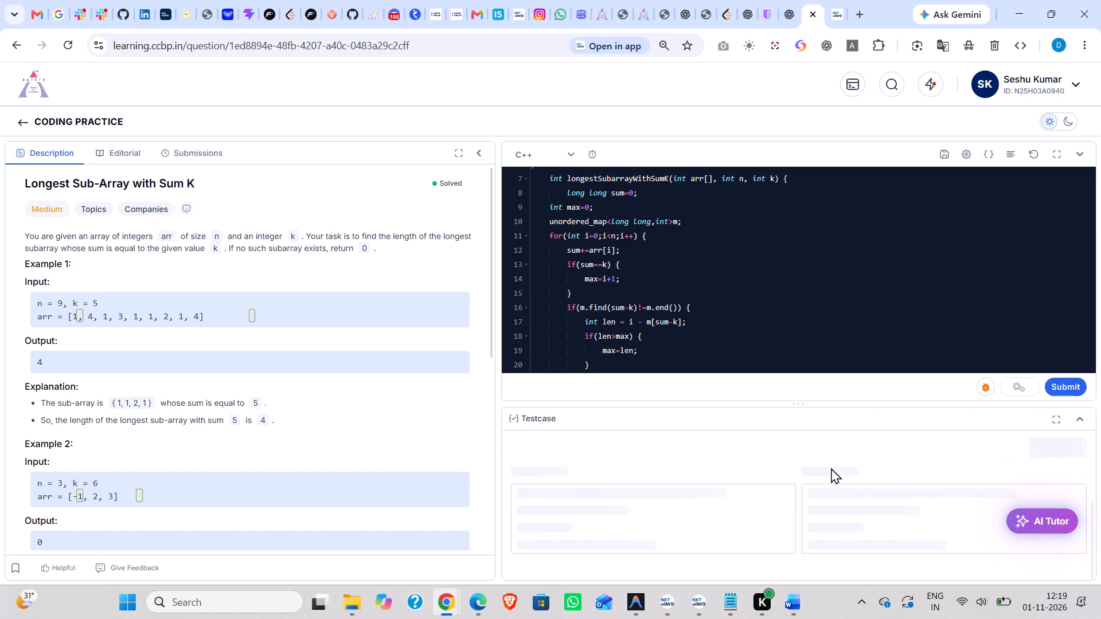
{"action": "scroll", "coordinate": [831, 468], "scroll_direction": "up", "scroll_amount": 4}
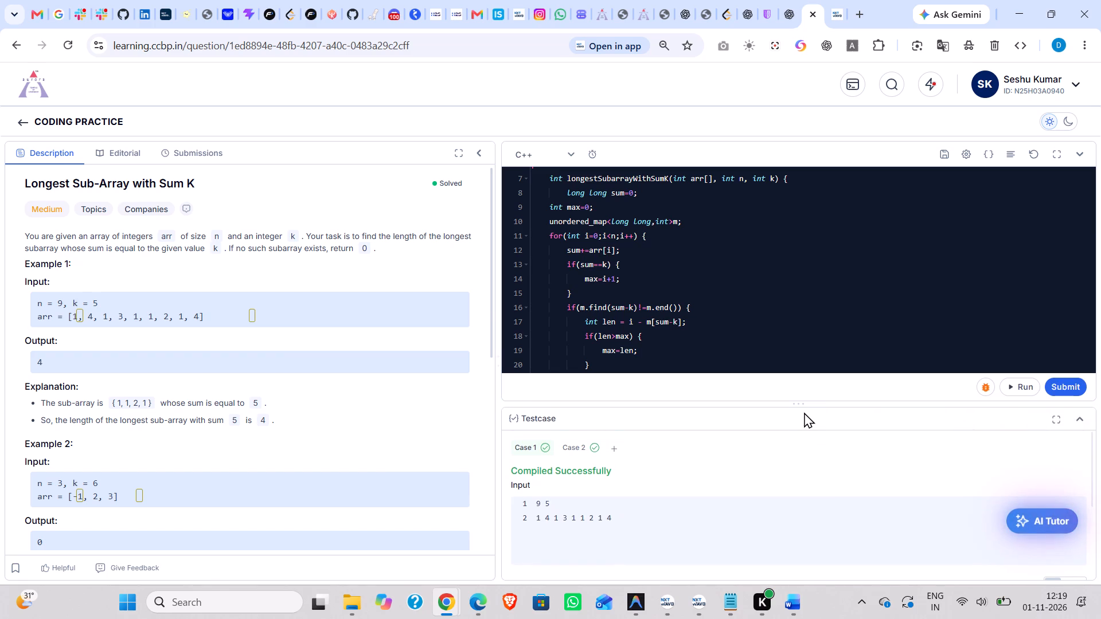
Enlarge the code editor and indent the function body from int max=0 through return max by one level.
{"action": "left_click_drag", "start_coordinate": [804, 406], "coordinate": [803, 598]}
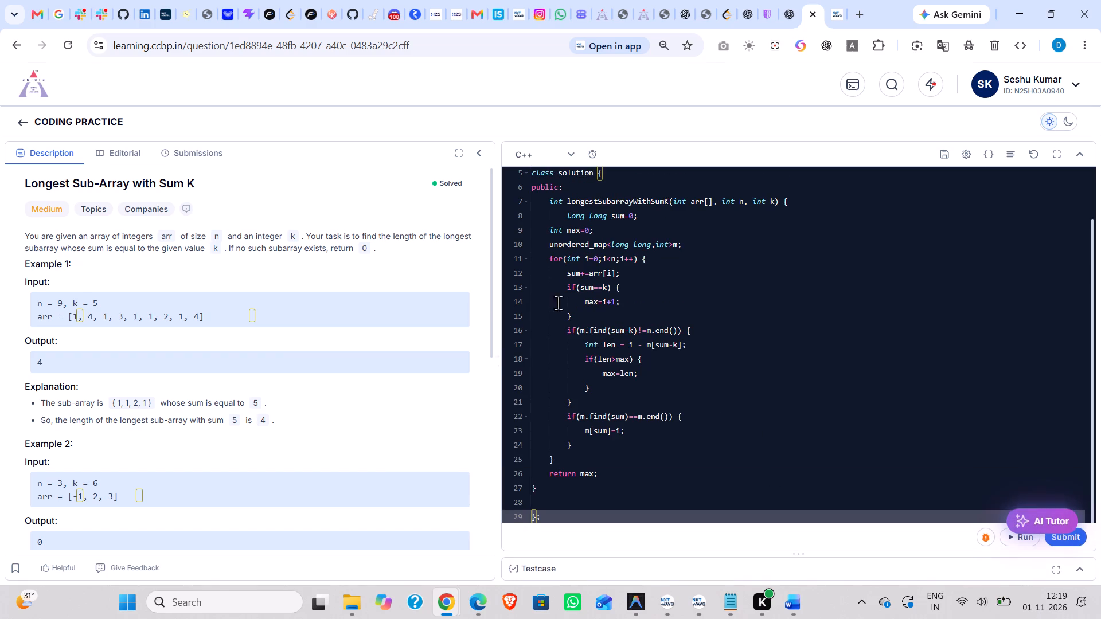
{"action": "left_click_drag", "start_coordinate": [550, 231], "coordinate": [612, 404]}
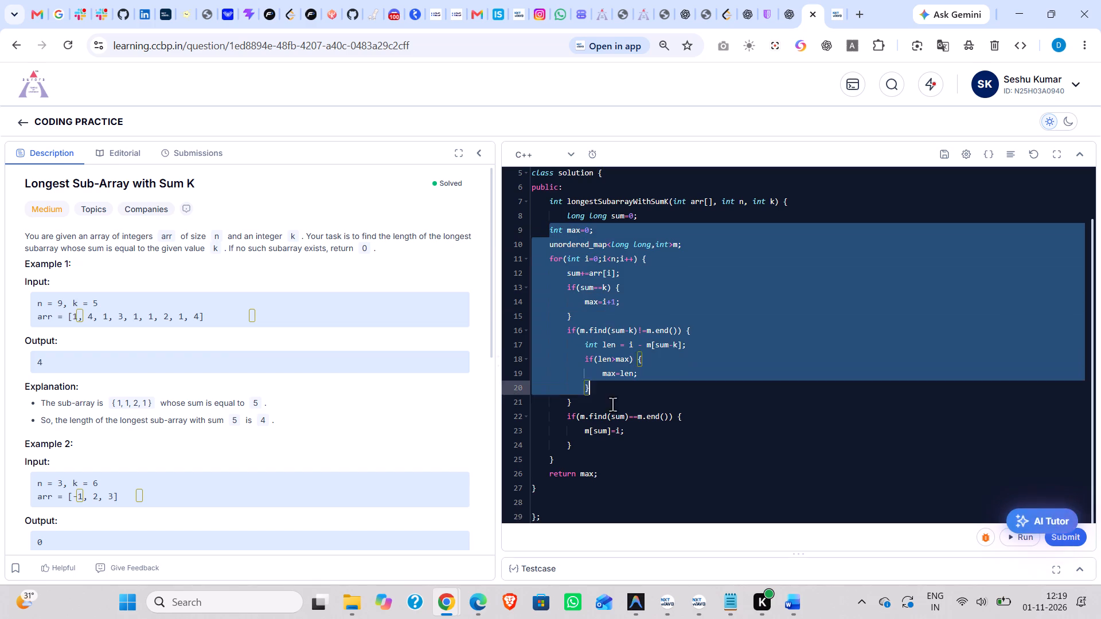
{"action": "left_click_drag", "start_coordinate": [612, 404], "coordinate": [613, 478]}
{"action": "key", "text": "Tab"}
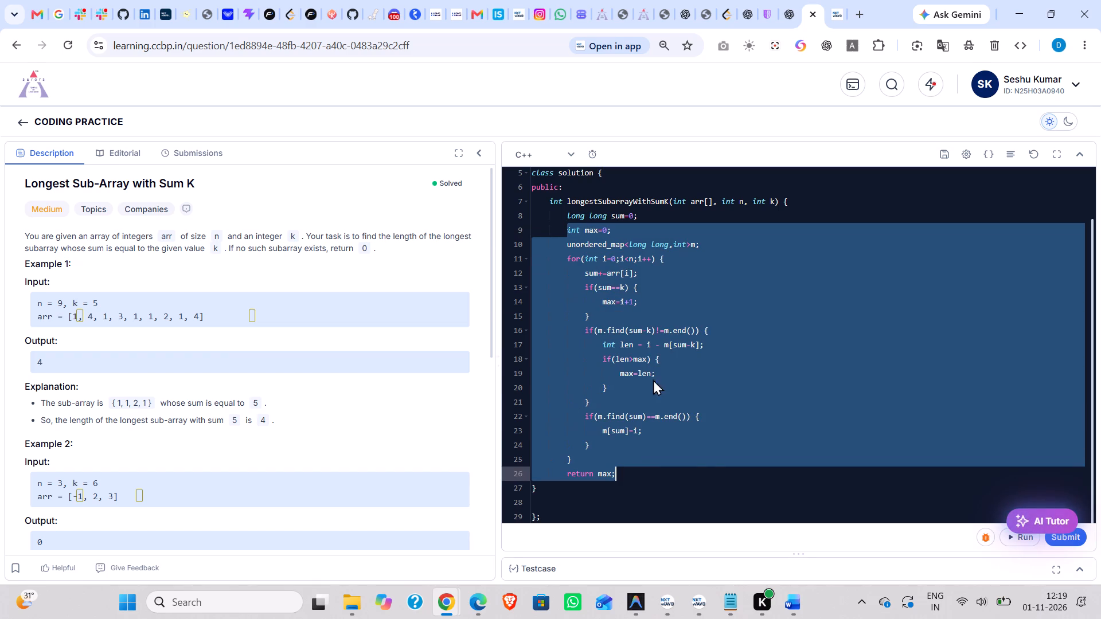
Insert a blank line before the if(m.find(sum-k)!=m.end()) block and another before the if(m.find(sum)==m.end()) block.
{"action": "left_click", "coordinate": [713, 344]}
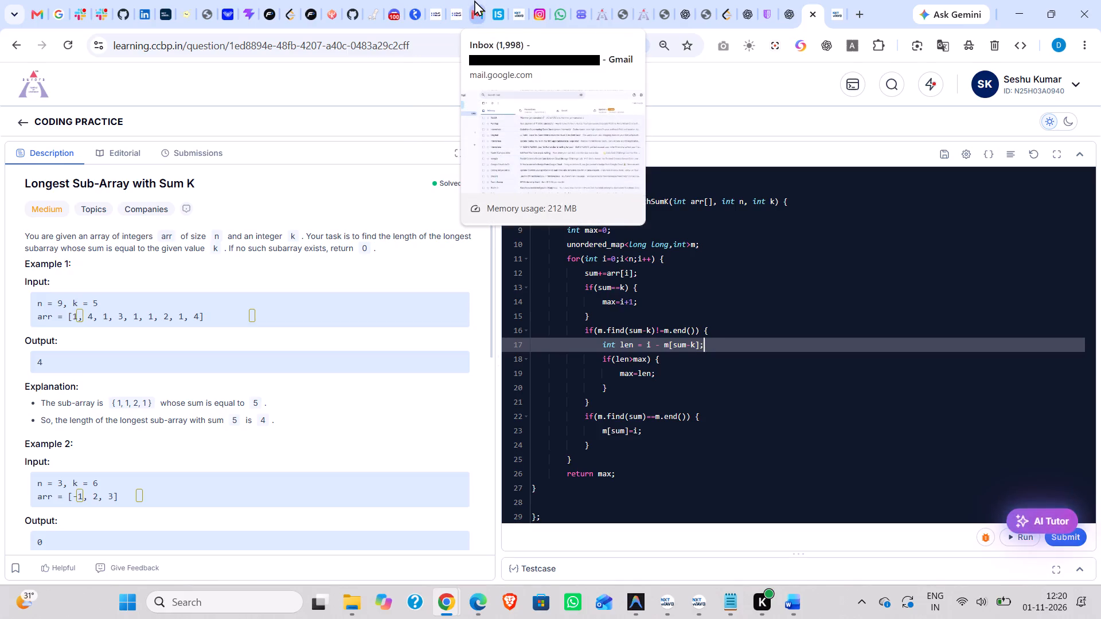
{"action": "left_click", "coordinate": [663, 305]}
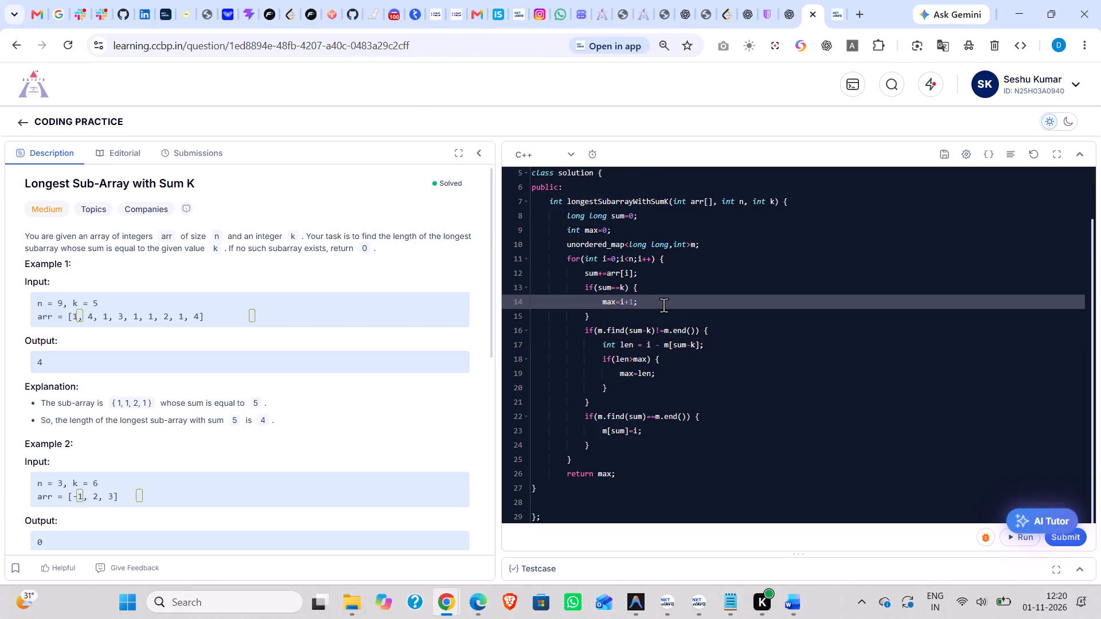
{"action": "left_click", "coordinate": [673, 396]}
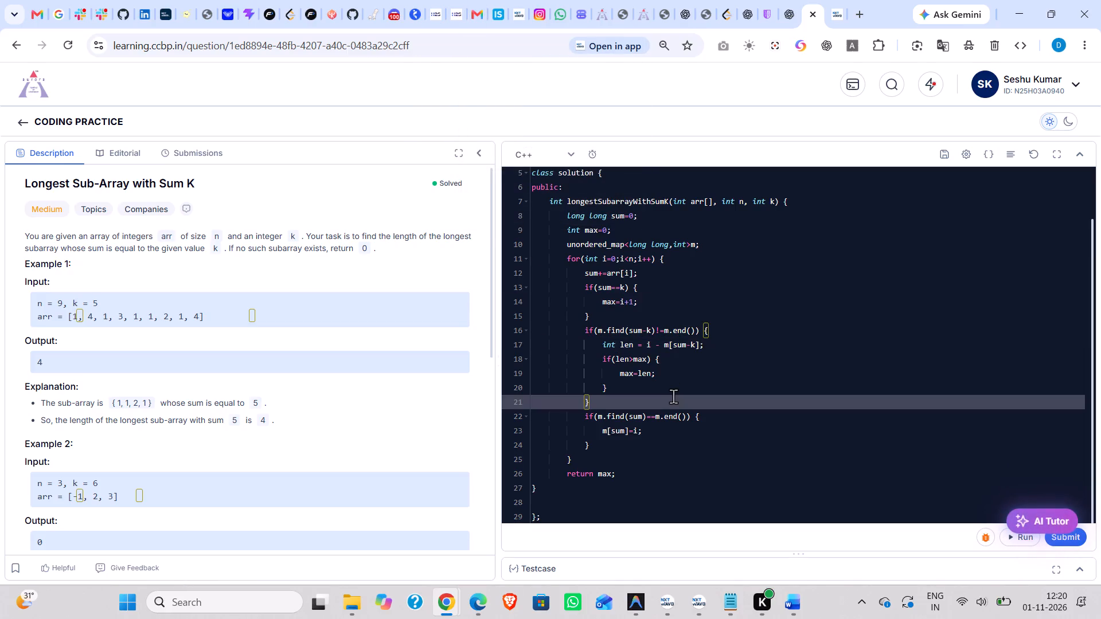
{"action": "left_click", "coordinate": [608, 320]}
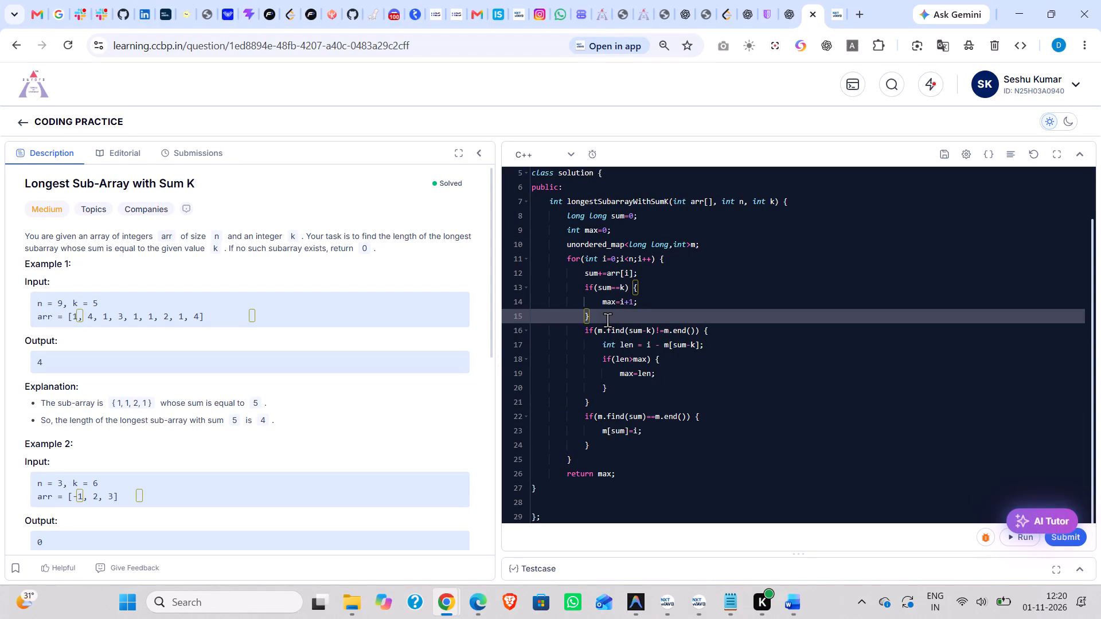
{"action": "key", "text": "Return"}
{"action": "left_click", "coordinate": [626, 416]}
{"action": "key", "text": "Return"}
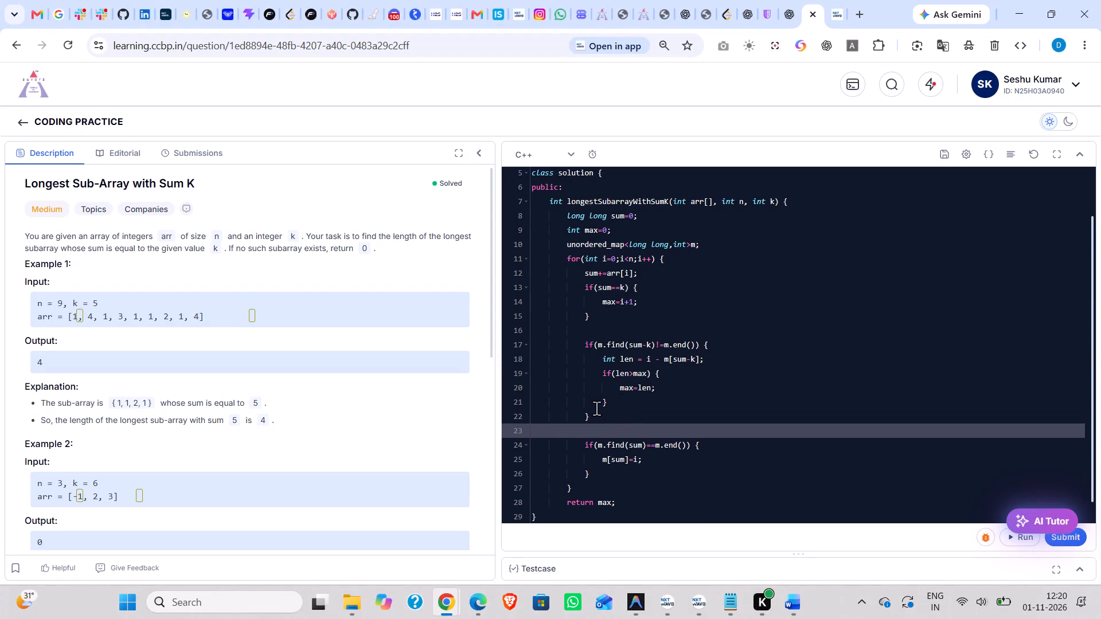
Copy the entire Longest Sub-Array with Sum K solution code and switch to section 2.2 of the Word lab report.
{"action": "left_click", "coordinate": [659, 363]}
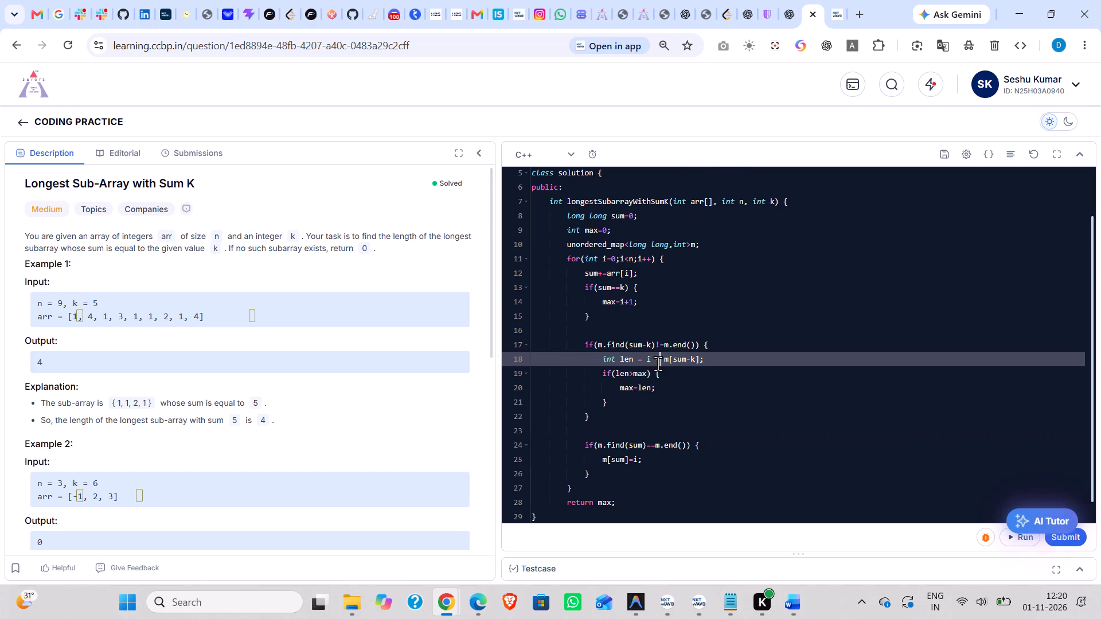
{"action": "scroll", "coordinate": [658, 362], "scroll_direction": "down", "scroll_amount": 3}
{"action": "key", "text": "ctrl+a"}
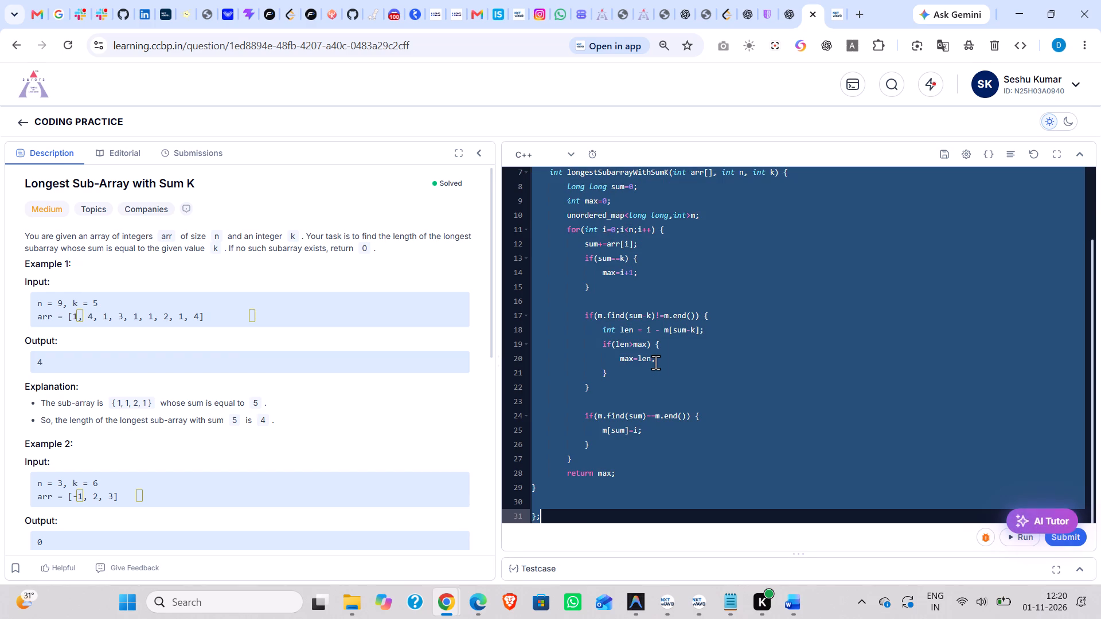
{"action": "key", "text": "ctrl+c"}
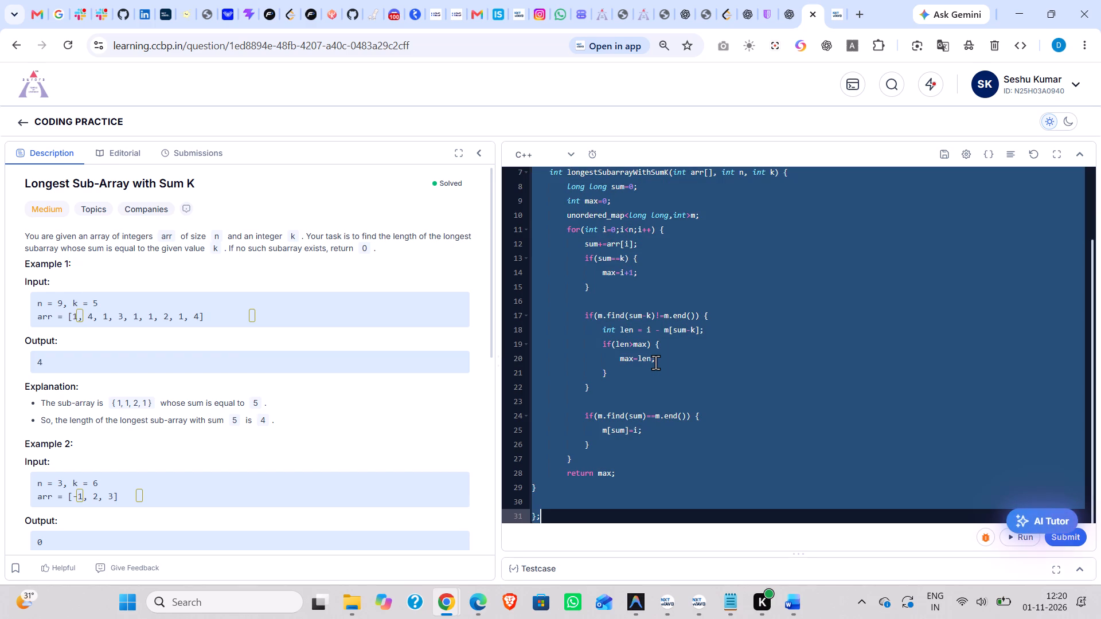
{"action": "key", "text": "alt+Tab"}
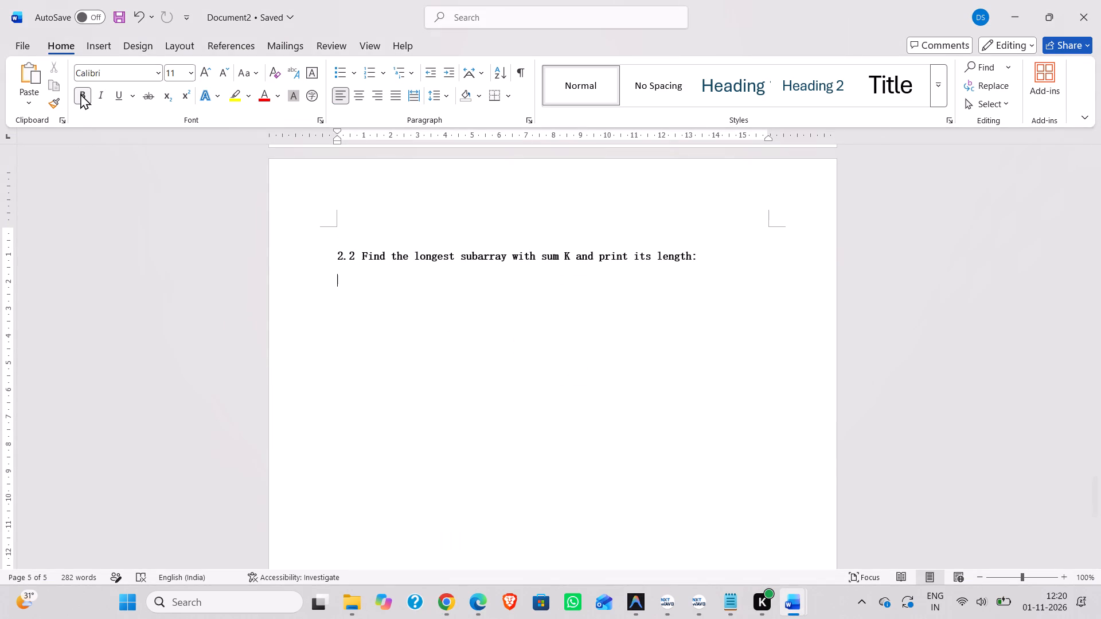
Toggle bold formatting on the empty line below the 2.2 heading in the Word report.
{"action": "left_click", "coordinate": [82, 92]}
Capture a screen snip of the Longest Sub-Array with Sum K description, from its title through the Example 1 explanation.
{"action": "key", "text": "alt+Tab"}
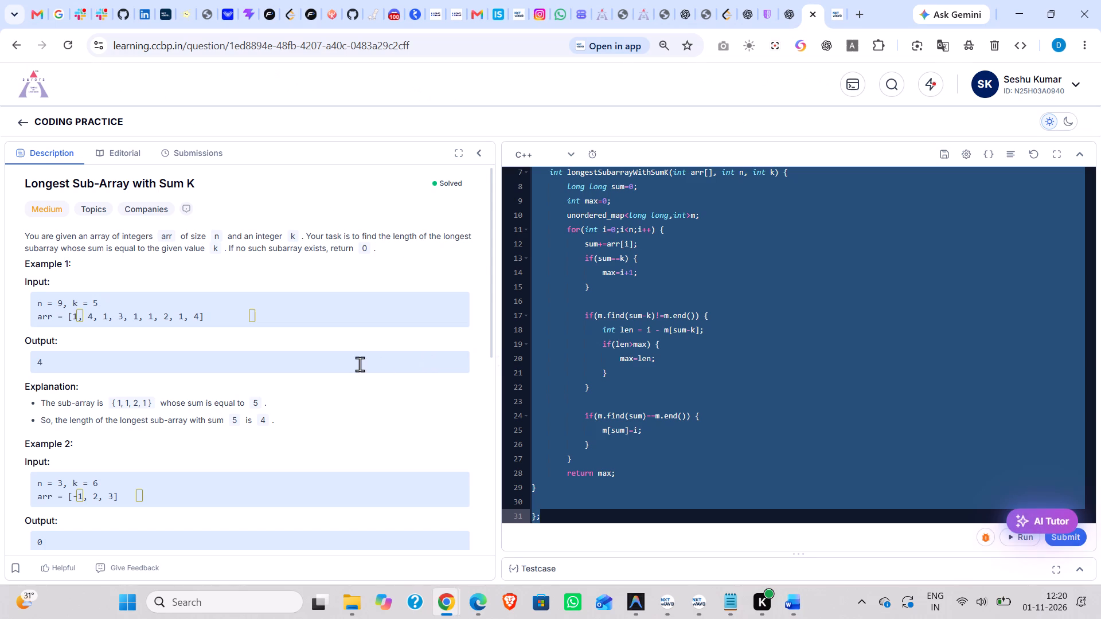
{"action": "left_click", "coordinate": [410, 403]}
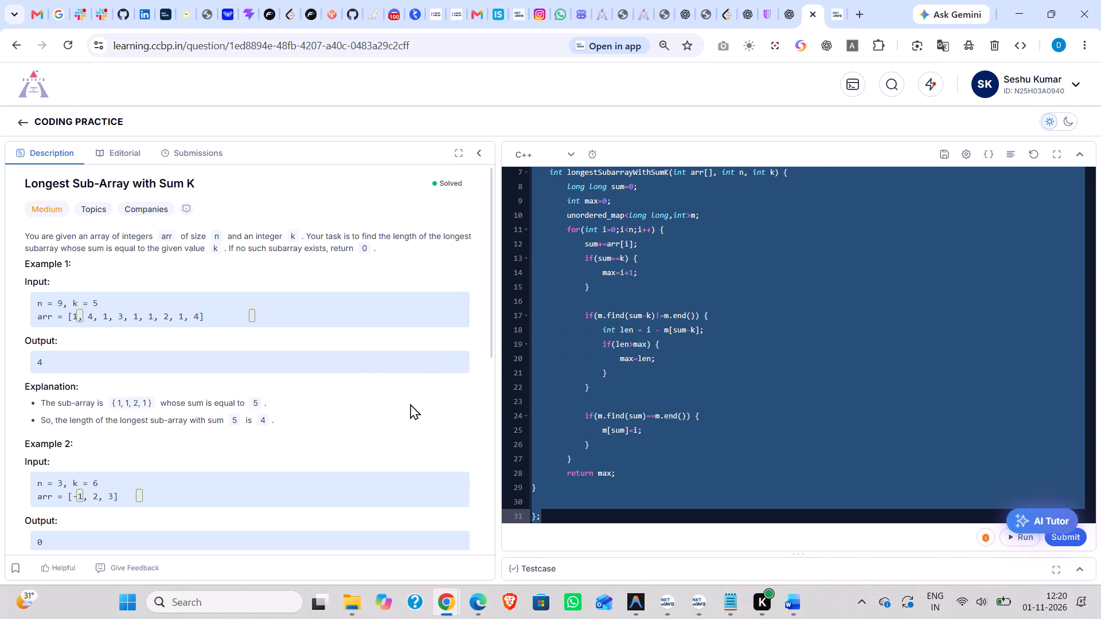
{"action": "left_click", "coordinate": [618, 412]}
{"action": "key", "text": "Print"}
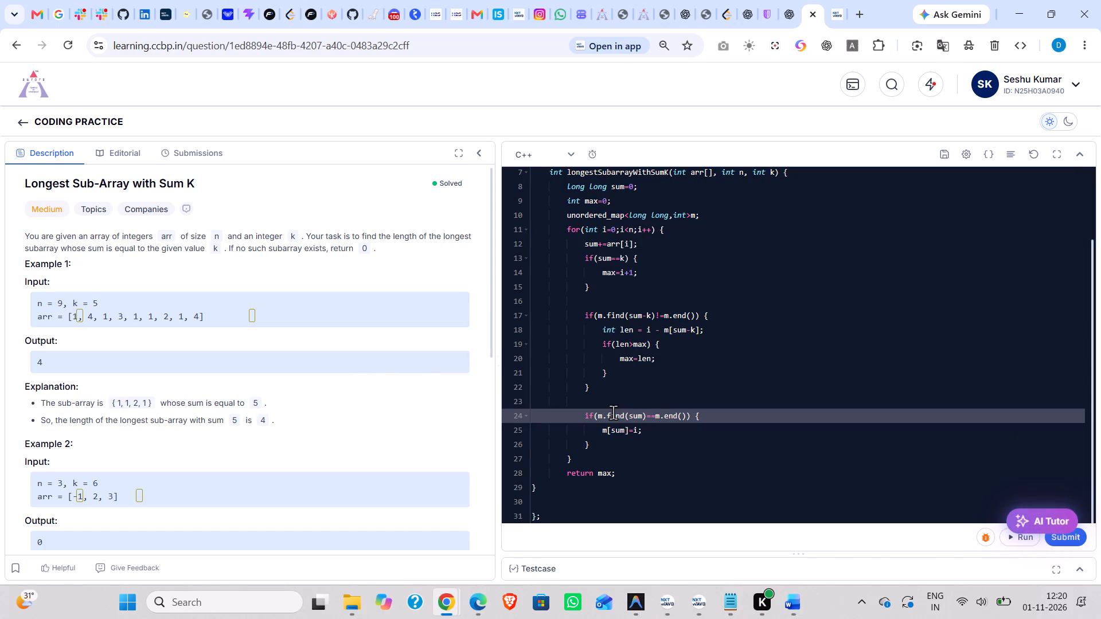
{"action": "left_click_drag", "start_coordinate": [10, 172], "coordinate": [234, 390]}
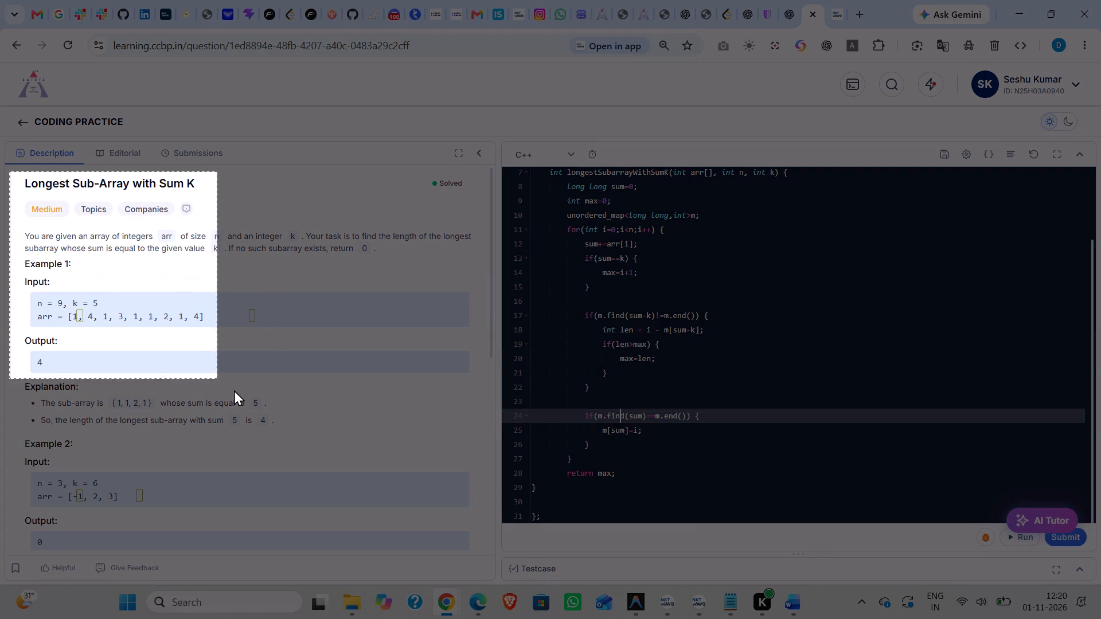
{"action": "left_click_drag", "start_coordinate": [234, 390], "coordinate": [477, 433]}
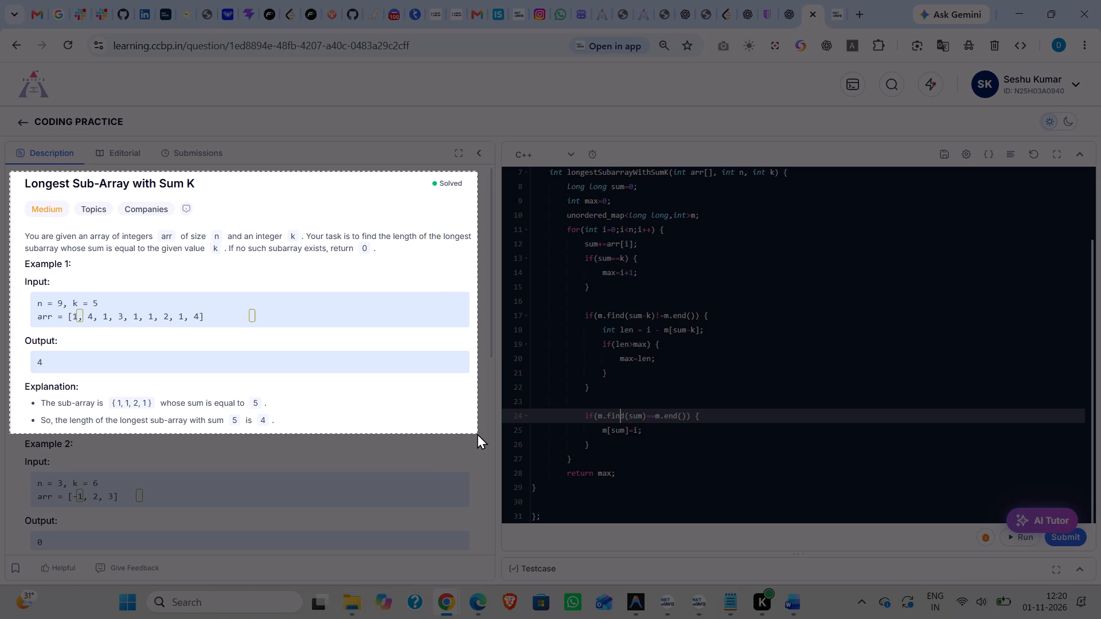
{"action": "left_click_drag", "start_coordinate": [477, 433], "coordinate": [485, 431]}
In the Word report, paste the problem snip below the 2.2 heading and add empty lines after it.
{"action": "key", "text": "alt+Tab"}
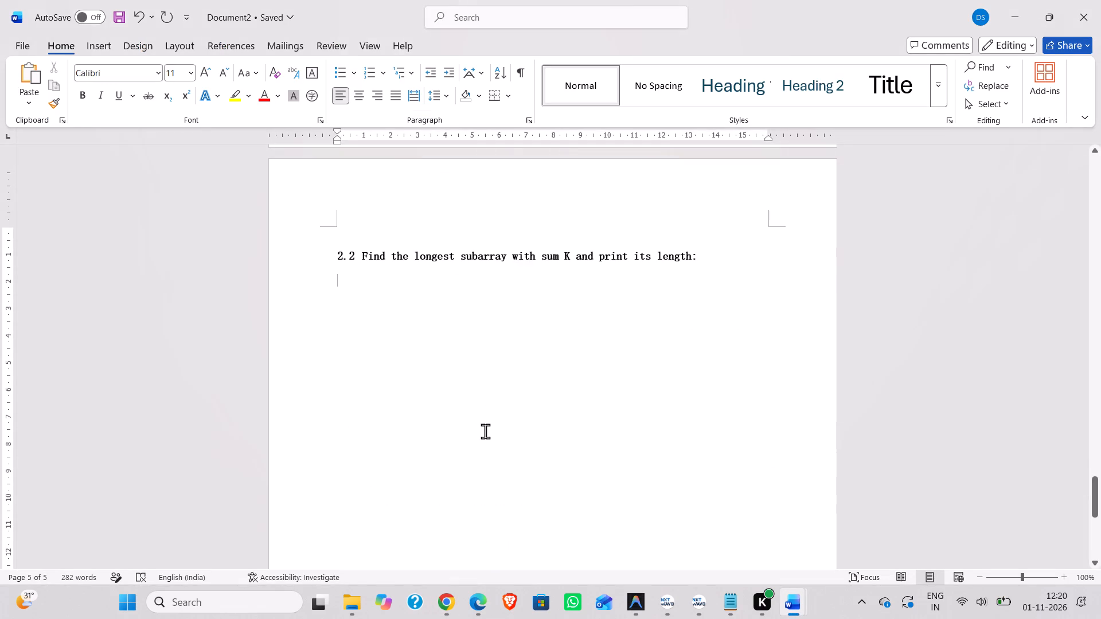
{"action": "key", "text": "ctrl+v"}
{"action": "left_click", "coordinate": [482, 427]}
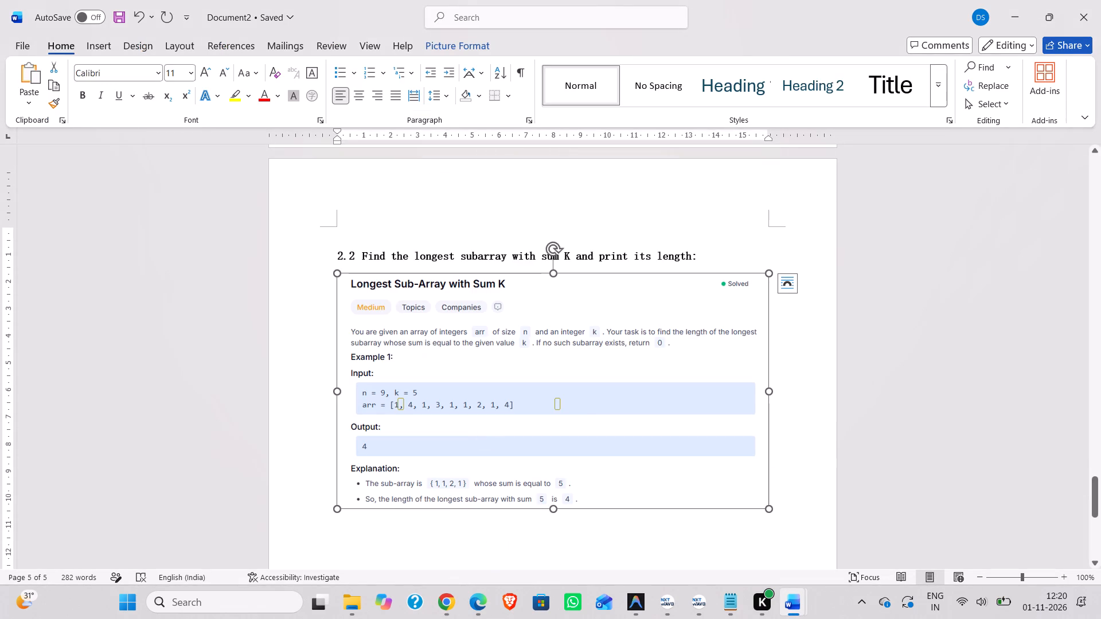
{"action": "left_click", "coordinate": [481, 434]}
{"action": "left_click", "coordinate": [802, 513]}
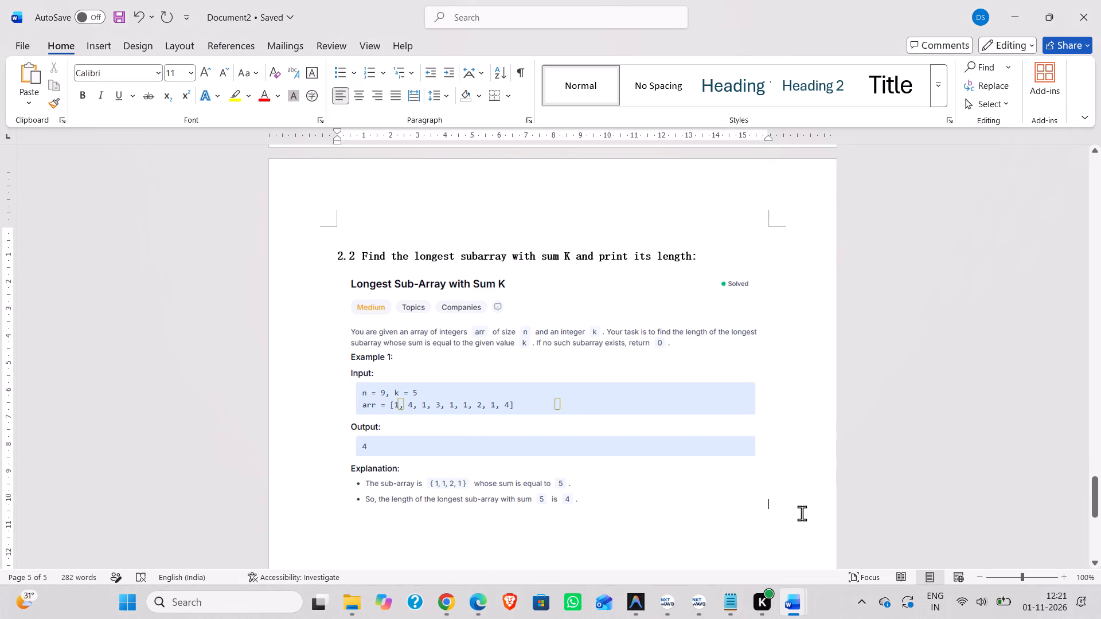
{"action": "key", "text": "Return"}
{"action": "key", "text": "Return"}
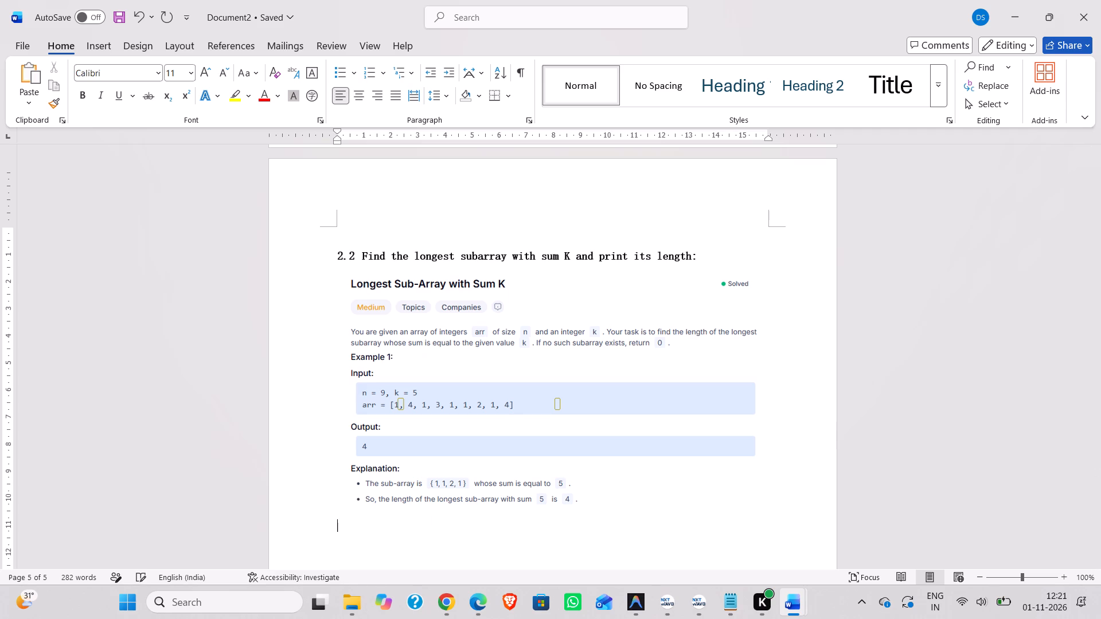
Copy the "A. Implementation (Code):" heading from experiment 2.1 and paste it below the 2.2 problem image.
{"action": "scroll", "coordinate": [689, 510], "scroll_direction": "up", "scroll_amount": 6}
{"action": "scroll", "coordinate": [618, 485], "scroll_direction": "up", "scroll_amount": 3}
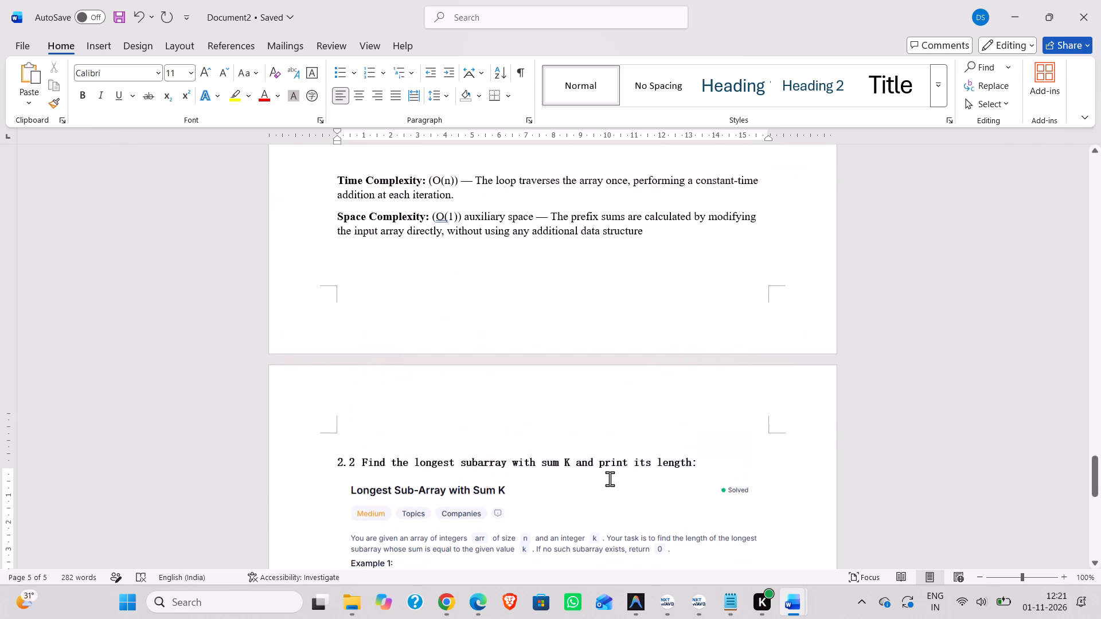
{"action": "scroll", "coordinate": [610, 479], "scroll_direction": "up", "scroll_amount": 16}
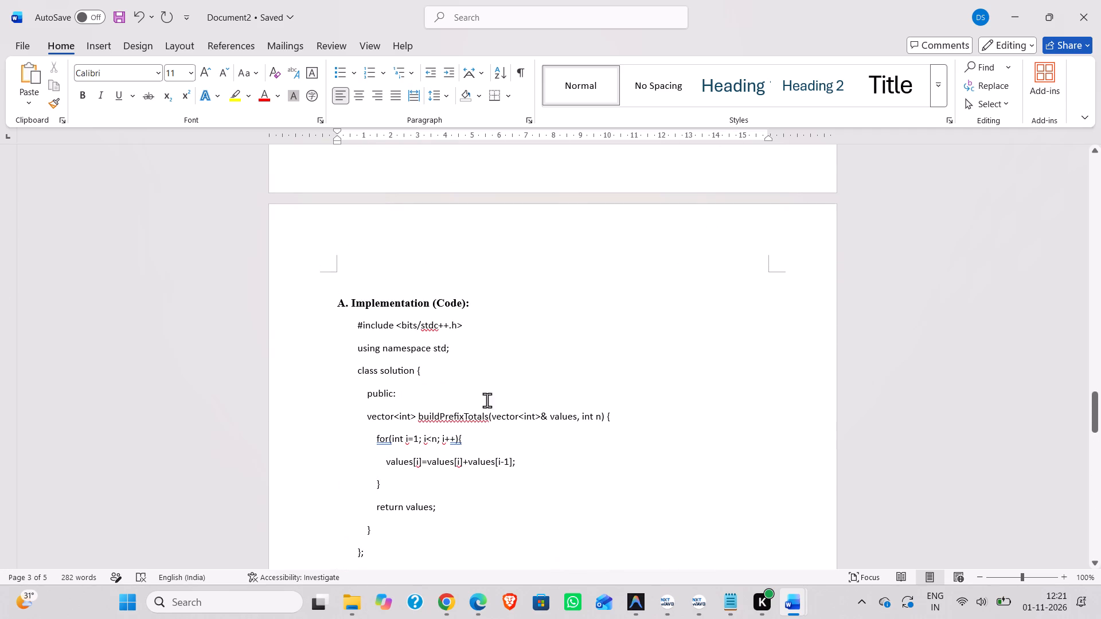
{"action": "left_click_drag", "start_coordinate": [474, 308], "coordinate": [341, 308]}
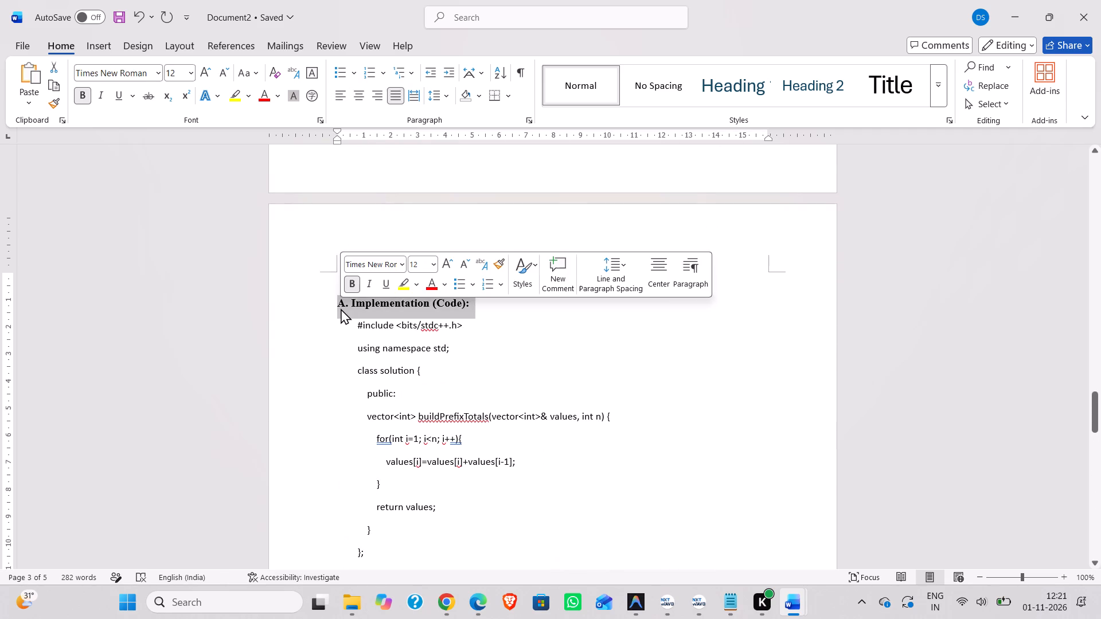
{"action": "key", "text": "ctrl+c"}
{"action": "scroll", "coordinate": [473, 385], "scroll_direction": "down", "scroll_amount": 14}
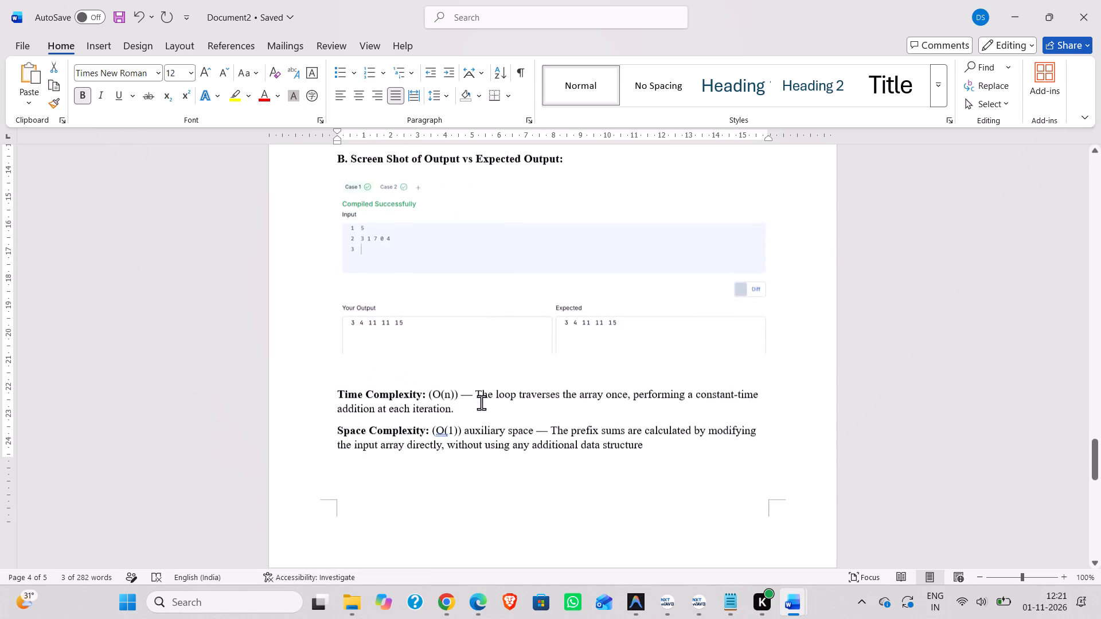
{"action": "scroll", "coordinate": [478, 401], "scroll_direction": "down", "scroll_amount": 16}
{"action": "left_click", "coordinate": [417, 394]}
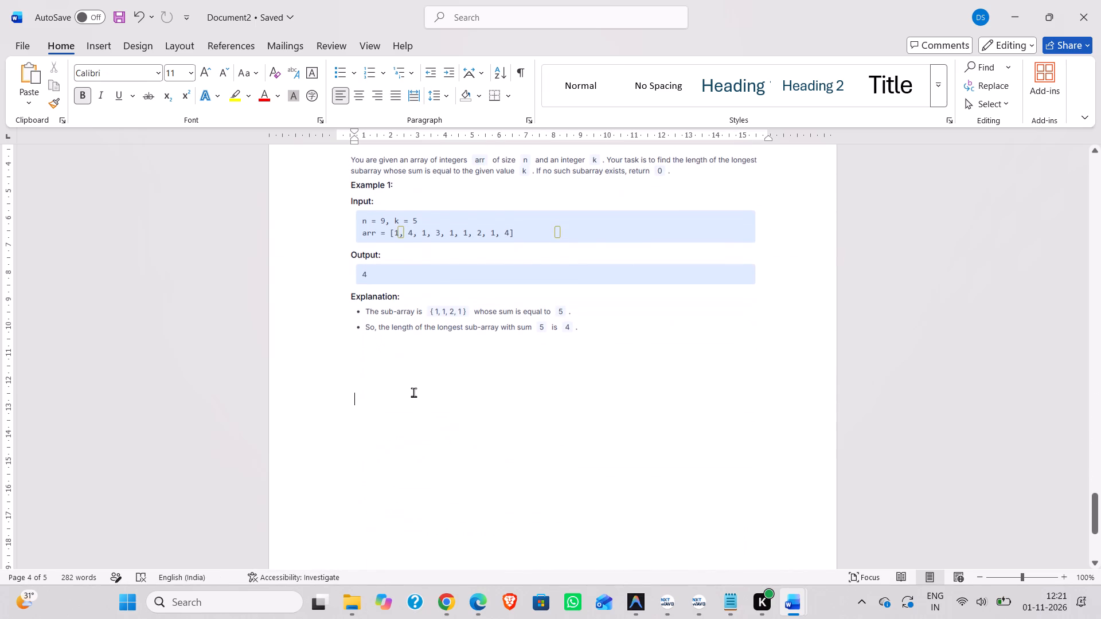
{"action": "left_click", "coordinate": [785, 336]}
{"action": "key", "text": "Return"}
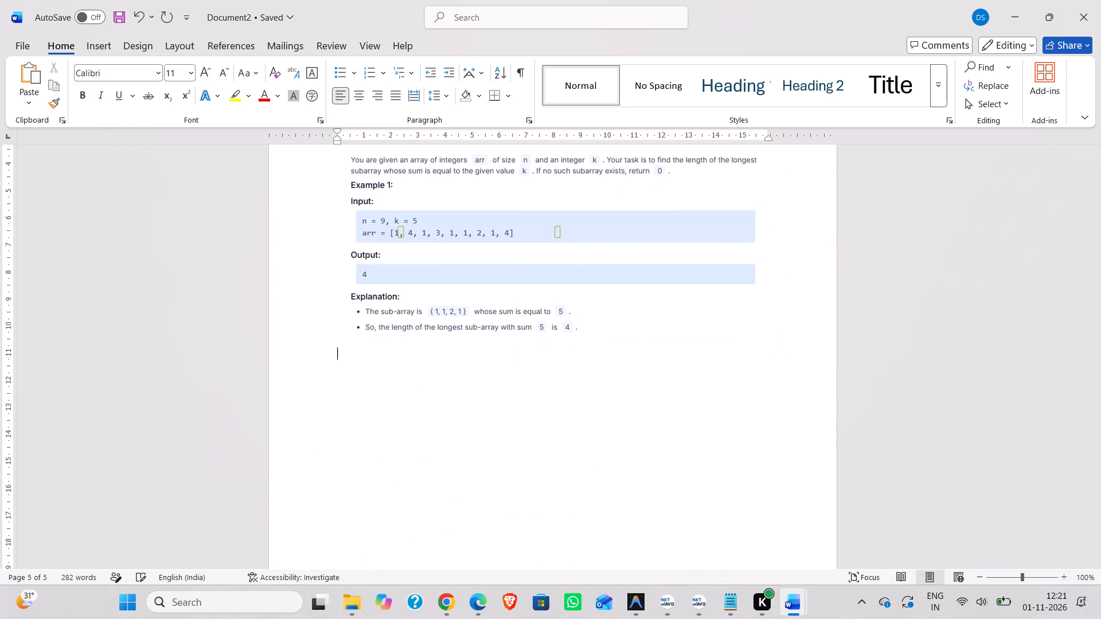
{"action": "key", "text": "Return"}
{"action": "key", "text": "ctrl+v"}
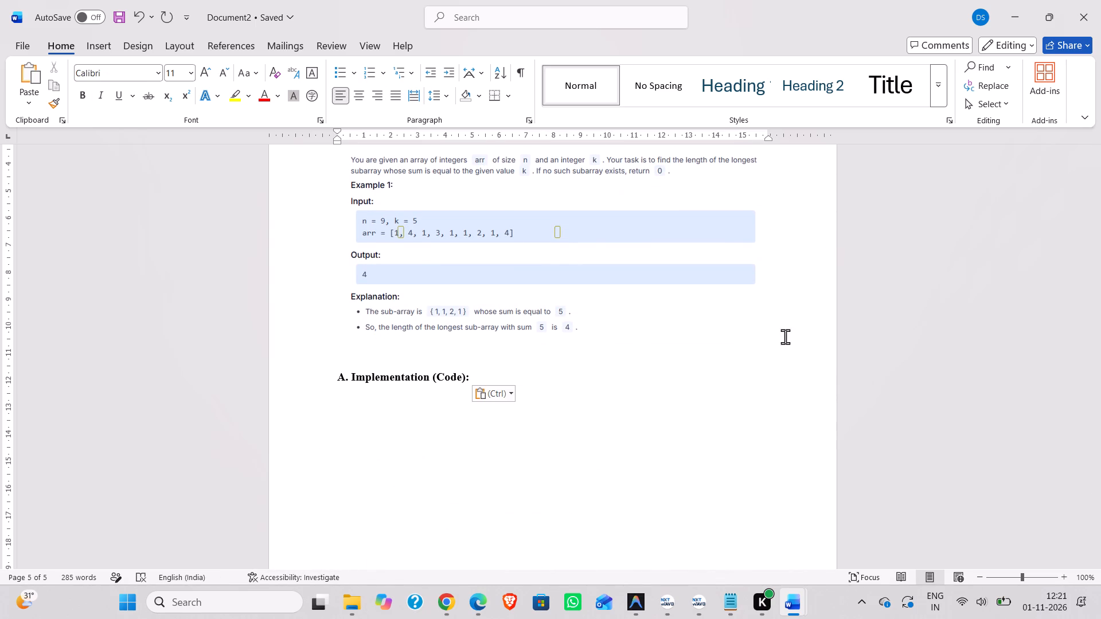
{"action": "scroll", "coordinate": [741, 351], "scroll_direction": "down", "scroll_amount": 5}
{"action": "scroll", "coordinate": [583, 356], "scroll_direction": "down", "scroll_amount": 1}
Copy the entire longestSubarrayWithSumK C++ solution from the coding practice page in Chrome.
{"action": "key", "text": "alt+Tab"}
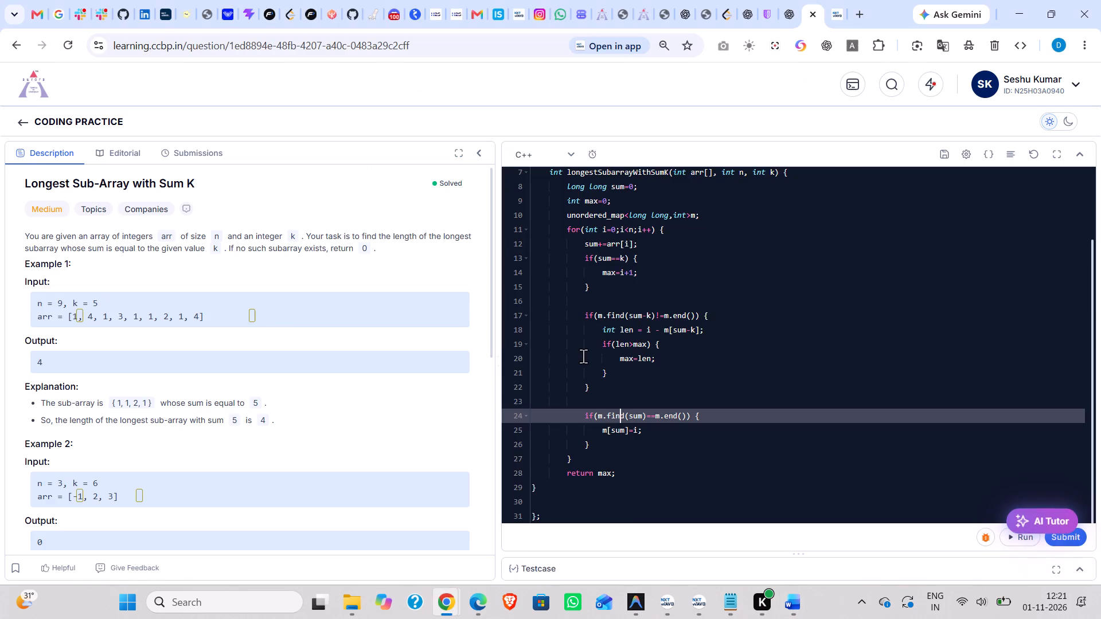
{"action": "left_click", "coordinate": [612, 339]}
{"action": "key", "text": "ctrl+a"}
{"action": "key", "text": "ctrl+c"}
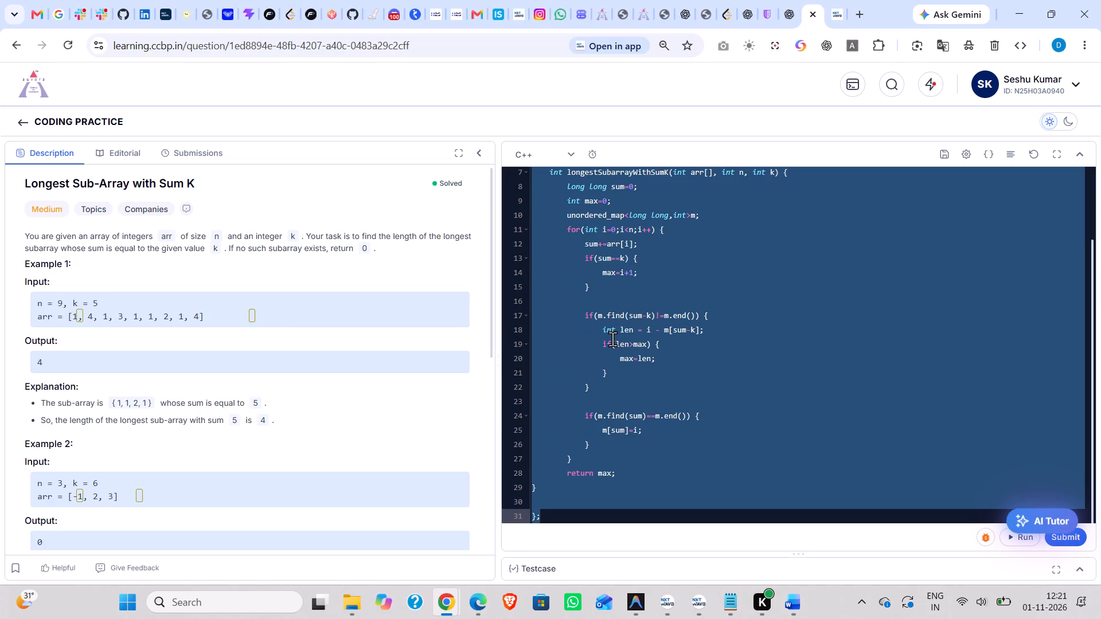
In the Word report, set the empty line below the 2.2 Implementation heading to Times New Roman, size 12.
{"action": "key", "text": "alt+Tab"}
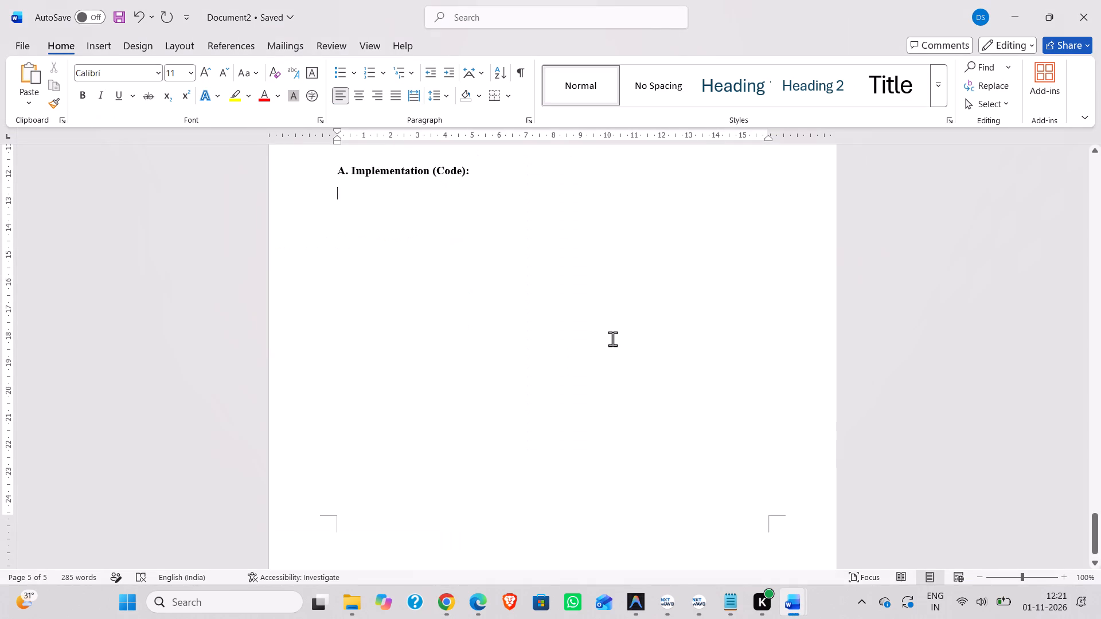
{"action": "left_click", "coordinate": [158, 77]}
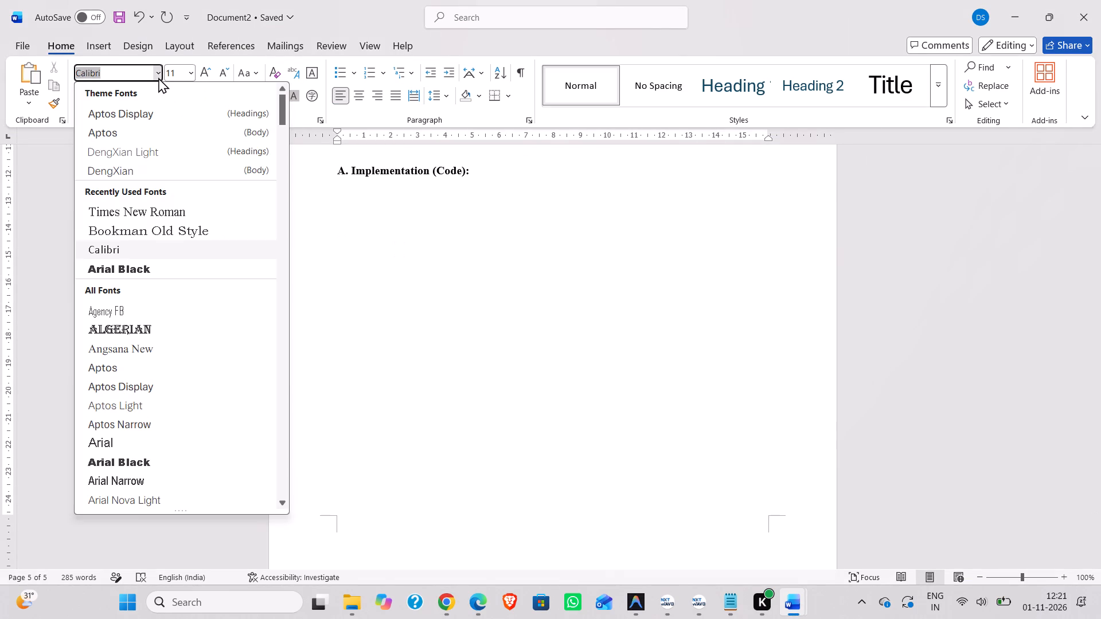
{"action": "left_click", "coordinate": [159, 206]}
{"action": "left_click", "coordinate": [197, 74]}
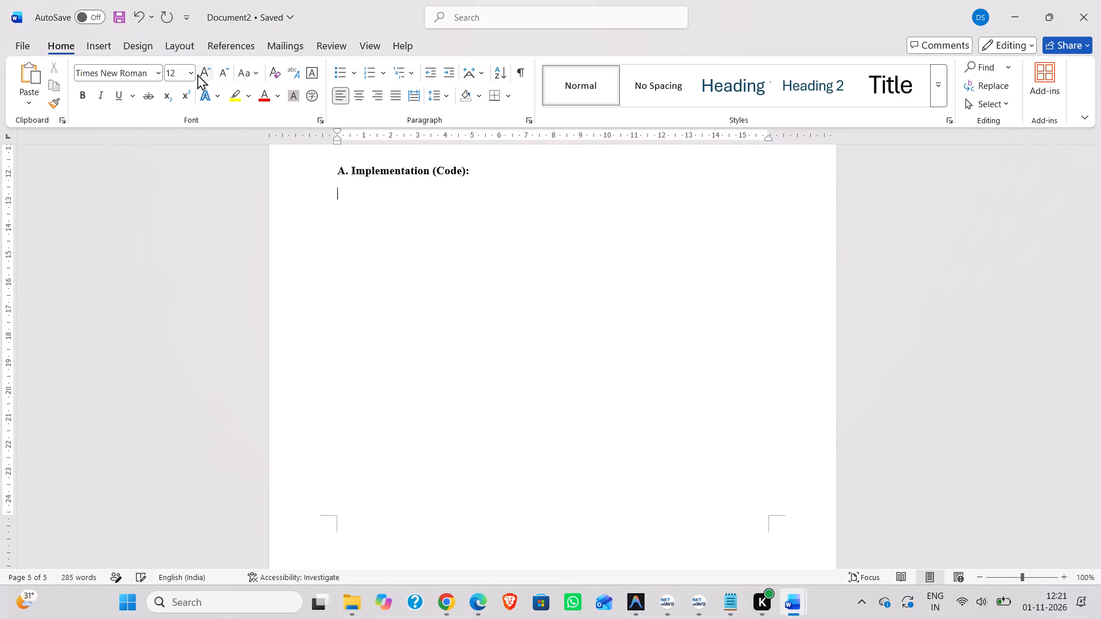
{"action": "left_click", "coordinate": [380, 216]}
{"action": "left_click", "coordinate": [373, 200]}
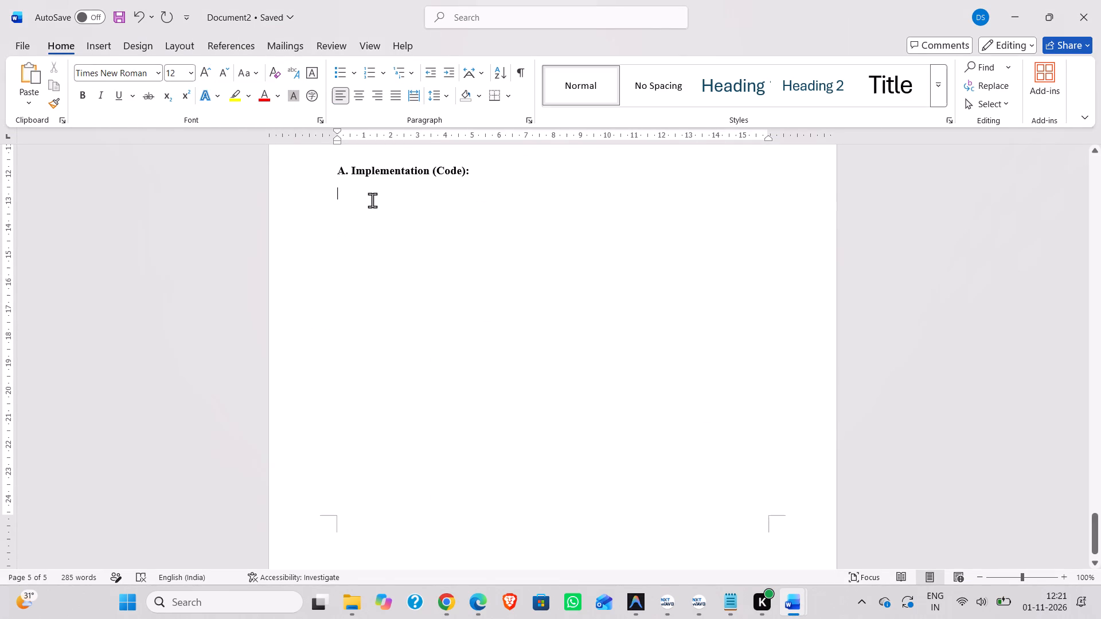
Paste the copied C++ solution on the empty line below the 2.2 "A. Implementation (Code):" heading.
{"action": "scroll", "coordinate": [451, 331], "scroll_direction": "up", "scroll_amount": 9}
{"action": "left_click", "coordinate": [477, 358]}
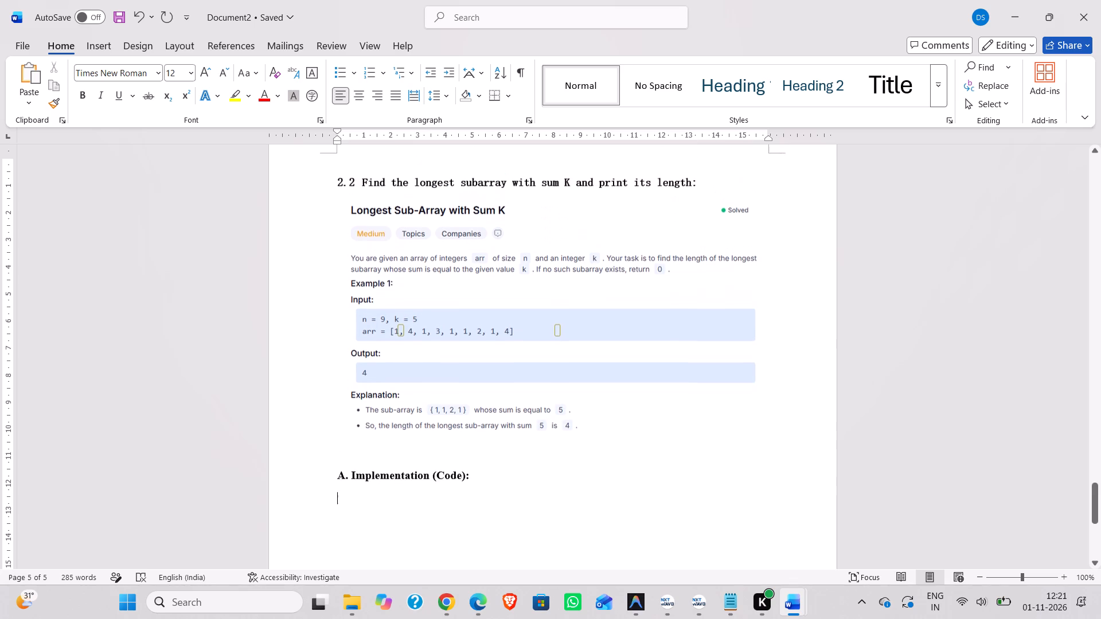
{"action": "scroll", "coordinate": [475, 357], "scroll_direction": "down", "scroll_amount": 5}
{"action": "left_click", "coordinate": [391, 354]}
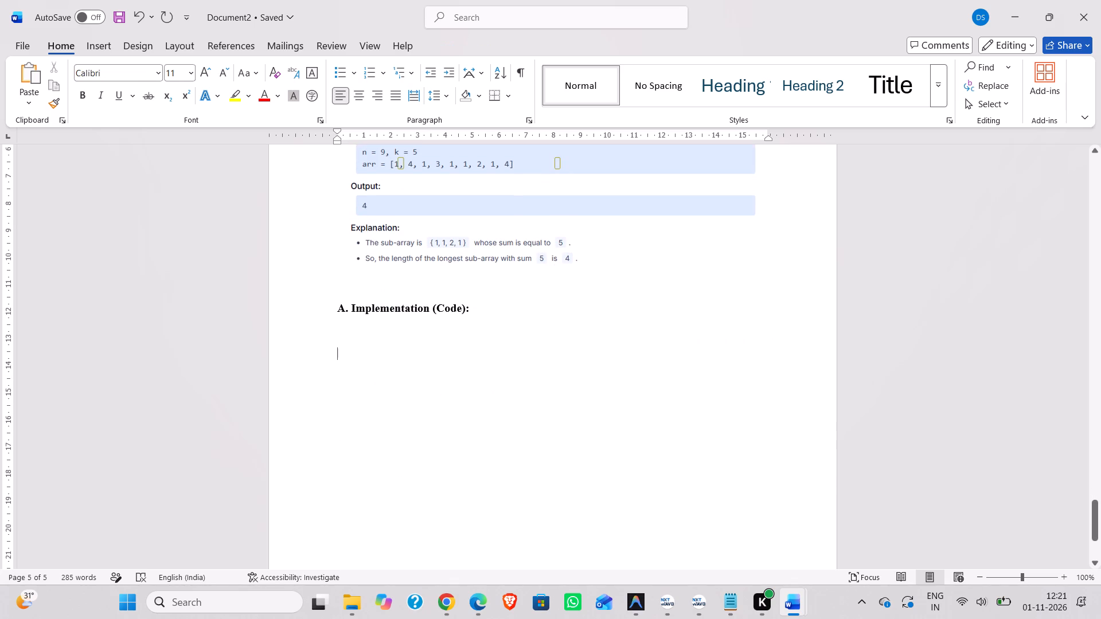
{"action": "left_click", "coordinate": [385, 343]}
{"action": "scroll", "coordinate": [384, 343], "scroll_direction": "down", "scroll_amount": 2}
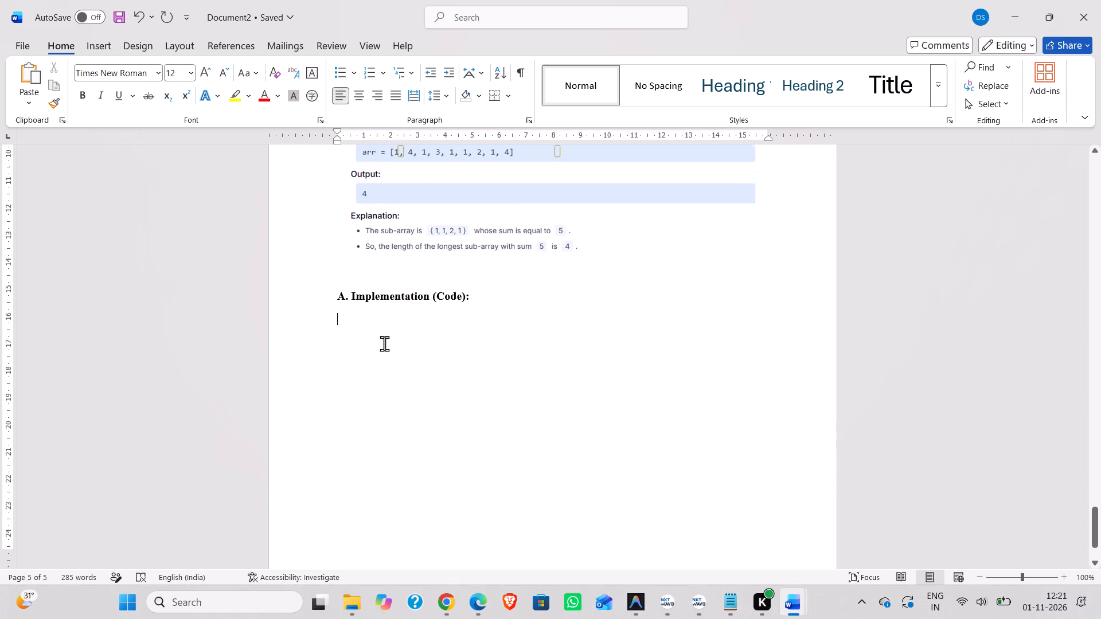
{"action": "scroll", "coordinate": [384, 343], "scroll_direction": "down", "scroll_amount": 2}
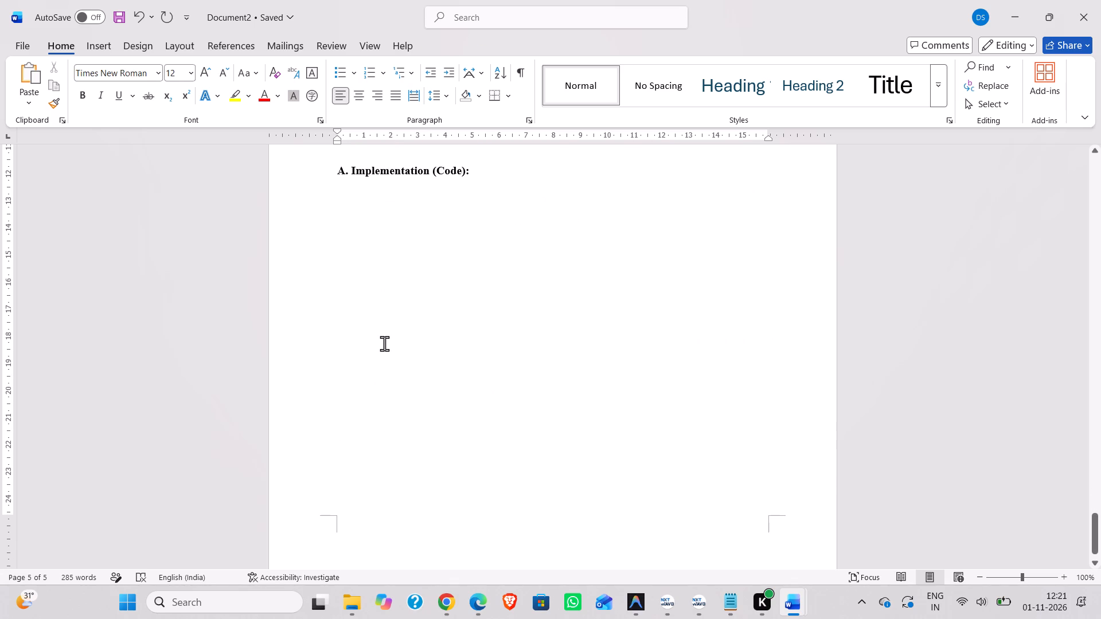
{"action": "key", "text": "ctrl+v"}
Delete the blank line between "using namespace std;" and "class solution {" in the pasted code.
{"action": "scroll", "coordinate": [430, 430], "scroll_direction": "up", "scroll_amount": 3}
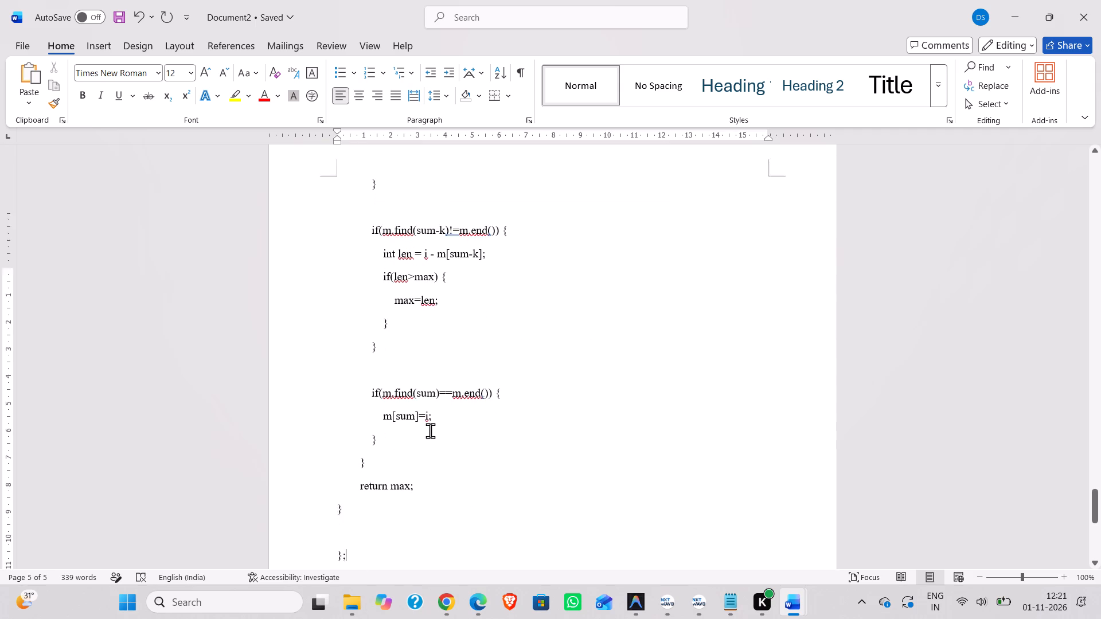
{"action": "scroll", "coordinate": [430, 430], "scroll_direction": "up", "scroll_amount": 18}
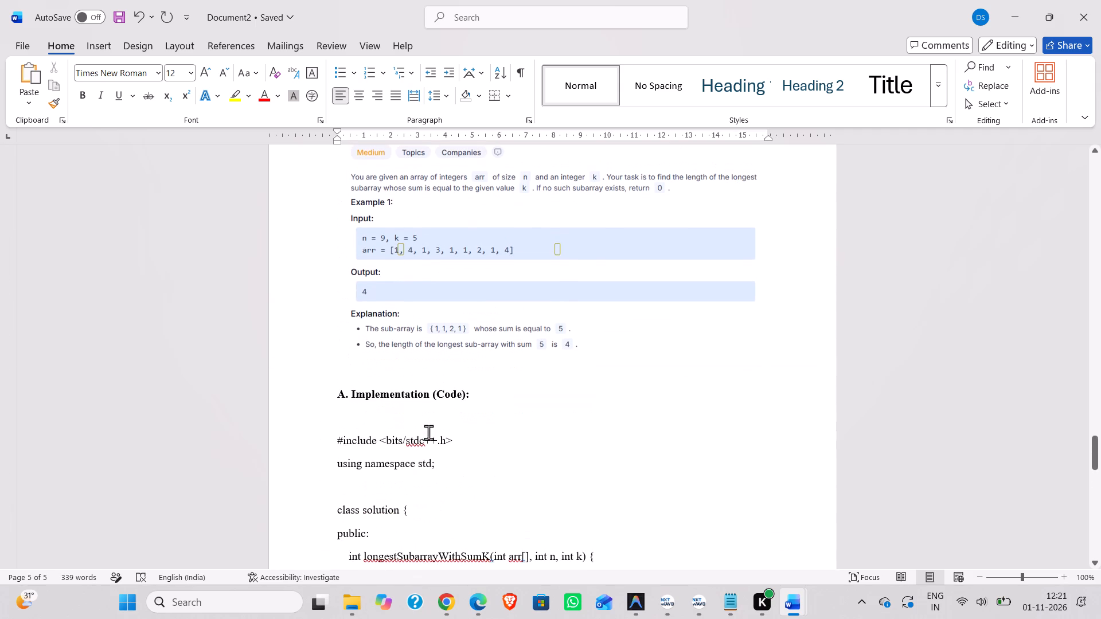
{"action": "left_click", "coordinate": [372, 502]}
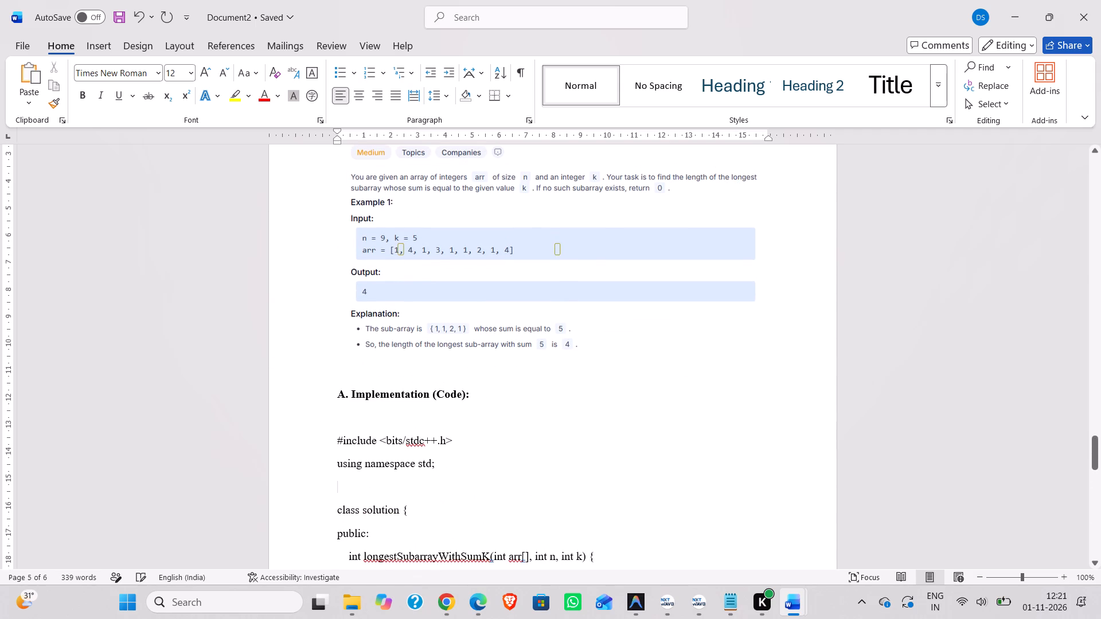
{"action": "key", "text": "BackSpace"}
Delete the blank line above the "if(m.find(sum)==m.end())" block in the pasted code.
{"action": "scroll", "coordinate": [369, 496], "scroll_direction": "down", "scroll_amount": 20}
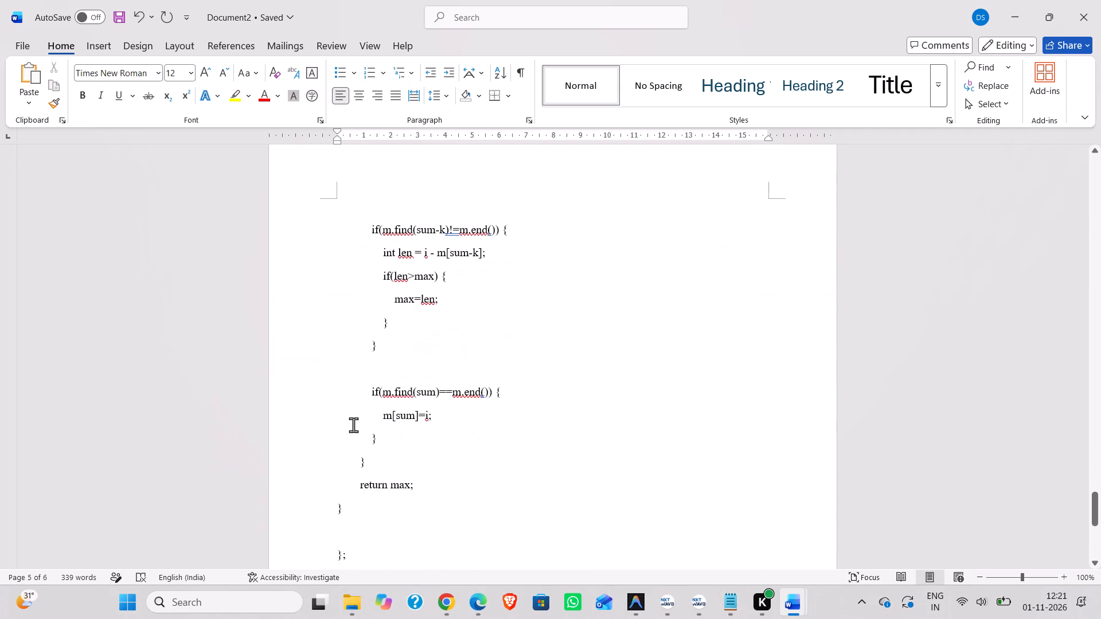
{"action": "left_click", "coordinate": [404, 377]}
{"action": "key", "text": "BackSpace"}
{"action": "key", "text": "BackSpace"}
{"action": "key", "text": "BackSpace"}
{"action": "key", "text": "BackSpace"}
{"action": "key", "text": "BackSpace"}
{"action": "key", "text": "BackSpace"}
{"action": "key", "text": "BackSpace"}
{"action": "key", "text": "BackSpace"}
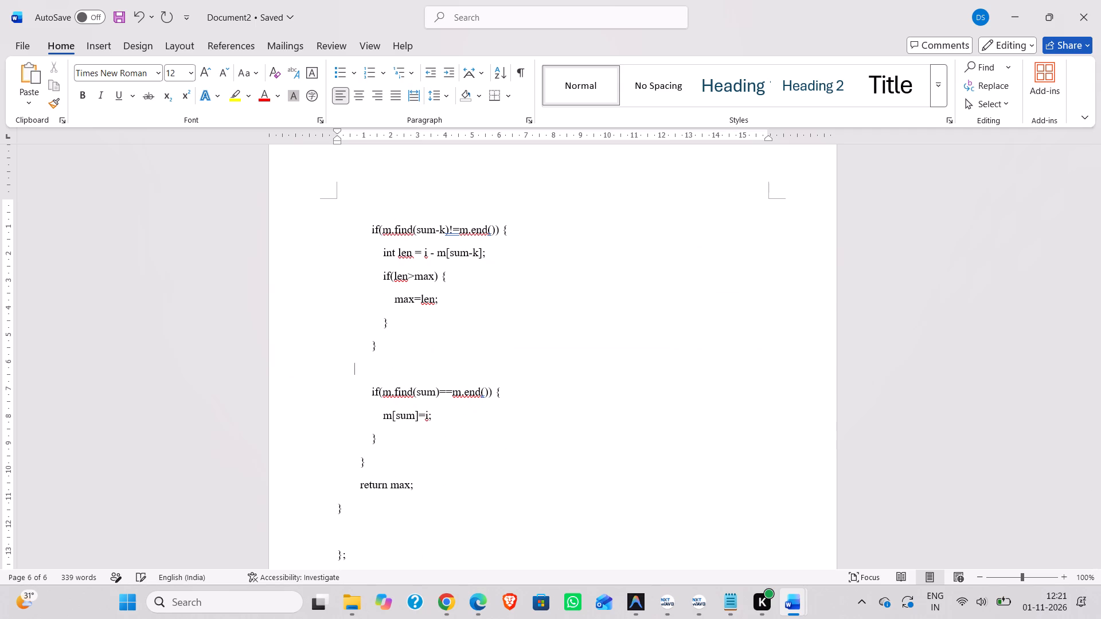
{"action": "key", "text": "BackSpace"}
{"action": "key", "text": "BackSpace"}
{"action": "key", "text": "BackSpace"}
{"action": "key", "text": "BackSpace"}
{"action": "key", "text": "BackSpace"}
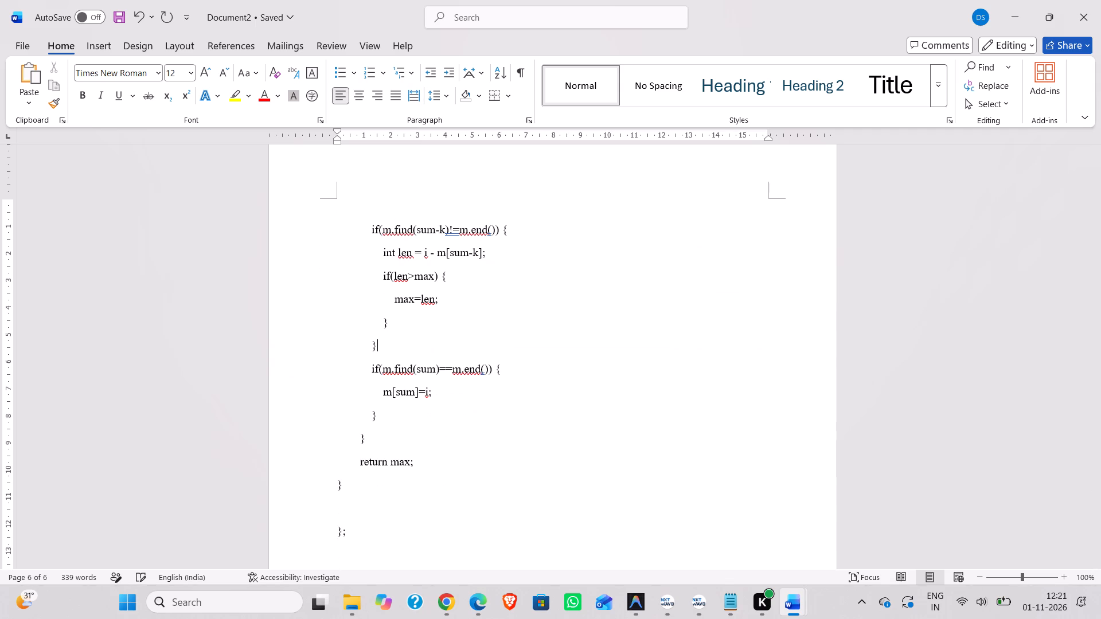
Delete the blank line above the final "};" and put the function's closing brace back on its own line.
{"action": "scroll", "coordinate": [404, 377], "scroll_direction": "down", "scroll_amount": 4}
{"action": "left_click", "coordinate": [389, 380]}
{"action": "key", "text": "BackSpace"}
{"action": "key", "text": "BackSpace"}
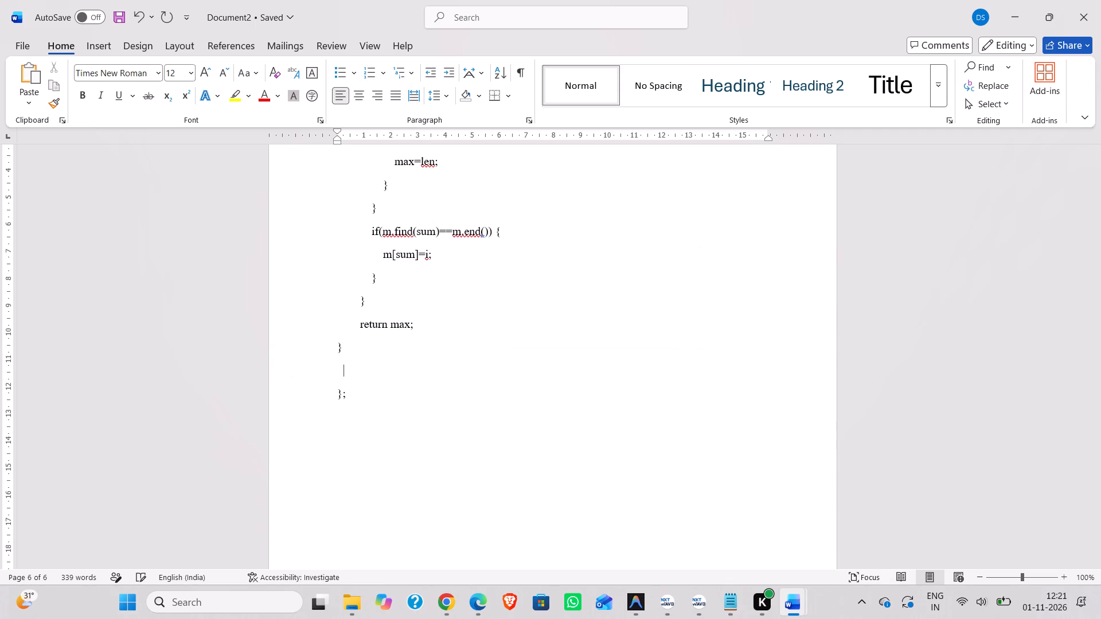
{"action": "key", "text": "BackSpace"}
{"action": "key", "text": "BackSpace"}
{"action": "key", "text": "BackSpace"}
{"action": "key", "text": "BackSpace"}
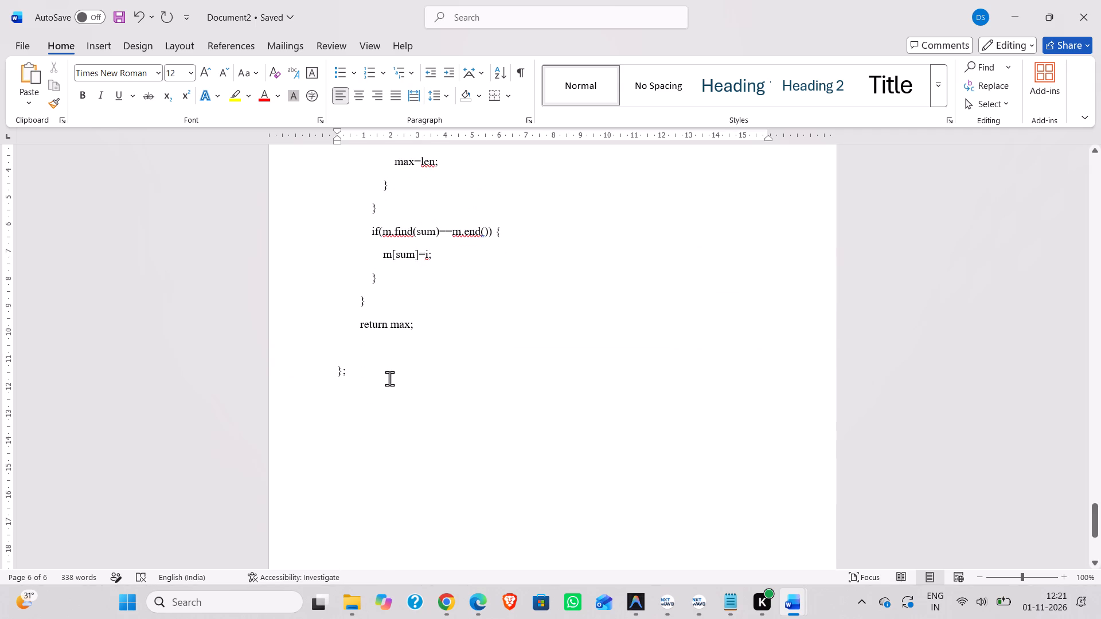
{"action": "key", "text": "shift+braceright"}
{"action": "scroll", "coordinate": [385, 380], "scroll_direction": "up", "scroll_amount": 11}
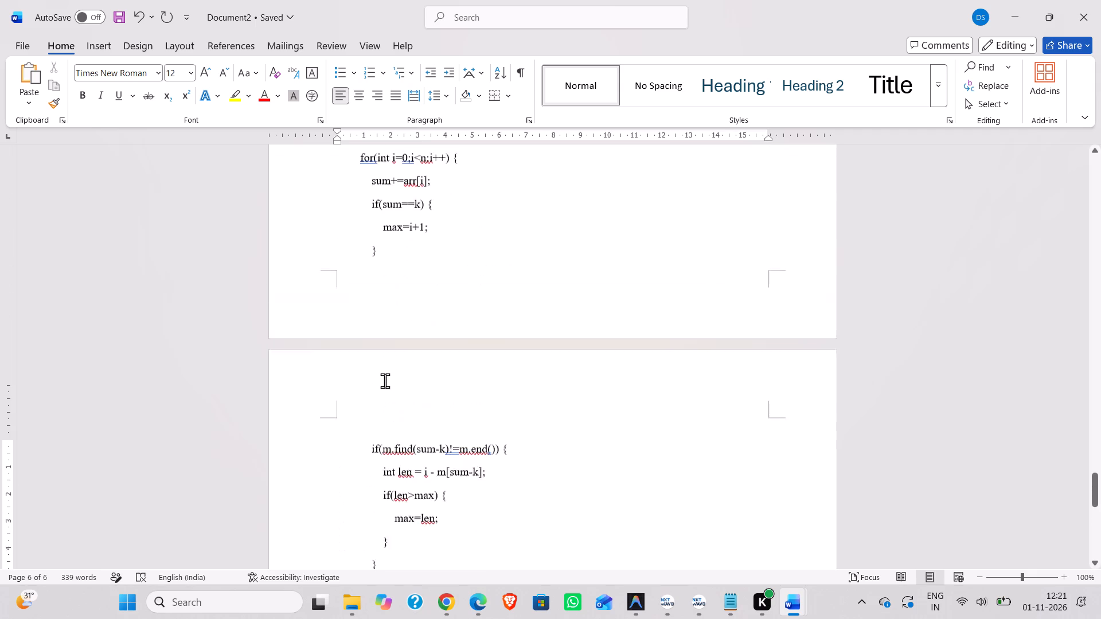
Indent the entire 2.2 code block, from the '#include <bits/stdc++.h>' line to the final closing brace line, by about 0.75 cm.
{"action": "scroll", "coordinate": [444, 448], "scroll_direction": "up", "scroll_amount": 9}
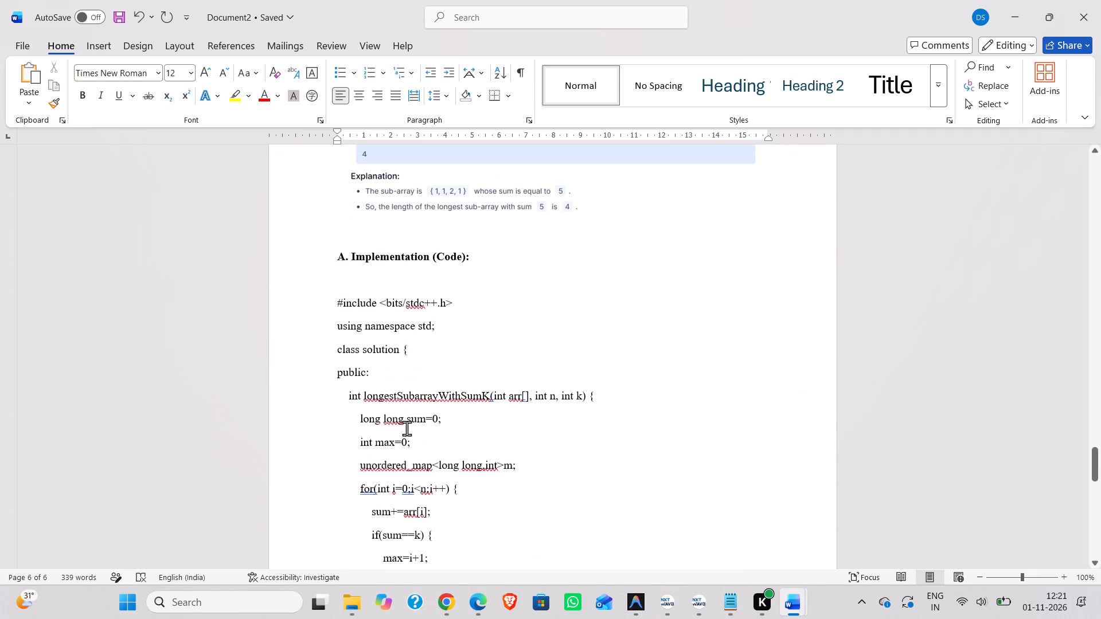
{"action": "left_click_drag", "start_coordinate": [334, 304], "coordinate": [419, 403]}
{"action": "scroll", "coordinate": [392, 337], "scroll_direction": "down", "scroll_amount": 7}
{"action": "scroll", "coordinate": [419, 401], "scroll_direction": "down", "scroll_amount": 6}
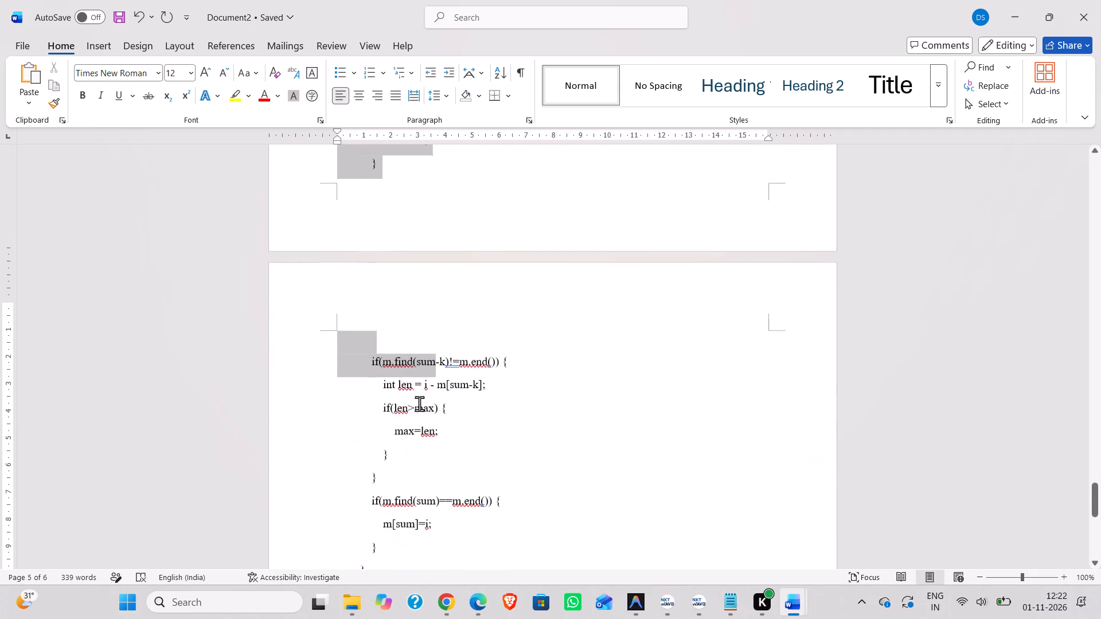
{"action": "left_click_drag", "start_coordinate": [419, 403], "coordinate": [406, 499]}
{"action": "scroll", "coordinate": [427, 487], "scroll_direction": "down", "scroll_amount": 3}
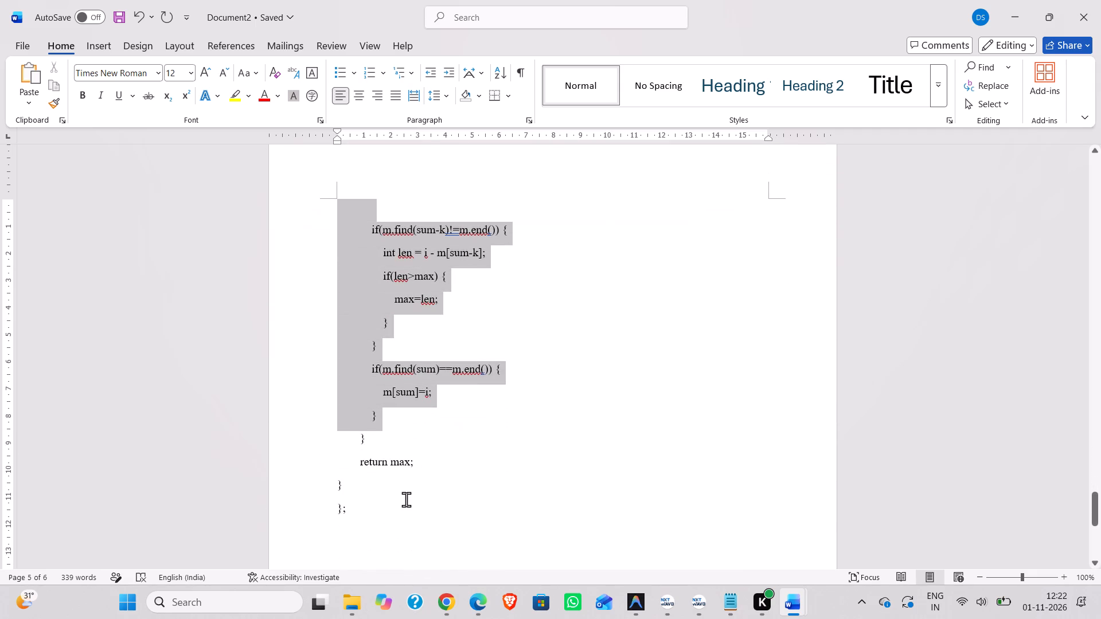
{"action": "left_click_drag", "start_coordinate": [406, 499], "coordinate": [403, 503]}
{"action": "scroll", "coordinate": [403, 504], "scroll_direction": "up", "scroll_amount": 15}
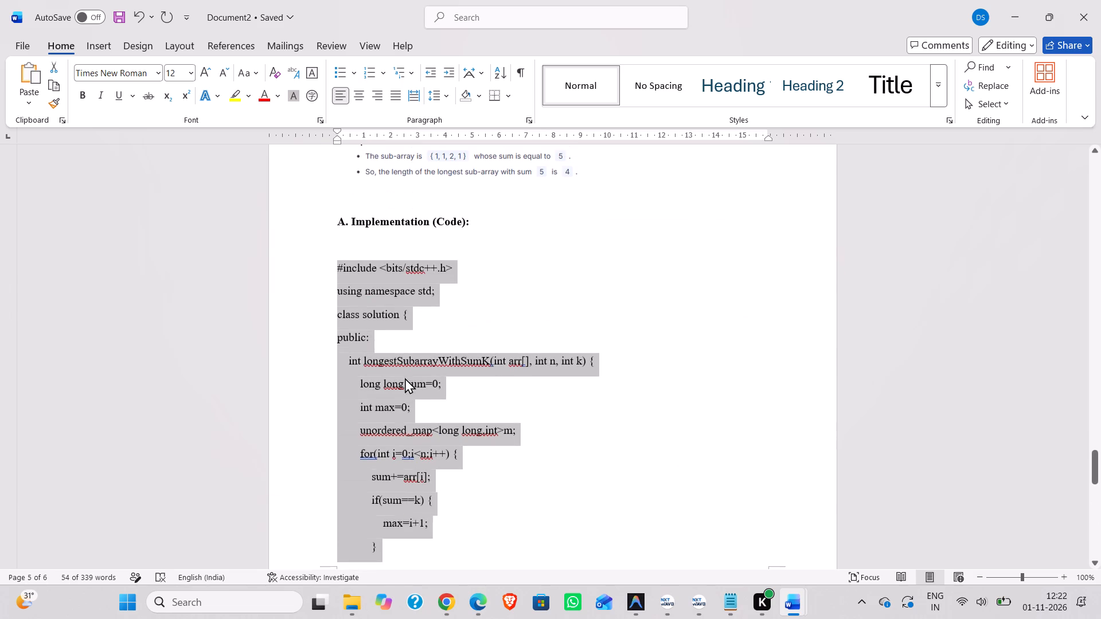
{"action": "left_click_drag", "start_coordinate": [338, 139], "coordinate": [357, 141]}
{"action": "left_click", "coordinate": [490, 371]}
Place the cursor below the 2.2 code, then switch to Chrome, run the Longest Sub-Array with Sum K solution and enlarge its Testcase results.
{"action": "scroll", "coordinate": [487, 371], "scroll_direction": "down", "scroll_amount": 5}
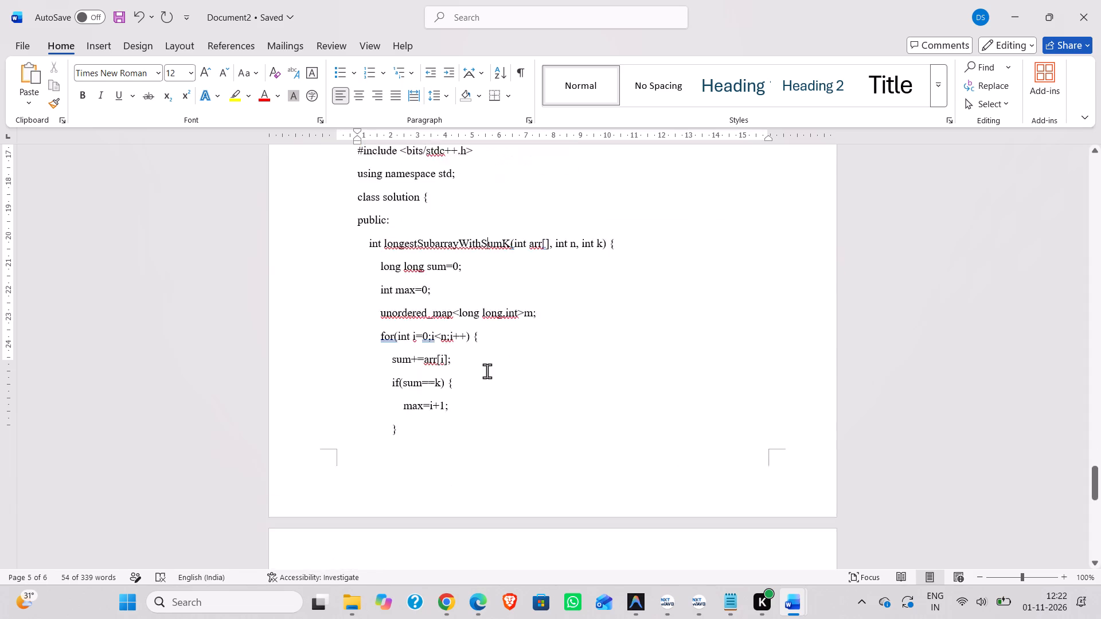
{"action": "scroll", "coordinate": [487, 371], "scroll_direction": "down", "scroll_amount": 18}
{"action": "left_click", "coordinate": [357, 275]}
{"action": "scroll", "coordinate": [419, 332], "scroll_direction": "down", "scroll_amount": 3}
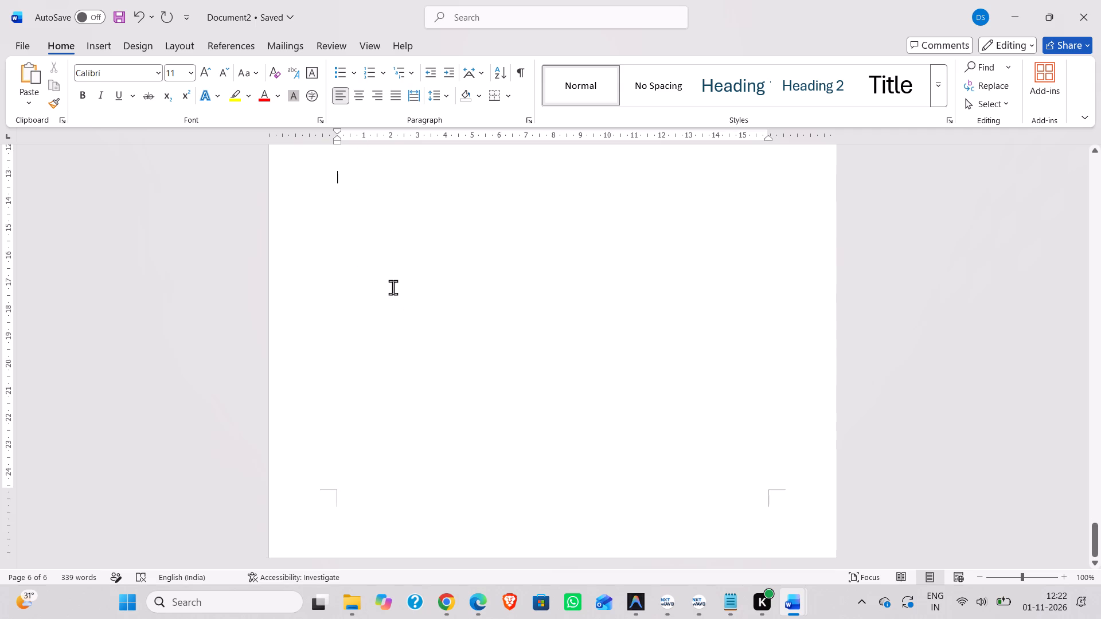
{"action": "scroll", "coordinate": [390, 287], "scroll_direction": "up", "scroll_amount": 2}
{"action": "scroll", "coordinate": [390, 287], "scroll_direction": "down", "scroll_amount": 3}
{"action": "key", "text": "alt+Tab"}
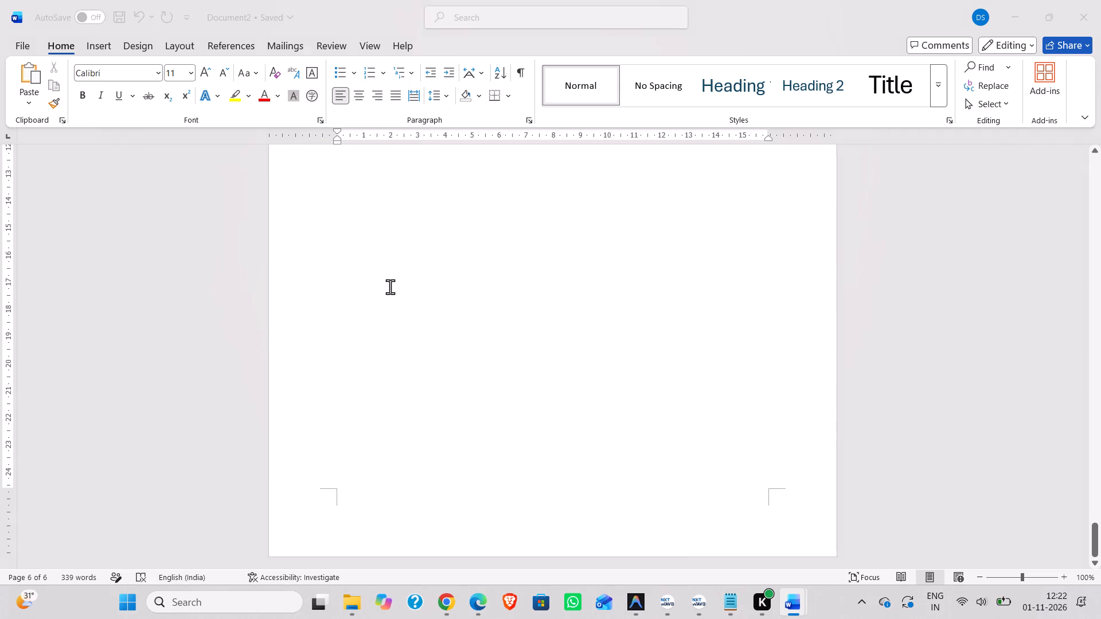
{"action": "left_click", "coordinate": [666, 377]}
{"action": "left_click", "coordinate": [1003, 534]}
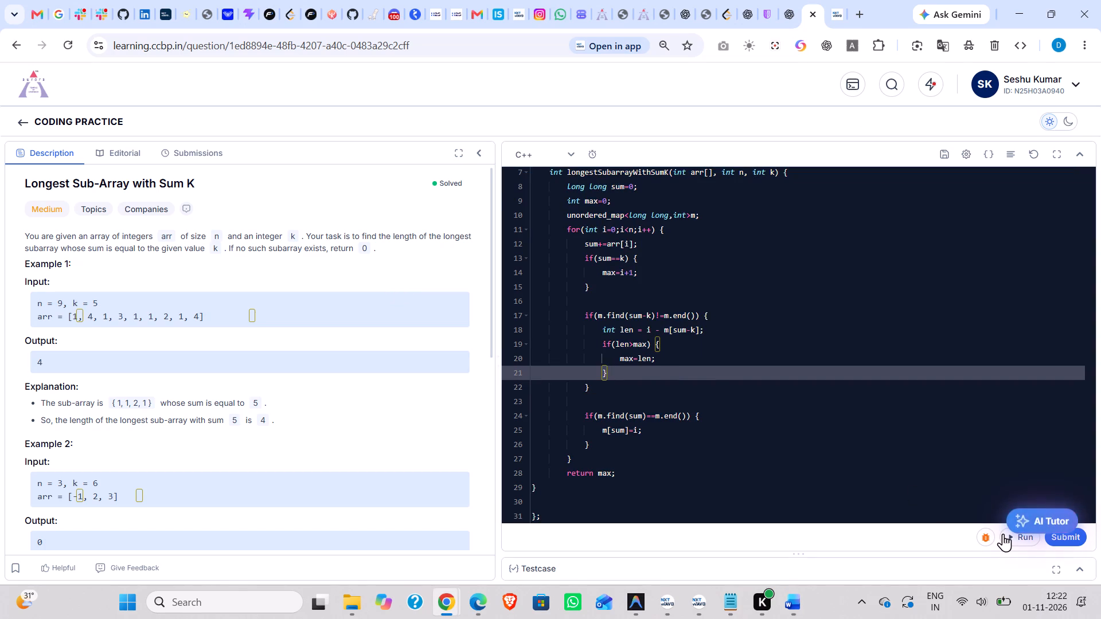
{"action": "left_click_drag", "start_coordinate": [807, 405], "coordinate": [802, 293]}
{"action": "left_click_drag", "start_coordinate": [802, 295], "coordinate": [809, 341]}
{"action": "left_click_drag", "start_coordinate": [809, 341], "coordinate": [808, 320]}
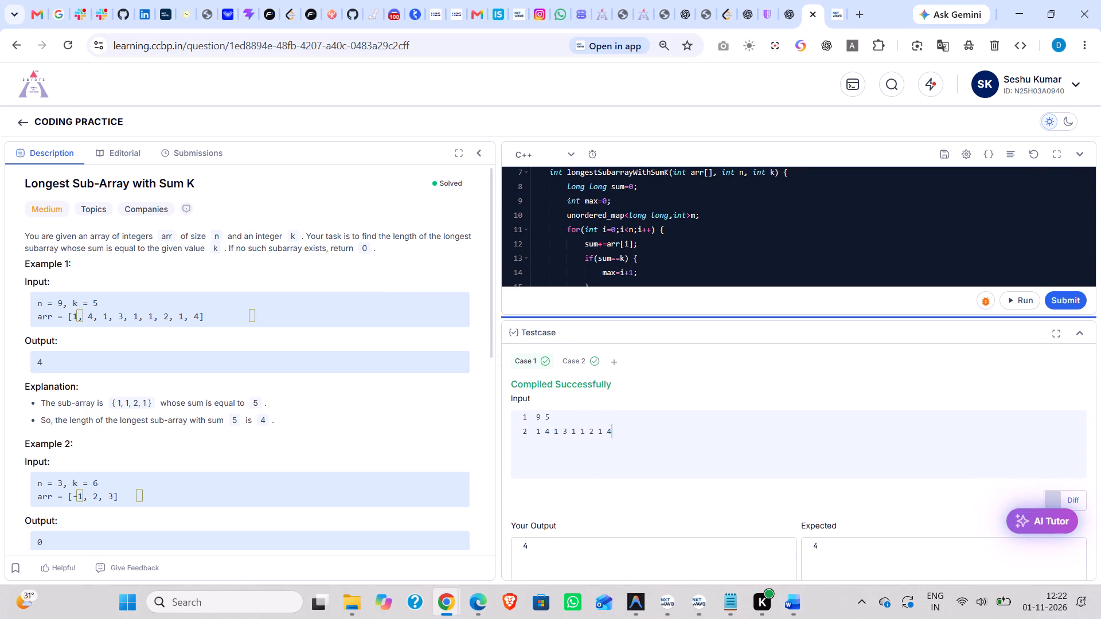
{"action": "left_click", "coordinate": [891, 393]}
Capture a screenshot of the Case 1 results, including the input, Your Output and Expected areas.
{"action": "key", "text": "Print"}
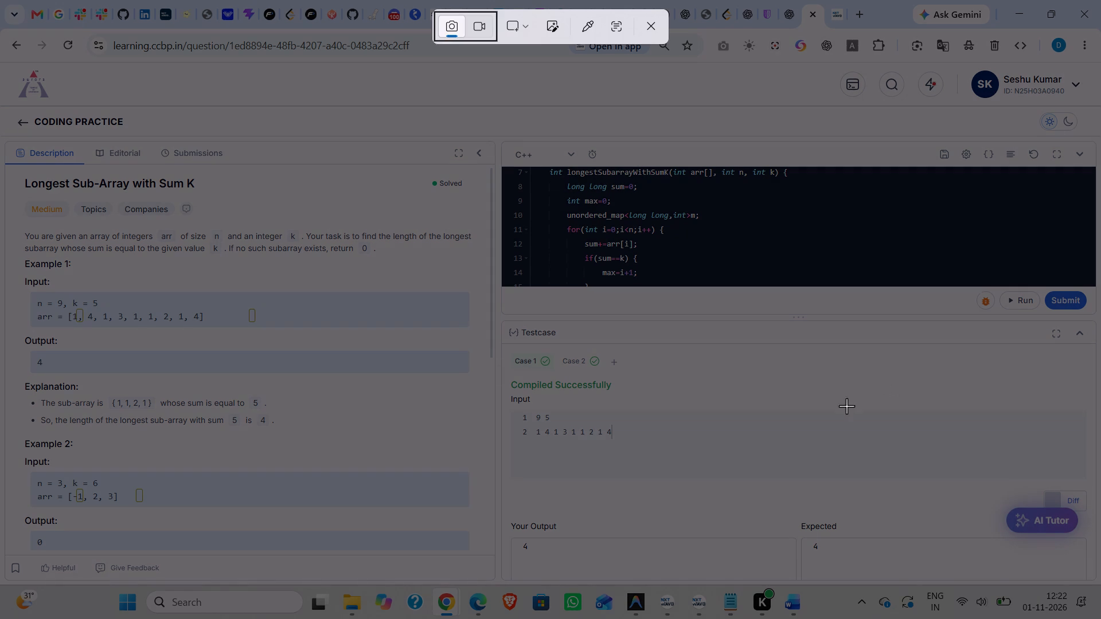
{"action": "left_click_drag", "start_coordinate": [505, 346], "coordinate": [916, 572]}
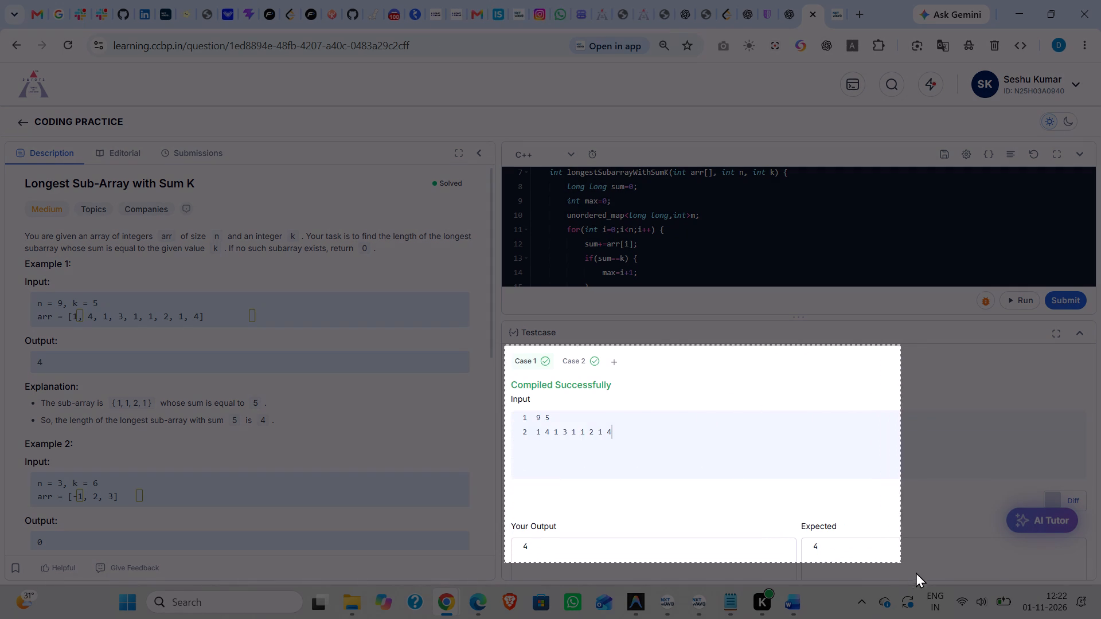
{"action": "left_click_drag", "start_coordinate": [916, 572], "coordinate": [921, 582]}
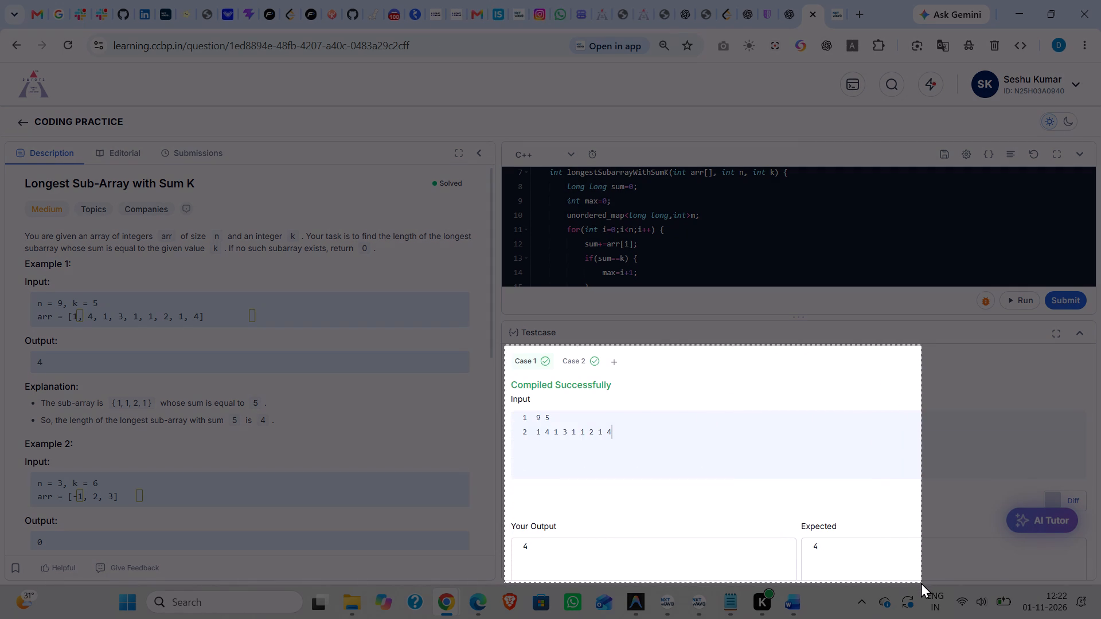
{"action": "left_click_drag", "start_coordinate": [921, 582], "coordinate": [920, 582]}
Switch back to Word and paste the captured test-case results below the 2.2 code.
{"action": "key", "text": "alt+Tab"}
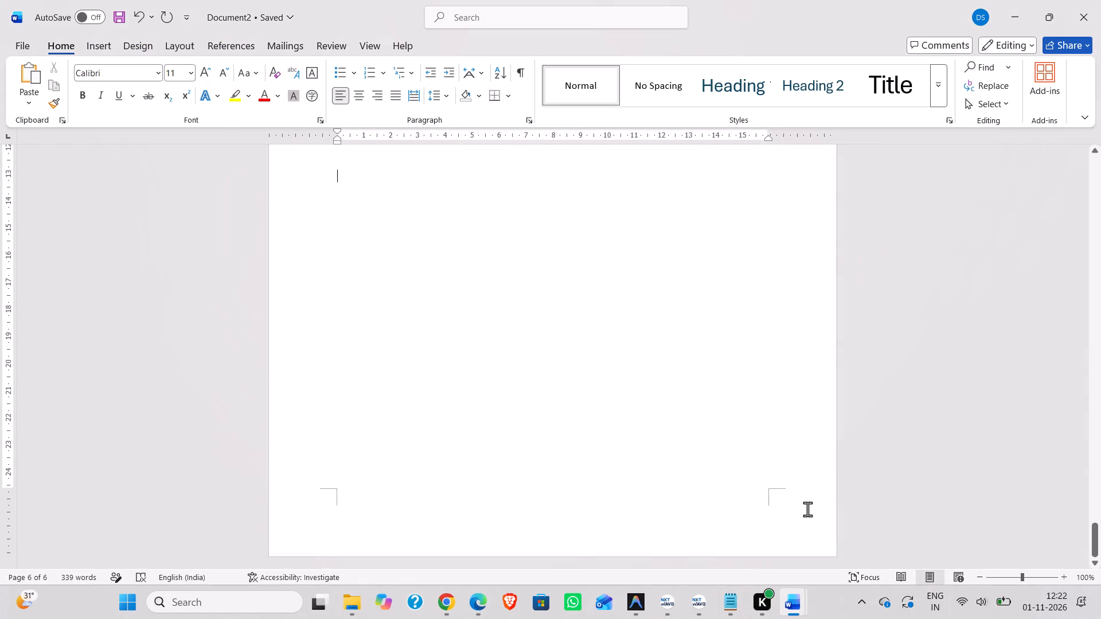
{"action": "key", "text": "ctrl+v"}
{"action": "scroll", "coordinate": [697, 436], "scroll_direction": "up", "scroll_amount": 4}
{"action": "left_click", "coordinate": [616, 420]}
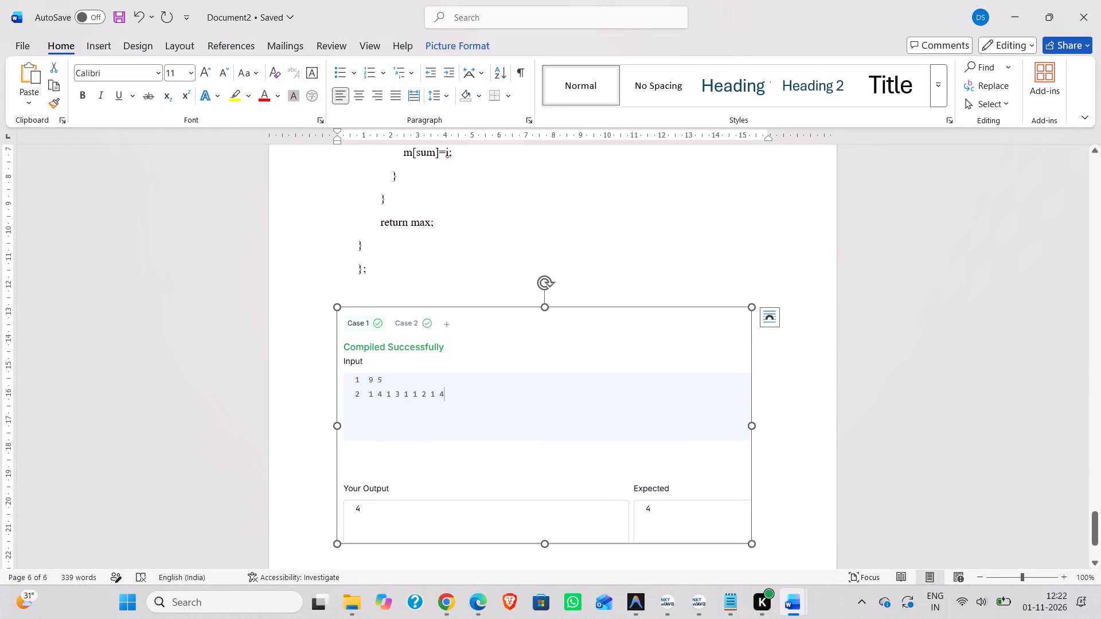
{"action": "scroll", "coordinate": [663, 449], "scroll_direction": "down", "scroll_amount": 6}
{"action": "scroll", "coordinate": [559, 481], "scroll_direction": "up", "scroll_amount": 9}
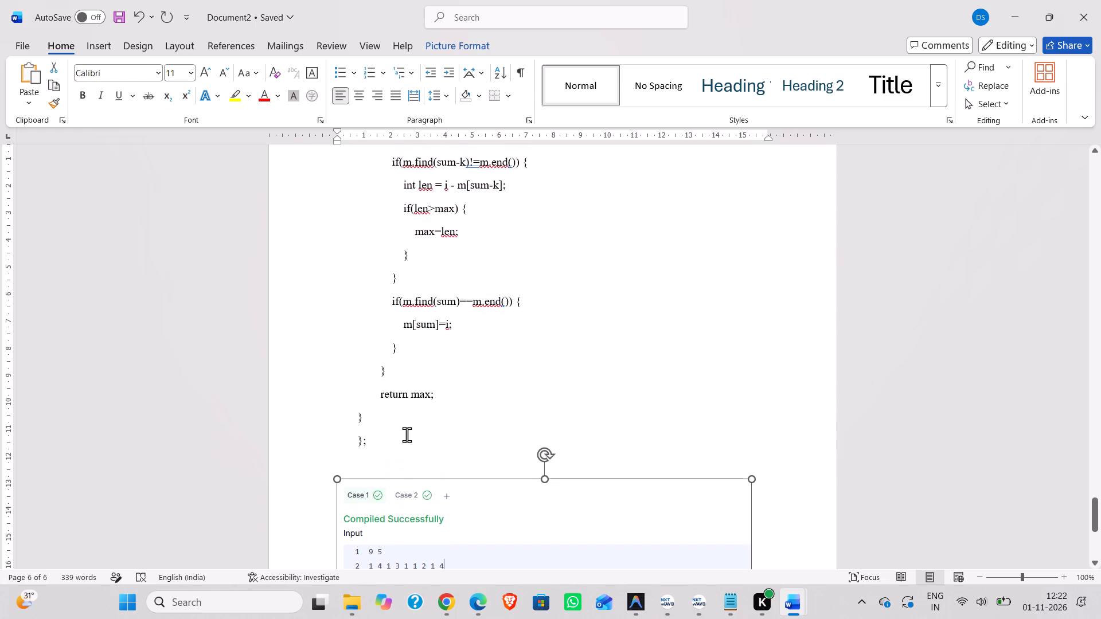
Copy the heading text 'Screen Shot of Output vs Expected Output:' from section B of experiment 2.1.
{"action": "left_click", "coordinate": [407, 434]}
{"action": "scroll", "coordinate": [464, 470], "scroll_direction": "up", "scroll_amount": 20}
{"action": "scroll", "coordinate": [464, 470], "scroll_direction": "up", "scroll_amount": 8}
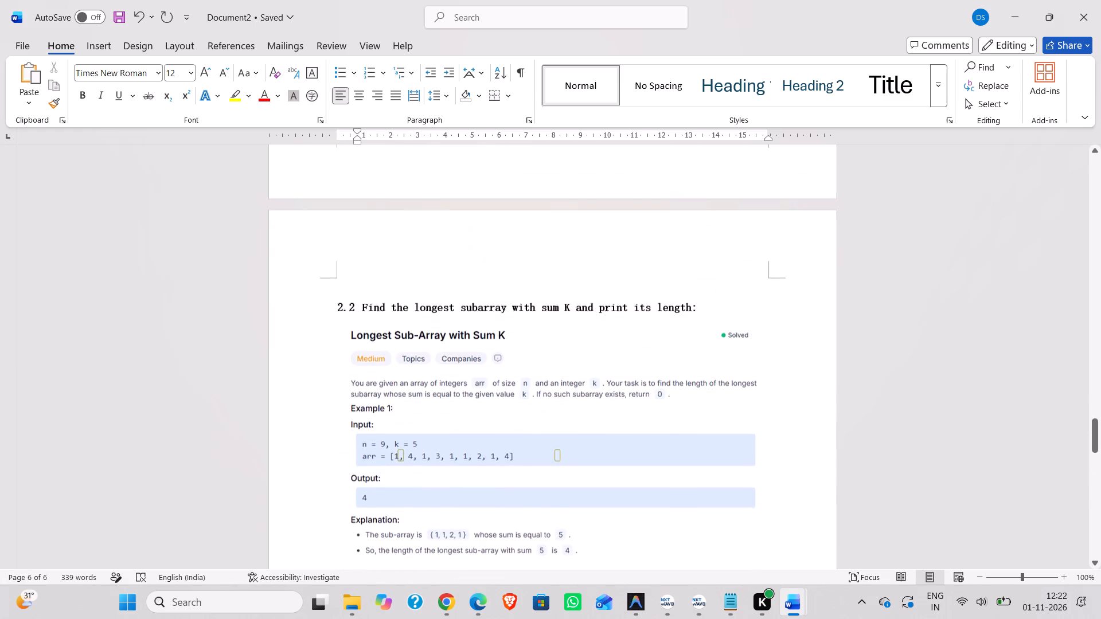
{"action": "scroll", "coordinate": [470, 464], "scroll_direction": "up", "scroll_amount": 16}
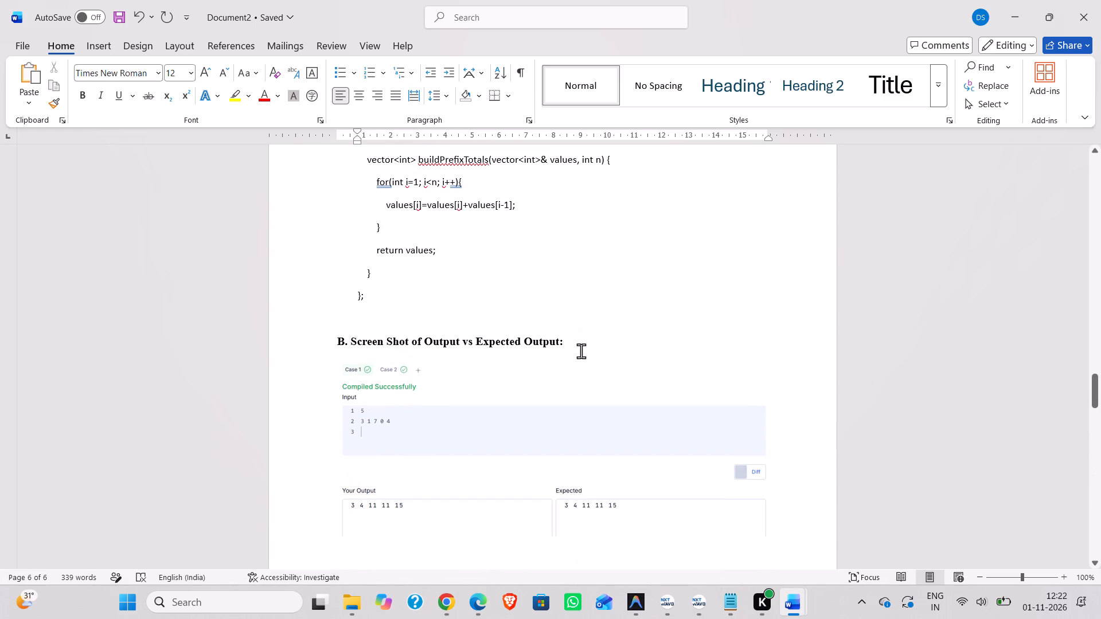
{"action": "left_click", "coordinate": [573, 346]}
{"action": "left_click_drag", "start_coordinate": [572, 342], "coordinate": [503, 340]}
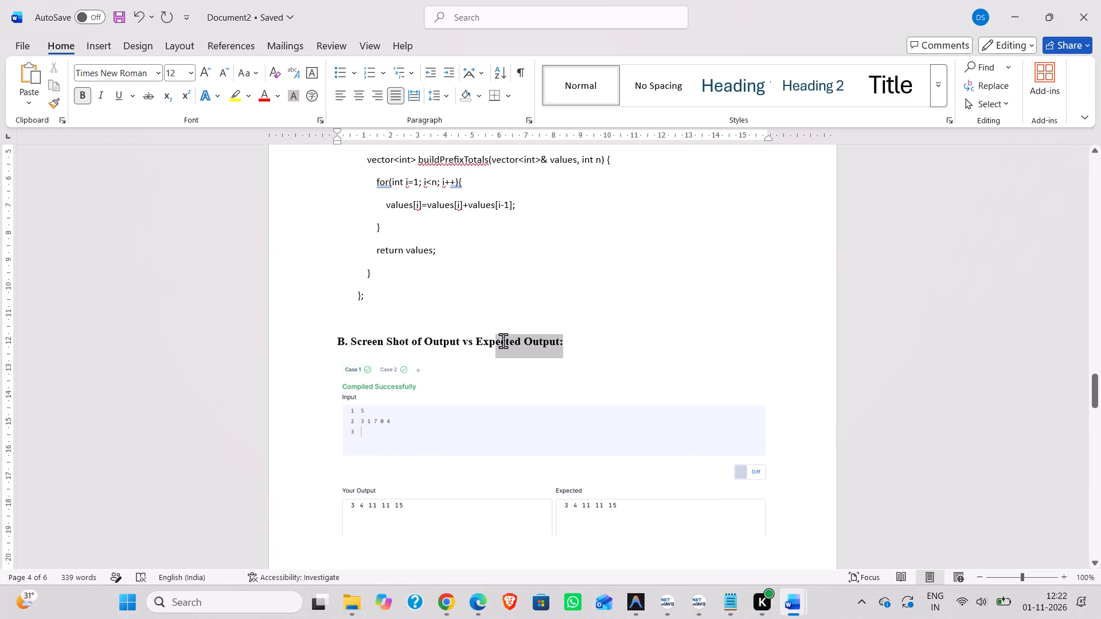
{"action": "left_click_drag", "start_coordinate": [503, 340], "coordinate": [350, 338]}
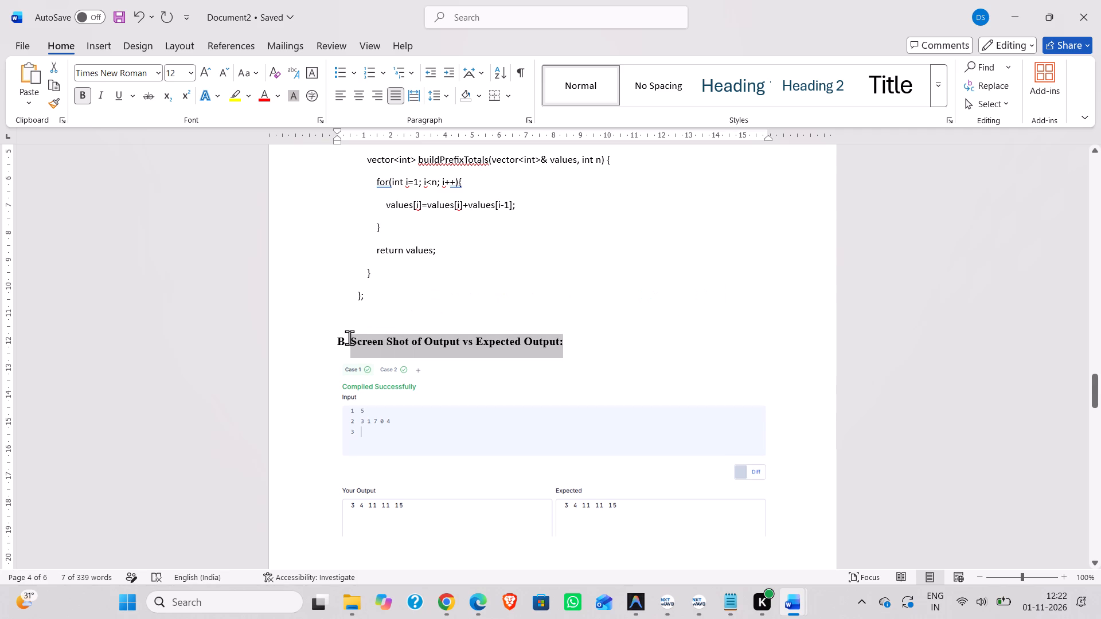
{"action": "key", "text": "ctrl+c"}
Add a line above the 2.2 results screenshot and paste the copied 'Screen Shot of Output vs Expected Output:' heading there.
{"action": "scroll", "coordinate": [524, 382], "scroll_direction": "up", "scroll_amount": 1}
{"action": "scroll", "coordinate": [527, 385], "scroll_direction": "down", "scroll_amount": 20}
{"action": "scroll", "coordinate": [527, 385], "scroll_direction": "down", "scroll_amount": 14}
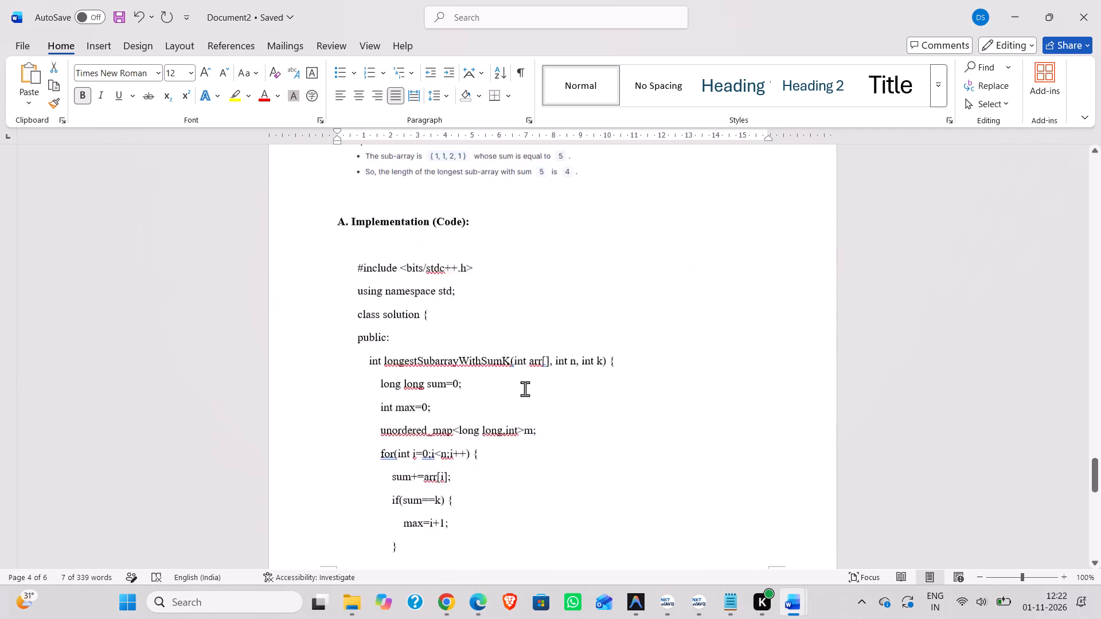
{"action": "scroll", "coordinate": [525, 389], "scroll_direction": "down", "scroll_amount": 17}
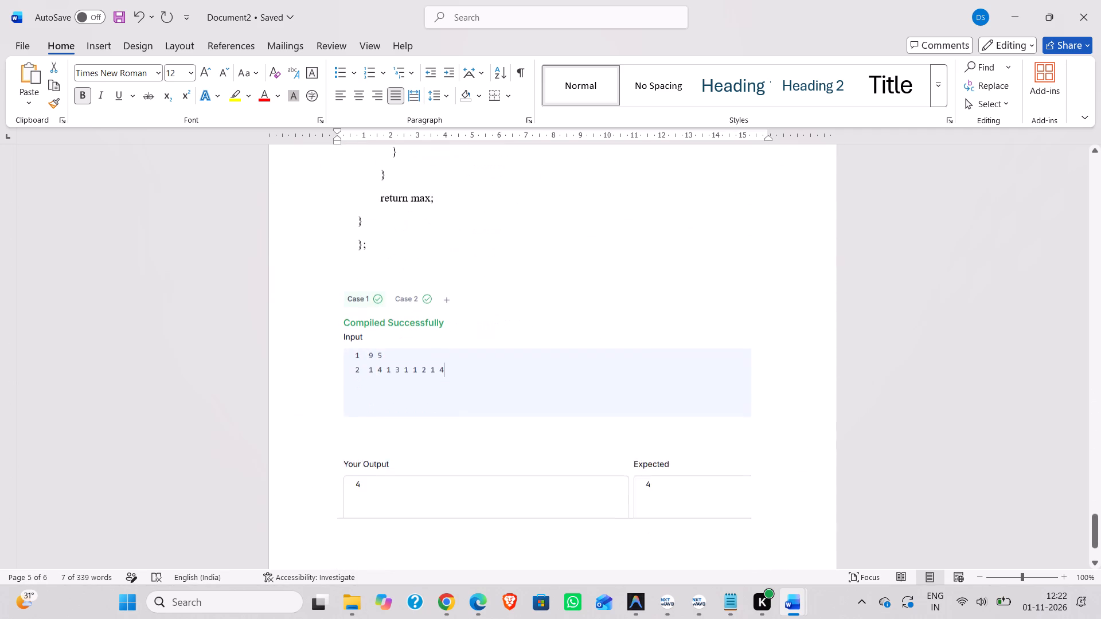
{"action": "left_click", "coordinate": [494, 405]}
{"action": "left_click", "coordinate": [388, 258]}
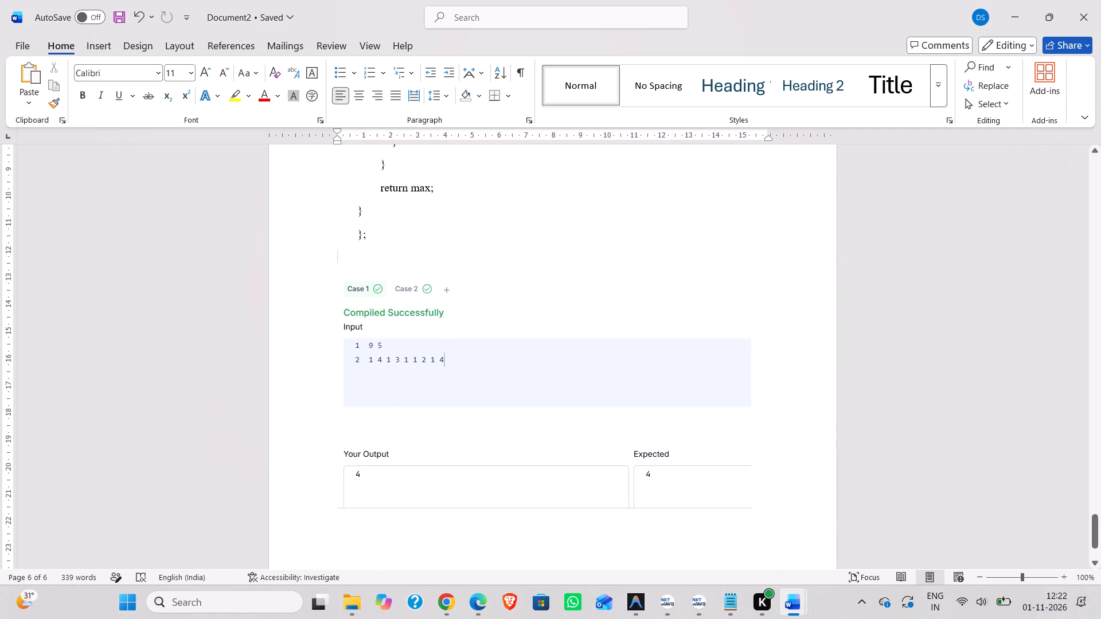
{"action": "key", "text": "Return"}
{"action": "key", "text": "ctrl+v"}
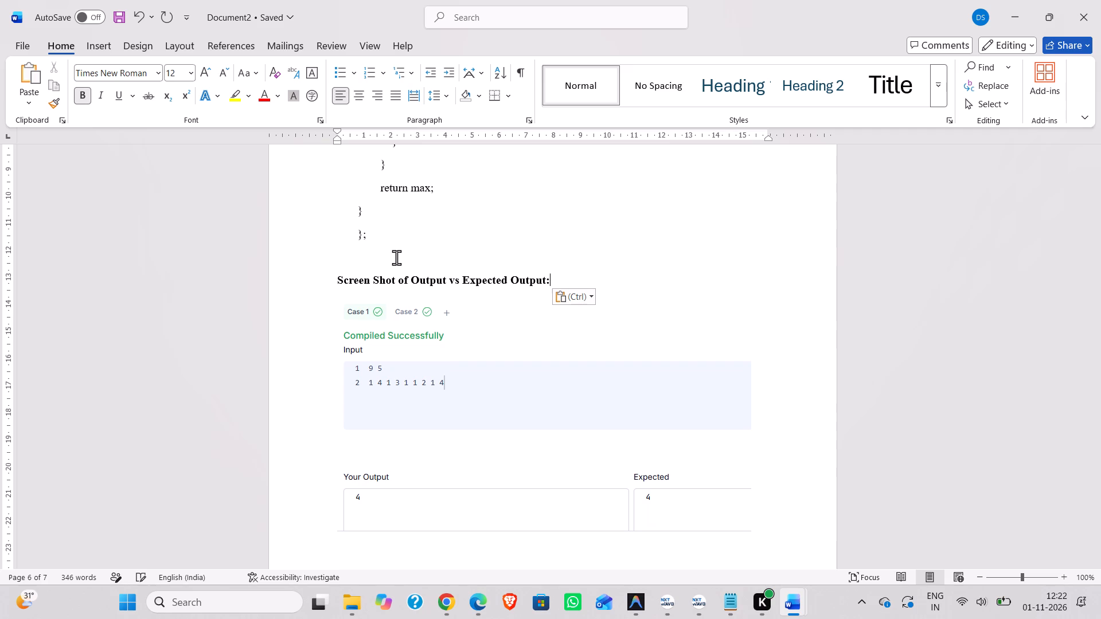
Prefix the pasted 2.2 screenshot heading with 'B. '.
{"action": "left_click", "coordinate": [329, 281]}
{"action": "key", "text": "period"}
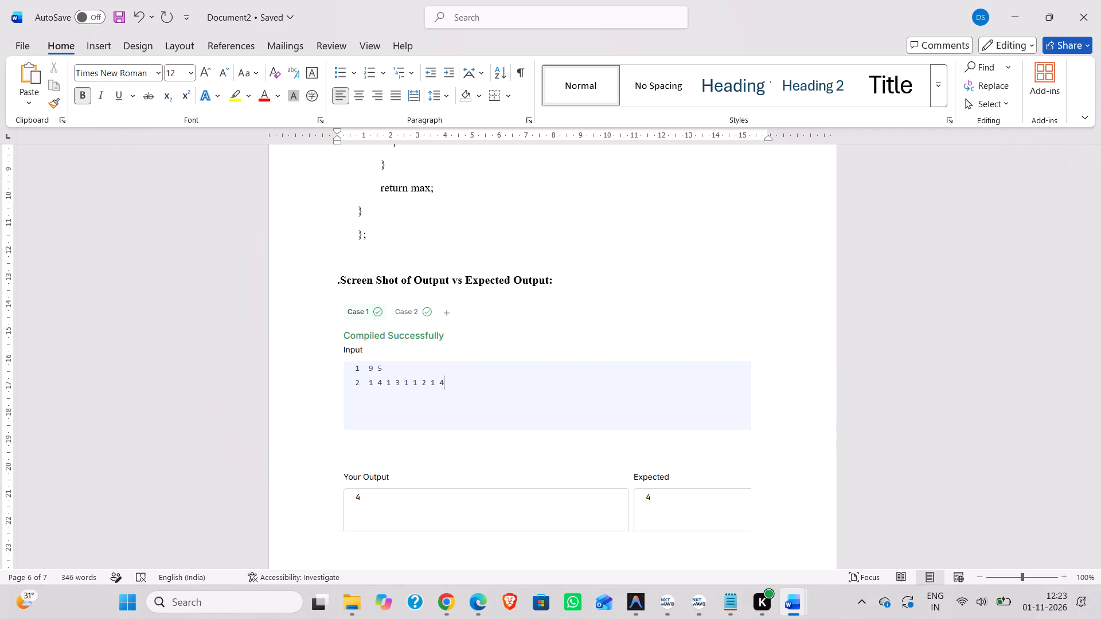
{"action": "key", "text": "BackSpace"}
{"action": "key", "text": "b"}
{"action": "key", "text": "period"}
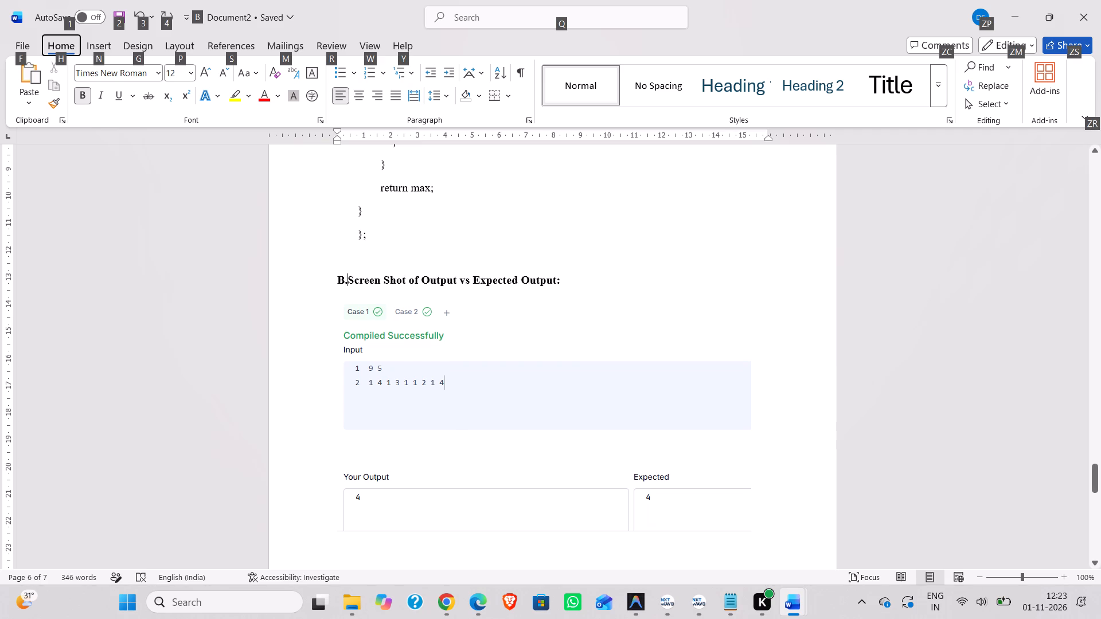
{"action": "left_click", "coordinate": [399, 309]}
{"action": "left_click", "coordinate": [348, 279]}
{"action": "key", "text": "space"}
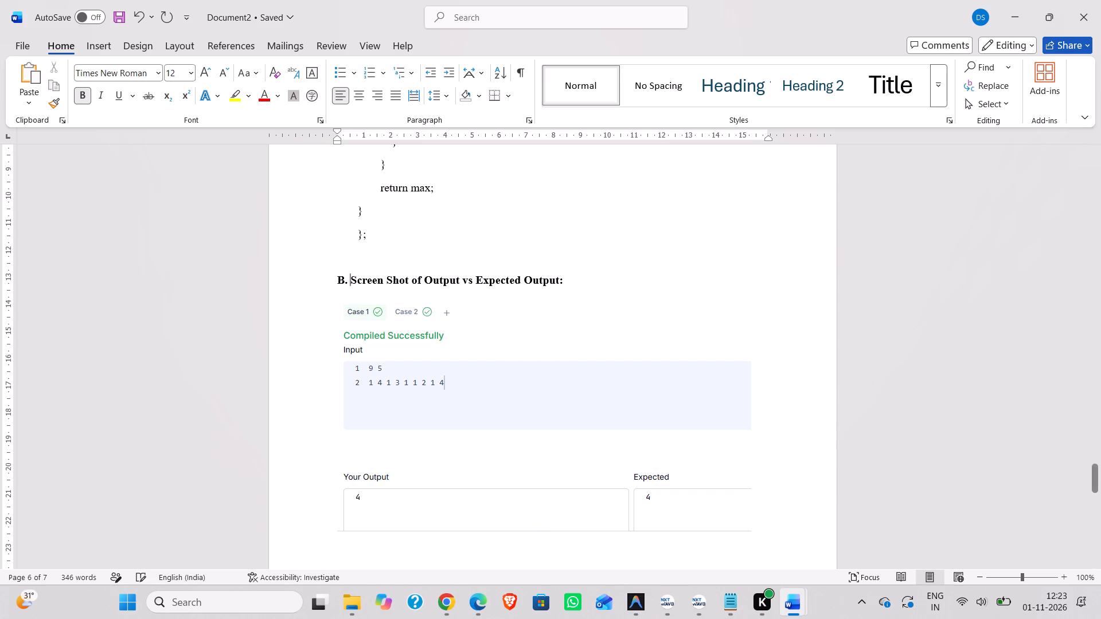
Delete the blank line between the 2.2 'A. Implementation (Code):' heading and '#include <bits/stdc++.h>'.
{"action": "scroll", "coordinate": [505, 339], "scroll_direction": "up", "scroll_amount": 6}
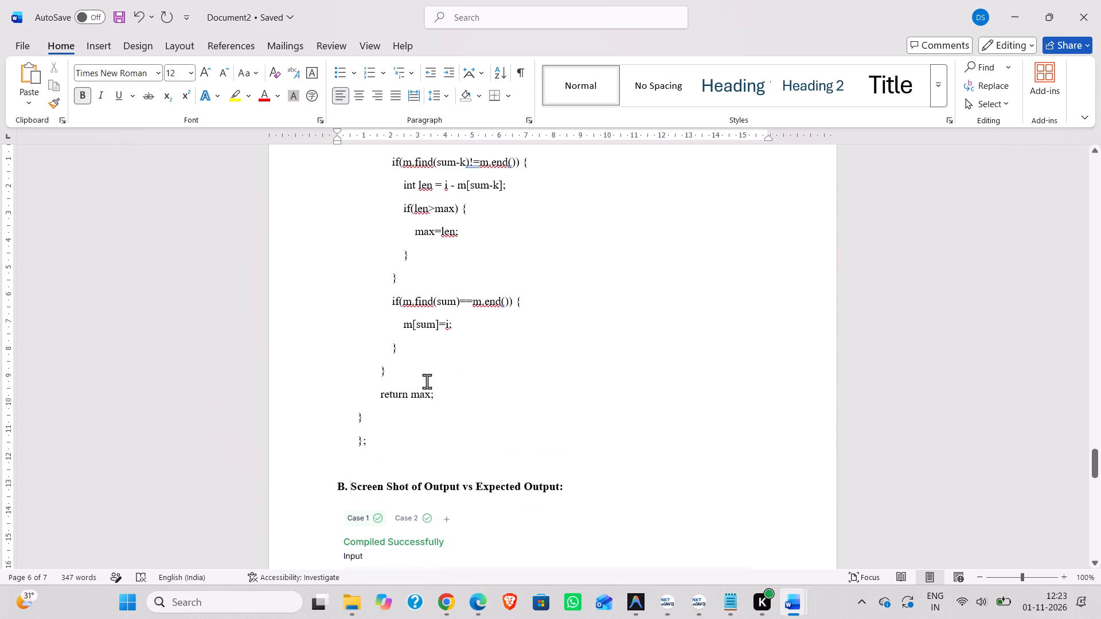
{"action": "scroll", "coordinate": [418, 385], "scroll_direction": "up", "scroll_amount": 6}
{"action": "left_click", "coordinate": [411, 350]}
{"action": "scroll", "coordinate": [420, 374], "scroll_direction": "up", "scroll_amount": 8}
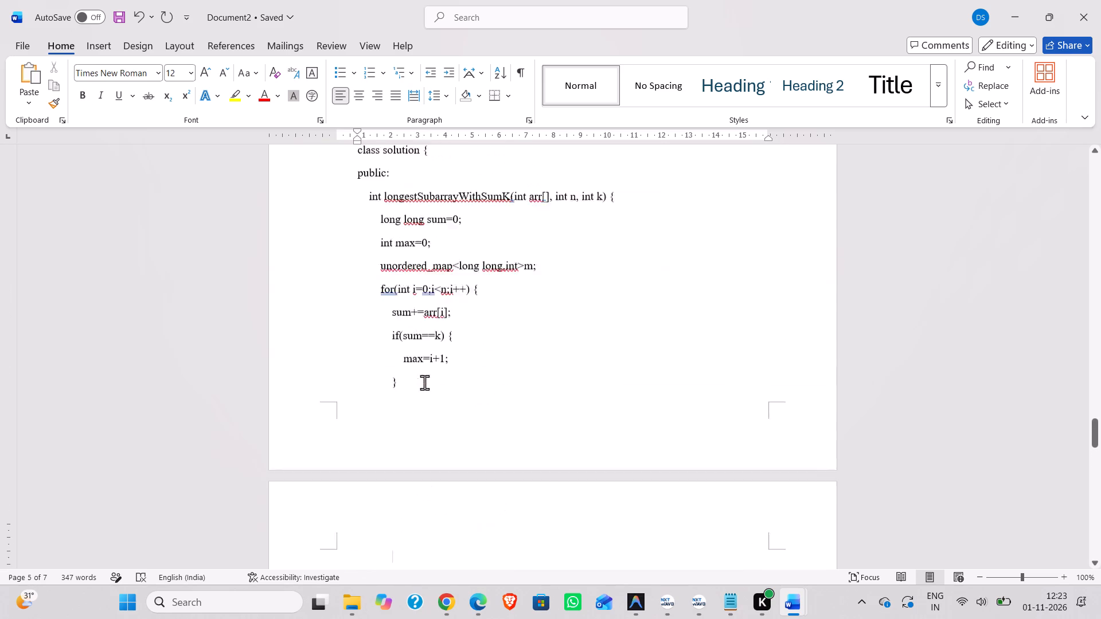
{"action": "scroll", "coordinate": [424, 382], "scroll_direction": "up", "scroll_amount": 4}
{"action": "left_click", "coordinate": [412, 302]}
{"action": "left_click", "coordinate": [412, 295]}
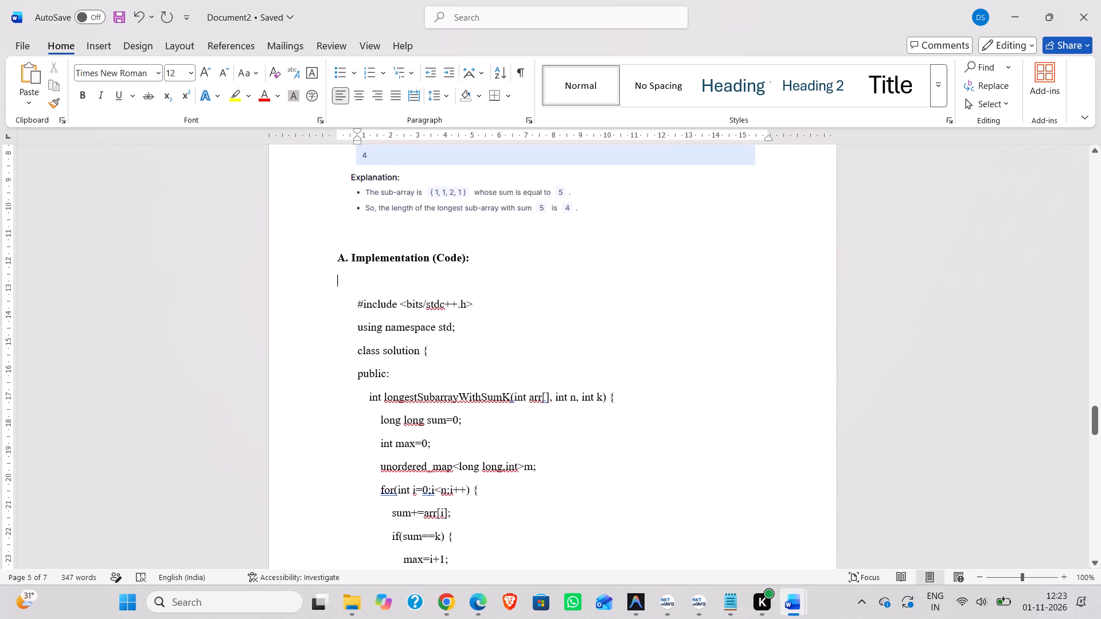
{"action": "key", "text": "BackSpace"}
Review the finished 2.2 section and add a new line after its output screenshot.
{"action": "scroll", "coordinate": [456, 399], "scroll_direction": "up", "scroll_amount": 12}
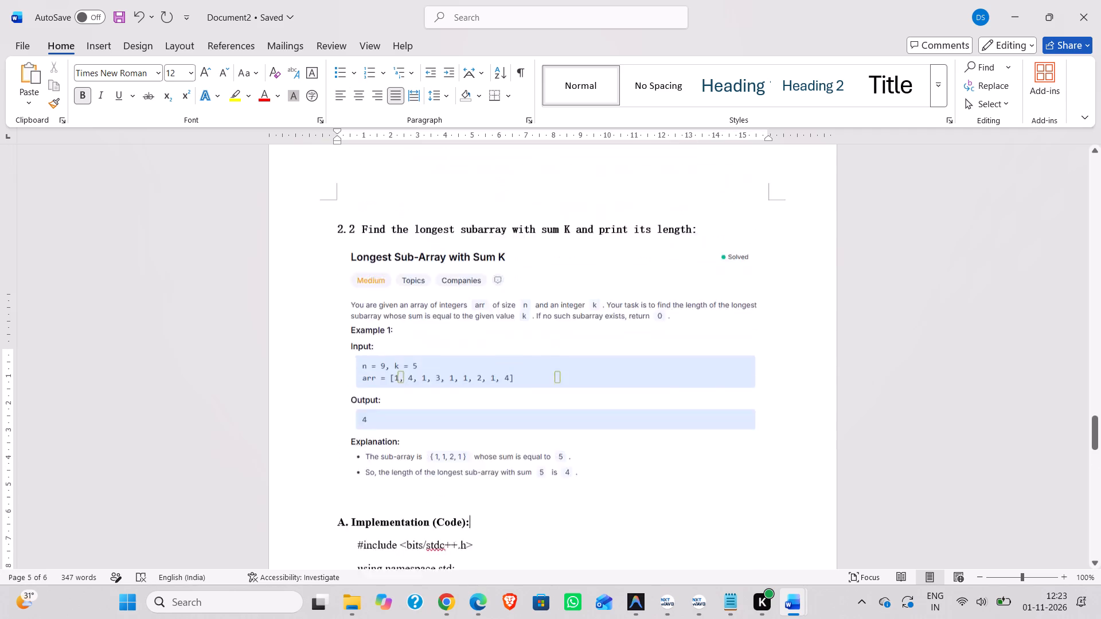
{"action": "scroll", "coordinate": [458, 400], "scroll_direction": "down", "scroll_amount": 11}
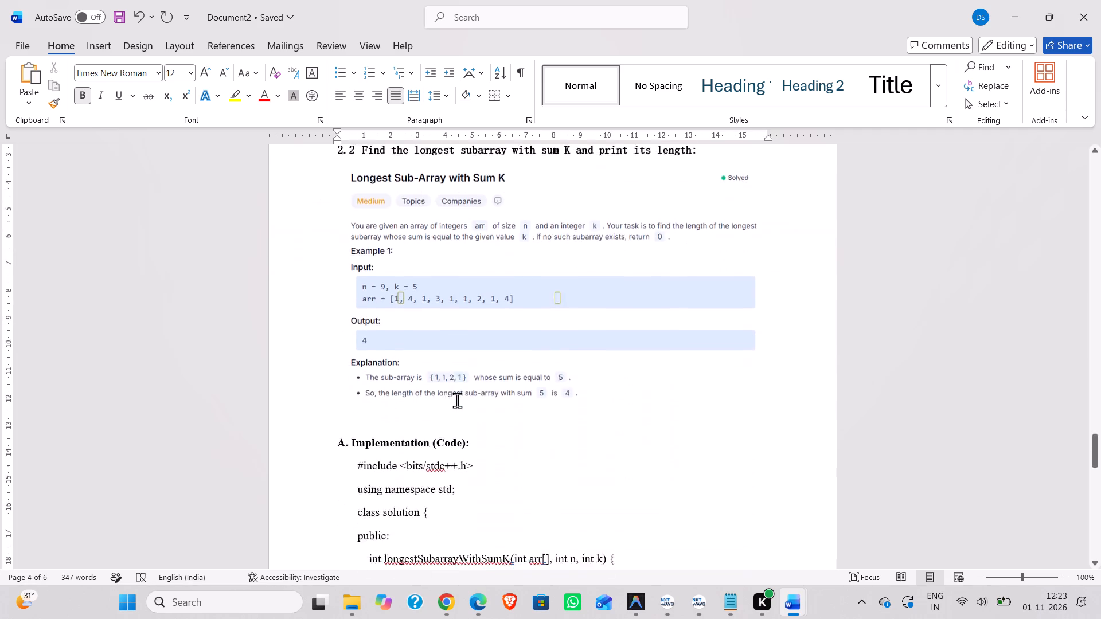
{"action": "scroll", "coordinate": [457, 400], "scroll_direction": "down", "scroll_amount": 18}
{"action": "scroll", "coordinate": [457, 400], "scroll_direction": "down", "scroll_amount": 7}
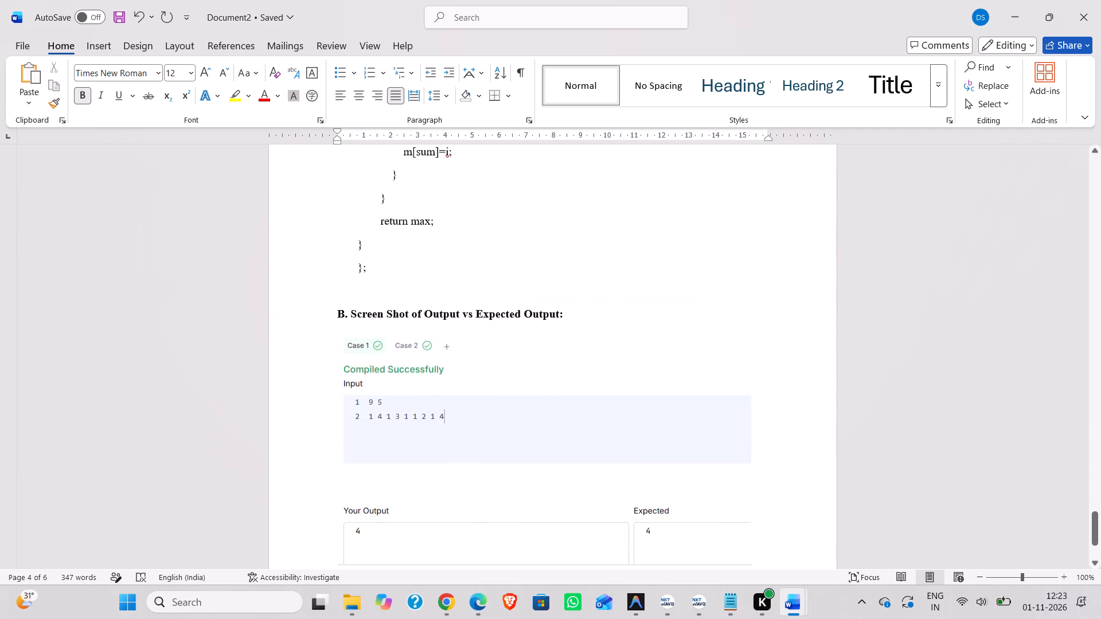
{"action": "scroll", "coordinate": [458, 402], "scroll_direction": "down", "scroll_amount": 4}
{"action": "left_click", "coordinate": [450, 365]}
{"action": "left_click", "coordinate": [437, 434]}
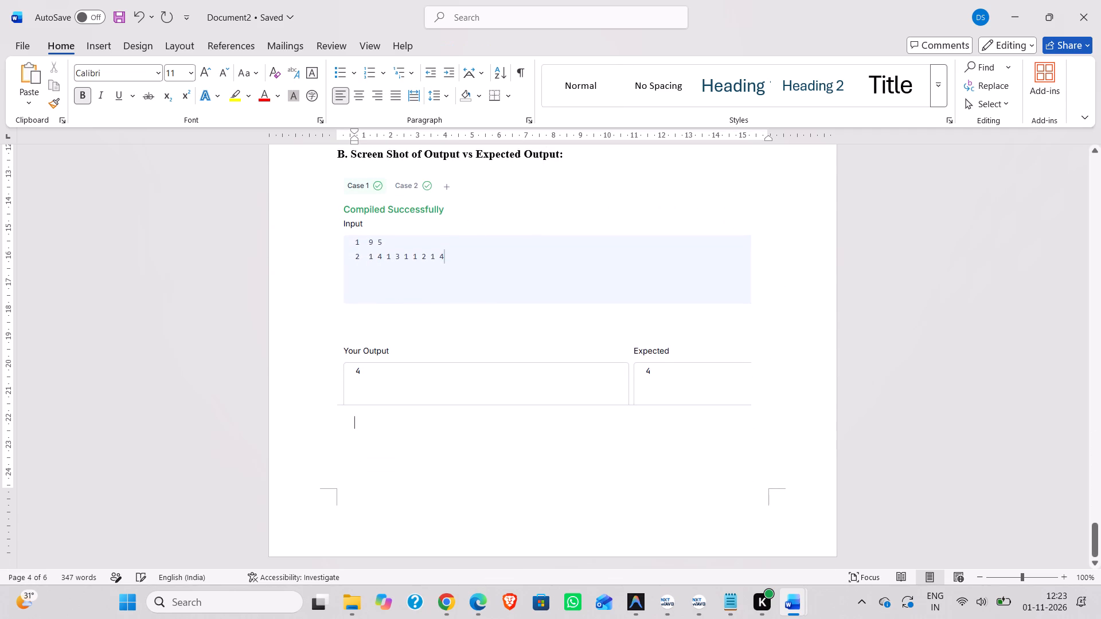
{"action": "left_click", "coordinate": [380, 425]}
{"action": "left_click", "coordinate": [784, 398]}
{"action": "key", "text": "Return"}
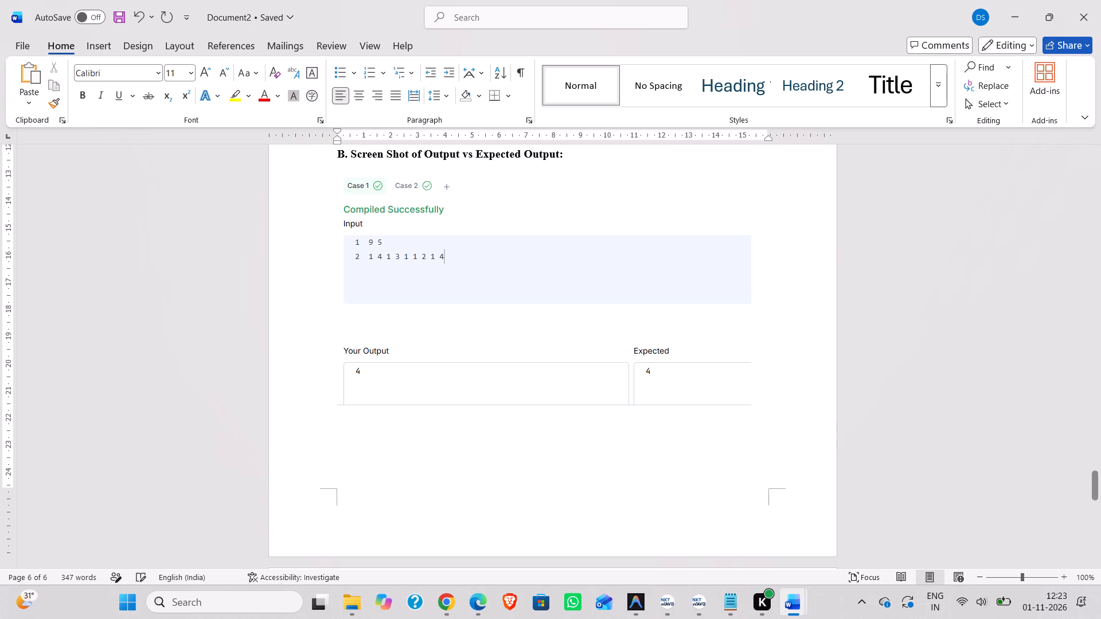
Make the 2.2 output screenshot slightly shorter and place the cursor on the blank line below it.
{"action": "key", "text": "Return"}
{"action": "key", "text": "BackSpace"}
{"action": "scroll", "coordinate": [677, 407], "scroll_direction": "up", "scroll_amount": 4}
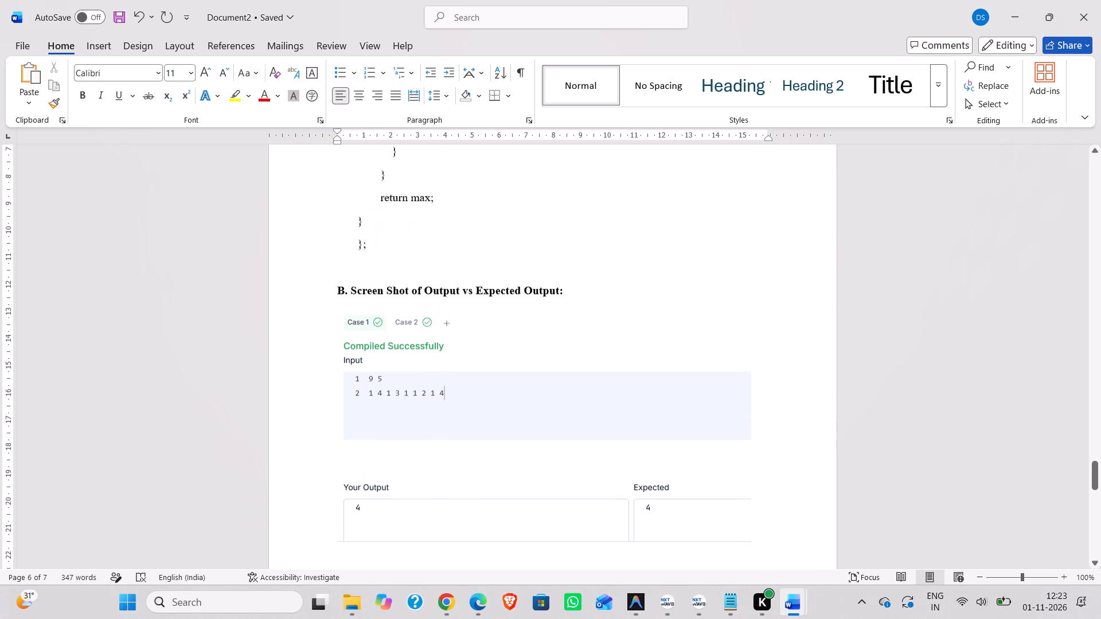
{"action": "left_click", "coordinate": [630, 426]}
{"action": "scroll", "coordinate": [614, 414], "scroll_direction": "down", "scroll_amount": 3}
{"action": "left_click_drag", "start_coordinate": [542, 441], "coordinate": [545, 418]}
{"action": "left_click", "coordinate": [536, 441]}
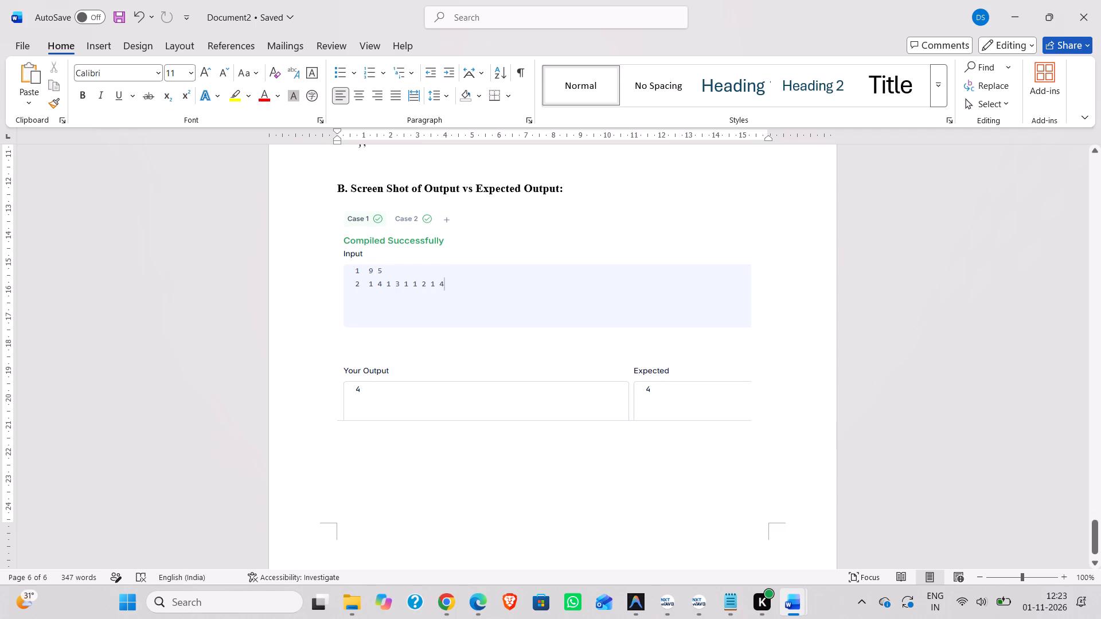
{"action": "scroll", "coordinate": [536, 441], "scroll_direction": "up", "scroll_amount": 6}
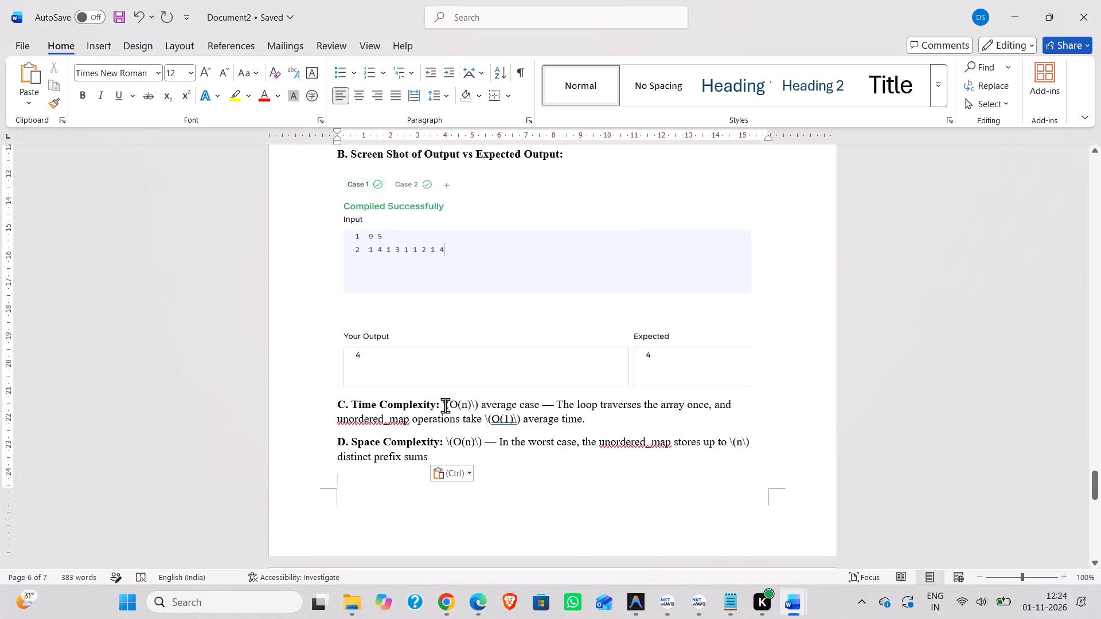
Remove the stray backslashes around O(n) and O(1) in the 2.2 Time Complexity paragraph.
{"action": "left_click", "coordinate": [445, 405]}
{"action": "key", "text": "BackSpace"}
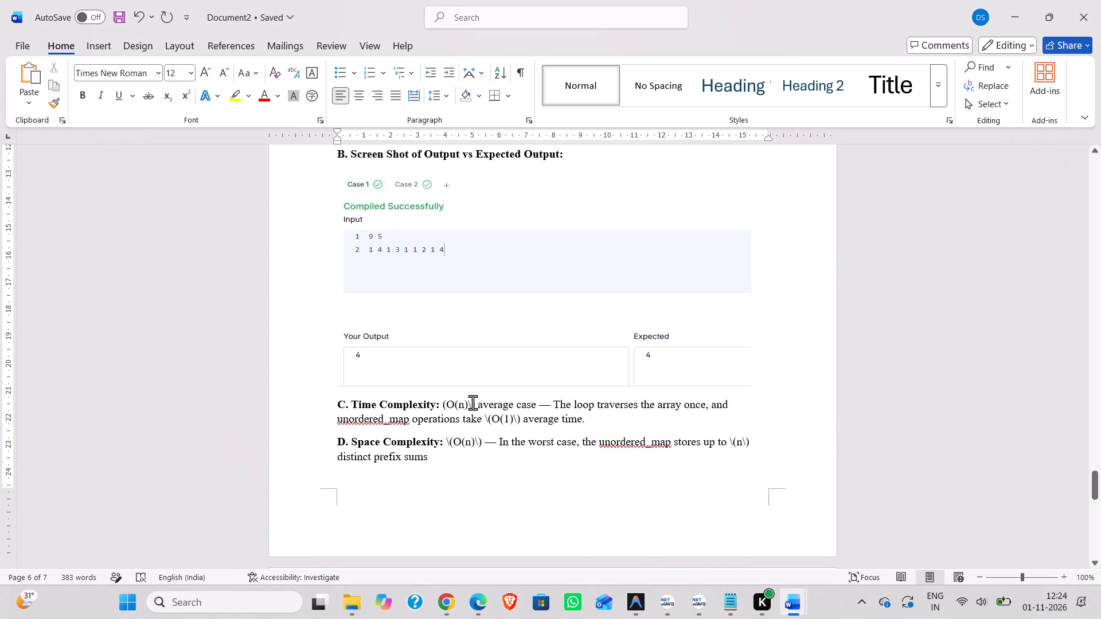
{"action": "left_click", "coordinate": [471, 402]}
{"action": "key", "text": "BackSpace"}
{"action": "left_click", "coordinate": [517, 417]}
{"action": "key", "text": "BackSpace"}
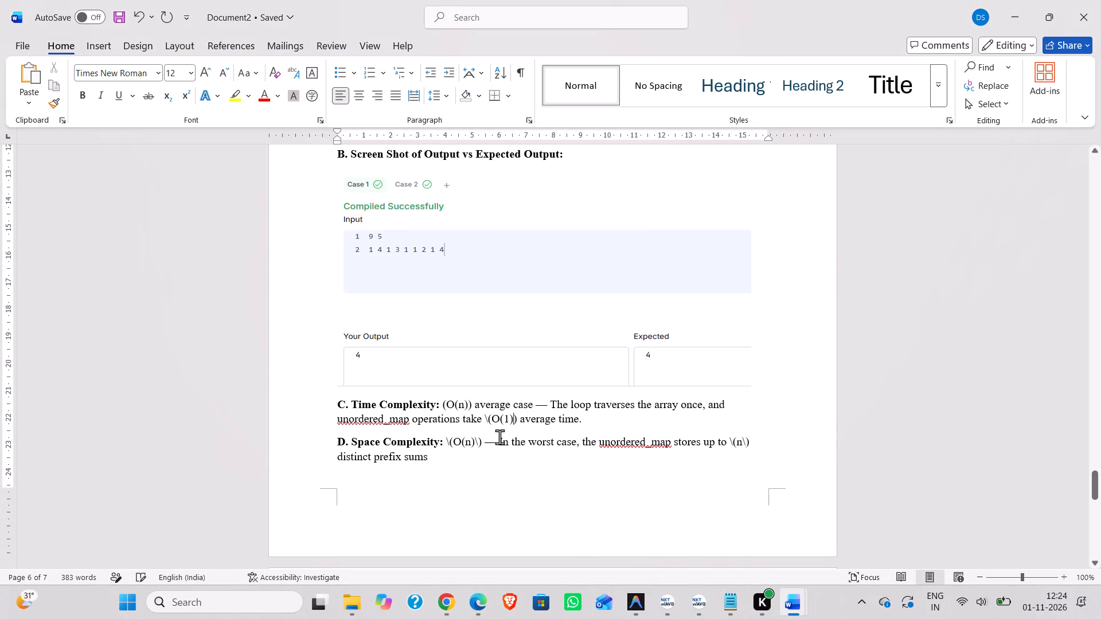
{"action": "left_click", "coordinate": [489, 421]}
{"action": "key", "text": "BackSpace"}
Remove the stray backslashes around O(n) in the 2.2 Space Complexity paragraph.
{"action": "left_click_drag", "start_coordinate": [490, 450], "coordinate": [477, 449]}
{"action": "left_click", "coordinate": [477, 440]}
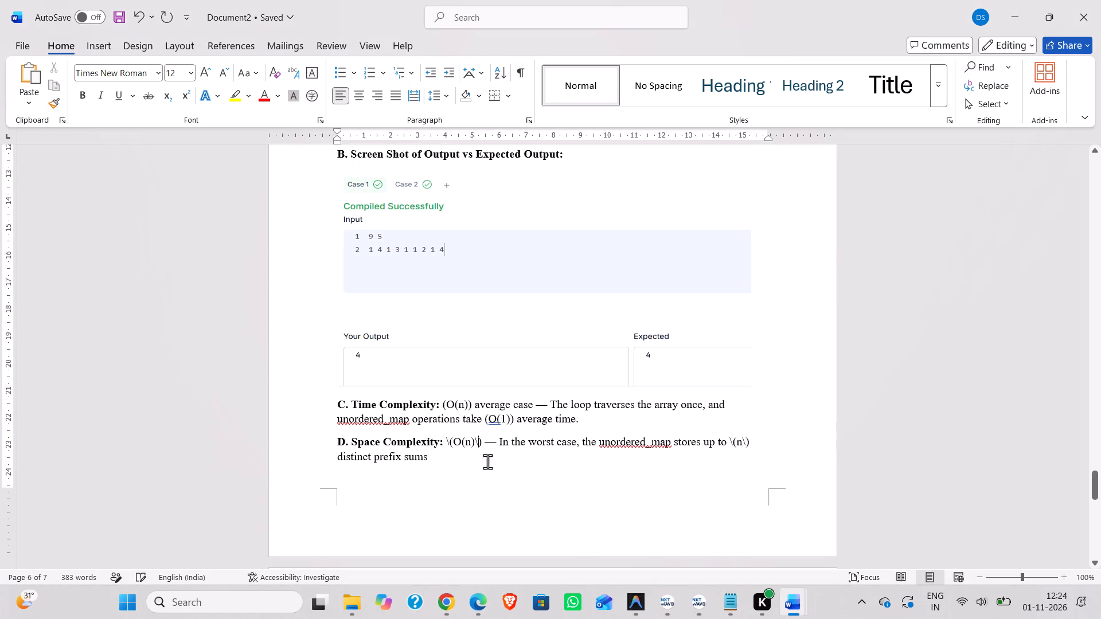
{"action": "key", "text": "BackSpace"}
{"action": "left_click", "coordinate": [451, 440]}
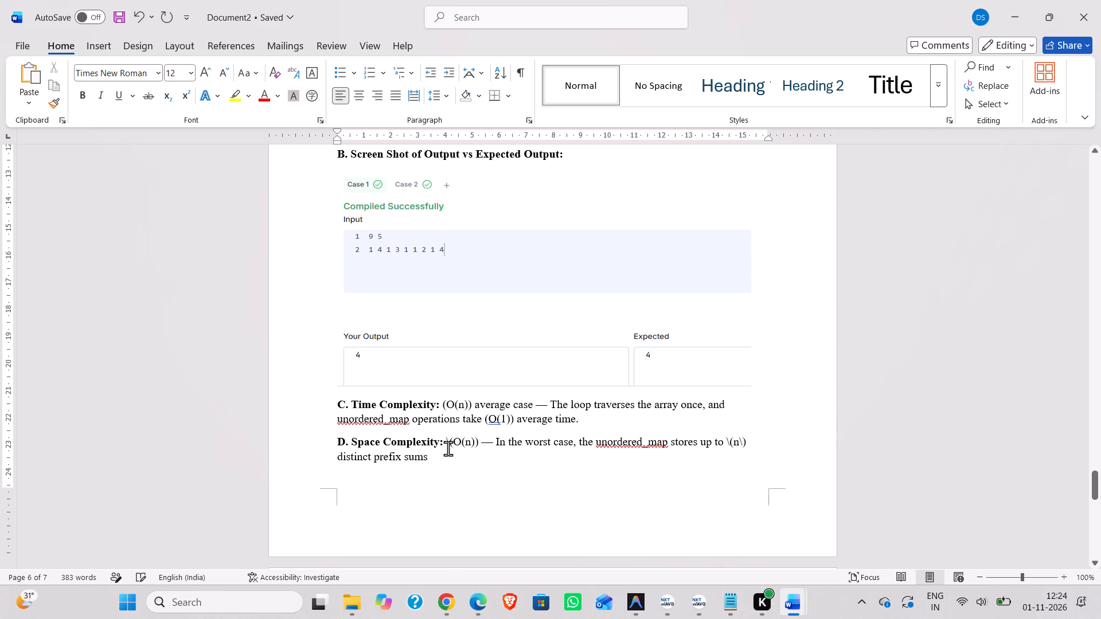
{"action": "left_click", "coordinate": [448, 441]}
{"action": "key", "text": "BackSpace"}
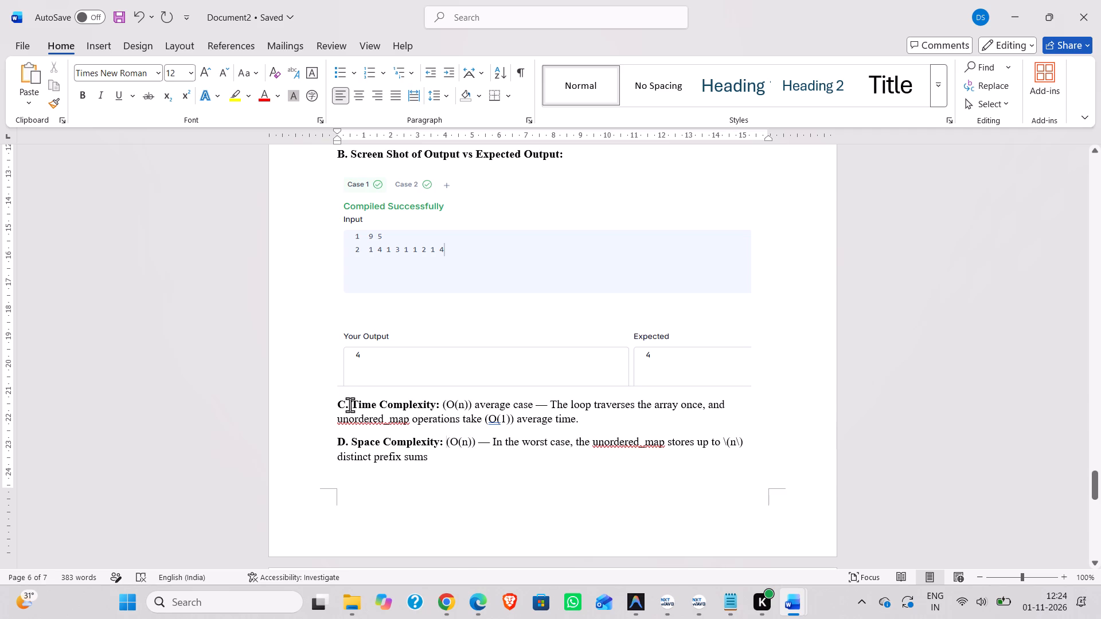
Delete the 'C. ' and 'D. ' prefixes from the 2.2 Time Complexity and Space Complexity labels.
{"action": "left_click", "coordinate": [351, 404]}
{"action": "key", "text": "BackSpace"}
{"action": "key", "text": "BackSpace"}
{"action": "key", "text": "BackSpace"}
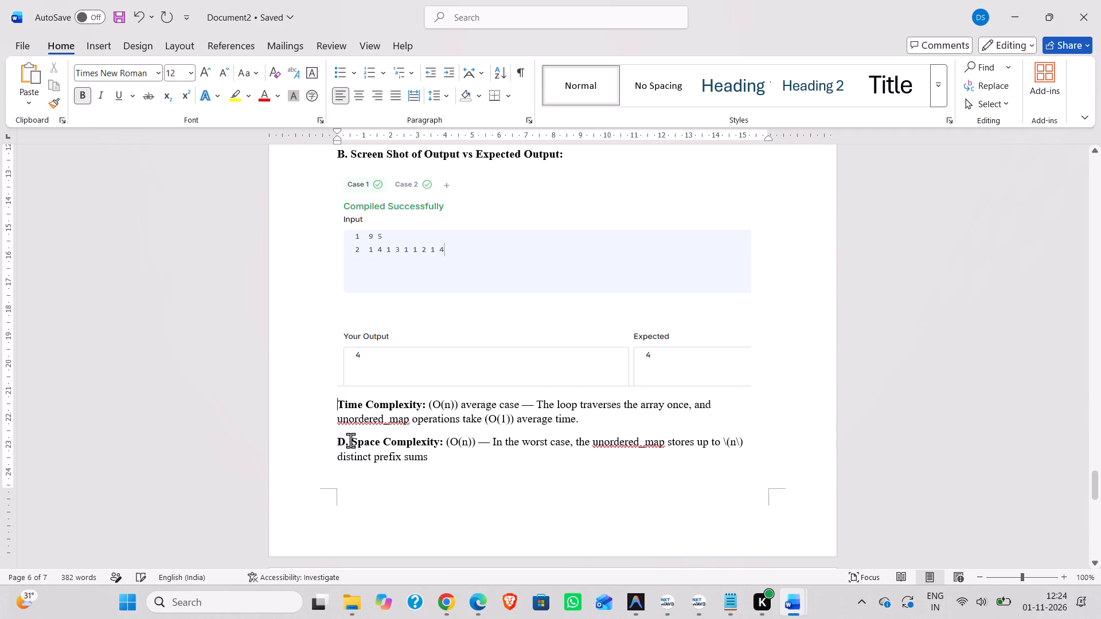
{"action": "left_click", "coordinate": [350, 440]}
{"action": "key", "text": "BackSpace"}
{"action": "key", "text": "BackSpace"}
{"action": "key", "text": "BackSpace"}
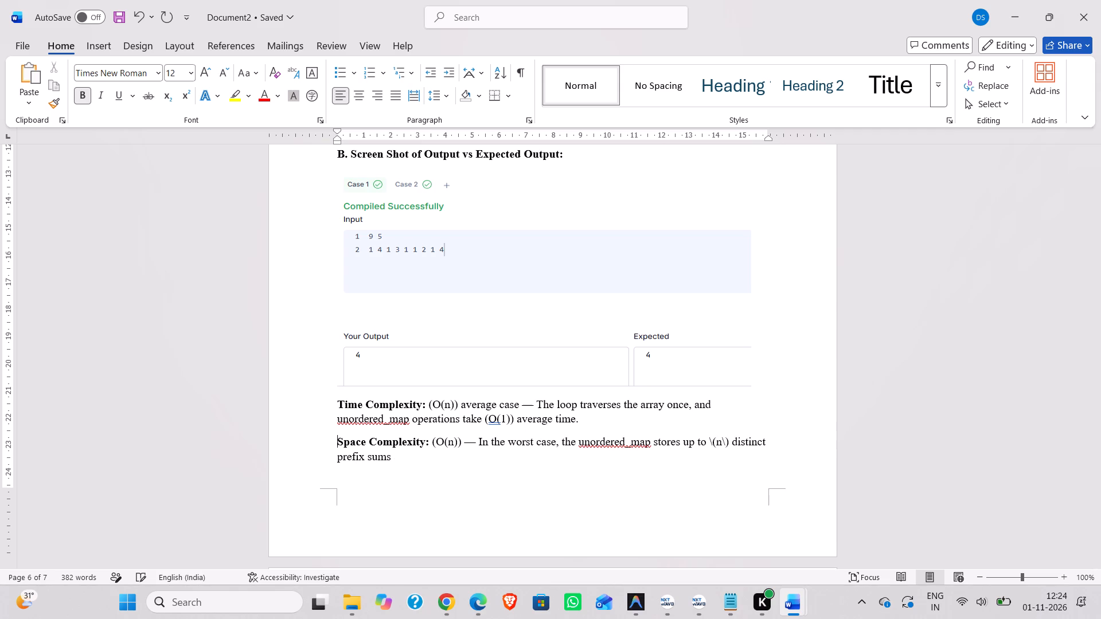
Remove the backslashes around (n) before 'distinct prefix sums' in the Space Complexity paragraph.
{"action": "left_click", "coordinate": [725, 441]}
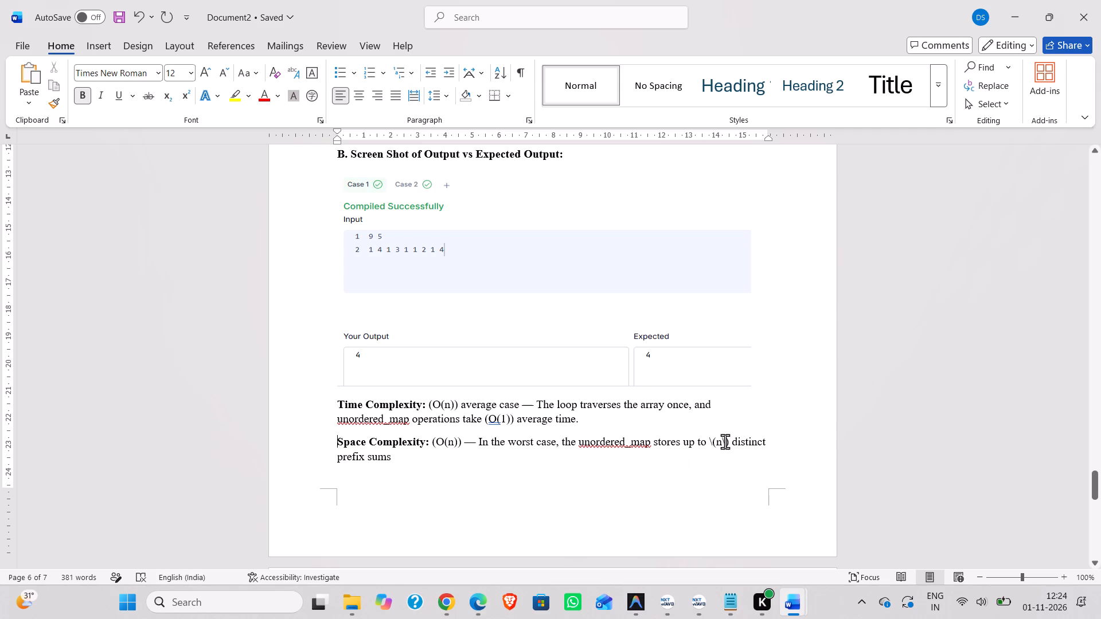
{"action": "key", "text": "BackSpace"}
{"action": "left_click", "coordinate": [711, 442]}
{"action": "key", "text": "BackSpace"}
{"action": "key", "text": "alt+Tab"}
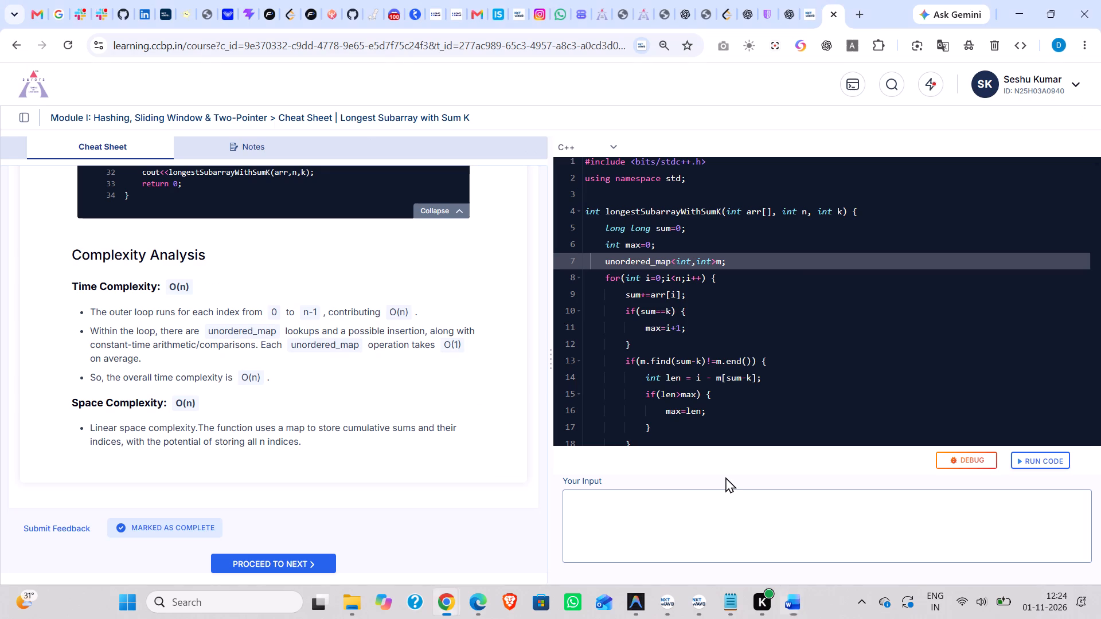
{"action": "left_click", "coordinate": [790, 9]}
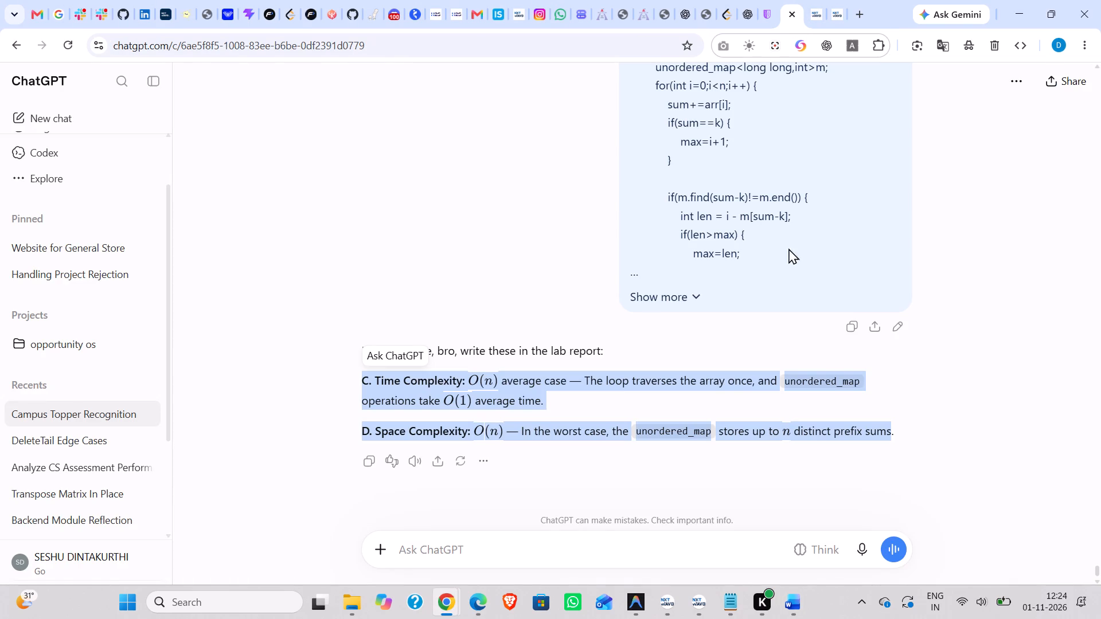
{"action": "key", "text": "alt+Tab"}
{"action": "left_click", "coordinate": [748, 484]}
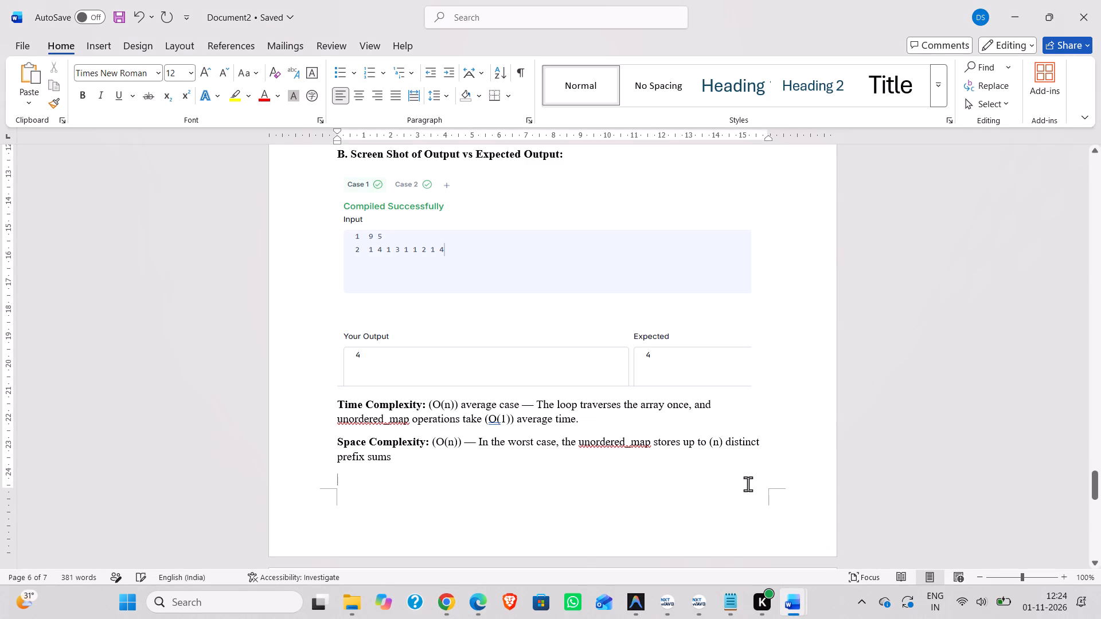
Review the 2.1 and 2.2 sections of the report, including problem screenshots, code and page layout.
{"action": "scroll", "coordinate": [567, 465], "scroll_direction": "up", "scroll_amount": 5}
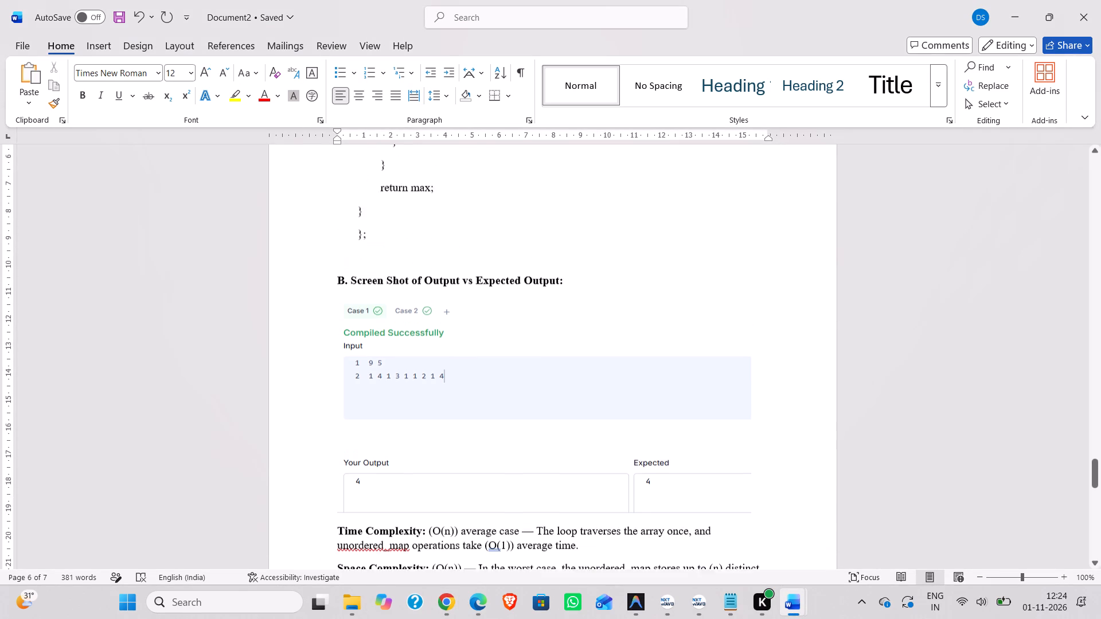
{"action": "scroll", "coordinate": [567, 465], "scroll_direction": "up", "scroll_amount": 6}
{"action": "scroll", "coordinate": [567, 465], "scroll_direction": "down", "scroll_amount": 6}
{"action": "left_click", "coordinate": [567, 465]}
{"action": "scroll", "coordinate": [567, 465], "scroll_direction": "up", "scroll_amount": 11}
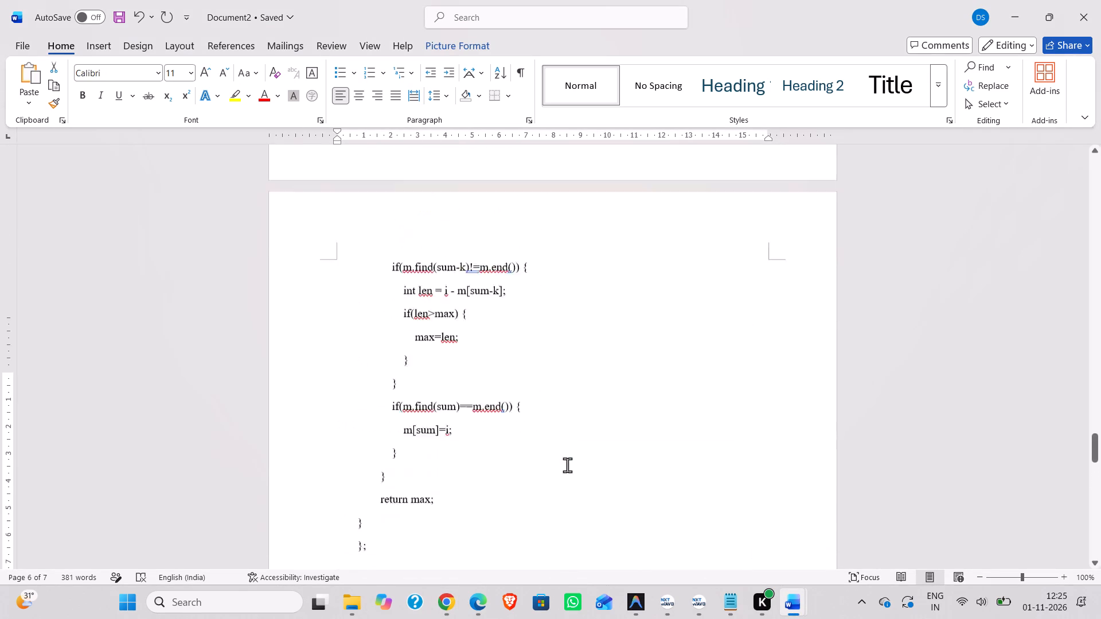
{"action": "scroll", "coordinate": [567, 465], "scroll_direction": "up", "scroll_amount": 18}
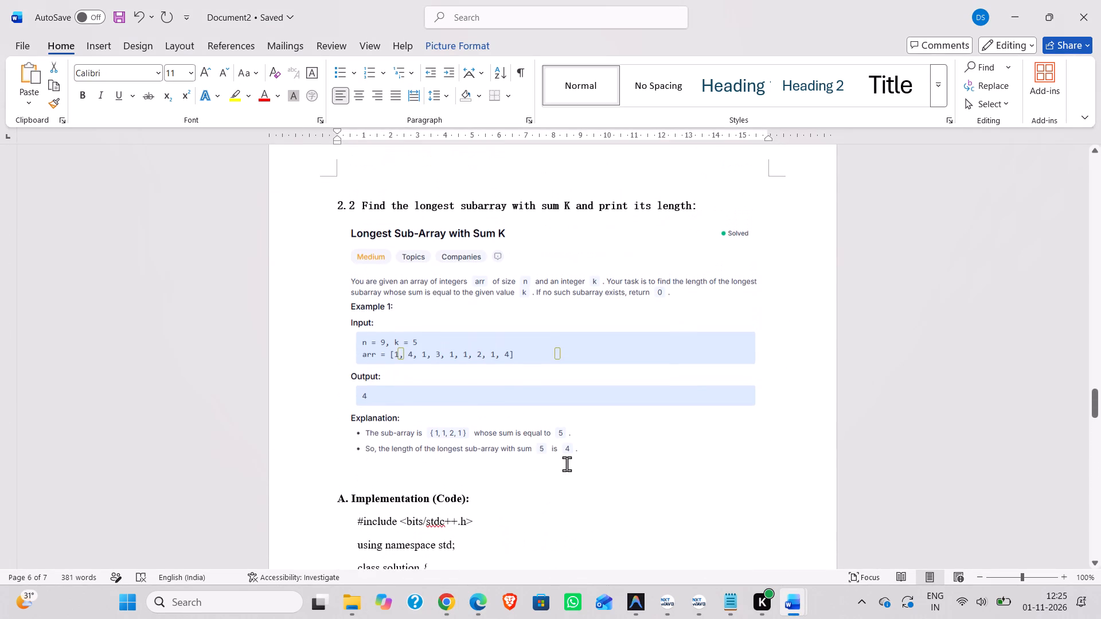
{"action": "scroll", "coordinate": [567, 464], "scroll_direction": "up", "scroll_amount": 20}
{"action": "scroll", "coordinate": [567, 464], "scroll_direction": "up", "scroll_amount": 15}
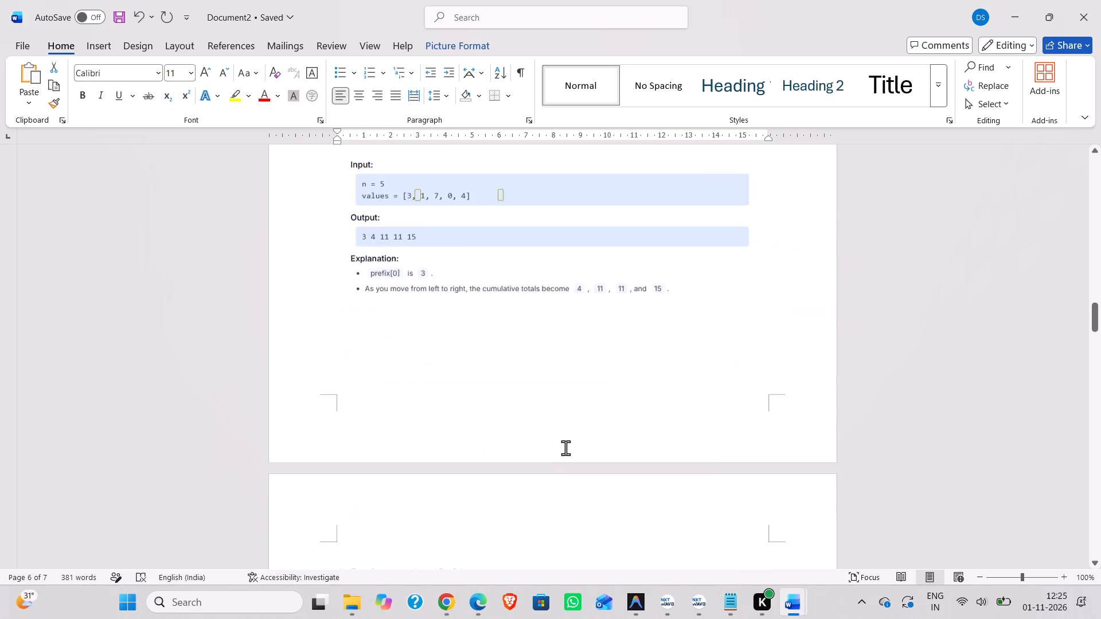
{"action": "scroll", "coordinate": [565, 448], "scroll_direction": "up", "scroll_amount": 13}
{"action": "scroll", "coordinate": [567, 446], "scroll_direction": "down", "scroll_amount": 8}
{"action": "scroll", "coordinate": [680, 436], "scroll_direction": "down", "scroll_amount": 14}
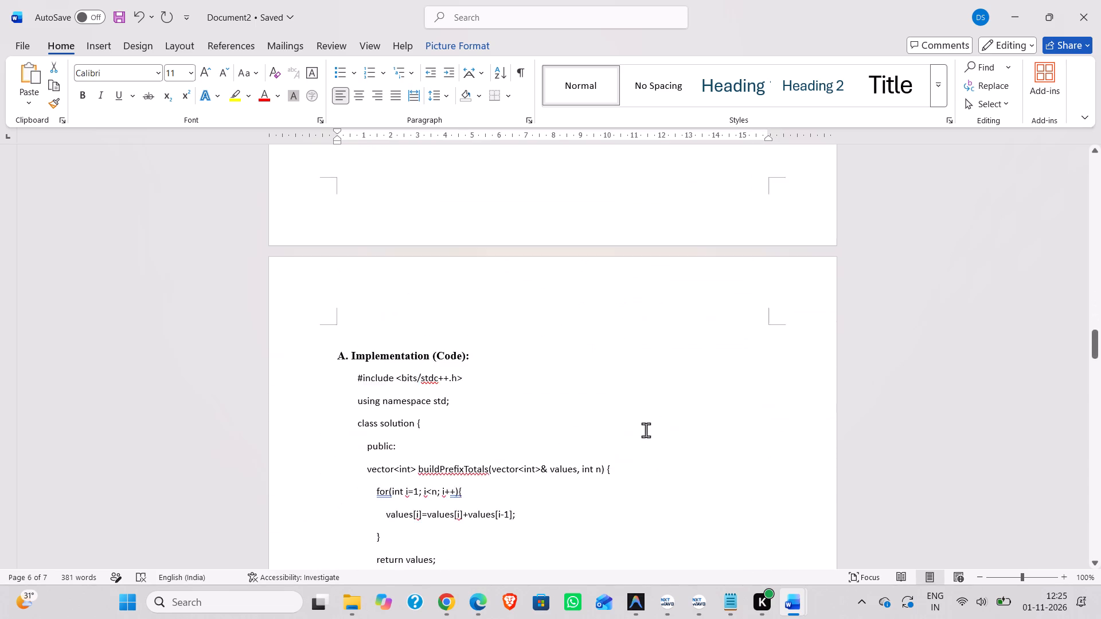
{"action": "scroll", "coordinate": [646, 430], "scroll_direction": "down", "scroll_amount": 20}
{"action": "scroll", "coordinate": [646, 430], "scroll_direction": "down", "scroll_amount": 7}
{"action": "scroll", "coordinate": [646, 430], "scroll_direction": "down", "scroll_amount": 20}
{"action": "scroll", "coordinate": [646, 430], "scroll_direction": "down", "scroll_amount": 1}
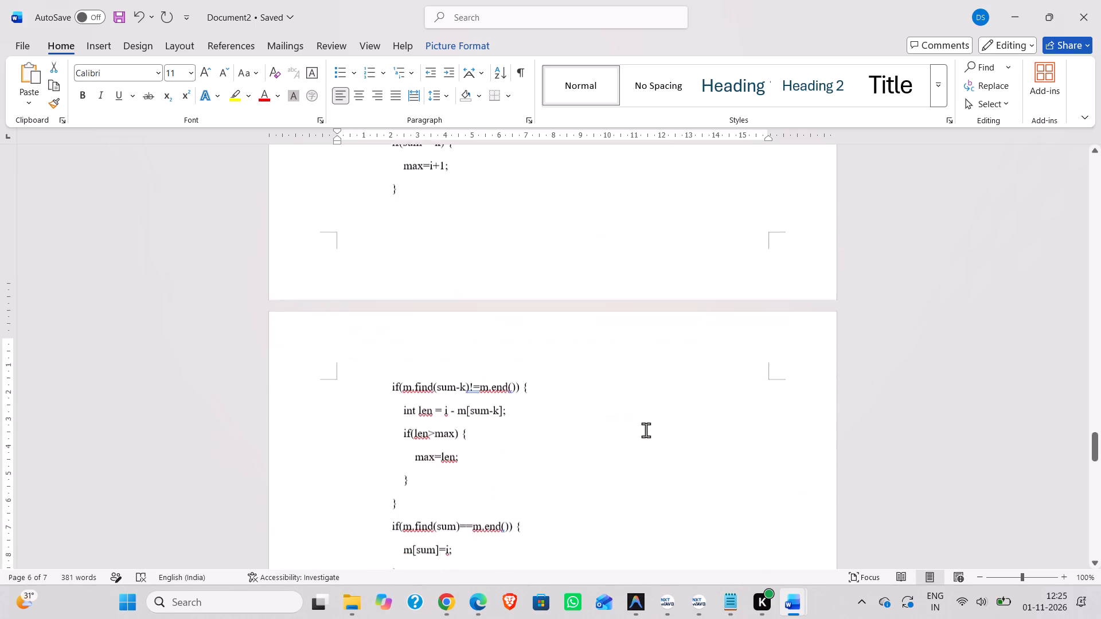
{"action": "scroll", "coordinate": [646, 430], "scroll_direction": "down", "scroll_amount": 12}
Add blank lines after the 2.2 Space Complexity paragraph so that the following section starts on a new page.
{"action": "left_click", "coordinate": [644, 466]}
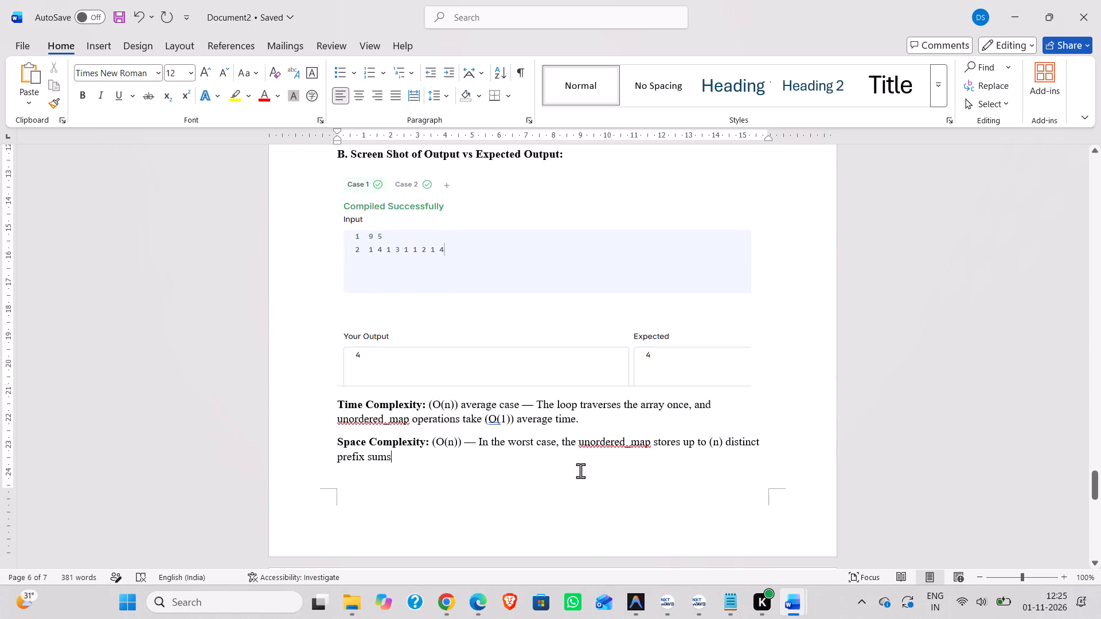
{"action": "key", "text": "Return"}
{"action": "key", "text": "Return"}
{"action": "key", "text": "Return"}
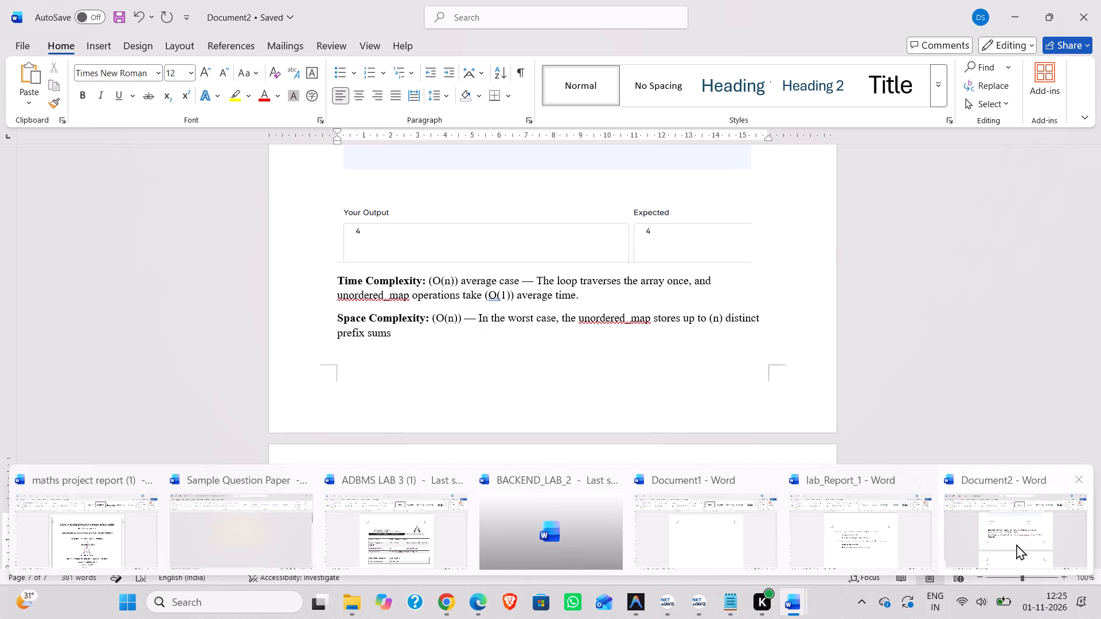
Copy the 2.3 title 'Count the number of substrings containing all three characters.' from lab_Report_1 into the new page of Document2.
{"action": "left_click", "coordinate": [869, 540]}
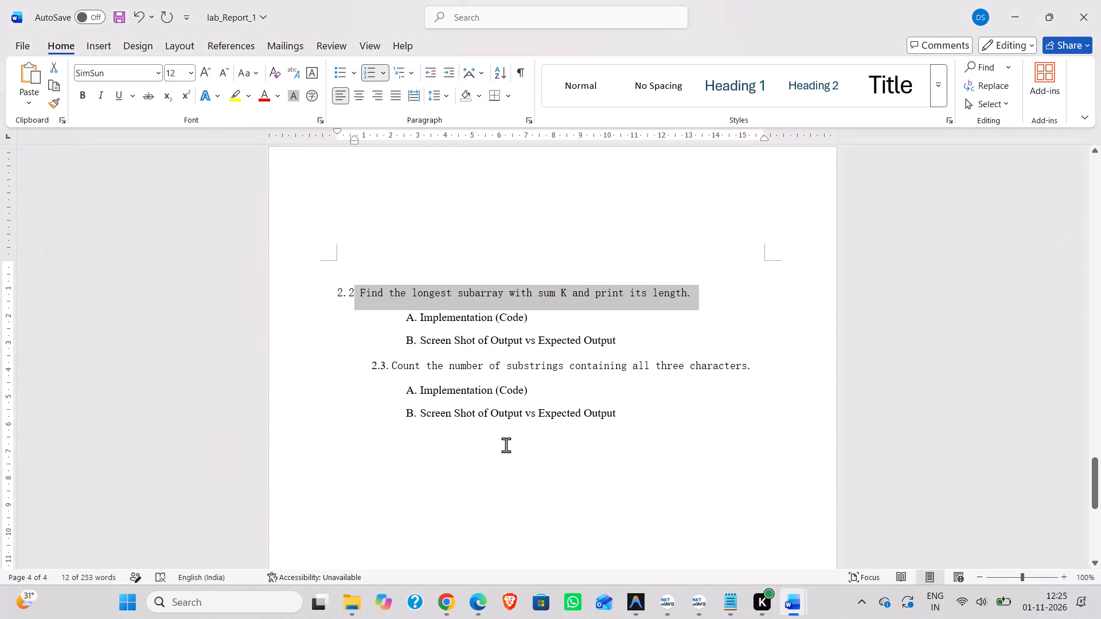
{"action": "left_click", "coordinate": [366, 366]}
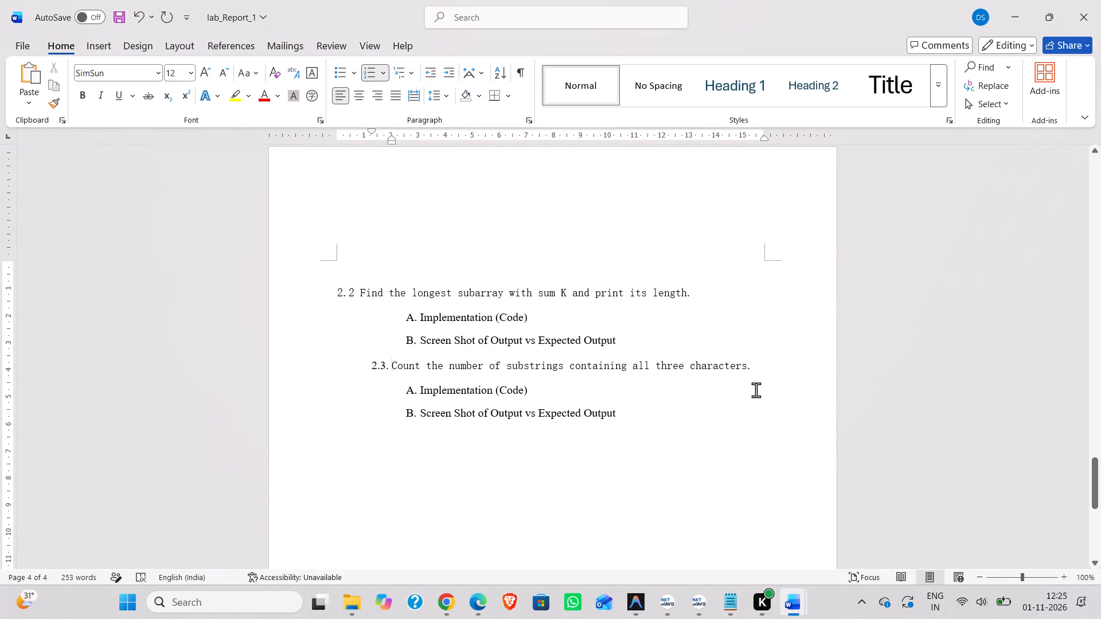
{"action": "left_click_drag", "start_coordinate": [765, 370], "coordinate": [364, 358]}
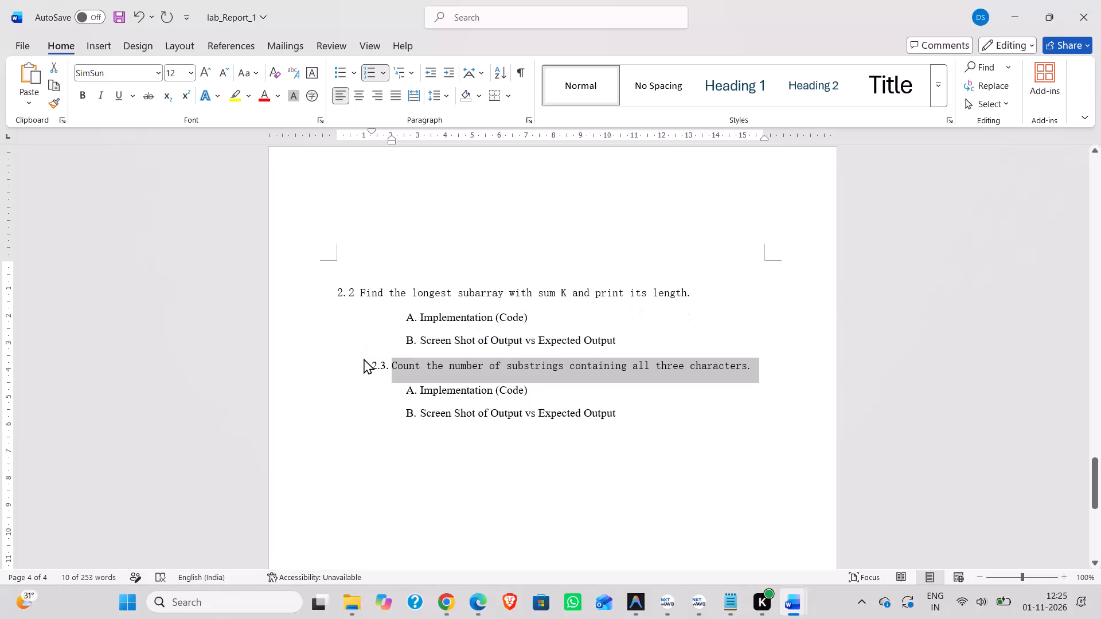
{"action": "key", "text": "ctrl+c"}
{"action": "key", "text": "alt+Tab"}
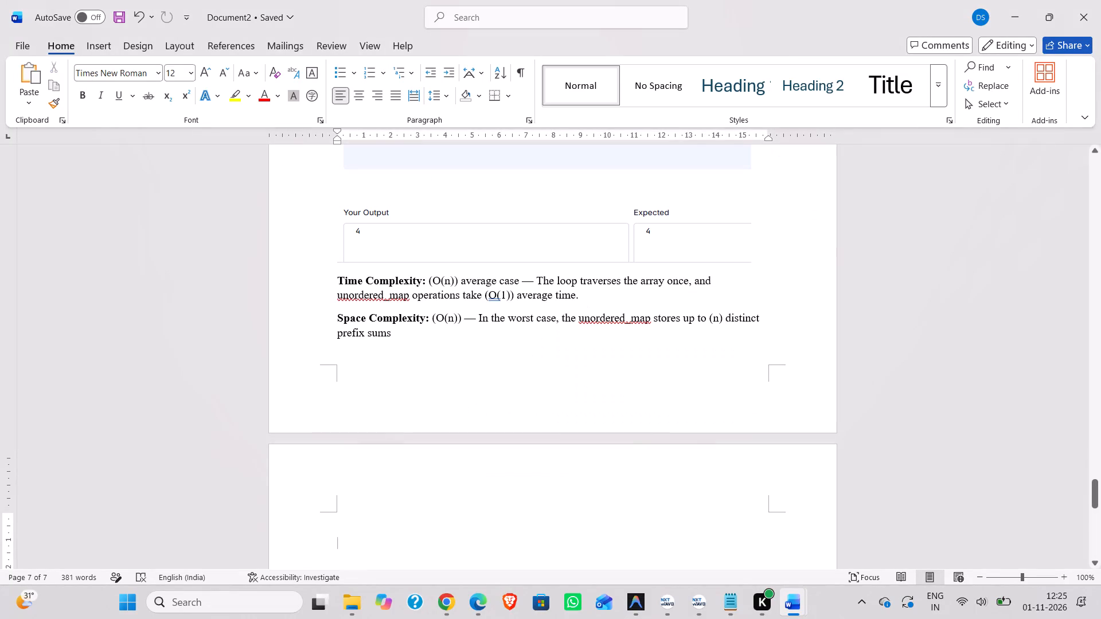
{"action": "key", "text": "ctrl+v"}
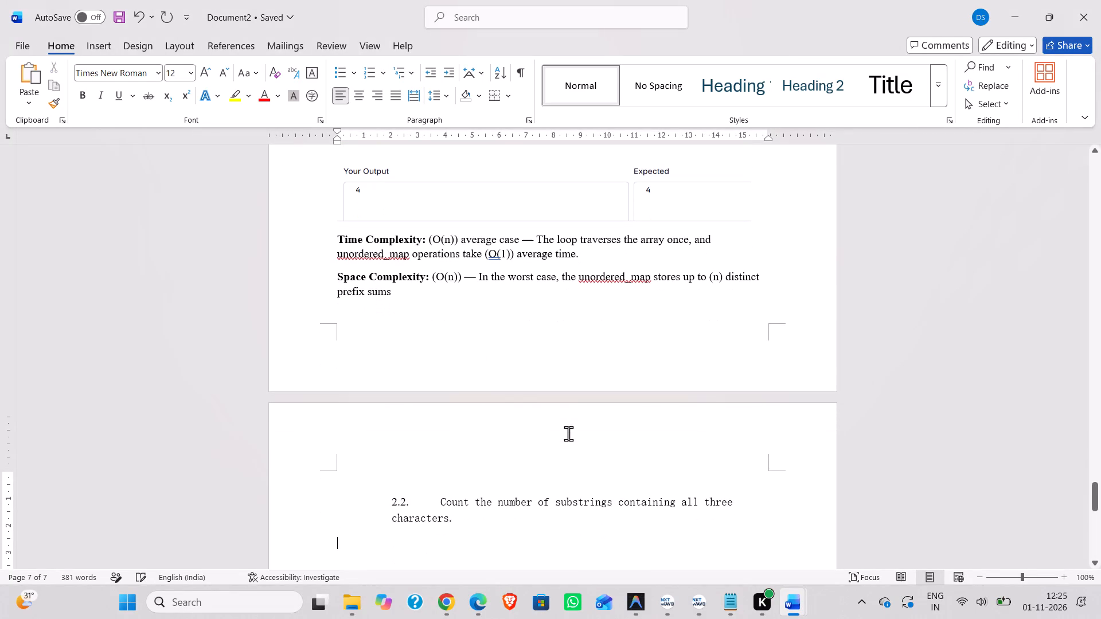
{"action": "scroll", "coordinate": [552, 437], "scroll_direction": "down", "scroll_amount": 4}
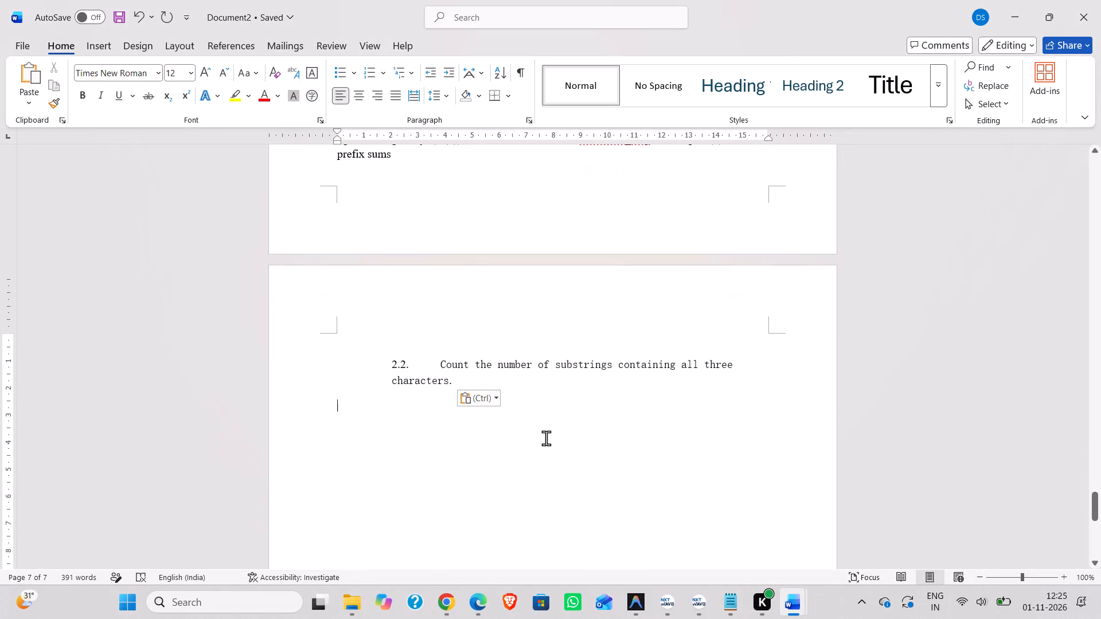
Replace the automatic list number before the pasted substrings title with '2.3' at the margin.
{"action": "key", "text": "alt+Tab"}
{"action": "key", "text": "alt+Tab"}
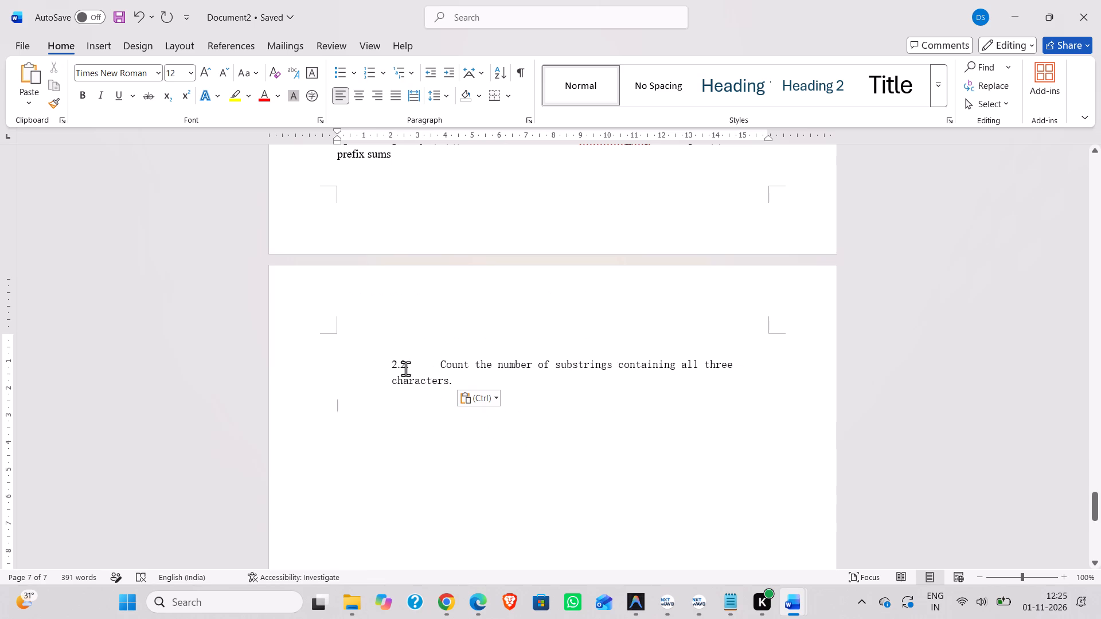
{"action": "left_click", "coordinate": [405, 369]}
{"action": "left_click", "coordinate": [439, 363]}
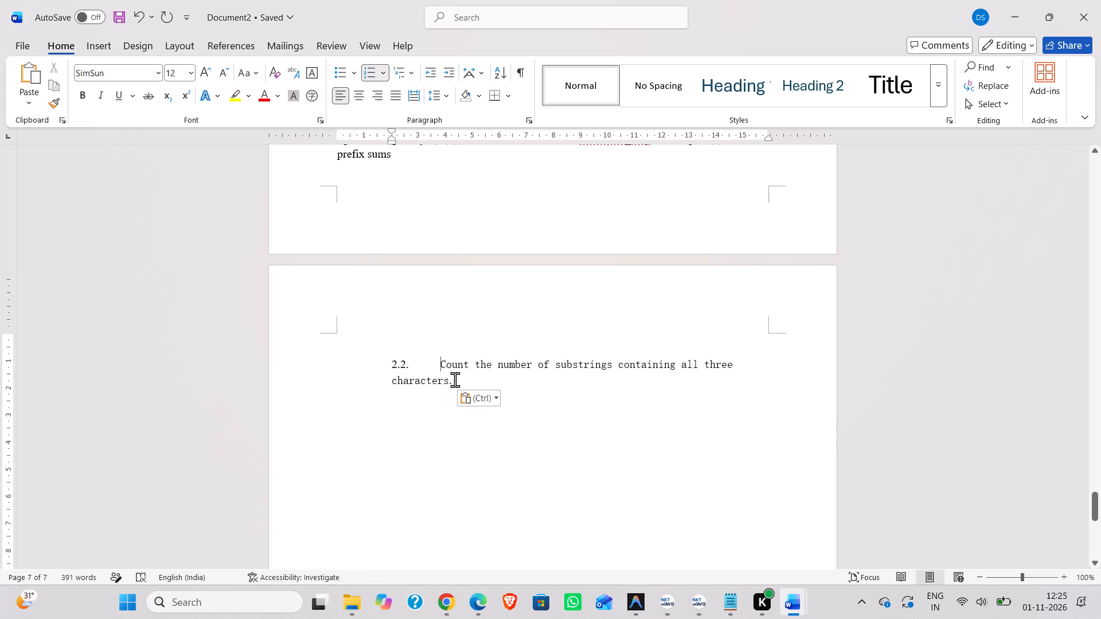
{"action": "key", "text": "BackSpace"}
{"action": "key", "text": "BackSpace"}
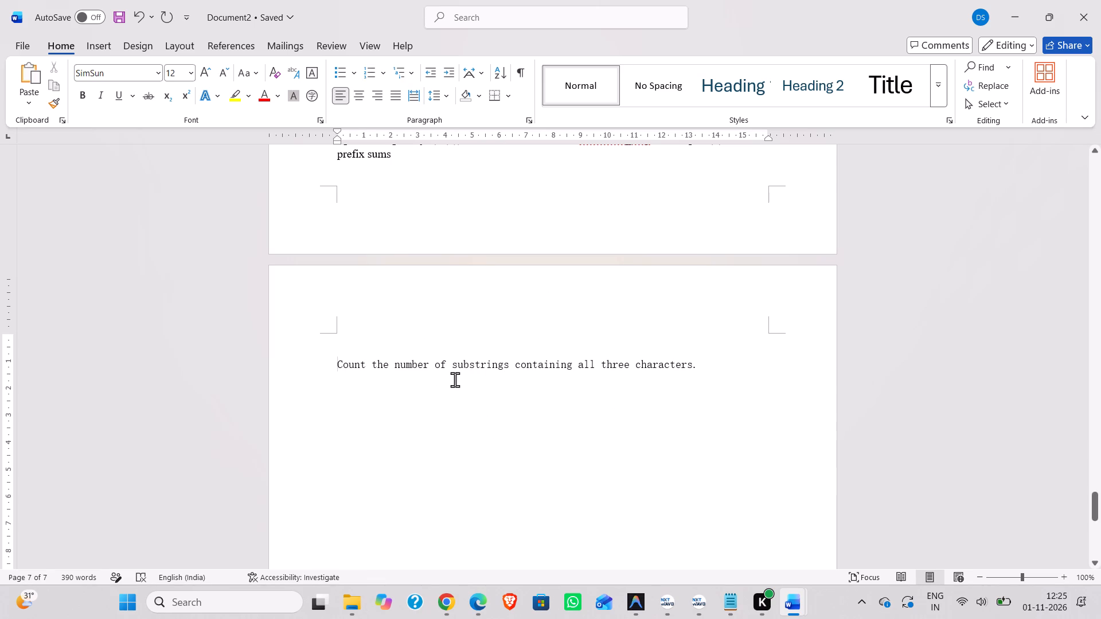
{"action": "type", "text": "2.3"}
{"action": "key", "text": "space"}
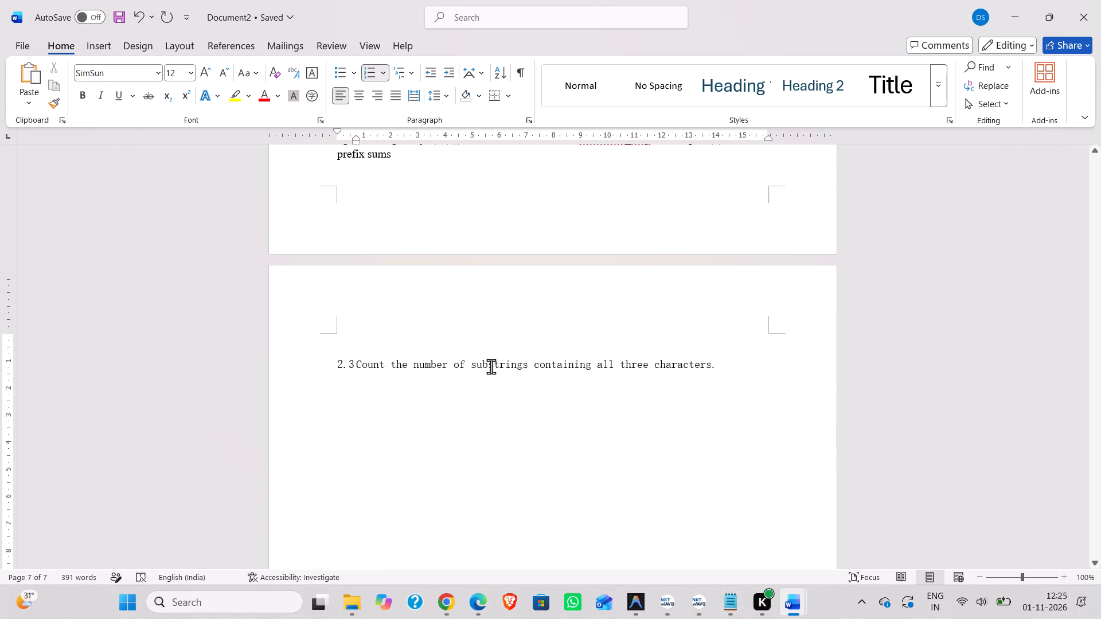
Replace the full stop at the end of the 2.3 title with a colon.
{"action": "left_click", "coordinate": [750, 360]}
{"action": "key", "text": "BackSpace"}
{"action": "key", "text": "BackSpace"}
{"action": "key", "text": "s"}
{"action": "key", "text": "shift+colon"}
Make the 2.3 title 'Count the number of substrings containing all three characters:' bold.
{"action": "left_click_drag", "start_coordinate": [740, 367], "coordinate": [357, 358]}
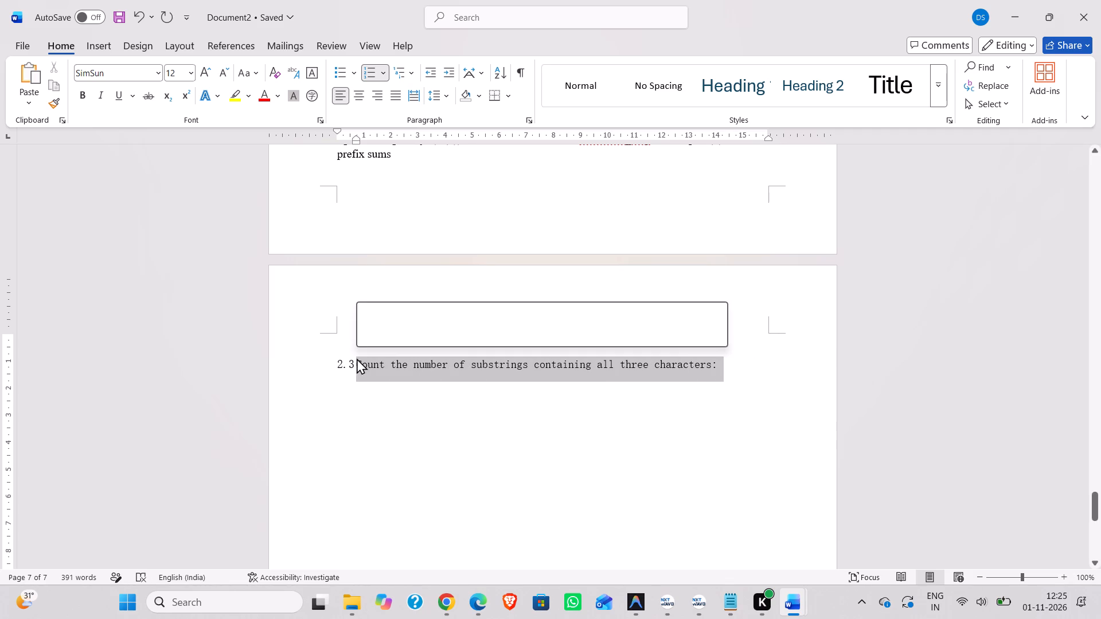
{"action": "left_click", "coordinate": [364, 342]}
{"action": "left_click", "coordinate": [391, 407]}
{"action": "left_click", "coordinate": [467, 394]}
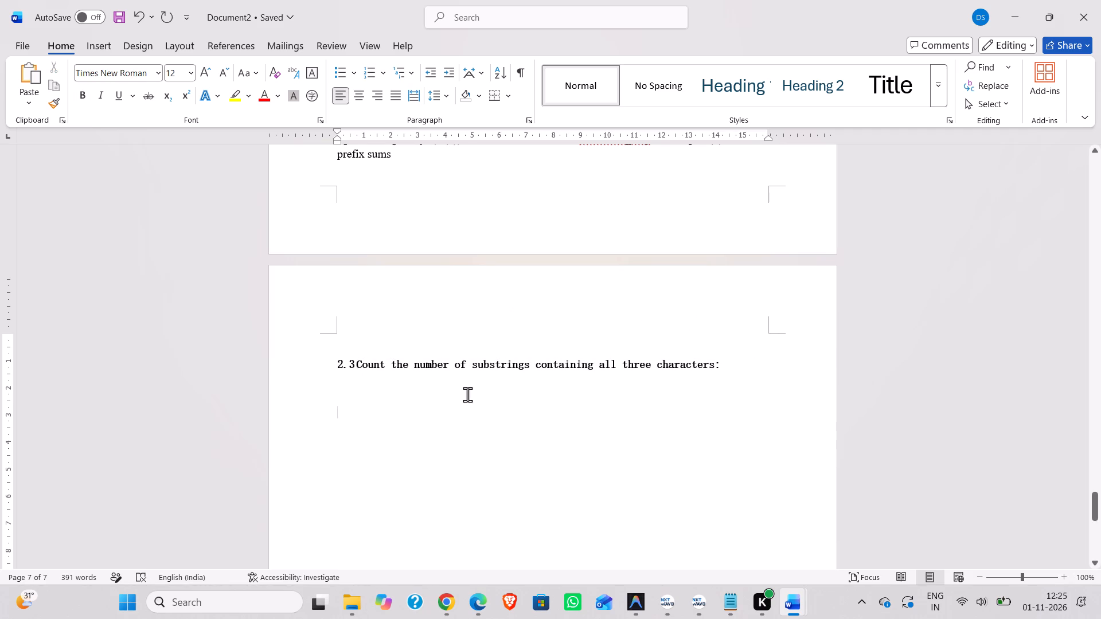
Insert a space between '2.3' and 'Count' in the title.
{"action": "scroll", "coordinate": [397, 382], "scroll_direction": "up", "scroll_amount": 17}
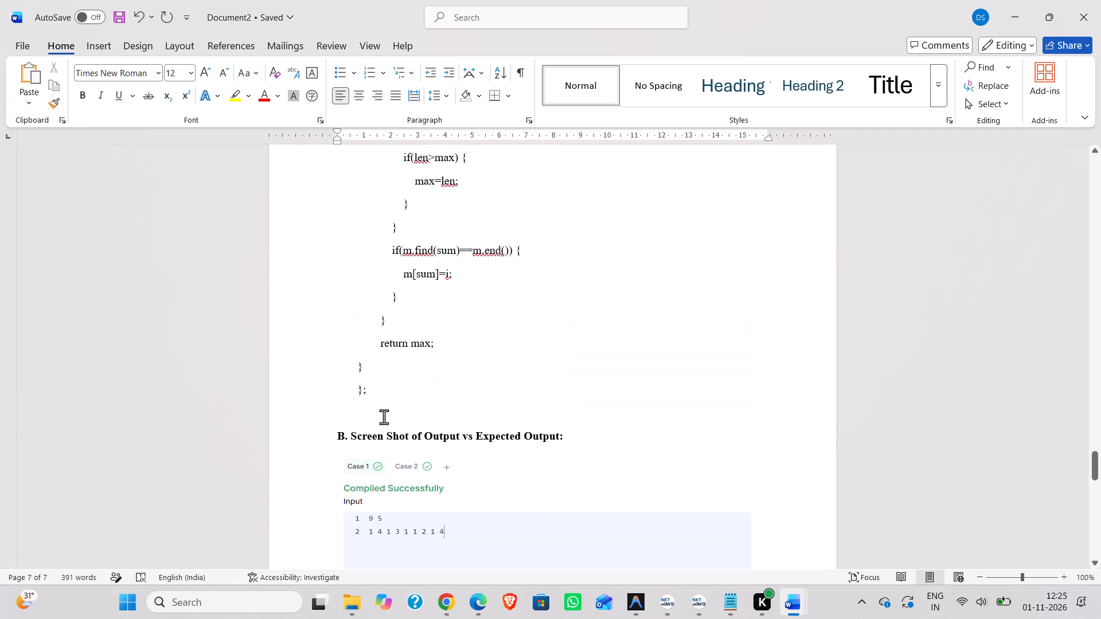
{"action": "scroll", "coordinate": [384, 417], "scroll_direction": "down", "scroll_amount": 14}
{"action": "left_click", "coordinate": [354, 461]}
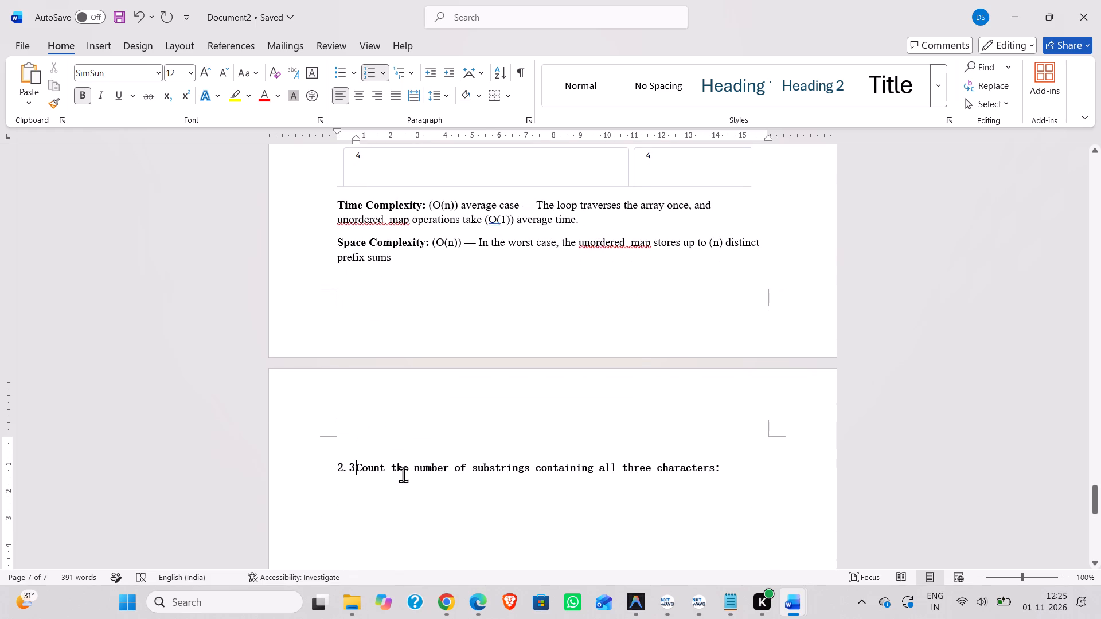
{"action": "key", "text": "space"}
{"action": "left_click", "coordinate": [690, 510]}
{"action": "left_click", "coordinate": [370, 498]}
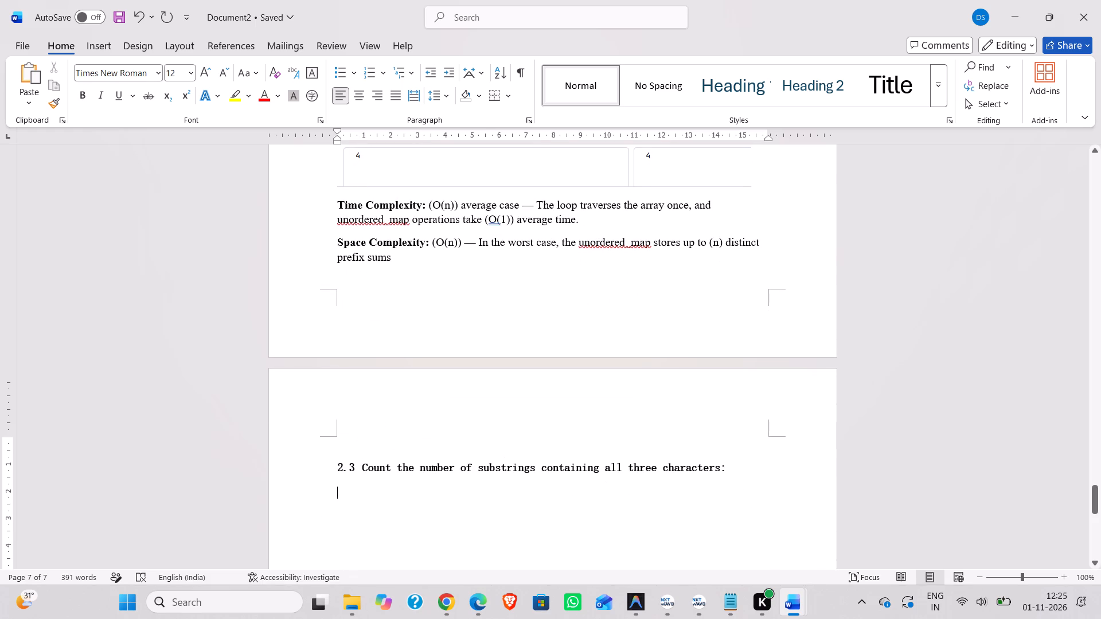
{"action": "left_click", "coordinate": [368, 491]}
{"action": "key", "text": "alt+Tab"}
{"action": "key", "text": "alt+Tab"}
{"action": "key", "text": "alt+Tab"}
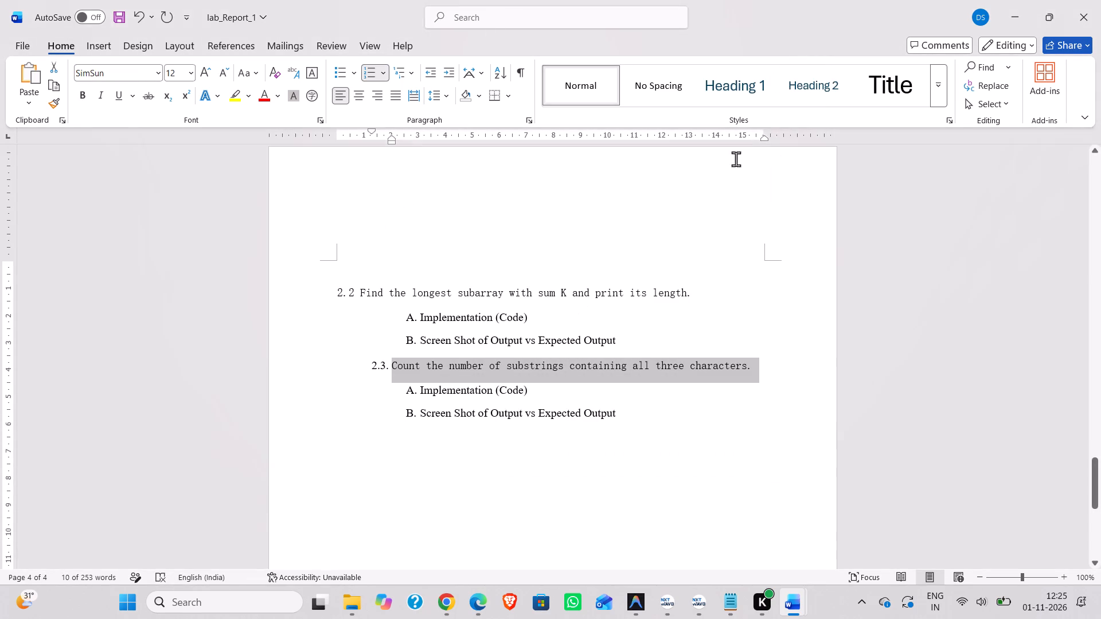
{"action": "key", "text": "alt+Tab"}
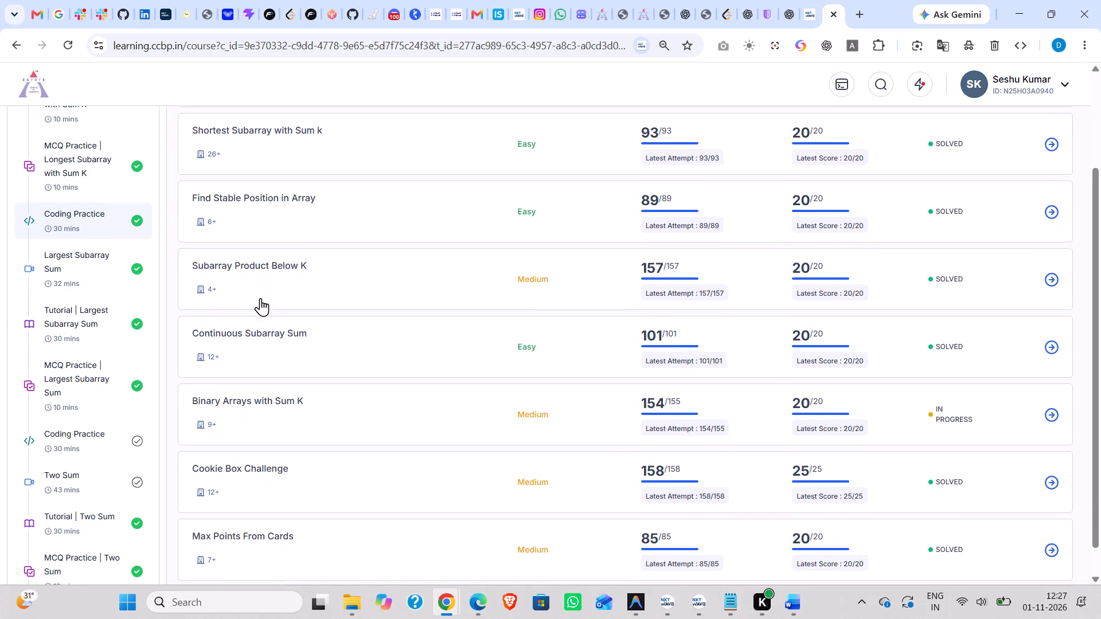
{"action": "scroll", "coordinate": [260, 298], "scroll_direction": "down", "scroll_amount": 2}
{"action": "scroll", "coordinate": [69, 344], "scroll_direction": "up", "scroll_amount": 5}
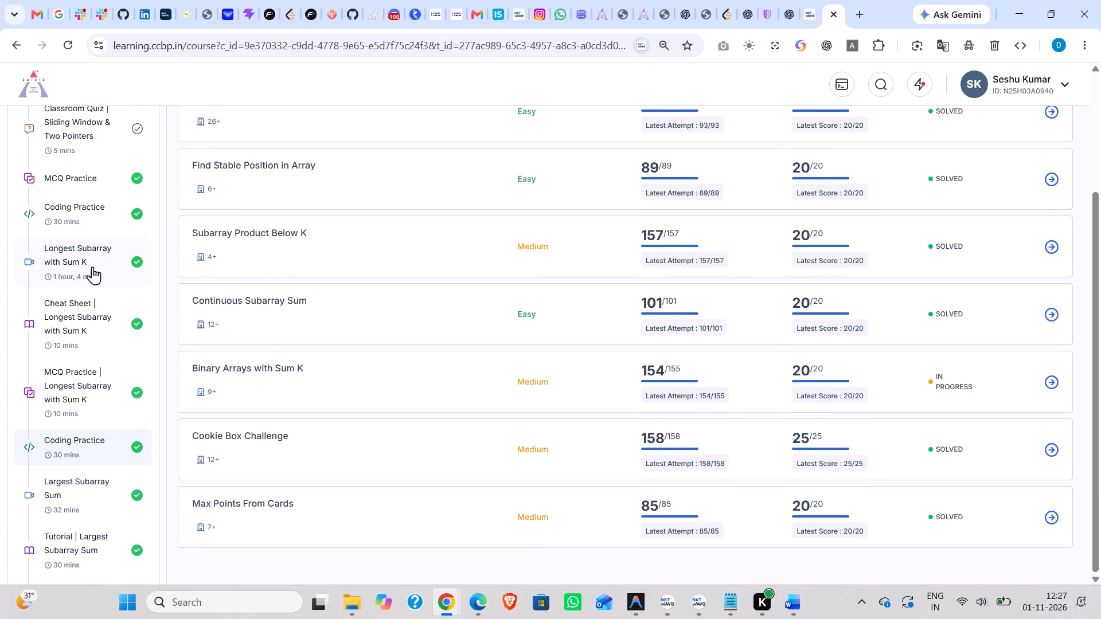
Open 'Substrings with All Three Characters' from the Coding Practice set preceding the Longest Subarray with Sum K lesson, and enlarge its code editor.
{"action": "left_click", "coordinate": [103, 222]}
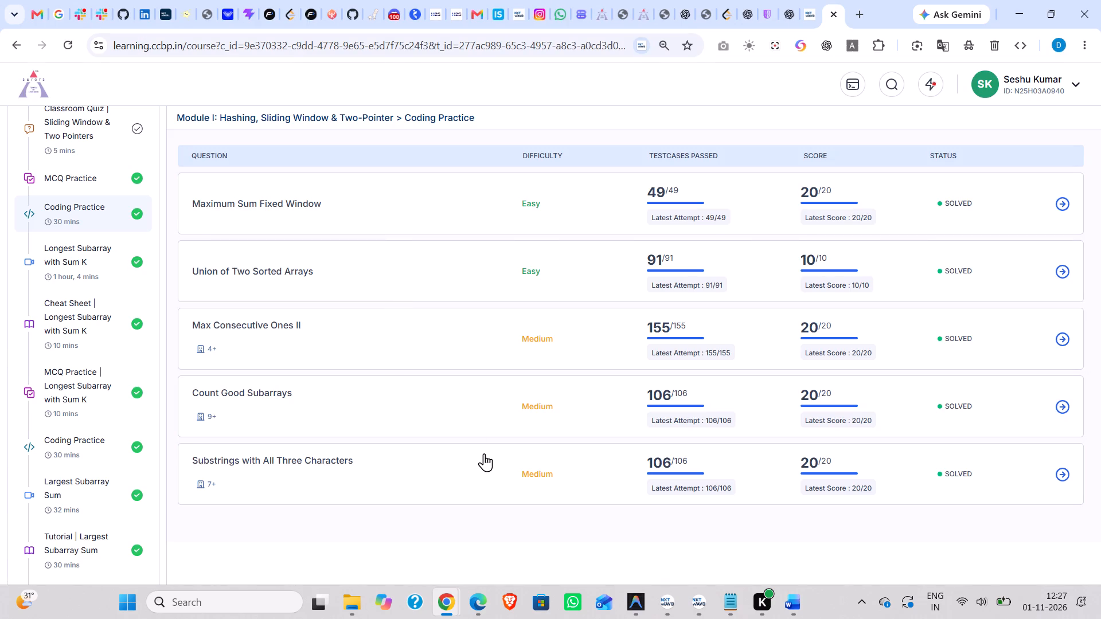
{"action": "left_click", "coordinate": [1061, 479]}
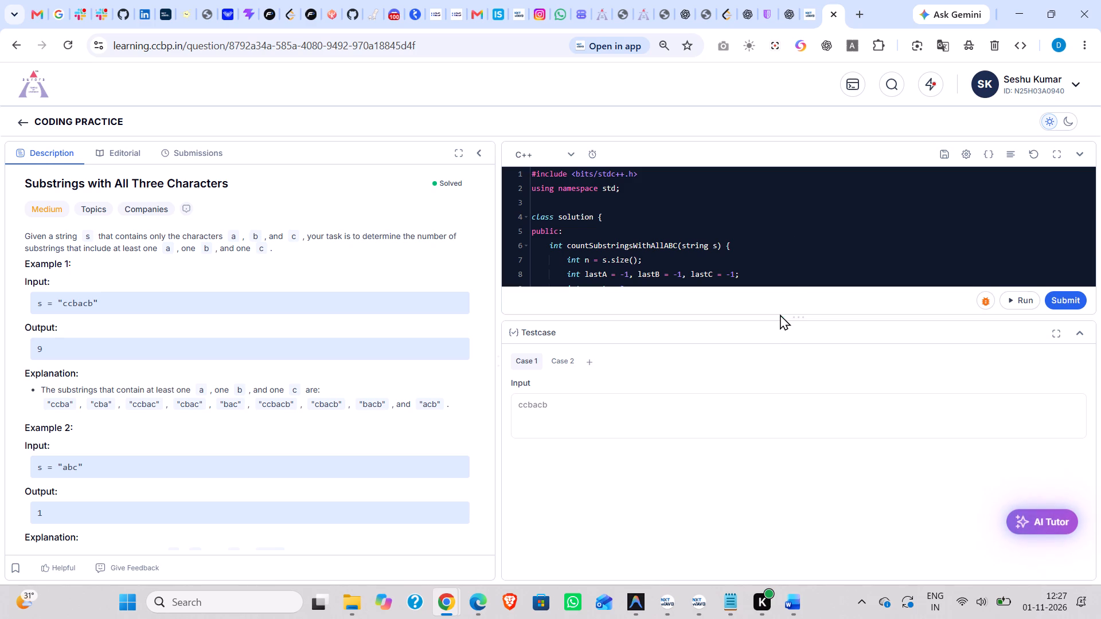
{"action": "left_click_drag", "start_coordinate": [776, 319], "coordinate": [813, 489]}
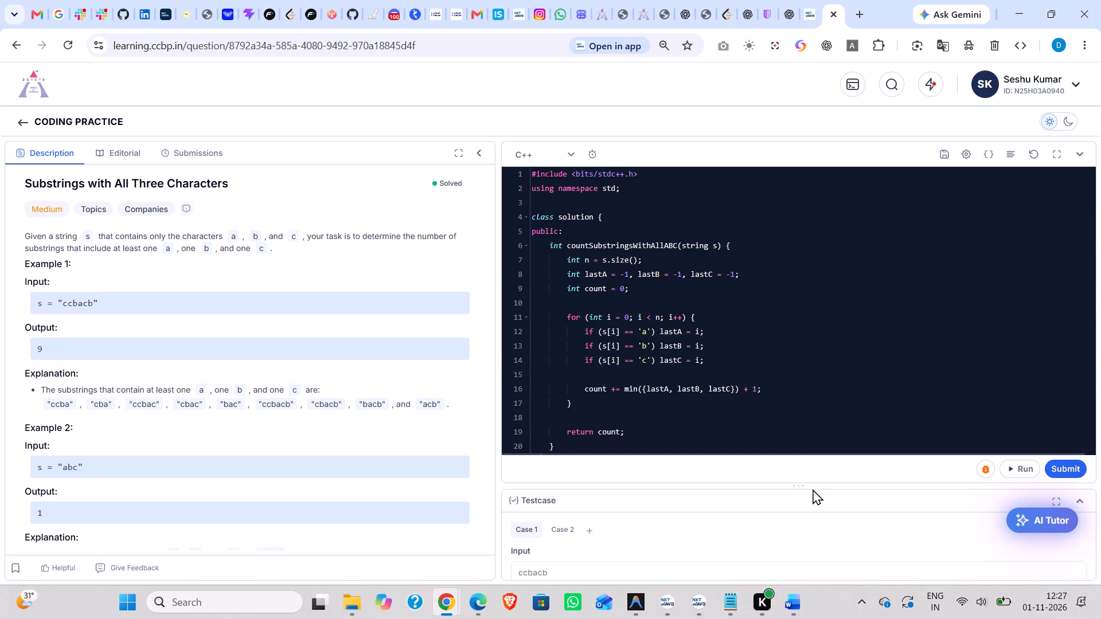
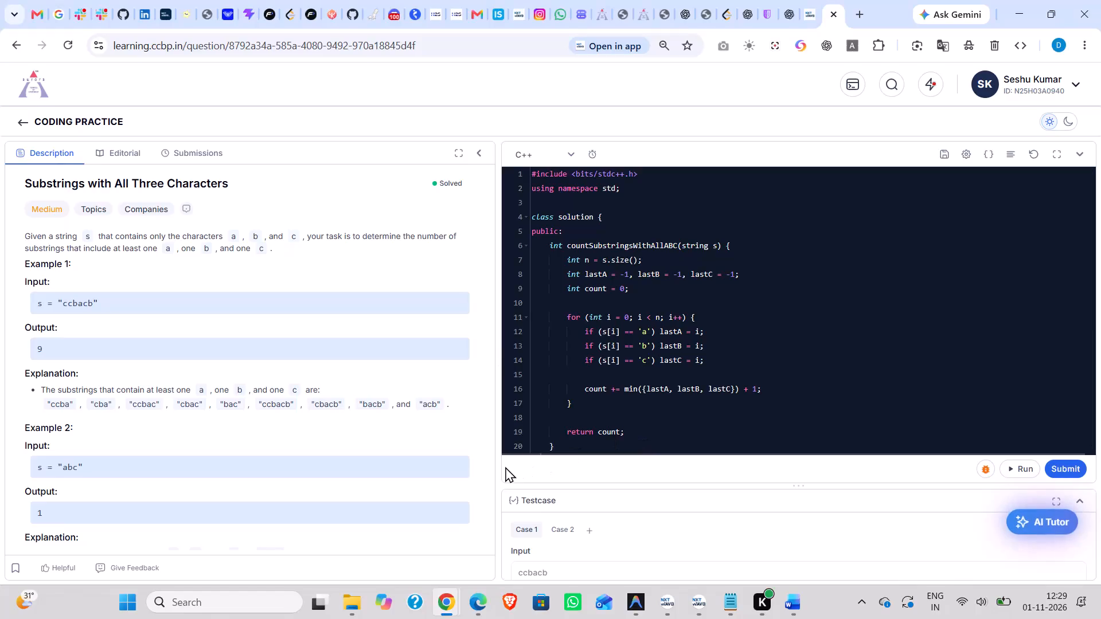
Capture a screenshot of the Substrings with All Three Characters problem, from its title through the Example 1 explanation.
{"action": "scroll", "coordinate": [227, 485], "scroll_direction": "down", "scroll_amount": 1, "text": "ctrl"}
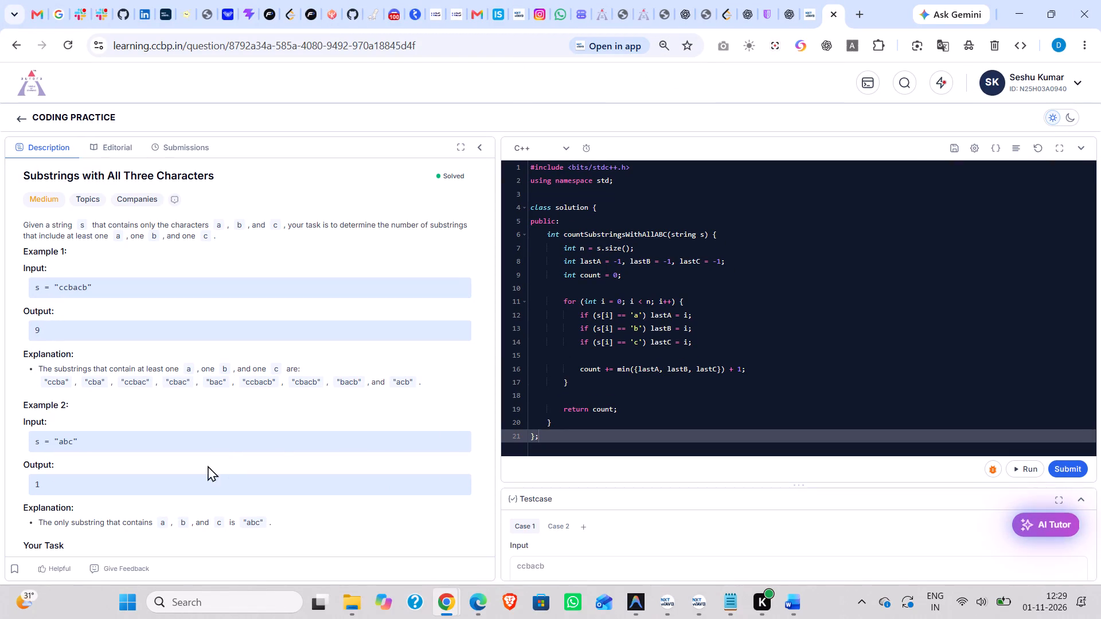
{"action": "key", "text": "Print"}
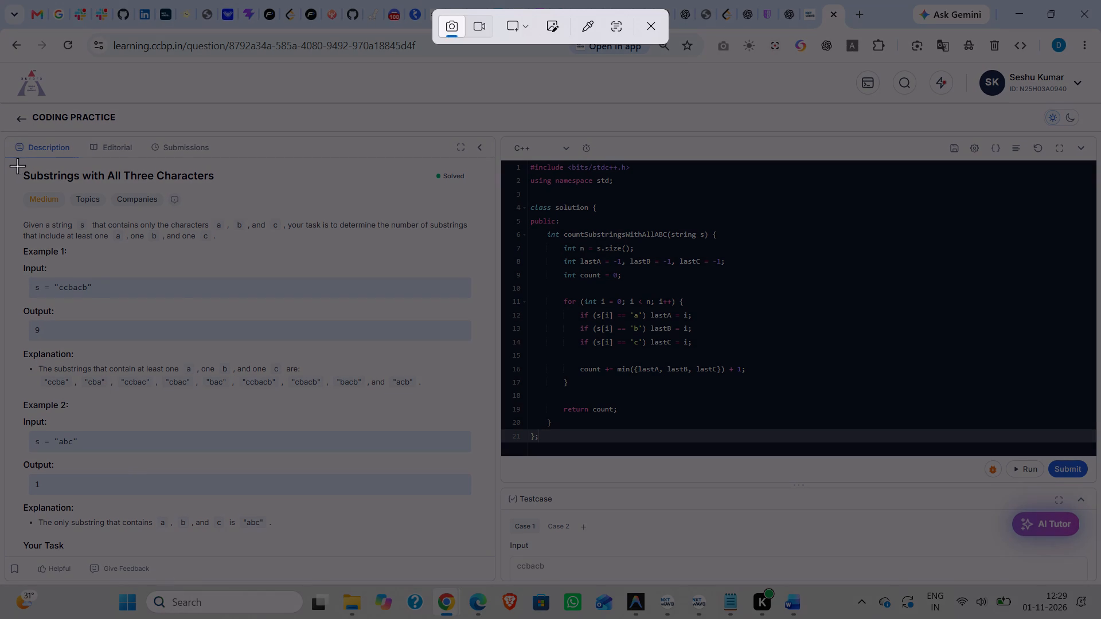
{"action": "left_click_drag", "start_coordinate": [17, 166], "coordinate": [225, 383]}
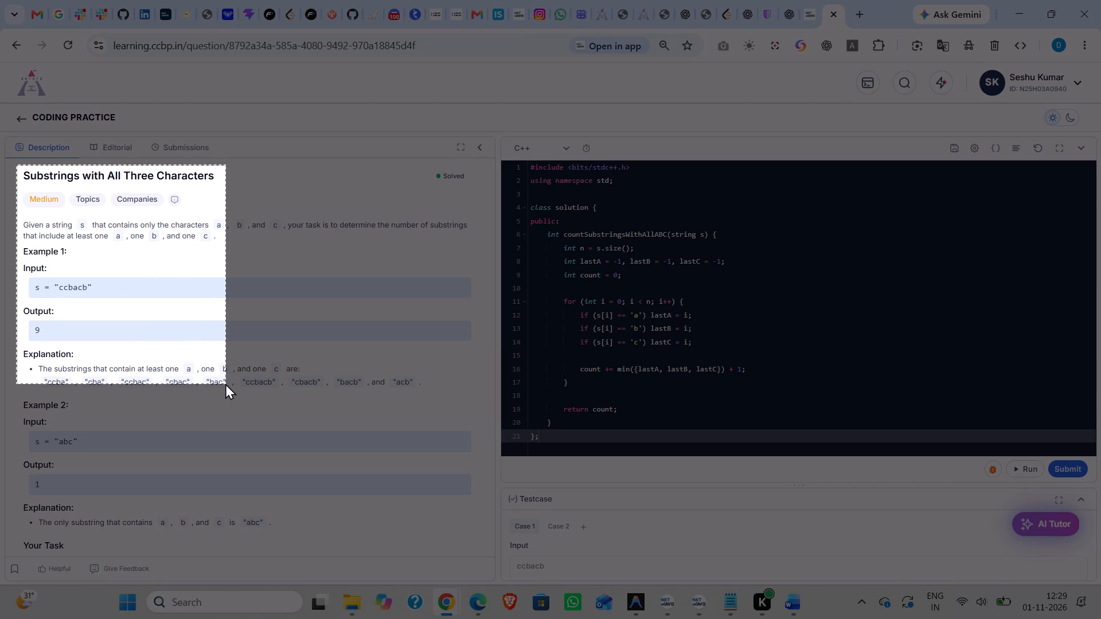
{"action": "left_click_drag", "start_coordinate": [225, 383], "coordinate": [330, 404]}
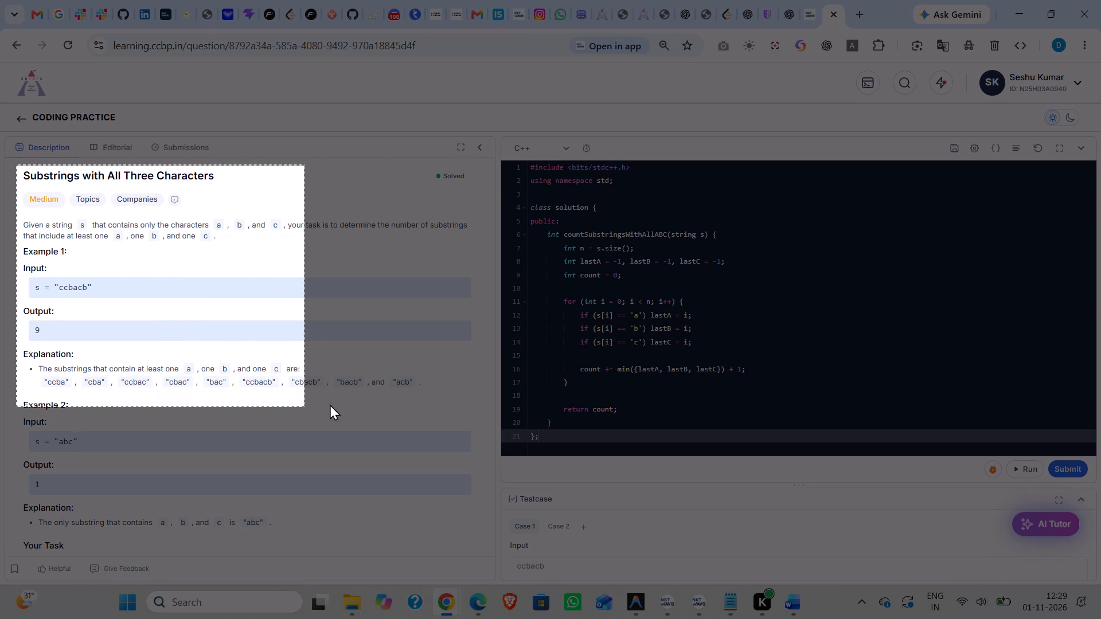
{"action": "left_click_drag", "start_coordinate": [330, 404], "coordinate": [488, 400]}
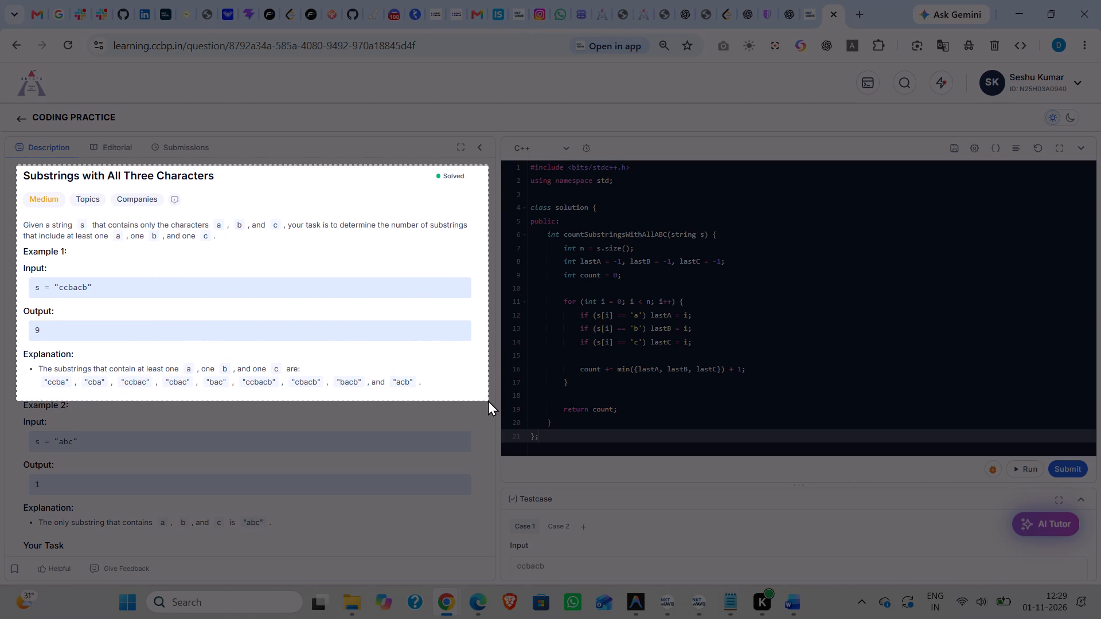
{"action": "left_click_drag", "start_coordinate": [488, 400], "coordinate": [485, 403]}
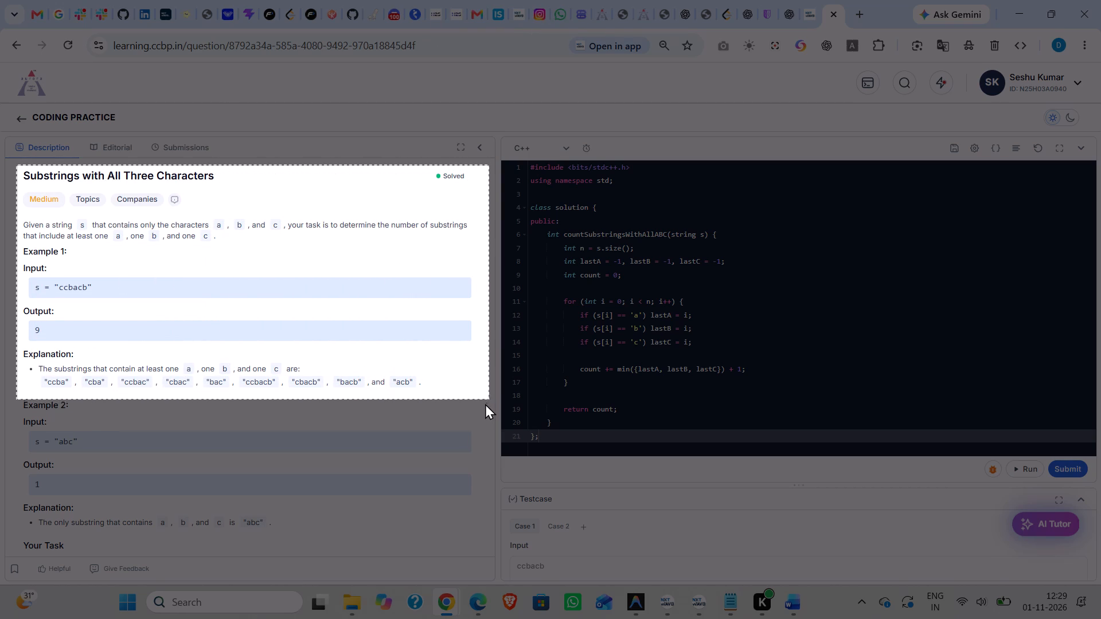
{"action": "left_click_drag", "start_coordinate": [485, 403], "coordinate": [483, 399]}
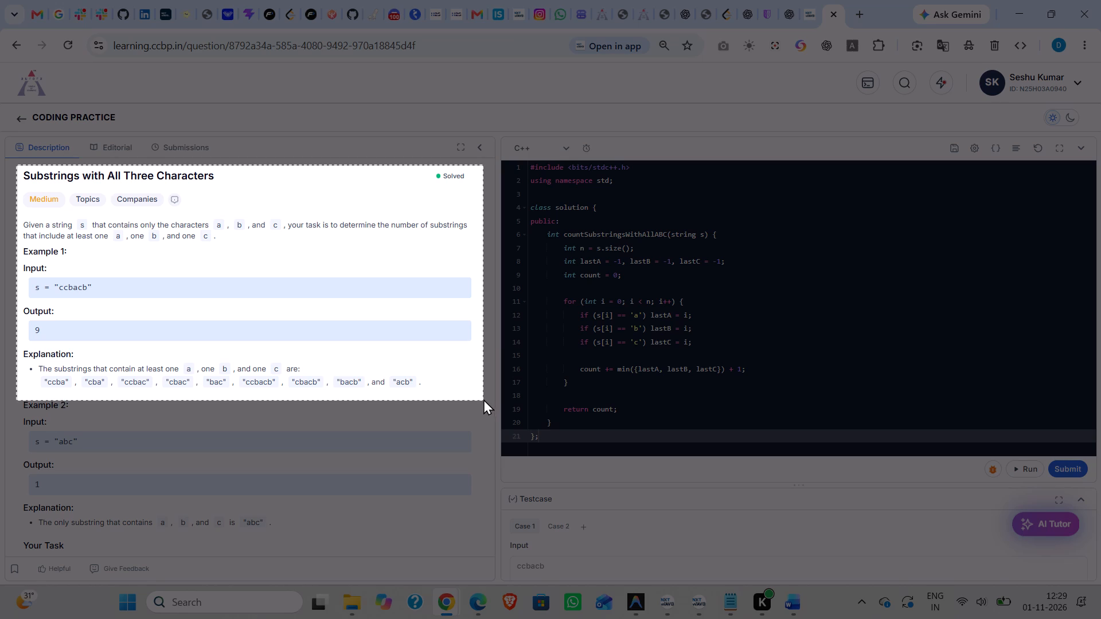
{"action": "left_click_drag", "start_coordinate": [483, 399], "coordinate": [484, 398]}
Switch to the Word report and paste the captured problem image under the 2.3 heading.
{"action": "key", "text": "alt+Tab"}
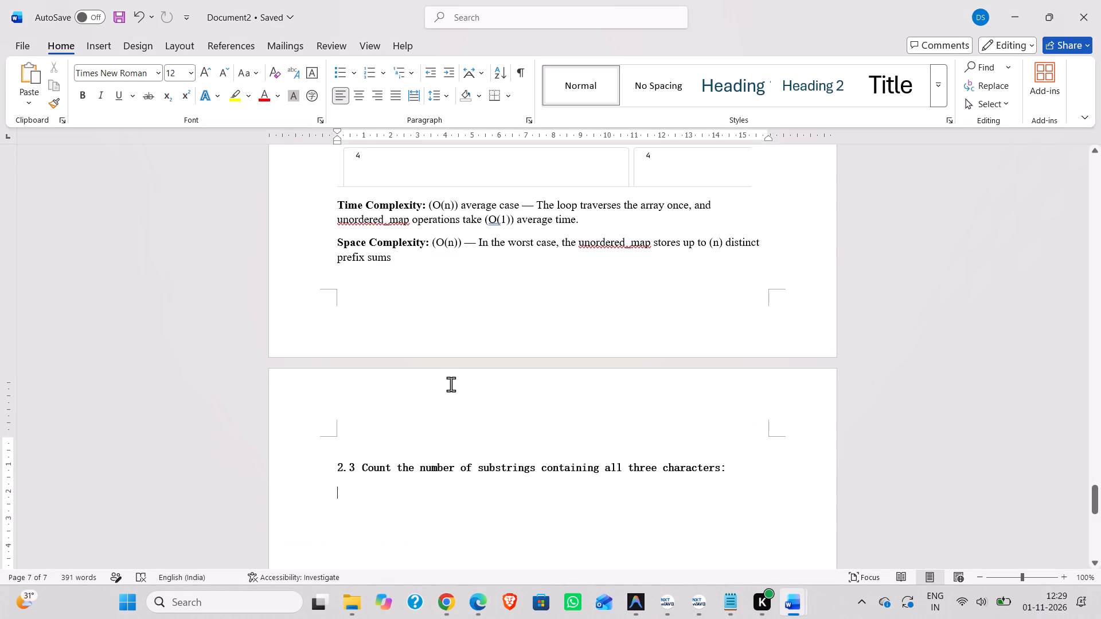
{"action": "key", "text": "ctrl+v"}
{"action": "scroll", "coordinate": [427, 374], "scroll_direction": "down", "scroll_amount": 8}
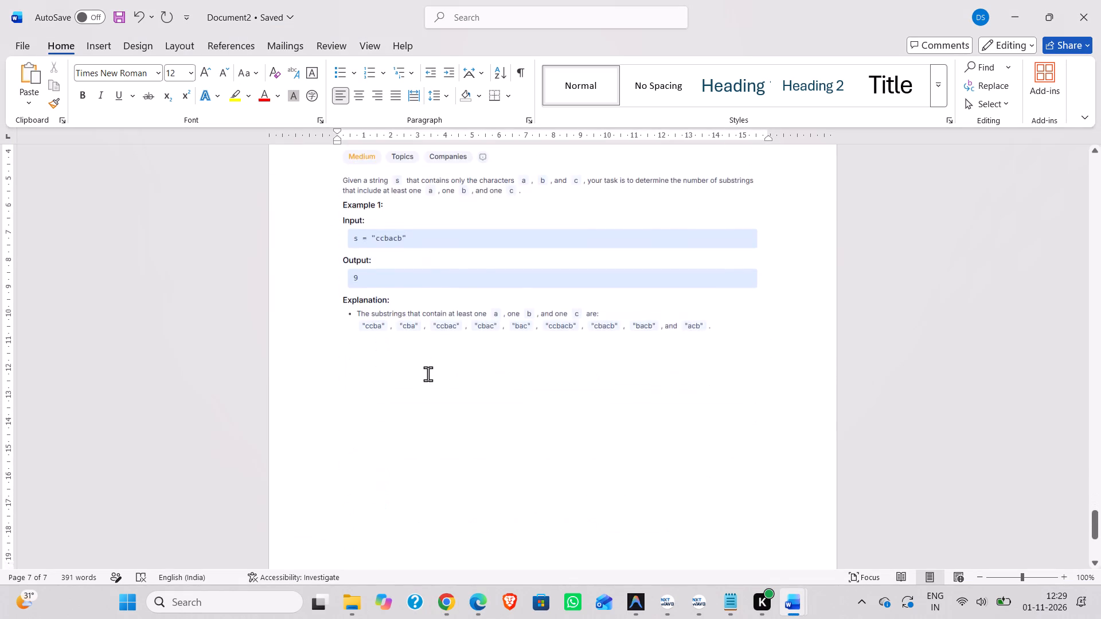
{"action": "scroll", "coordinate": [428, 374], "scroll_direction": "down", "scroll_amount": 9}
{"action": "scroll", "coordinate": [467, 381], "scroll_direction": "up", "scroll_amount": 9}
{"action": "left_click", "coordinate": [465, 311]}
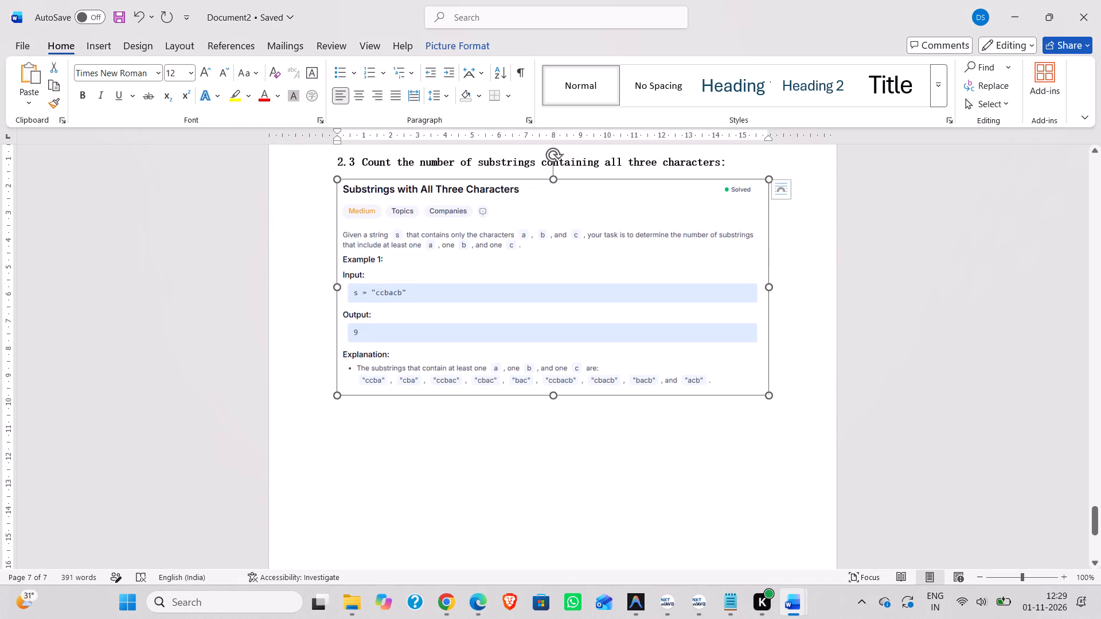
{"action": "scroll", "coordinate": [495, 369], "scroll_direction": "up", "scroll_amount": 2}
{"action": "left_click", "coordinate": [513, 468]}
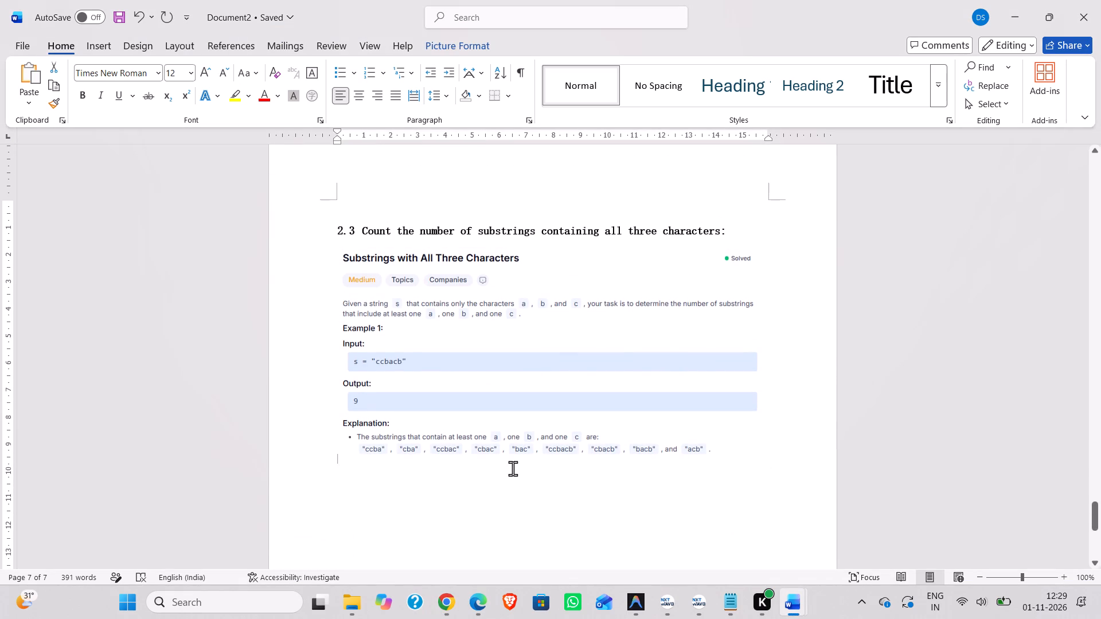
Copy the 'Implementation (Code):' heading from experiment 2.2 and paste it below the 2.3 problem image.
{"action": "scroll", "coordinate": [513, 468], "scroll_direction": "up", "scroll_amount": 12}
{"action": "scroll", "coordinate": [513, 468], "scroll_direction": "up", "scroll_amount": 18}
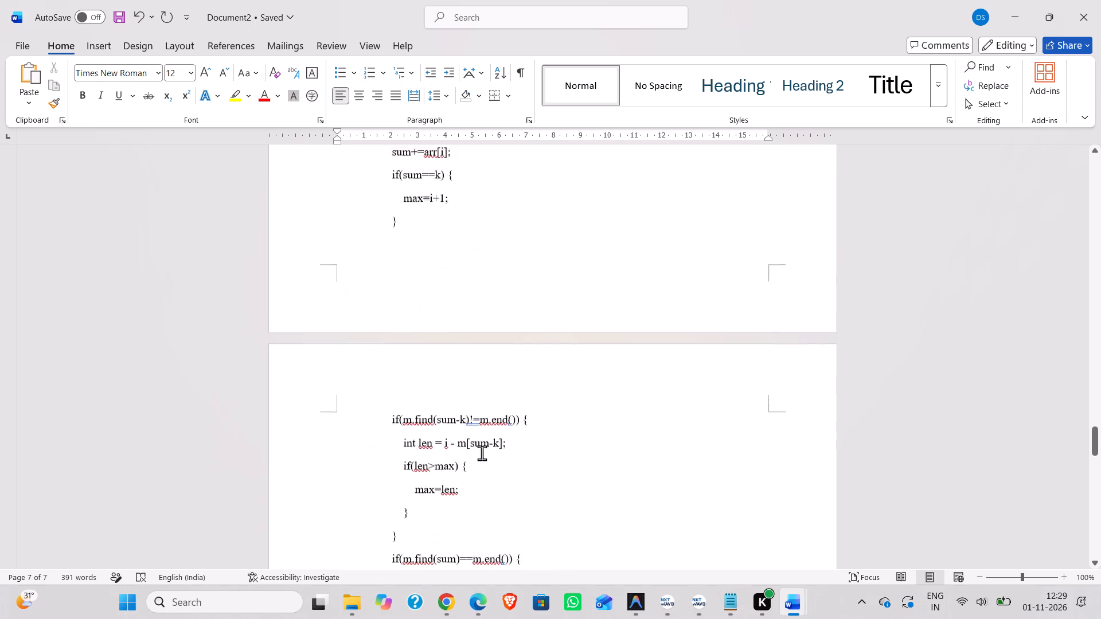
{"action": "scroll", "coordinate": [482, 453], "scroll_direction": "up", "scroll_amount": 11}
{"action": "left_click_drag", "start_coordinate": [480, 307], "coordinate": [371, 301]}
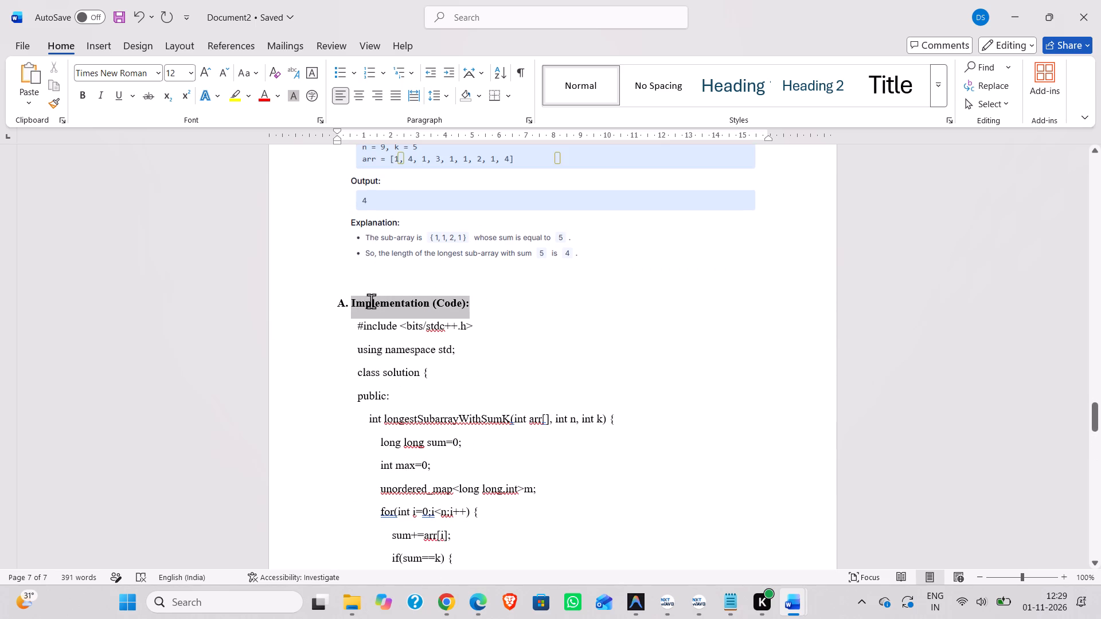
{"action": "left_click_drag", "start_coordinate": [371, 301], "coordinate": [361, 301]}
{"action": "key", "text": "ctrl+c"}
{"action": "scroll", "coordinate": [361, 301], "scroll_direction": "down", "scroll_amount": 9}
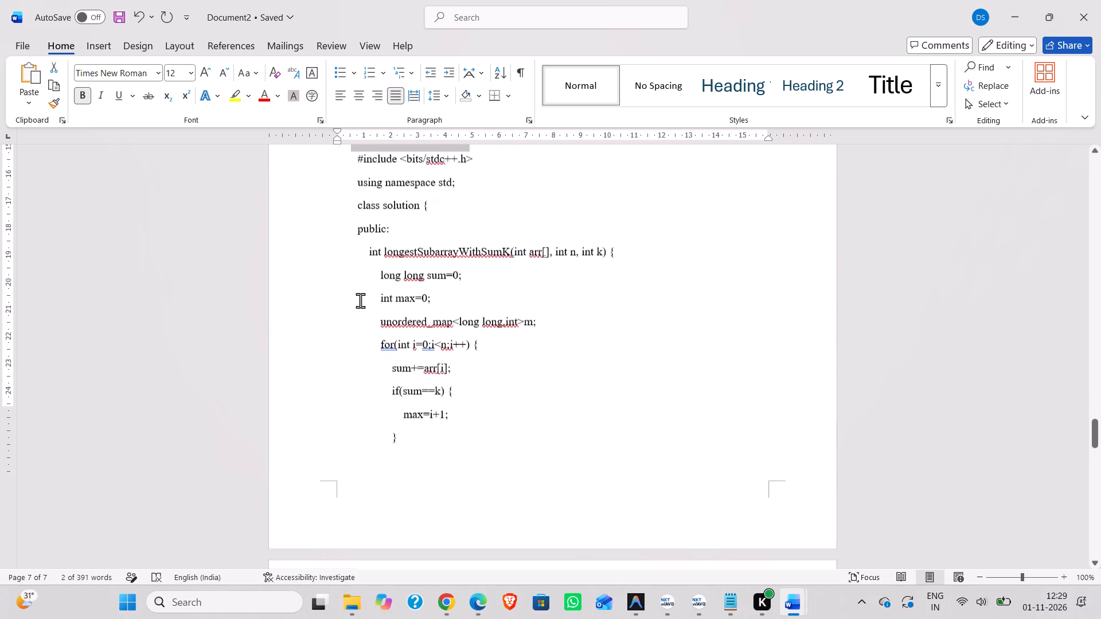
{"action": "scroll", "coordinate": [360, 300], "scroll_direction": "down", "scroll_amount": 20}
{"action": "scroll", "coordinate": [360, 300], "scroll_direction": "down", "scroll_amount": 6}
{"action": "scroll", "coordinate": [390, 346], "scroll_direction": "down", "scroll_amount": 9}
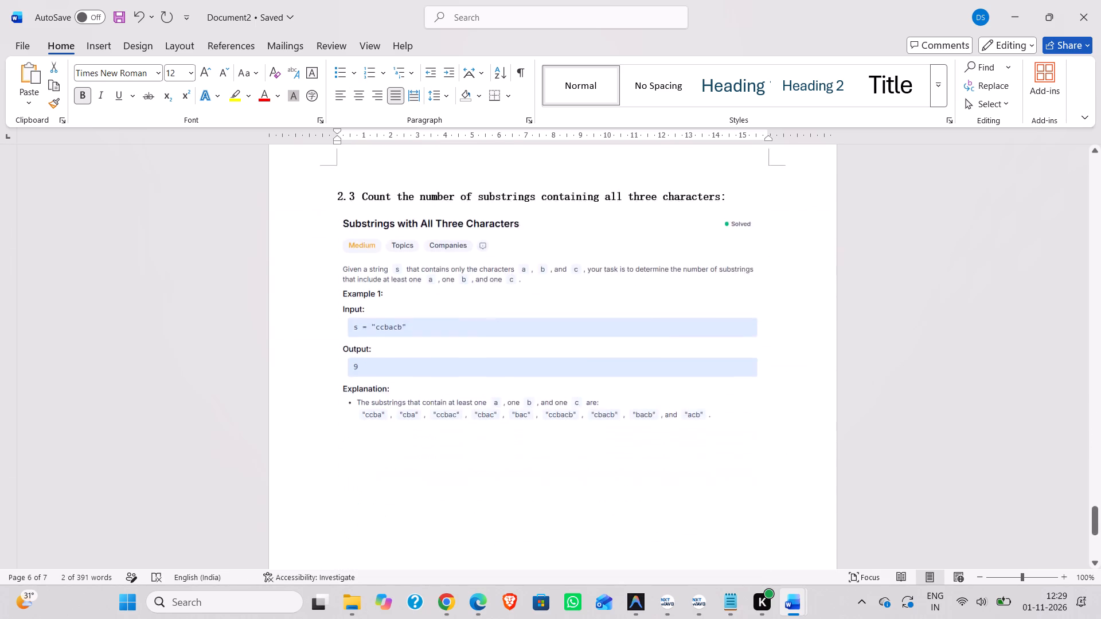
{"action": "scroll", "coordinate": [390, 346], "scroll_direction": "down", "scroll_amount": 3}
{"action": "left_click", "coordinate": [390, 346]}
{"action": "left_click", "coordinate": [374, 289]}
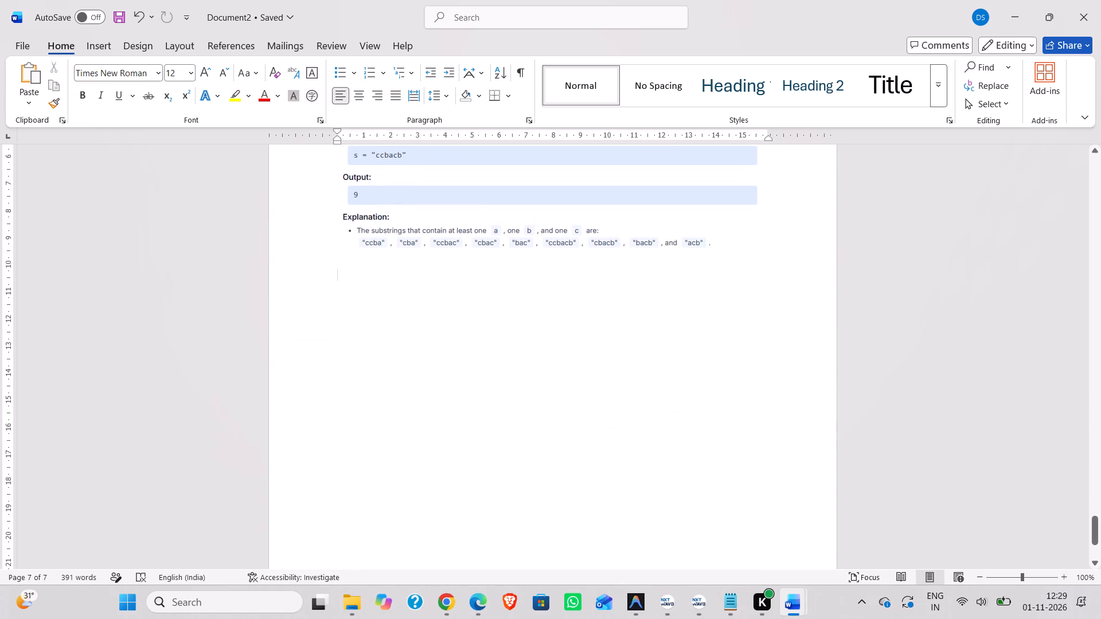
{"action": "key", "text": "ctrl+v"}
Prefix the 2.3 'Implementation (Code):' heading with 'A. ' as plain text, without automatic list formatting.
{"action": "left_click", "coordinate": [339, 282]}
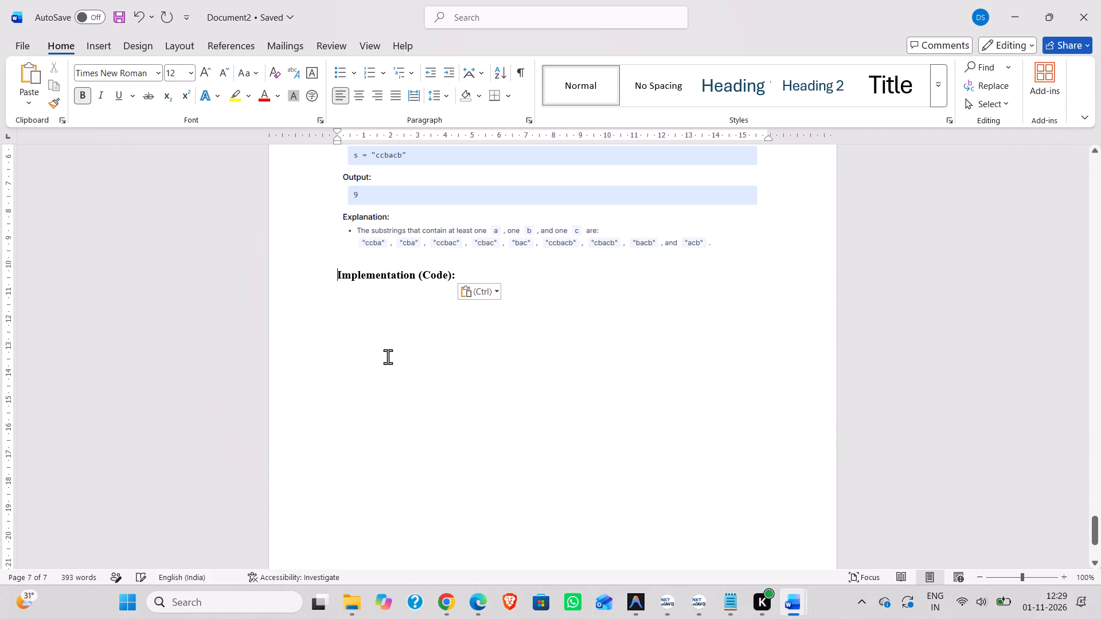
{"action": "type", "text": "A."}
{"action": "key", "text": "space"}
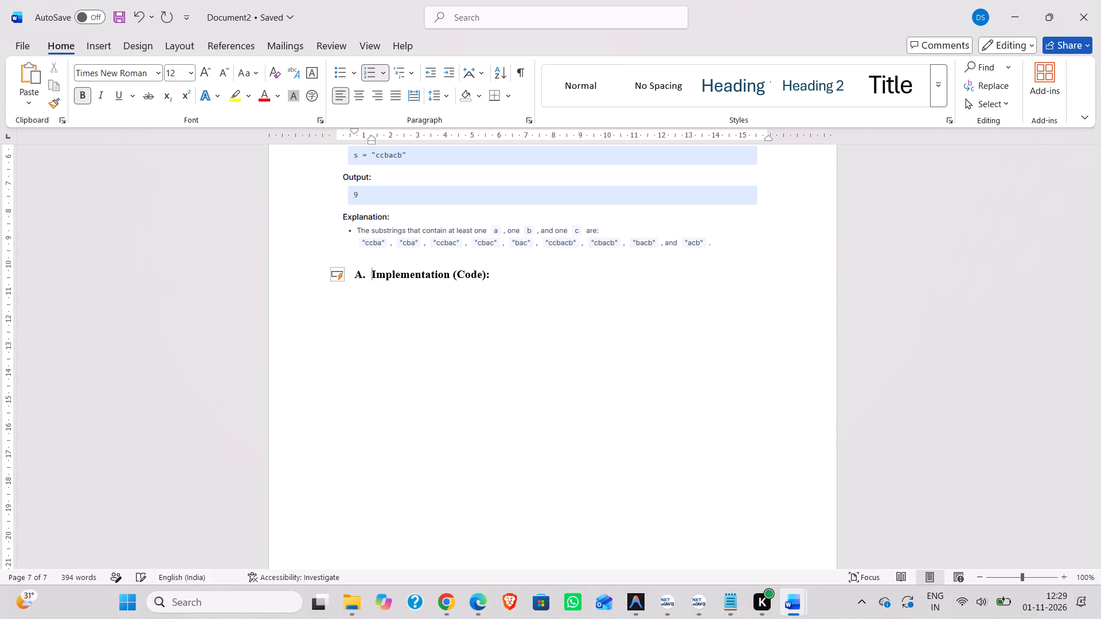
{"action": "key", "text": "ctrl+z"}
Copy the full C++ solution from the course site in Chrome and paste it non-bold under 2.3's 'A. Implementation (Code):' heading in Word.
{"action": "left_click", "coordinate": [497, 352]}
{"action": "left_click", "coordinate": [412, 298]}
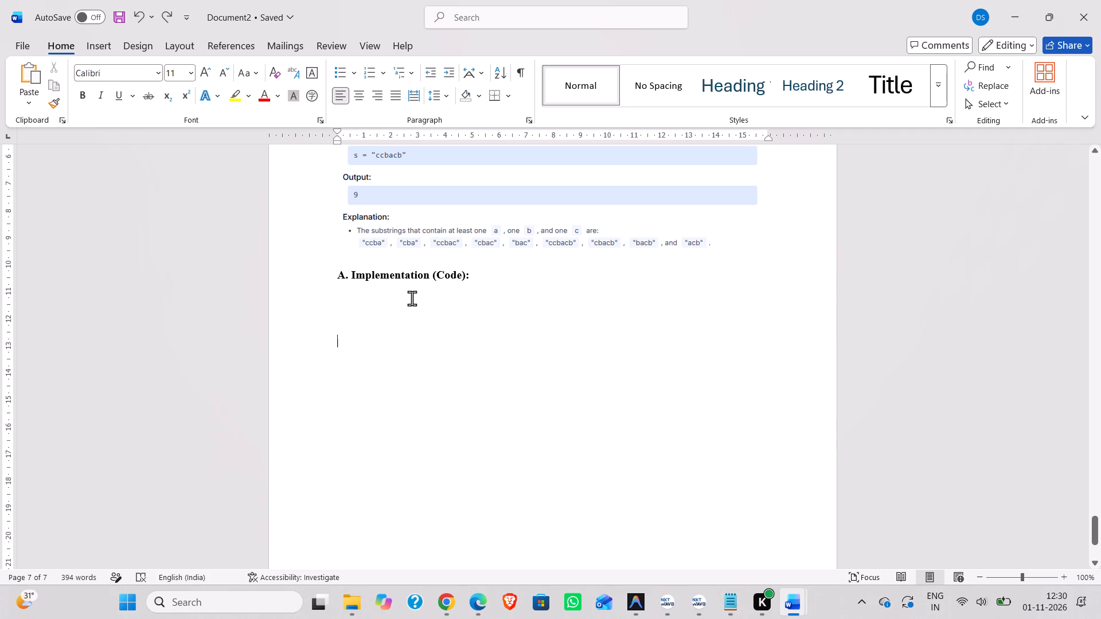
{"action": "scroll", "coordinate": [444, 370], "scroll_direction": "up", "scroll_amount": 6}
{"action": "scroll", "coordinate": [457, 384], "scroll_direction": "down", "scroll_amount": 11}
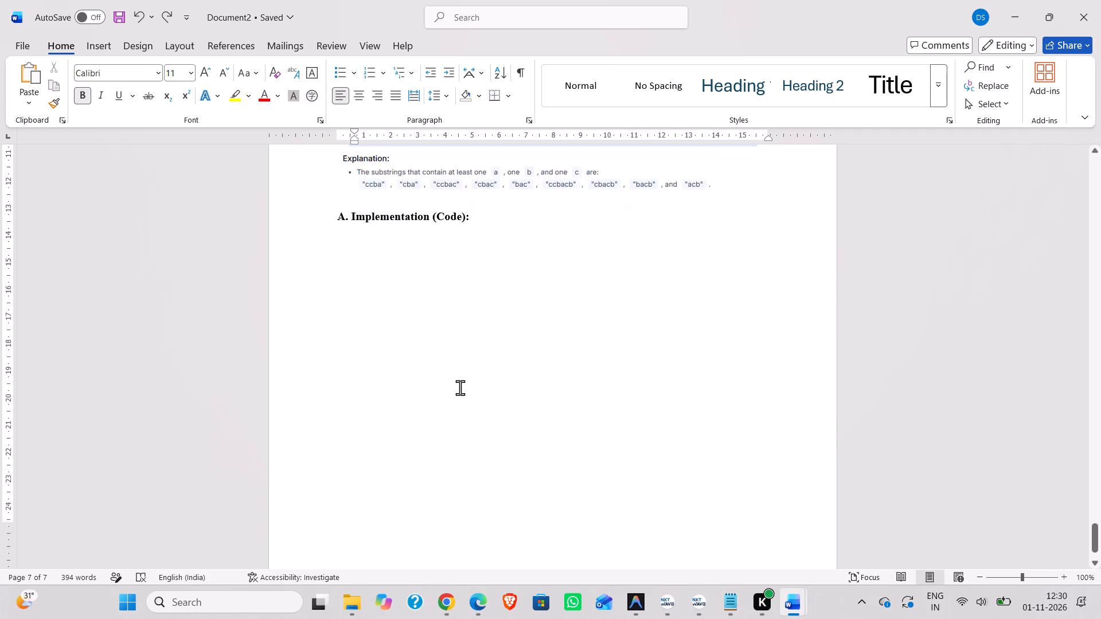
{"action": "scroll", "coordinate": [460, 387], "scroll_direction": "down", "scroll_amount": 2}
{"action": "key", "text": "alt+Tab"}
{"action": "left_click", "coordinate": [652, 334]}
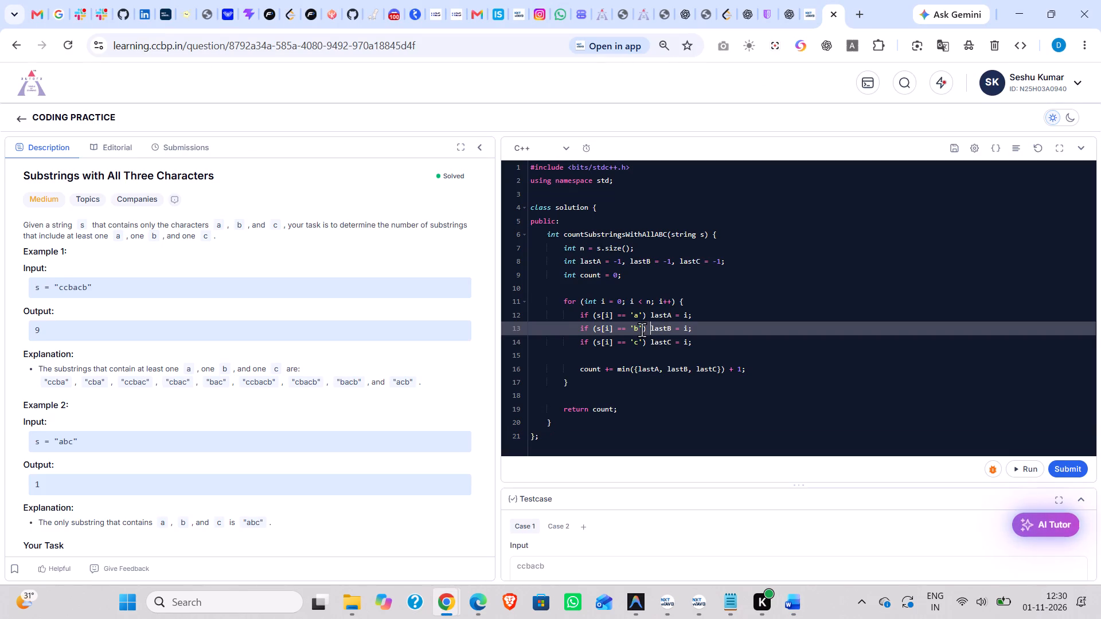
{"action": "key", "text": "ctrl+a"}
{"action": "key", "text": "ctrl+c"}
{"action": "key", "text": "alt+Tab"}
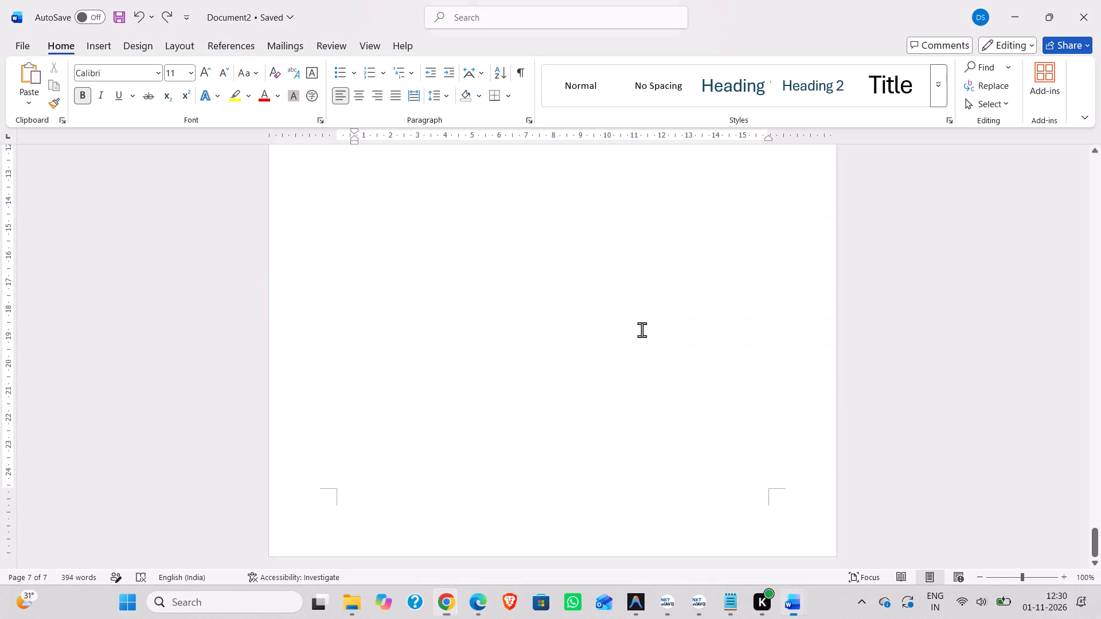
{"action": "scroll", "coordinate": [501, 310], "scroll_direction": "up", "scroll_amount": 3}
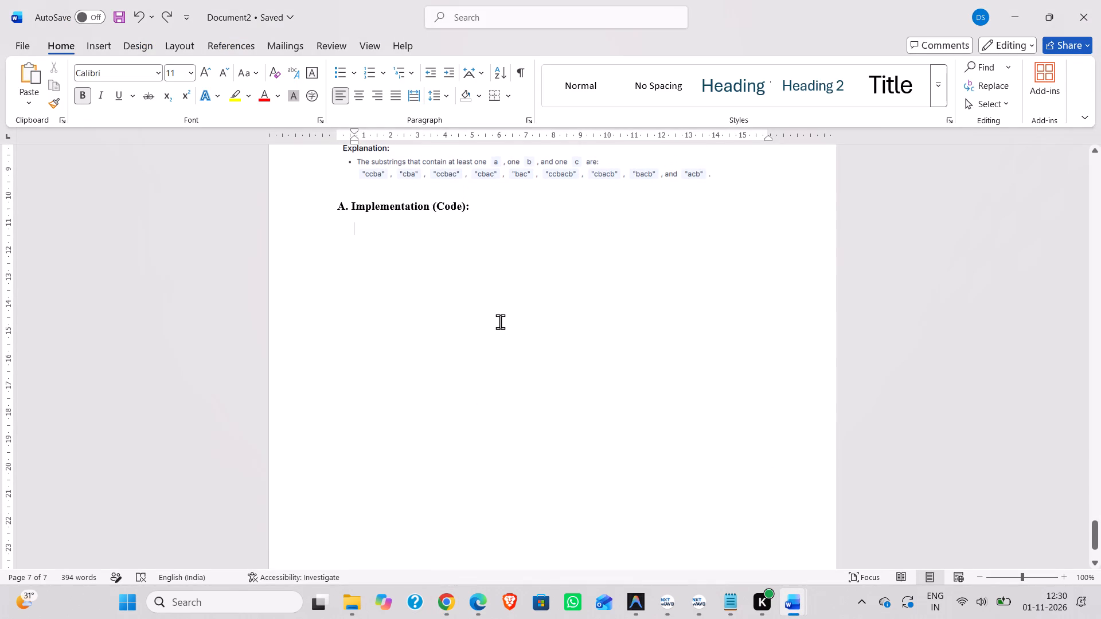
{"action": "left_click", "coordinate": [85, 93]}
{"action": "key", "text": "ctrl+v"}
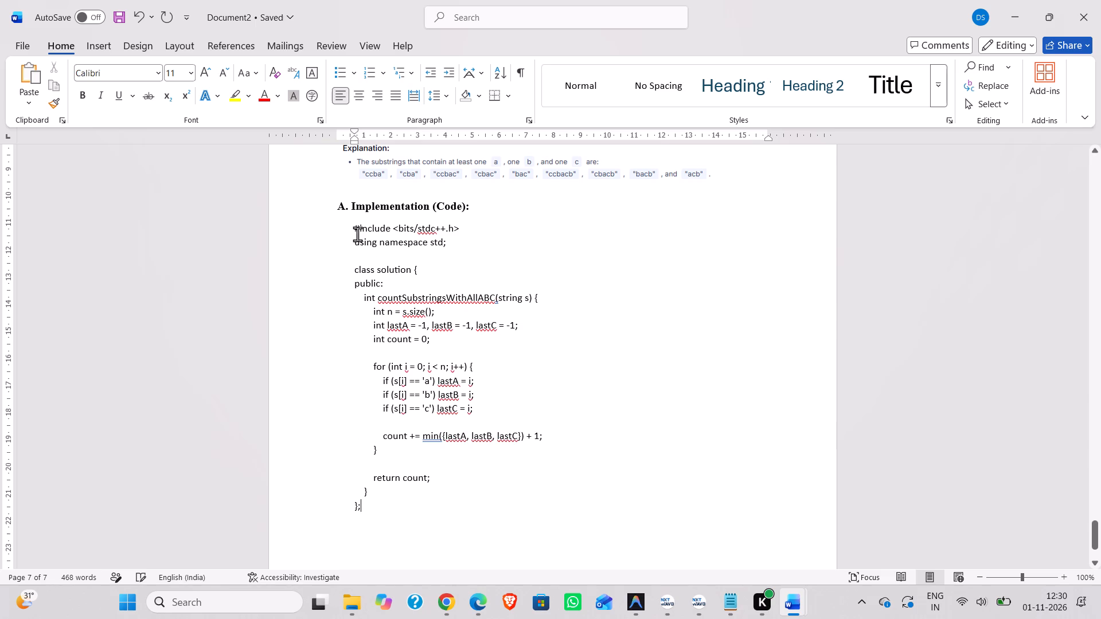
Format the pasted 2.3 solution code as Times New Roman, size 12.
{"action": "left_click_drag", "start_coordinate": [356, 232], "coordinate": [380, 500]}
{"action": "left_click", "coordinate": [204, 73]}
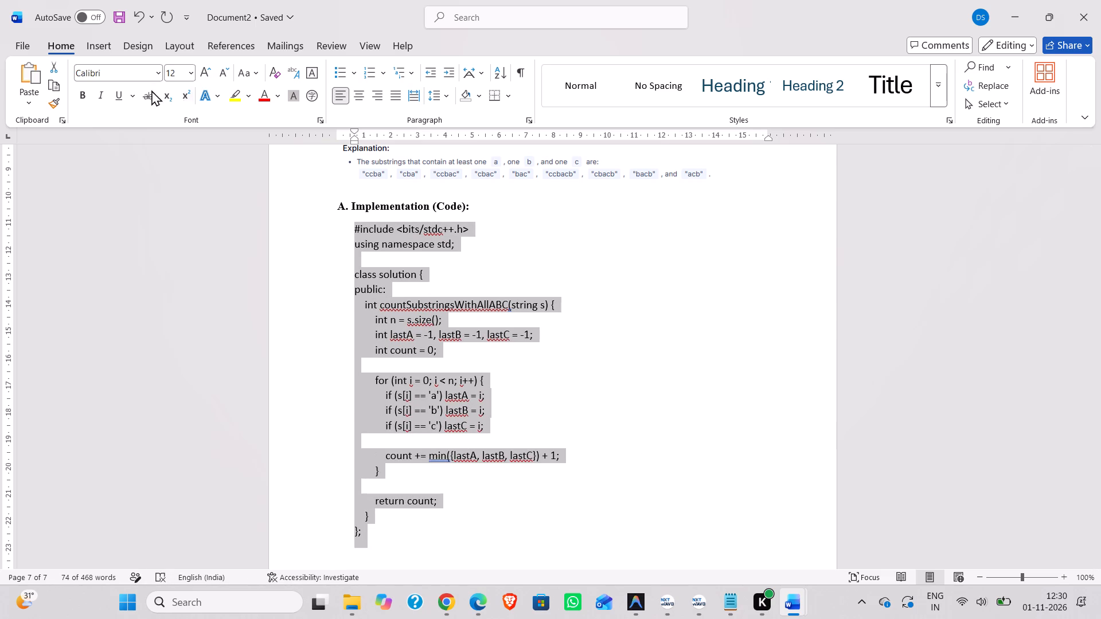
{"action": "left_click", "coordinate": [157, 75]}
{"action": "left_click", "coordinate": [169, 214]}
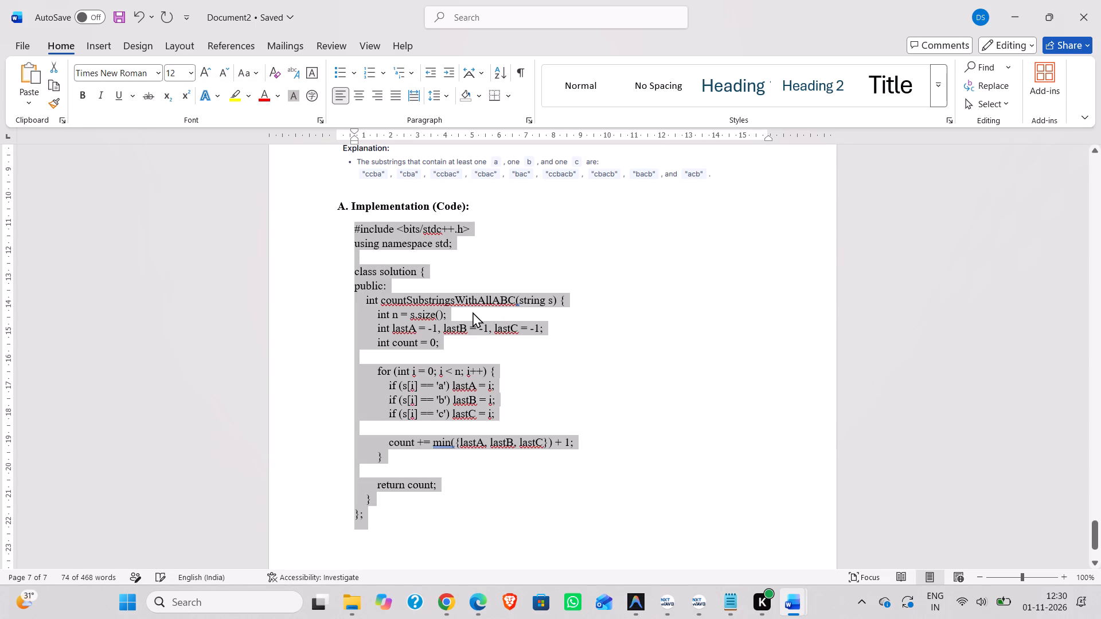
{"action": "left_click", "coordinate": [477, 315]}
{"action": "scroll", "coordinate": [477, 315], "scroll_direction": "down", "scroll_amount": 3}
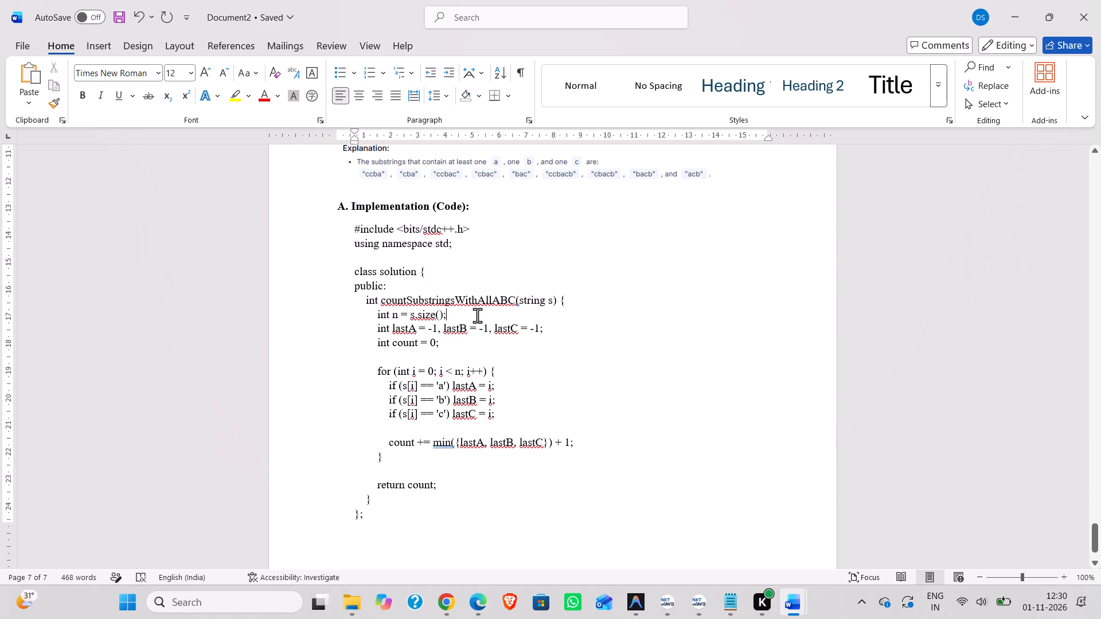
{"action": "scroll", "coordinate": [477, 315], "scroll_direction": "down", "scroll_amount": 4}
{"action": "scroll", "coordinate": [474, 339], "scroll_direction": "up", "scroll_amount": 3}
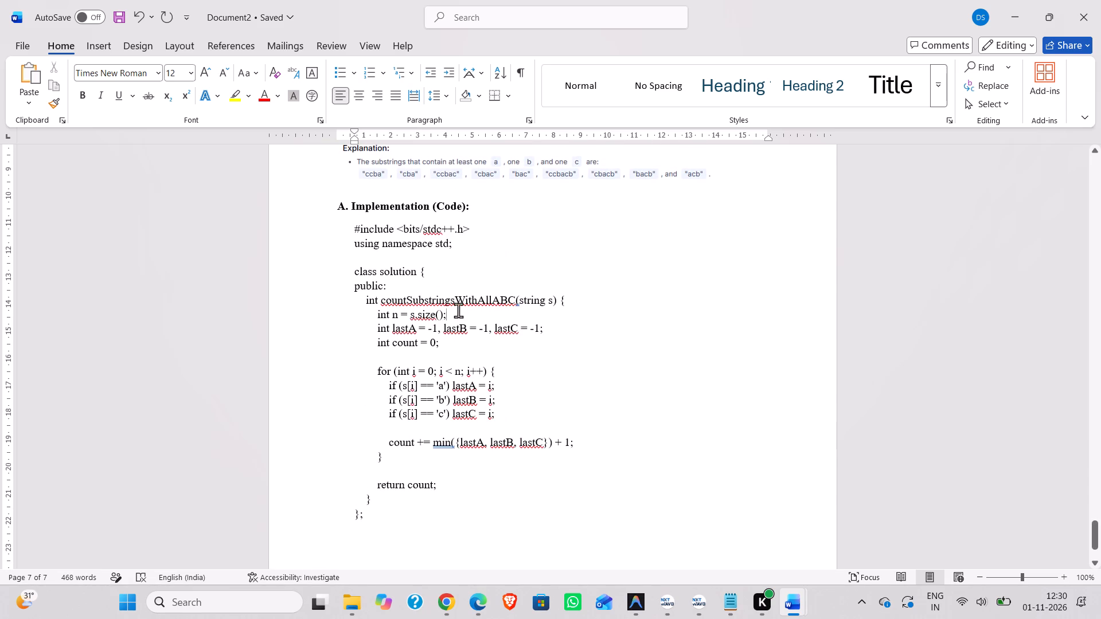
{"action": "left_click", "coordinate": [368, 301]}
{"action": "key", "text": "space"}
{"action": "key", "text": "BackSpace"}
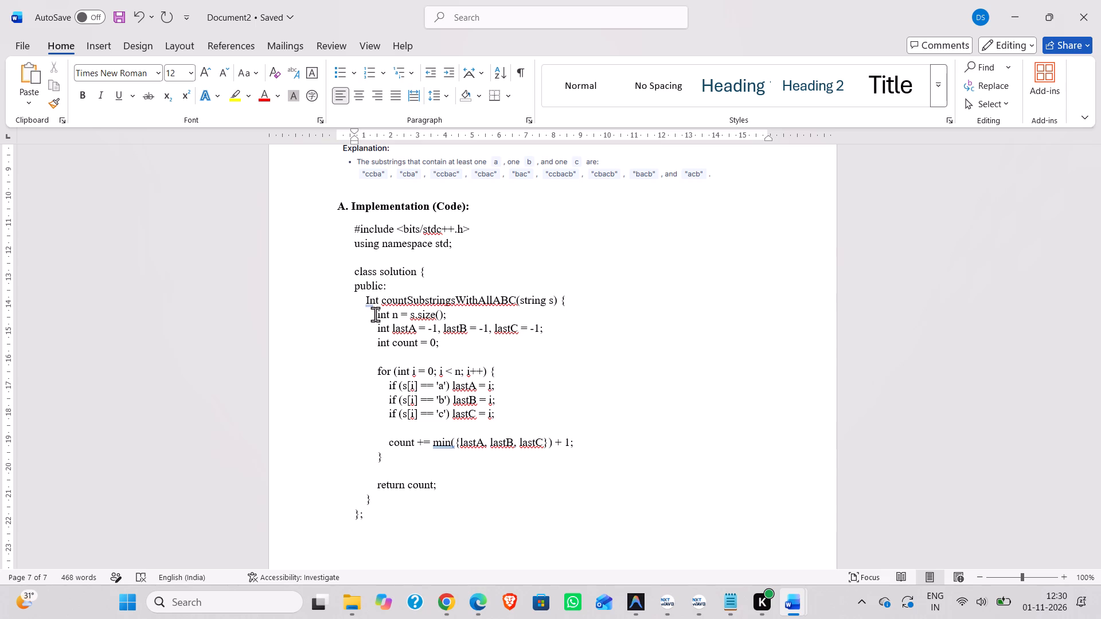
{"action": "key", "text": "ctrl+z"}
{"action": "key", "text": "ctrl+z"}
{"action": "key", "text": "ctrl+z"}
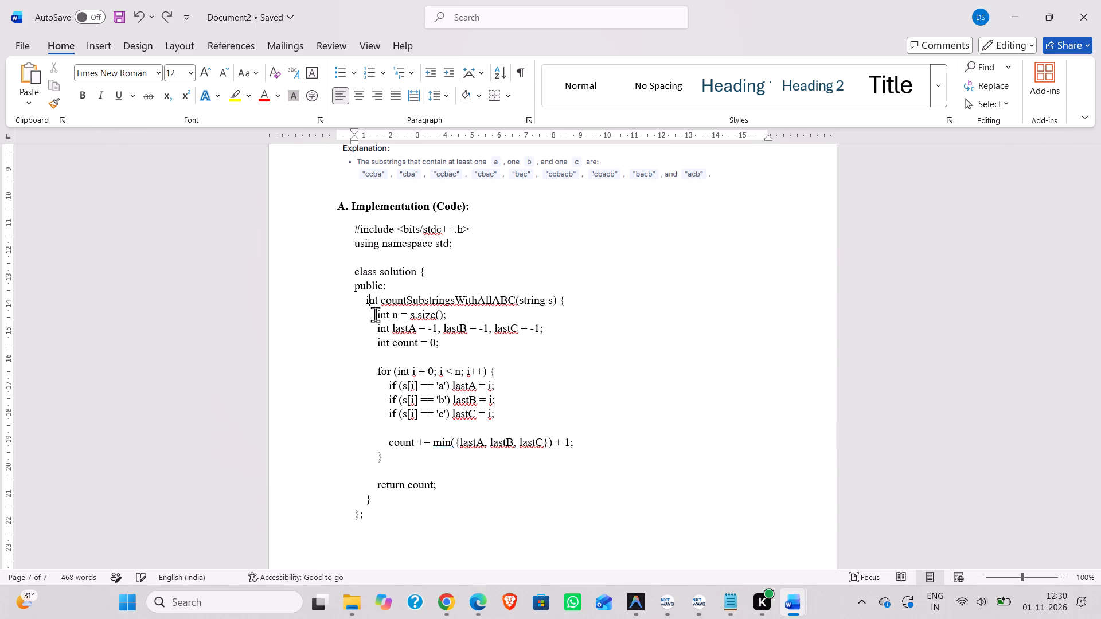
Insert a blank line before the countSubstringsWithAllABC function line and indent that line with seven spaces.
{"action": "key", "text": "Left"}
{"action": "key", "text": "Return"}
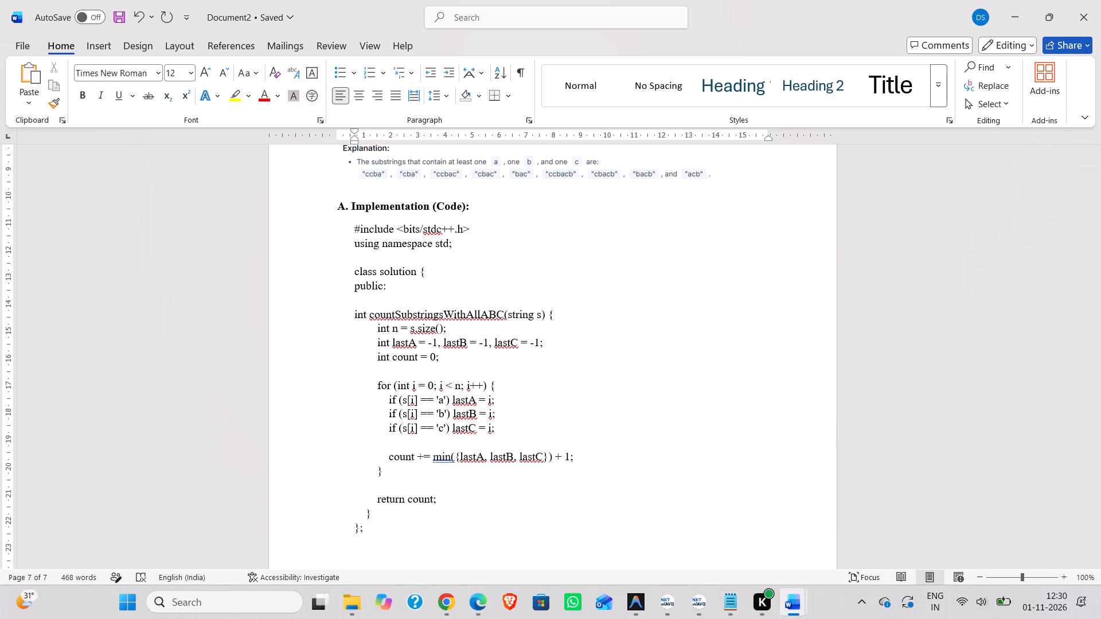
{"action": "key", "text": "space"}
{"action": "key", "text": "space"}
{"action": "key", "text": "space"}
{"action": "key", "text": "space"}
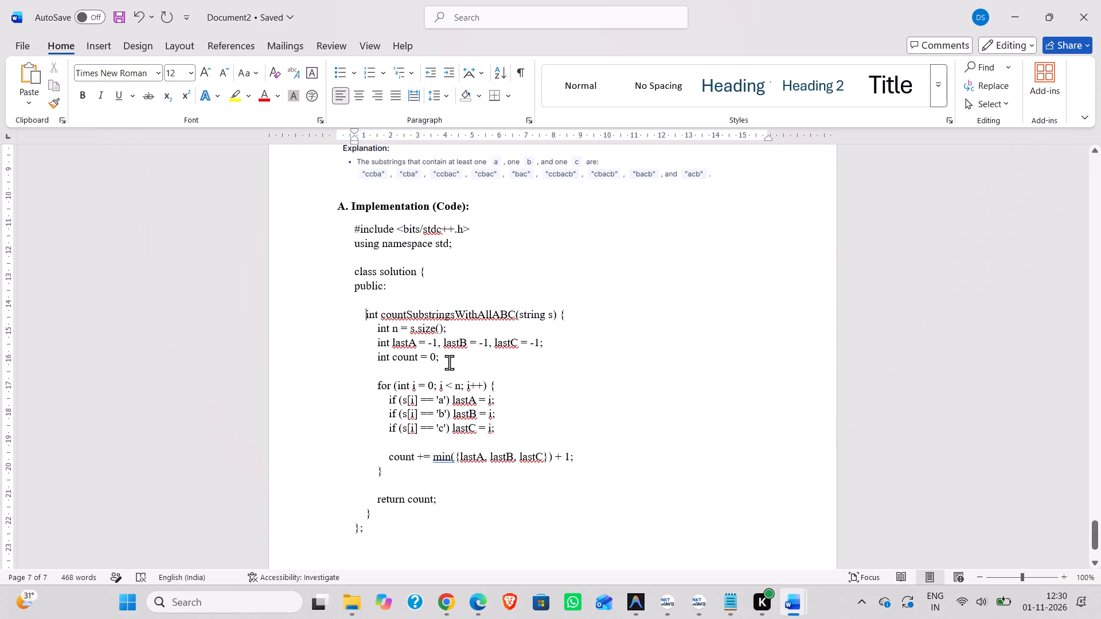
{"action": "key", "text": "space"}
{"action": "key", "text": "space"}
{"action": "key", "text": "space"}
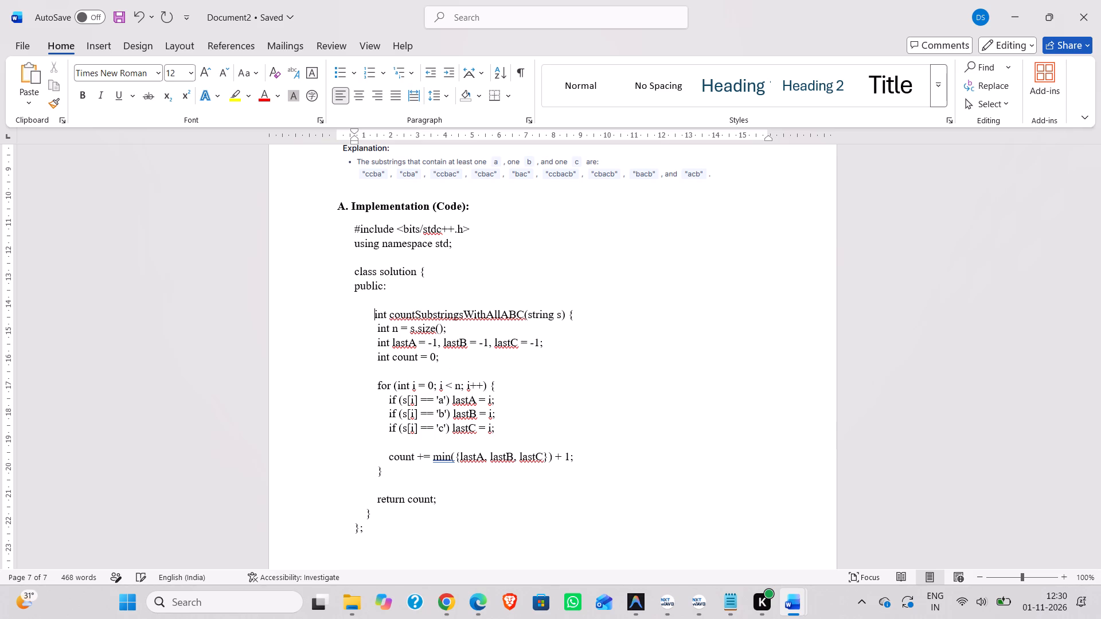
Add one more leading space before the countSubstringsWithAllABC function line in 2.3's code.
{"action": "key", "text": "space"}
{"action": "scroll", "coordinate": [449, 362], "scroll_direction": "down", "scroll_amount": 3}
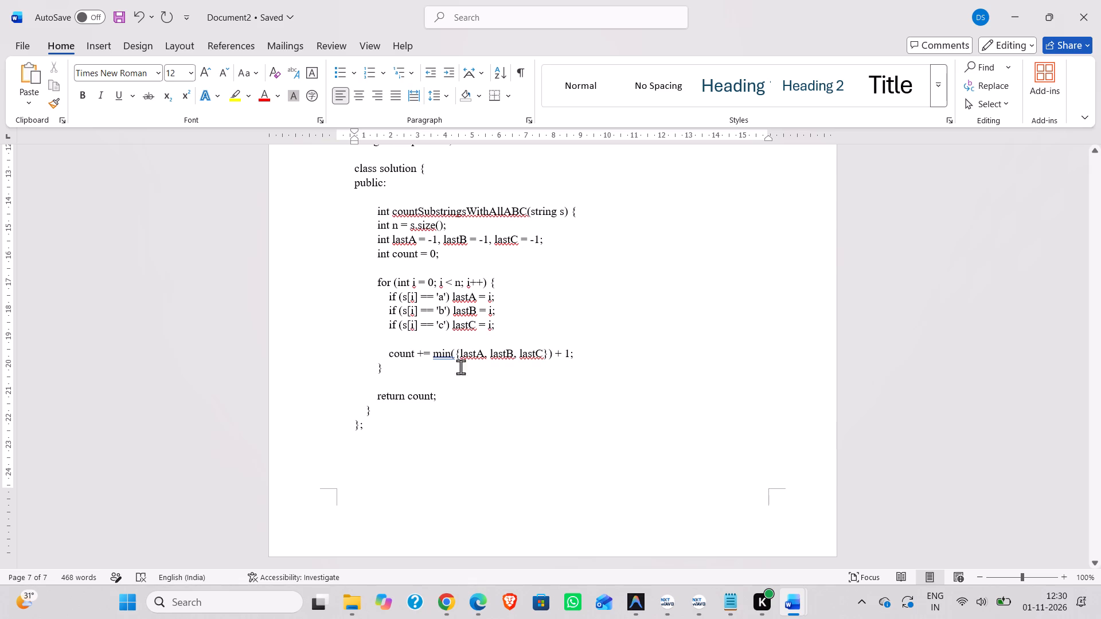
Review experiment 2.3's problem image and the layout of its pasted solution code.
{"action": "scroll", "coordinate": [473, 374], "scroll_direction": "up", "scroll_amount": 14}
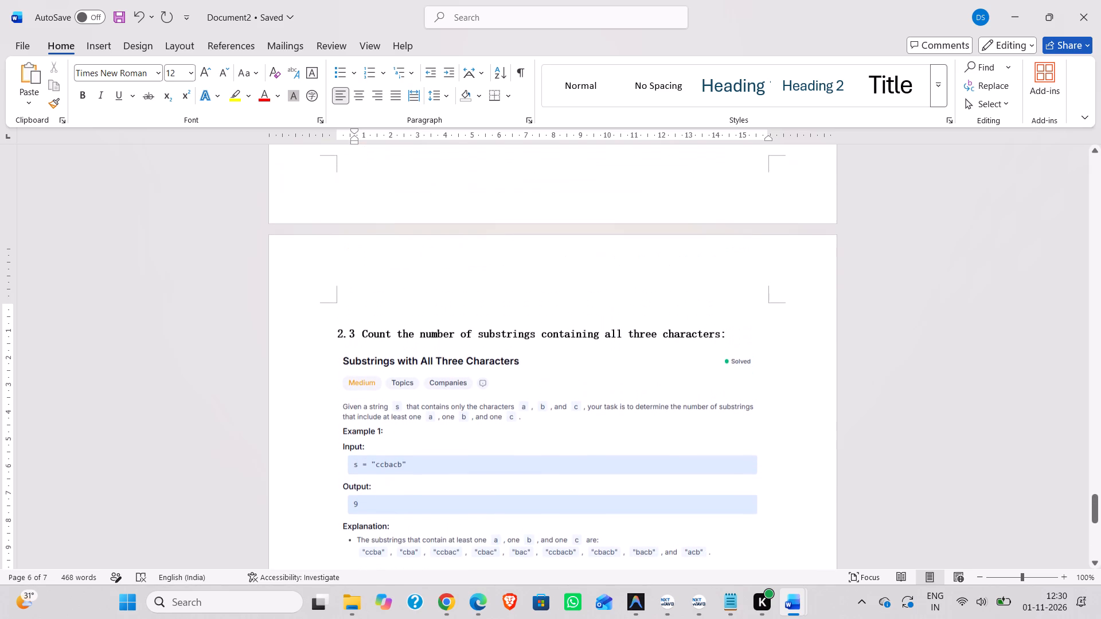
{"action": "left_click", "coordinate": [502, 426]}
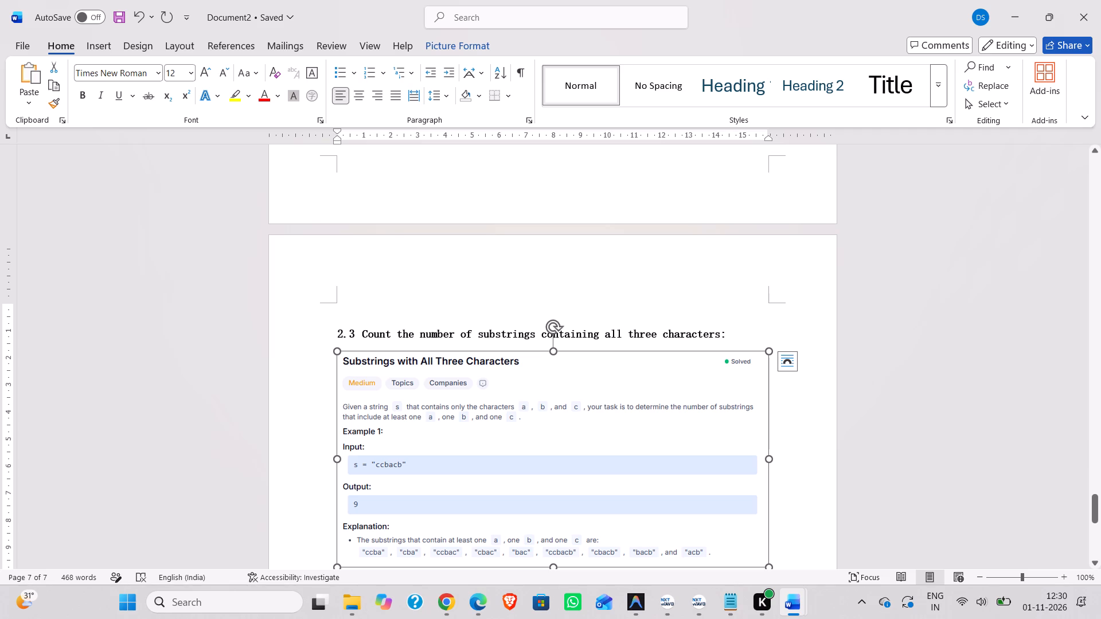
{"action": "scroll", "coordinate": [501, 427], "scroll_direction": "down", "scroll_amount": 11}
{"action": "left_click", "coordinate": [494, 380]}
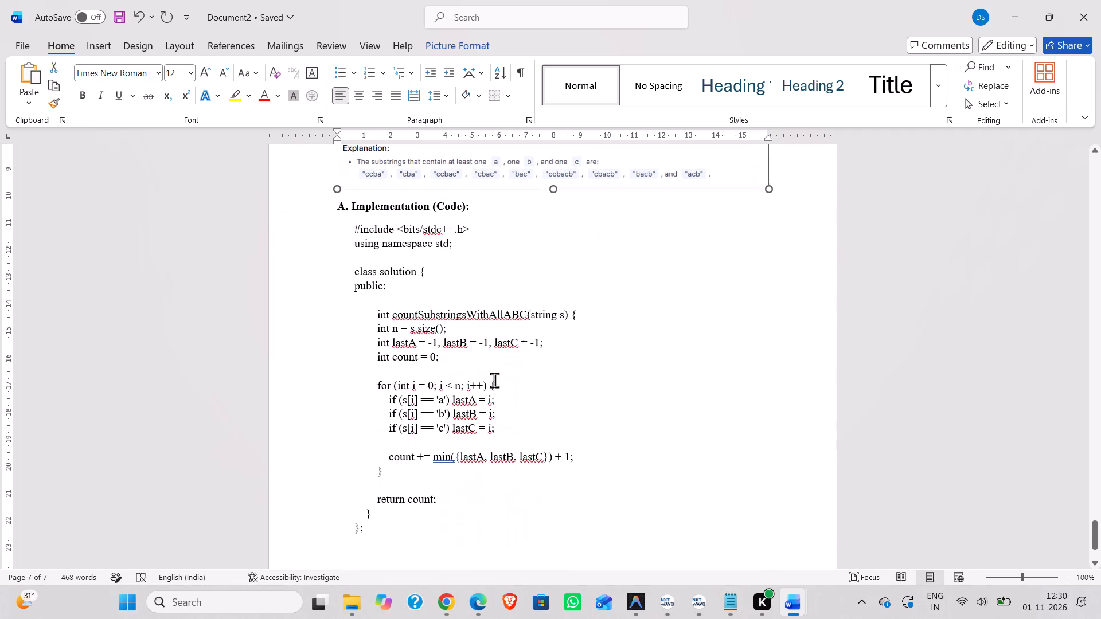
{"action": "scroll", "coordinate": [494, 380], "scroll_direction": "down", "scroll_amount": 4}
{"action": "left_click", "coordinate": [492, 395]}
{"action": "scroll", "coordinate": [493, 395], "scroll_direction": "down", "scroll_amount": 6}
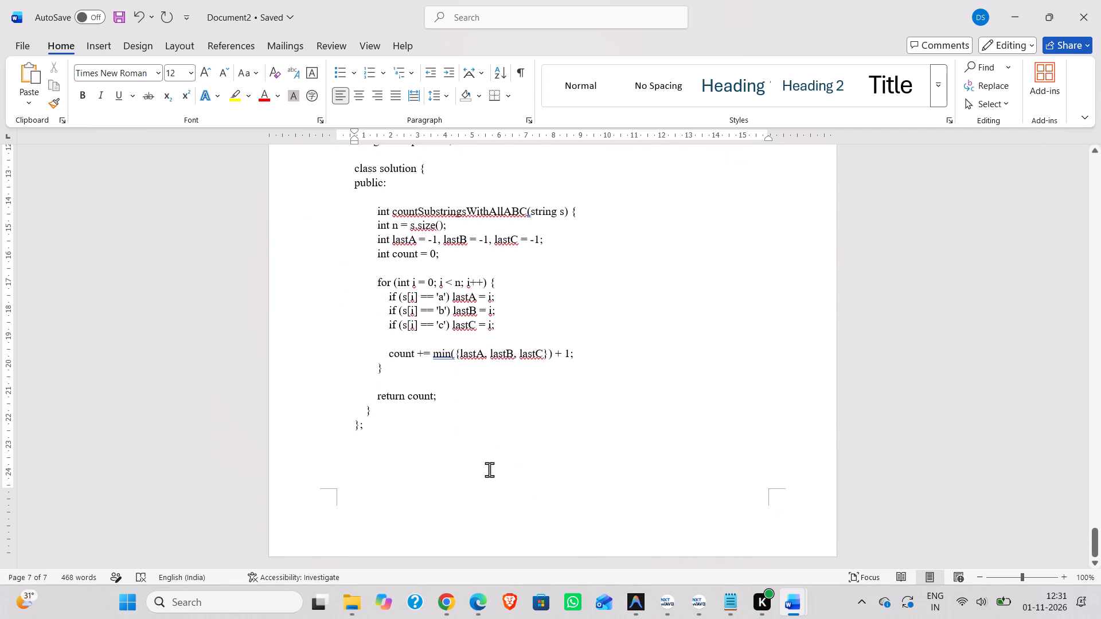
Add blank lines after 2.3's solution code to continue on a new page.
{"action": "left_click", "coordinate": [398, 440]}
{"action": "key", "text": "Return"}
{"action": "key", "text": "Return"}
{"action": "key", "text": "Return"}
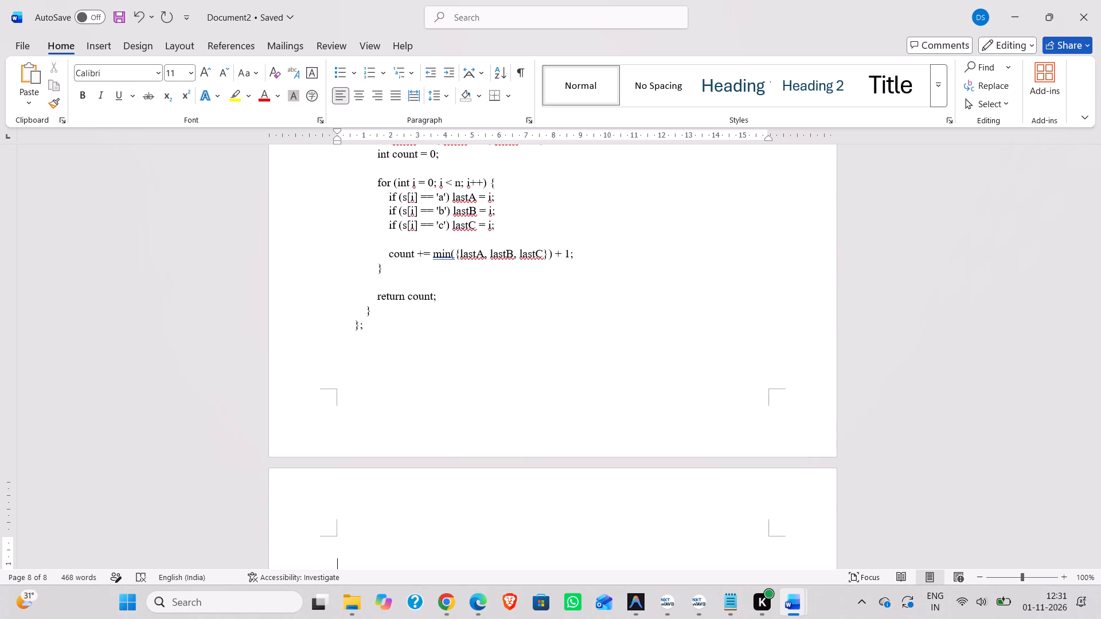
{"action": "scroll", "coordinate": [404, 434], "scroll_direction": "down", "scroll_amount": 3}
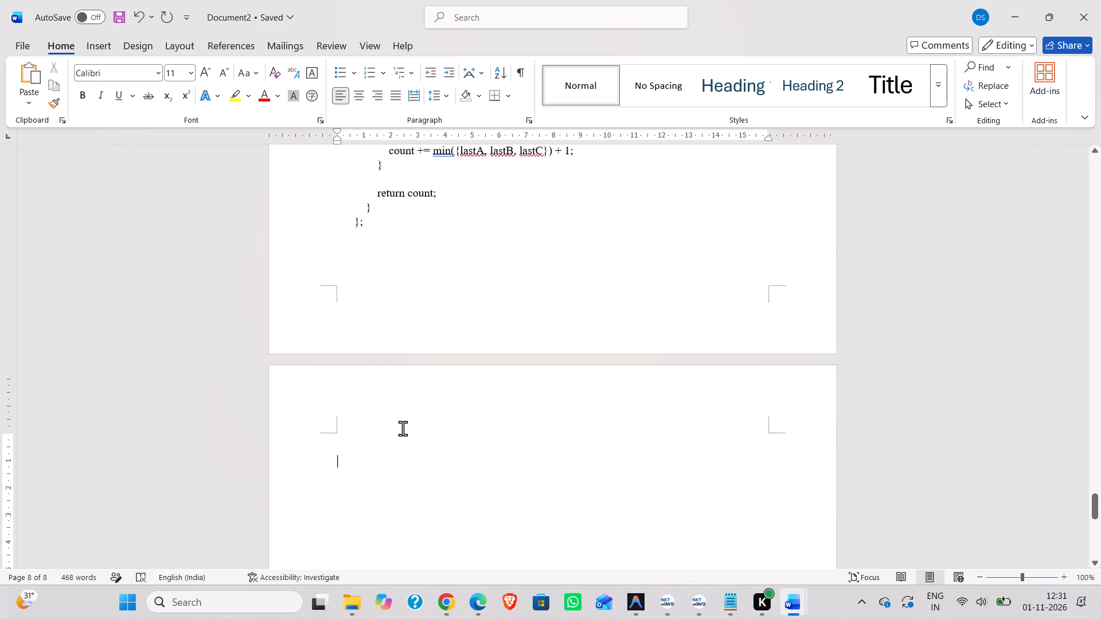
Switch to the course site in Chrome, run the C++ solution and enlarge the test case results area.
{"action": "key", "text": "alt+Tab"}
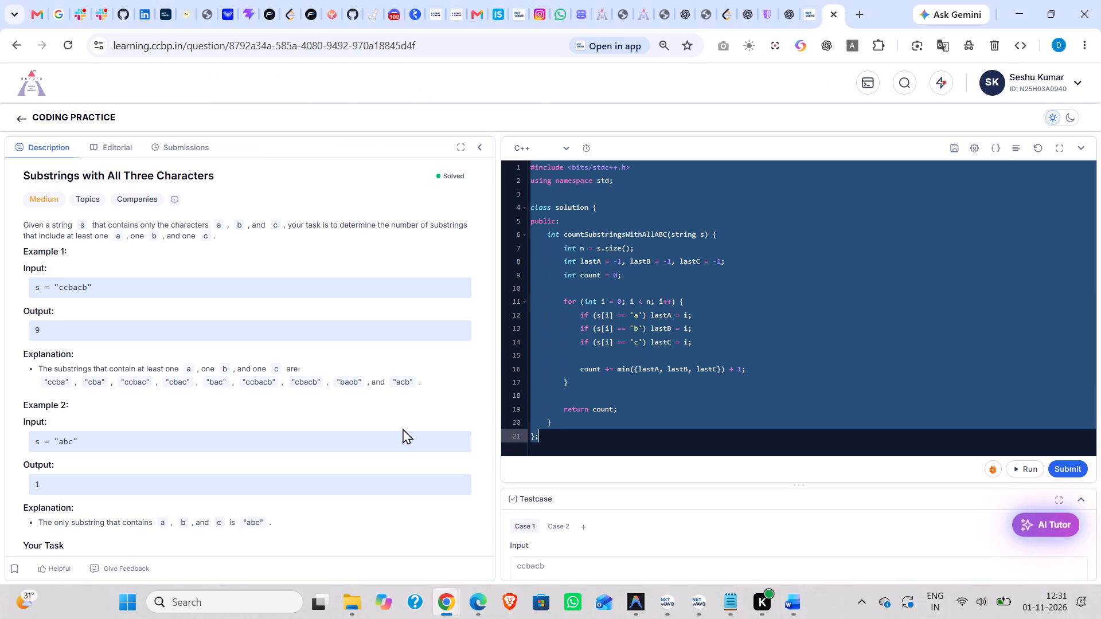
{"action": "left_click", "coordinate": [1014, 466]}
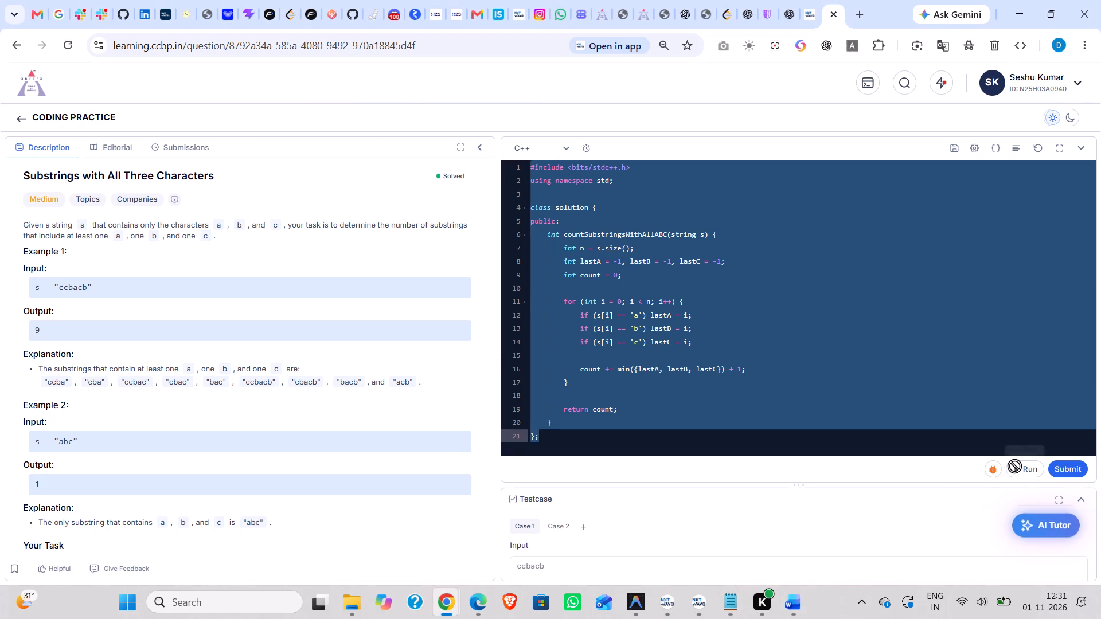
{"action": "left_click_drag", "start_coordinate": [799, 399], "coordinate": [799, 301]}
Copy the full 2.3 solution code from the editor and send it in the existing ChatGPT lab report chat.
{"action": "left_click", "coordinate": [693, 244]}
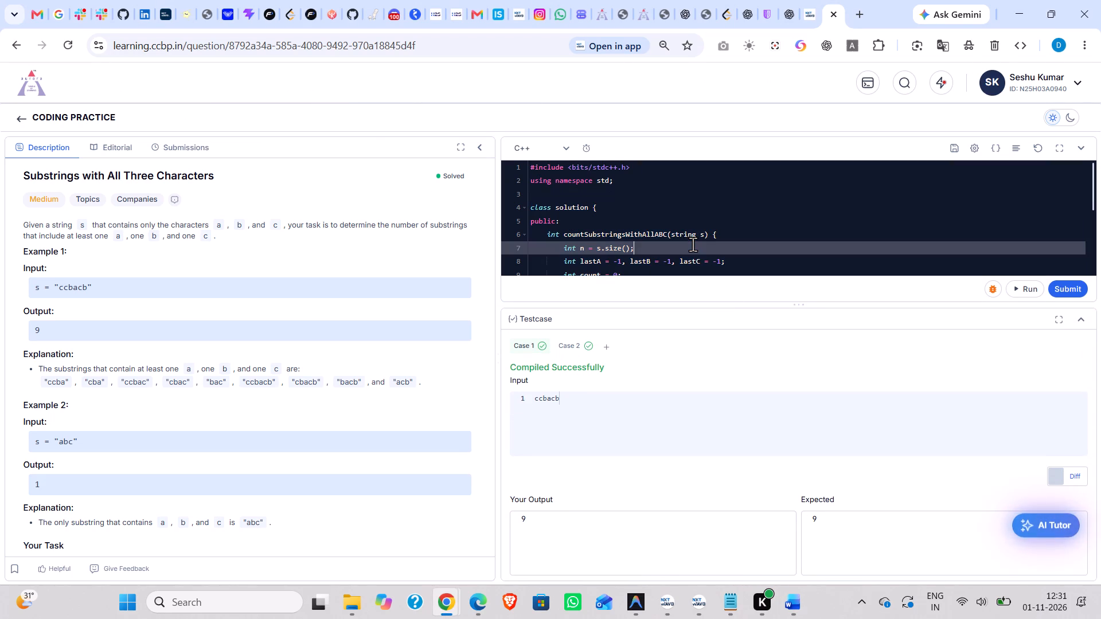
{"action": "key", "text": "ctrl+a"}
{"action": "key", "text": "ctrl+c"}
{"action": "left_click", "coordinate": [787, 2]}
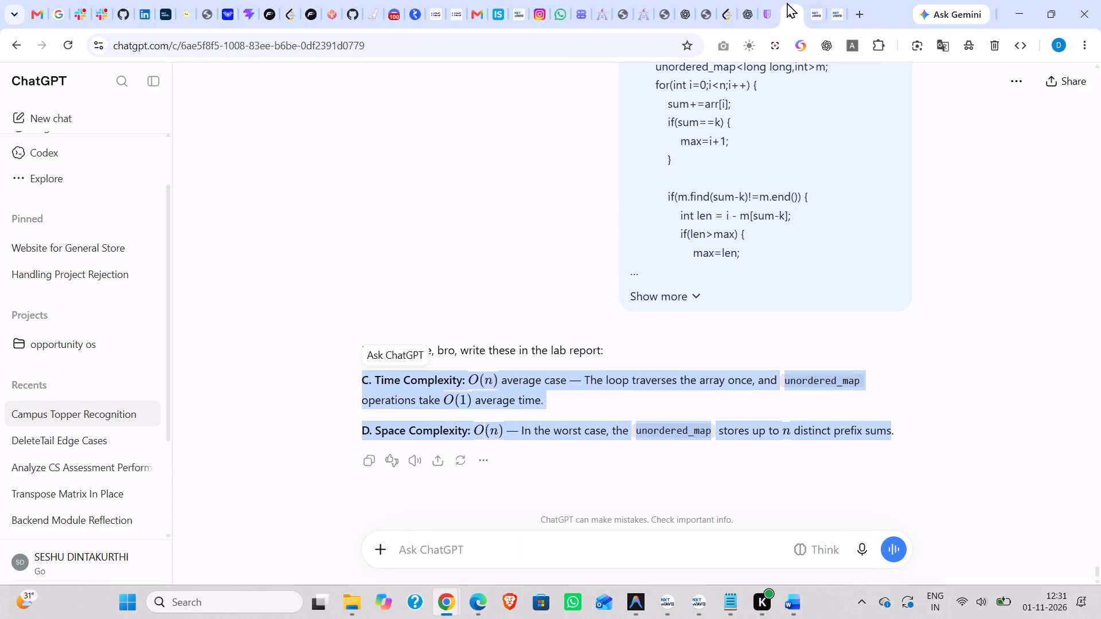
{"action": "left_click", "coordinate": [536, 561]}
{"action": "key", "text": "ctrl+v"}
{"action": "key", "text": "Return"}
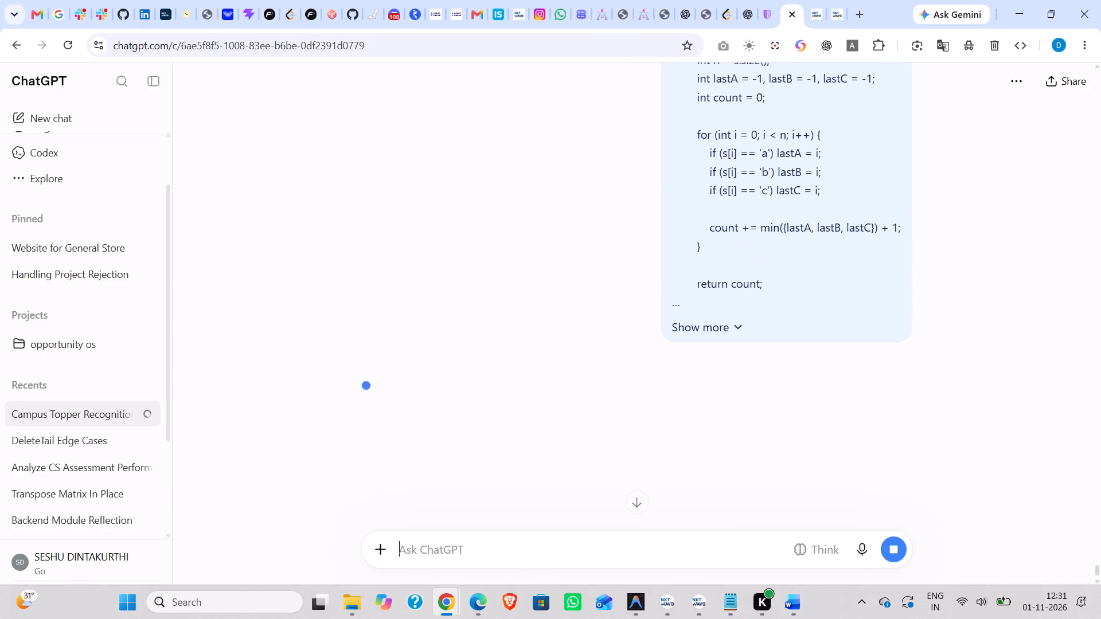
Return to the Substrings with All Three Characters page and slightly shrink the test case results area.
{"action": "left_click", "coordinate": [833, 8]}
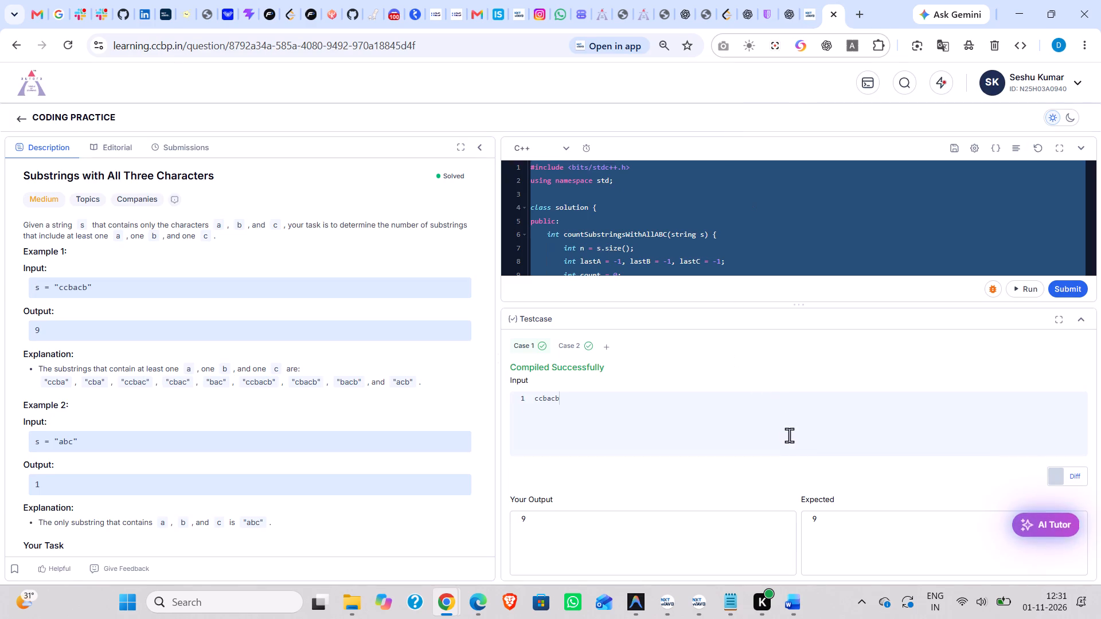
{"action": "scroll", "coordinate": [803, 448], "scroll_direction": "up", "scroll_amount": 2}
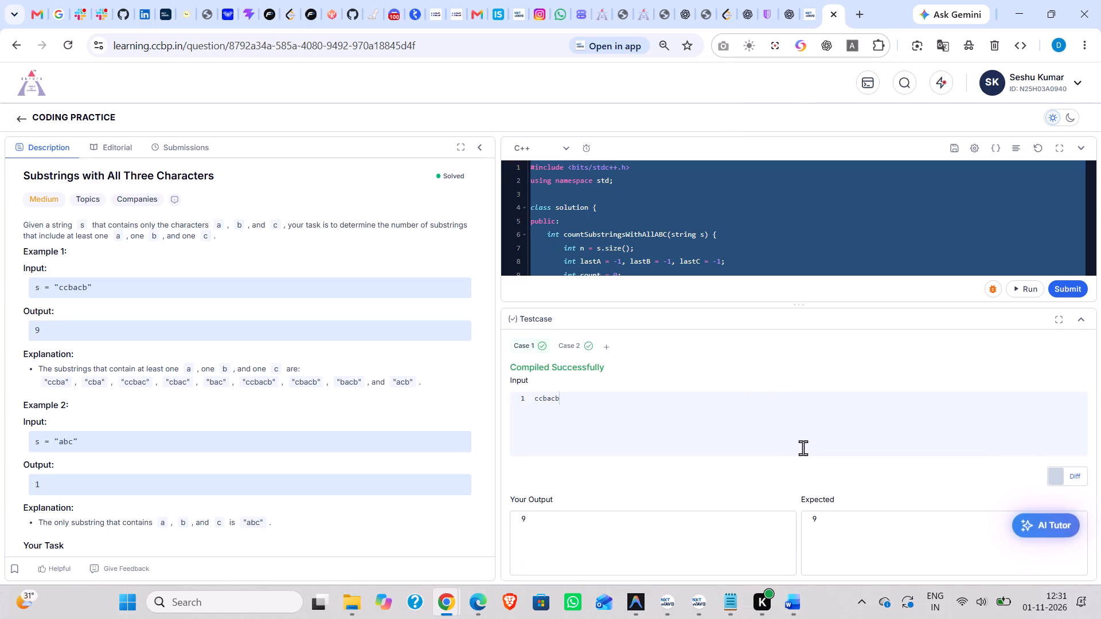
{"action": "scroll", "coordinate": [803, 448], "scroll_direction": "up", "scroll_amount": 1}
{"action": "left_click", "coordinate": [803, 448]}
{"action": "scroll", "coordinate": [808, 473], "scroll_direction": "up", "scroll_amount": 1}
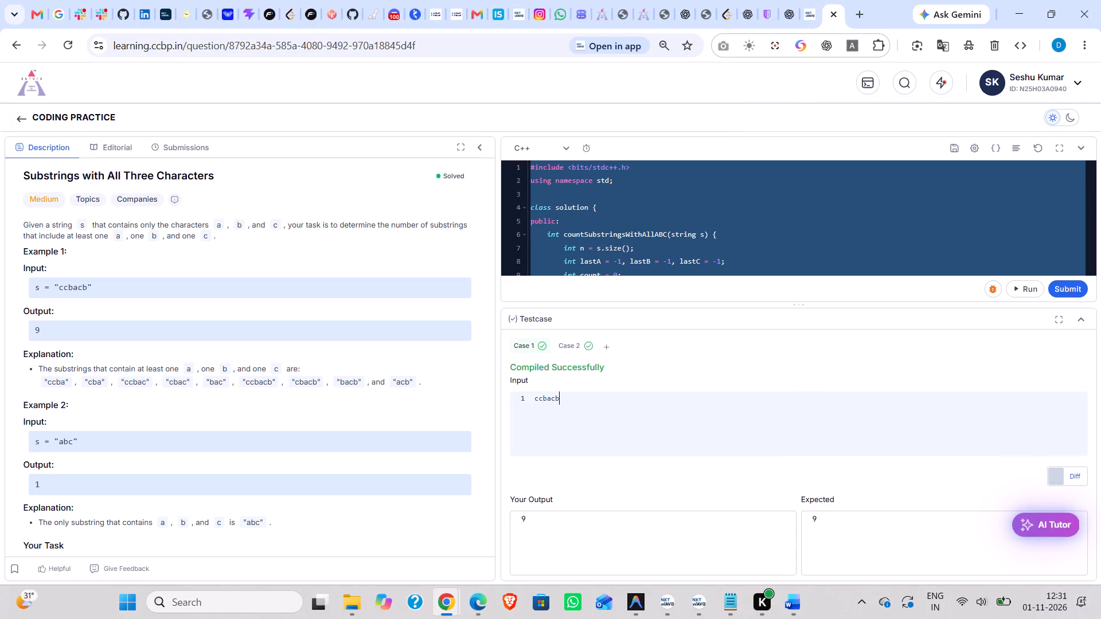
{"action": "left_click_drag", "start_coordinate": [799, 304], "coordinate": [798, 344]}
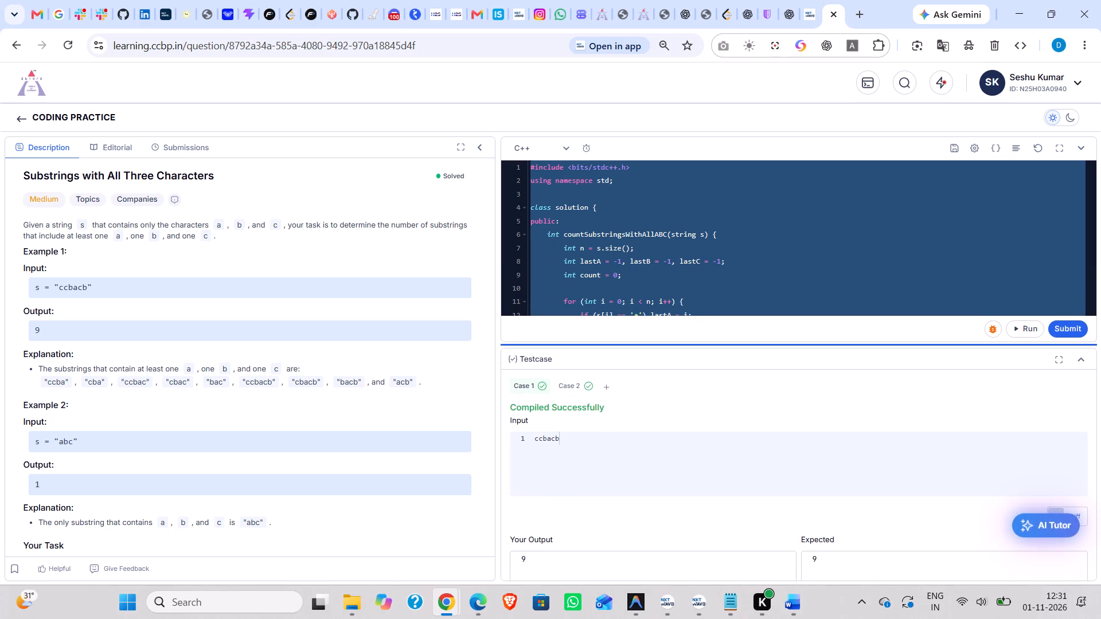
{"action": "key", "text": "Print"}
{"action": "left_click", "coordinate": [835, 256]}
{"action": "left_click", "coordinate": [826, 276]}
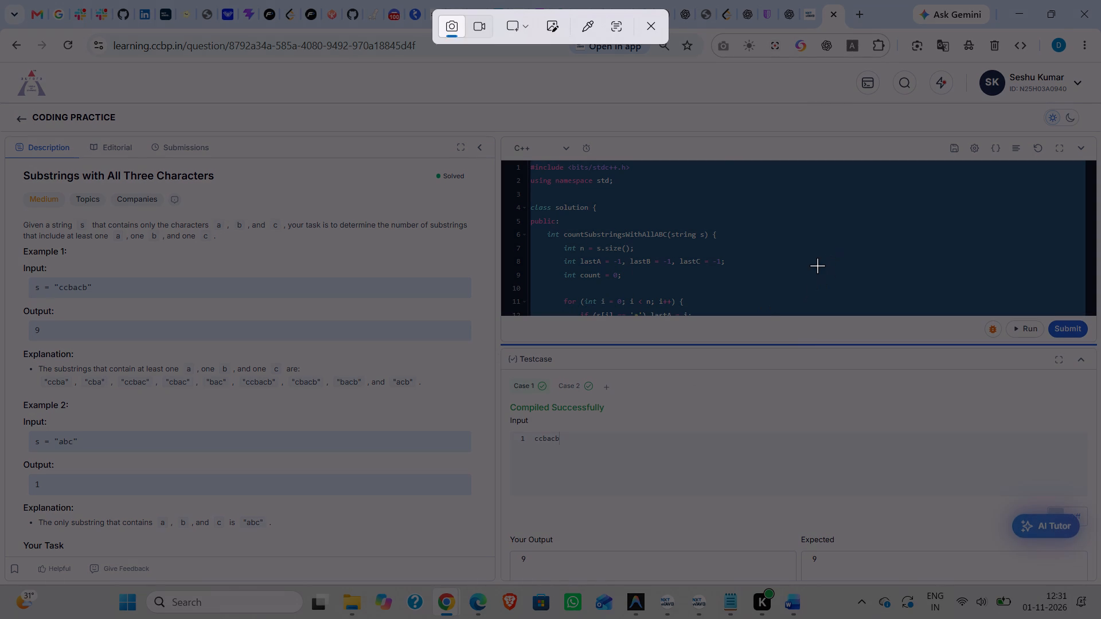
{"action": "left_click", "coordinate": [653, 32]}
Capture the Case 1 result with its input, output and expected output, and paste it on the new page in Word.
{"action": "left_click", "coordinate": [731, 214]}
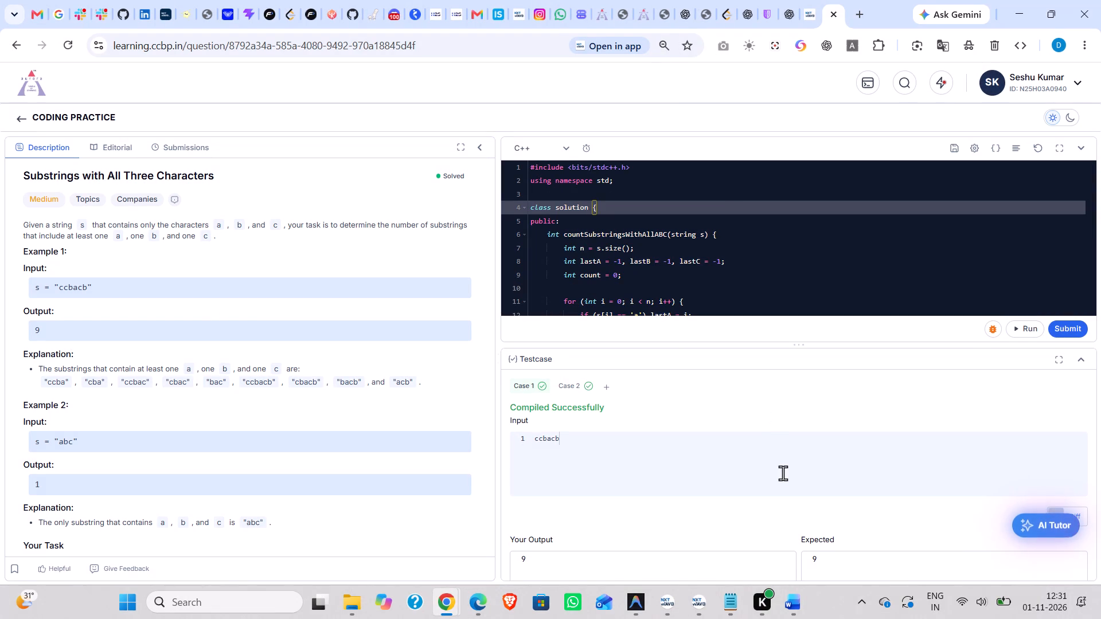
{"action": "key", "text": "Print"}
{"action": "left_click_drag", "start_coordinate": [503, 370], "coordinate": [880, 585]}
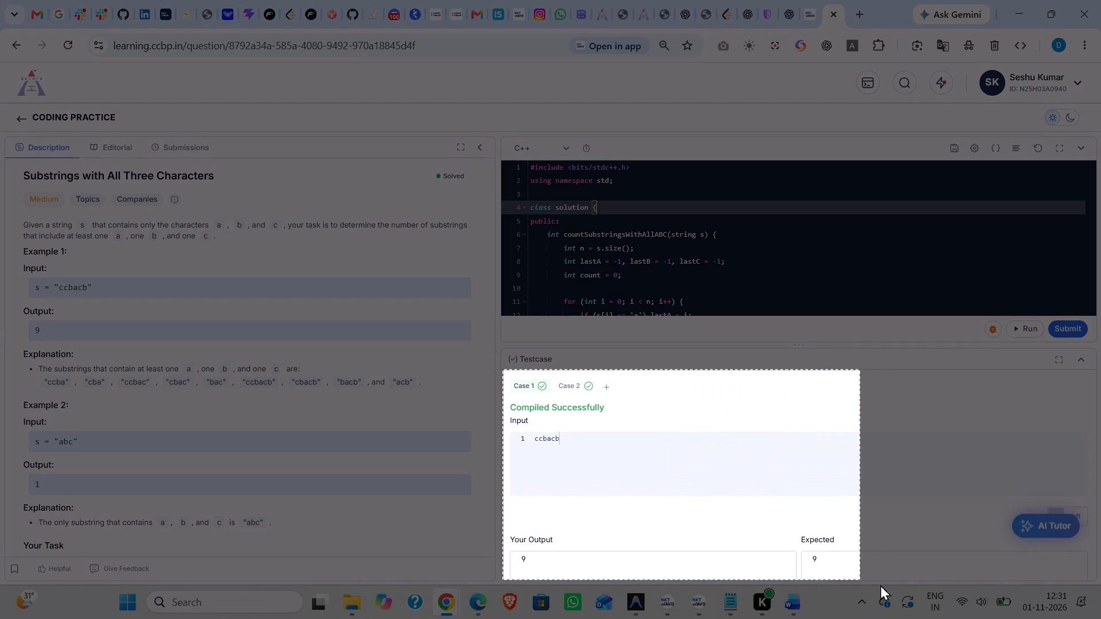
{"action": "left_click_drag", "start_coordinate": [880, 585], "coordinate": [923, 580]}
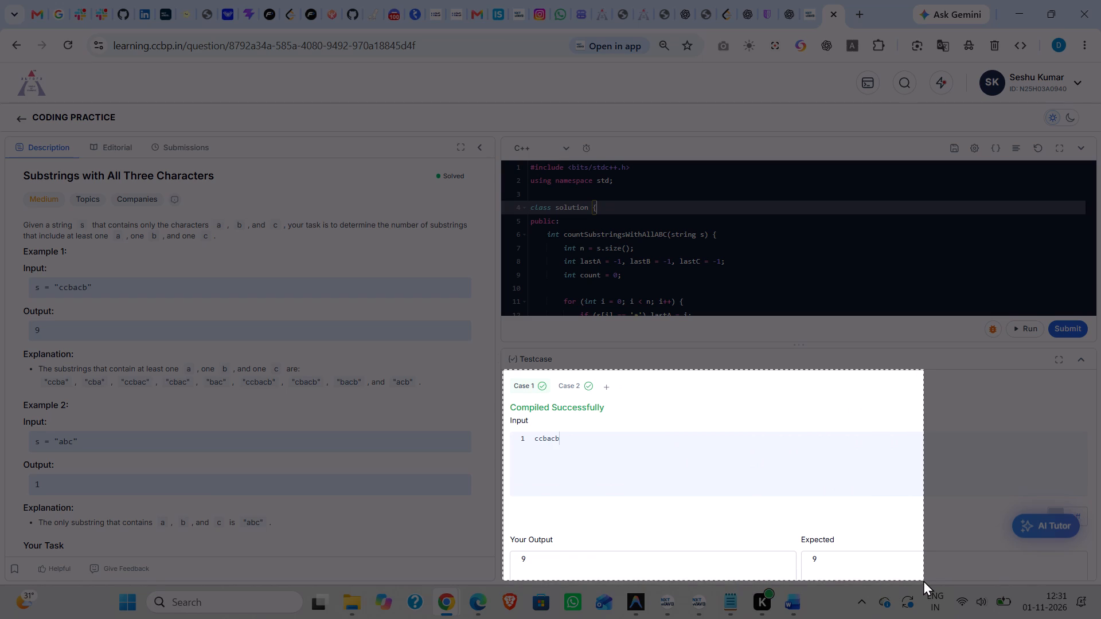
{"action": "left_click_drag", "start_coordinate": [923, 580], "coordinate": [899, 574]}
{"action": "key", "text": "alt+Tab"}
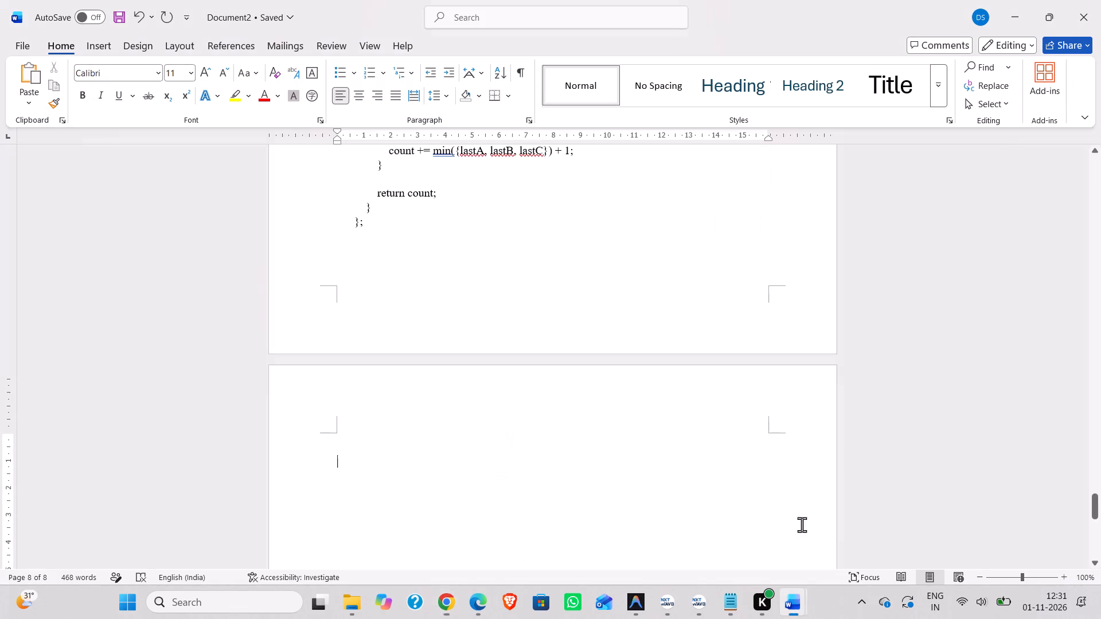
{"action": "key", "text": "ctrl+v"}
Copy the preceding experiment's 'Screen Shot of Output vs Expected Output:' heading and paste it on a new line above 2.3's output screenshot.
{"action": "scroll", "coordinate": [634, 454], "scroll_direction": "up", "scroll_amount": 5}
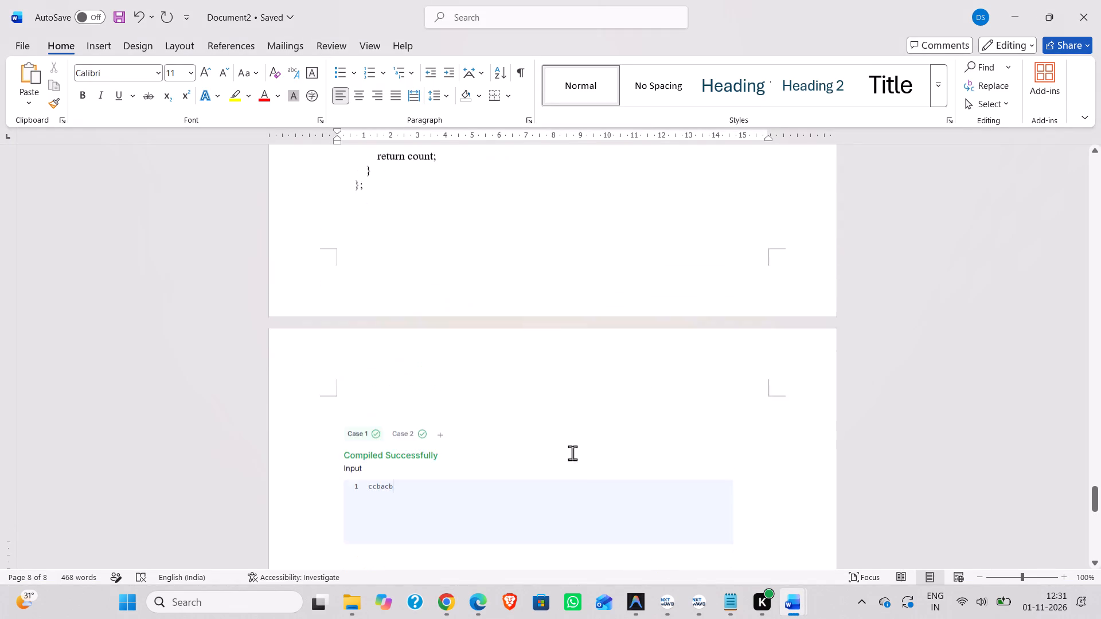
{"action": "scroll", "coordinate": [572, 453], "scroll_direction": "up", "scroll_amount": 17}
{"action": "scroll", "coordinate": [572, 450], "scroll_direction": "up", "scroll_amount": 14}
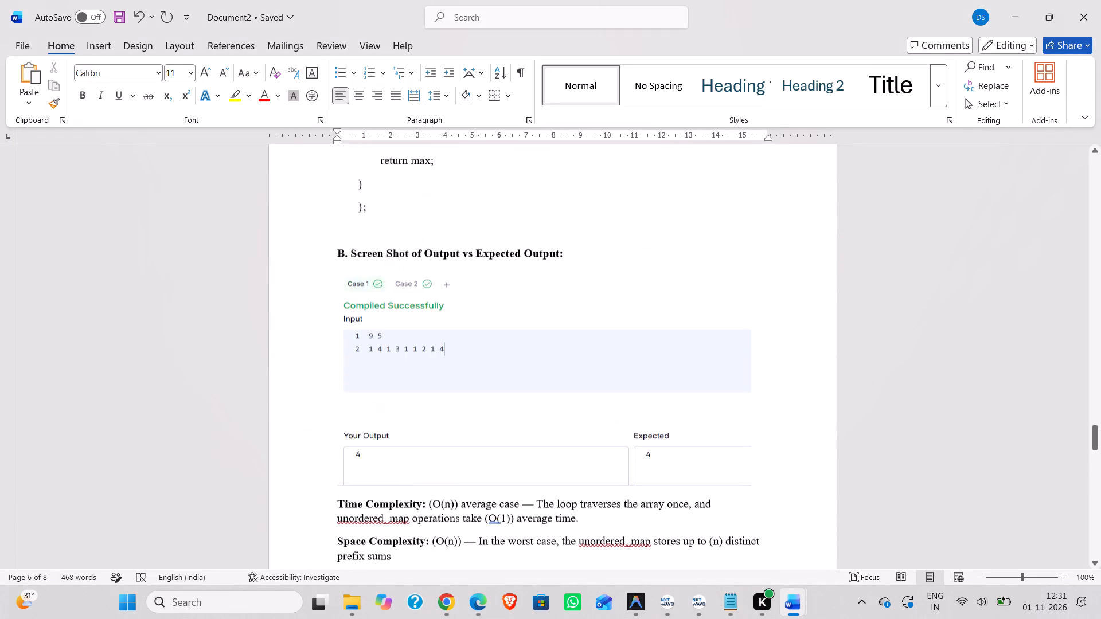
{"action": "scroll", "coordinate": [552, 450], "scroll_direction": "up", "scroll_amount": 3}
{"action": "left_click_drag", "start_coordinate": [572, 370], "coordinate": [362, 366]}
{"action": "key", "text": "ctrl+c"}
{"action": "scroll", "coordinate": [413, 394], "scroll_direction": "down", "scroll_amount": 18}
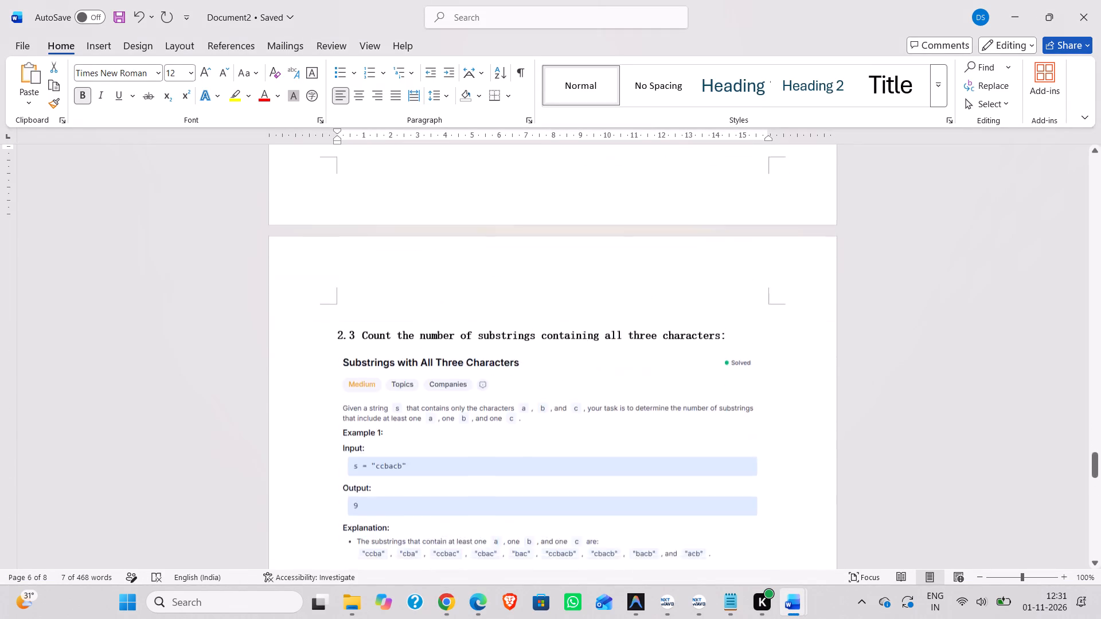
{"action": "scroll", "coordinate": [415, 394], "scroll_direction": "down", "scroll_amount": 11}
{"action": "scroll", "coordinate": [420, 412], "scroll_direction": "down", "scroll_amount": 13}
{"action": "left_click", "coordinate": [396, 284]}
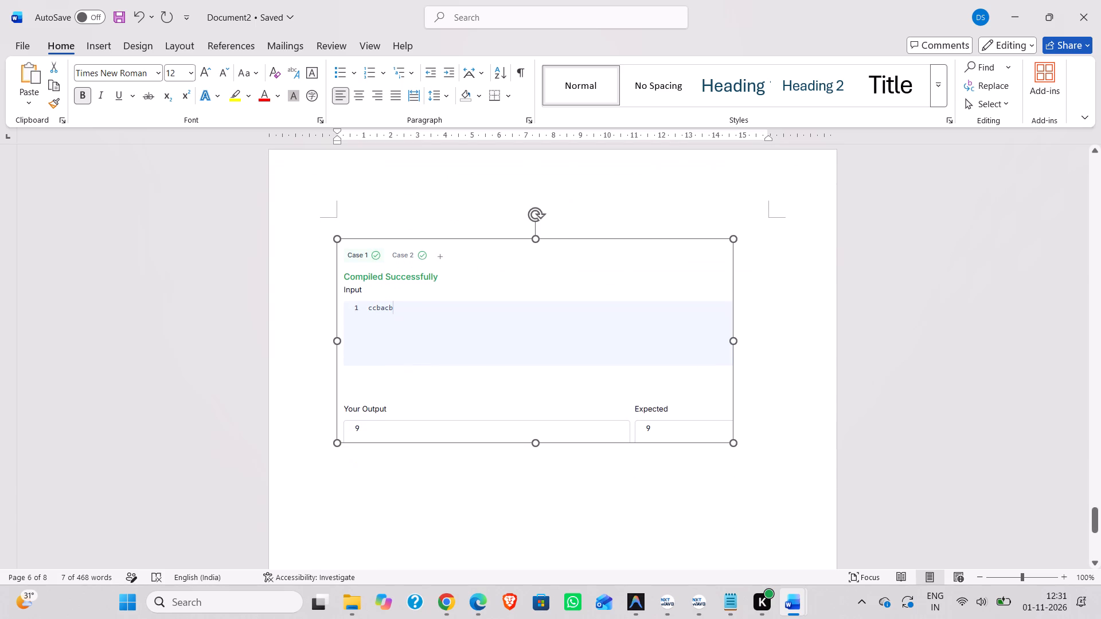
{"action": "left_click", "coordinate": [389, 224]}
{"action": "key", "text": "Return"}
{"action": "key", "text": "ctrl+v"}
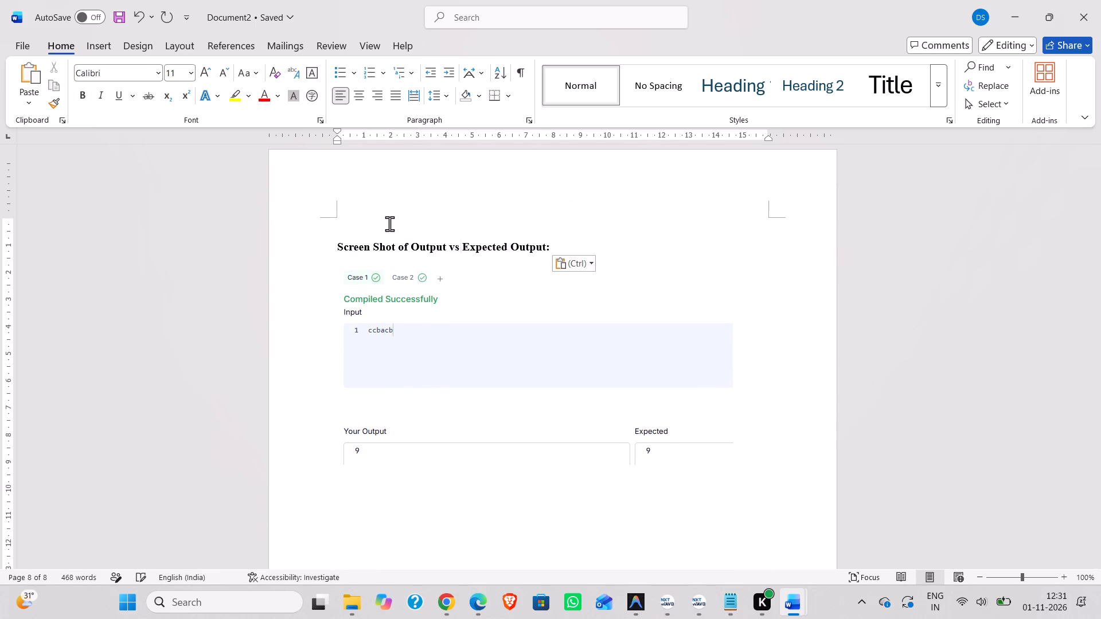
Prefix 2.3's 'Screen Shot of Output vs Expected Output:' heading with 'B. '.
{"action": "left_click", "coordinate": [337, 244]}
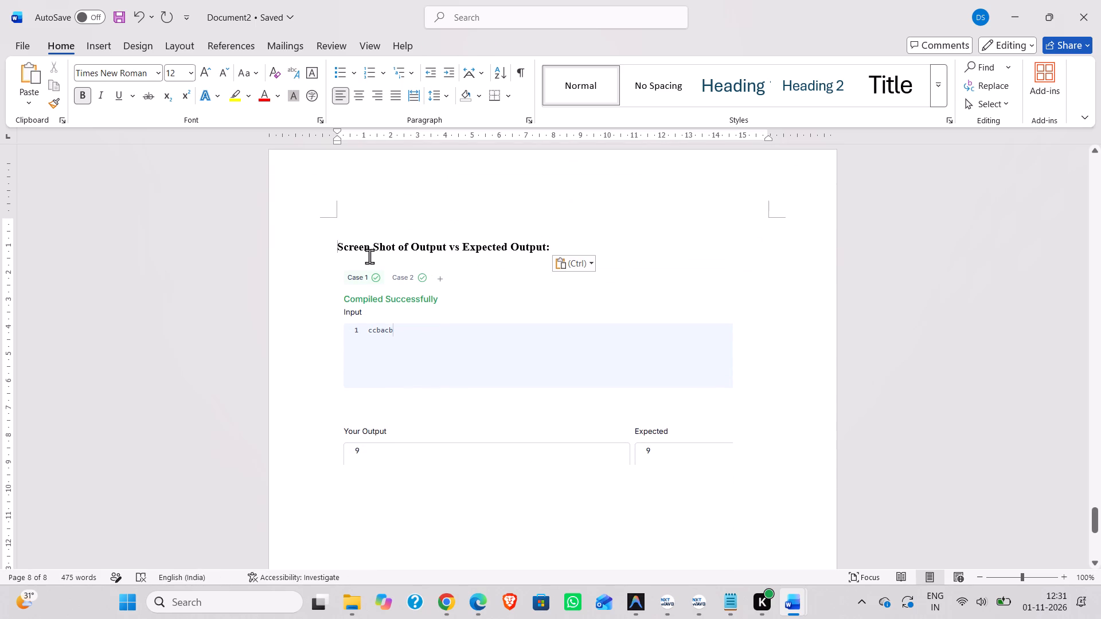
{"action": "key", "text": "shift+b"}
{"action": "type", "text": "."}
{"action": "key", "text": "space"}
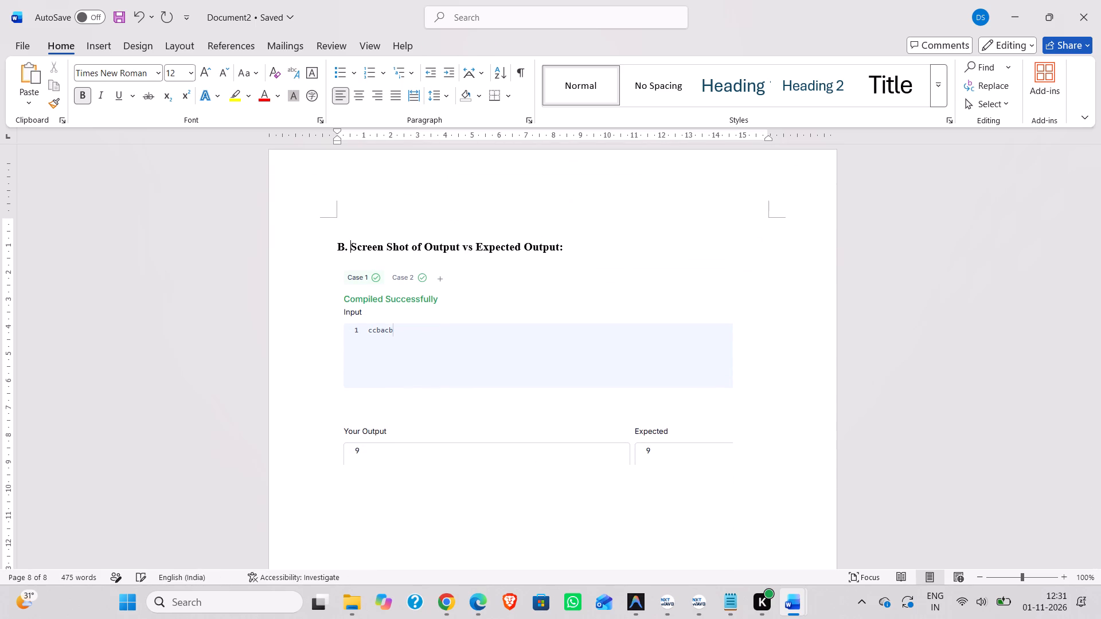
Start a new line below 2.3's output screenshot.
{"action": "left_click", "coordinate": [467, 338]}
{"action": "scroll", "coordinate": [467, 338], "scroll_direction": "down", "scroll_amount": 6}
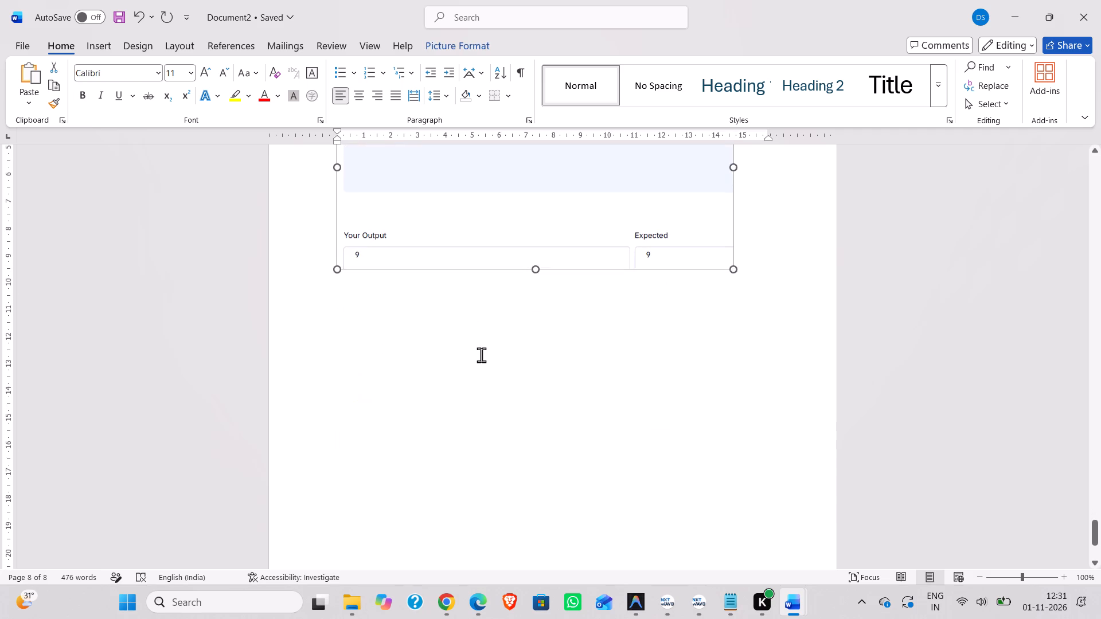
{"action": "left_click", "coordinate": [481, 355]}
{"action": "key", "text": "Return"}
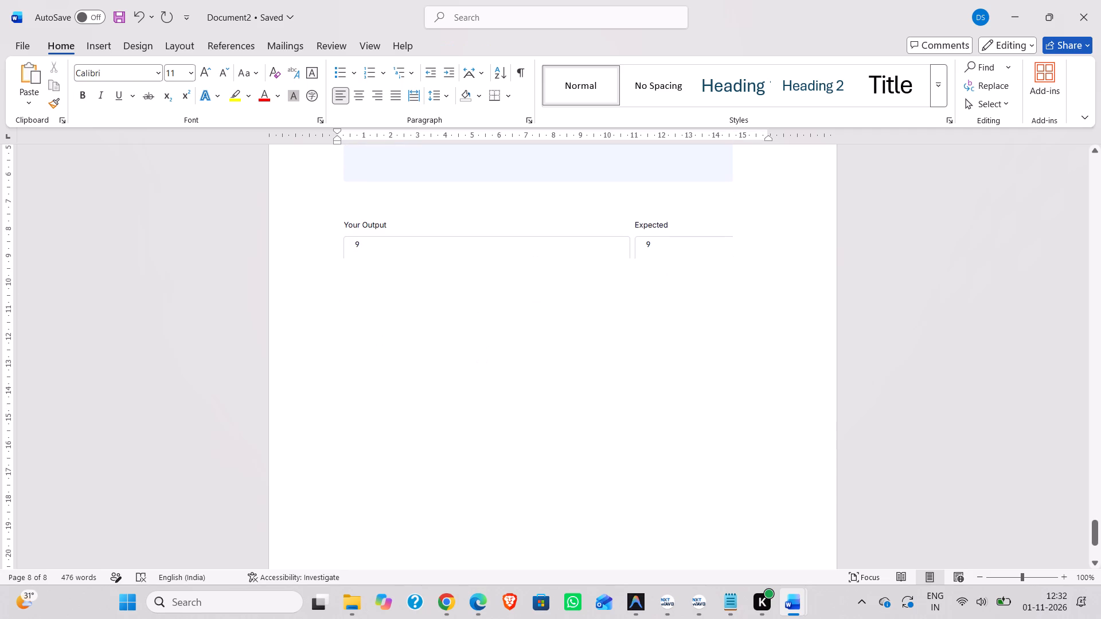
Review the preceding experiment's code, output and complexity sections alongside the 2.3 content.
{"action": "scroll", "coordinate": [468, 387], "scroll_direction": "up", "scroll_amount": 8}
{"action": "scroll", "coordinate": [573, 394], "scroll_direction": "up", "scroll_amount": 7}
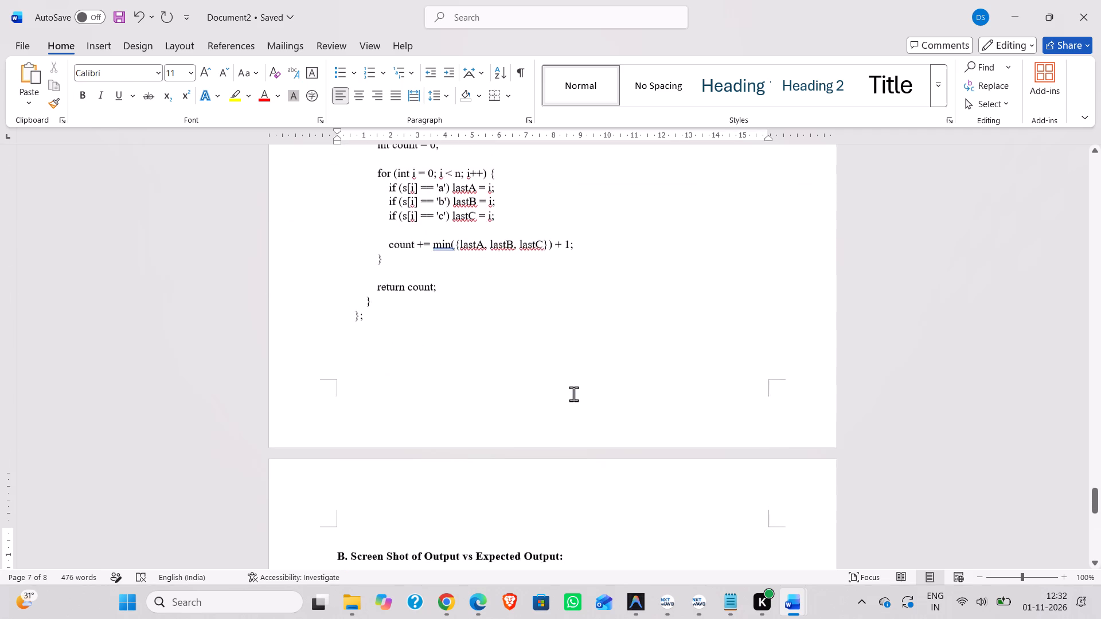
{"action": "scroll", "coordinate": [573, 393], "scroll_direction": "up", "scroll_amount": 20}
{"action": "scroll", "coordinate": [573, 393], "scroll_direction": "up", "scroll_amount": 11}
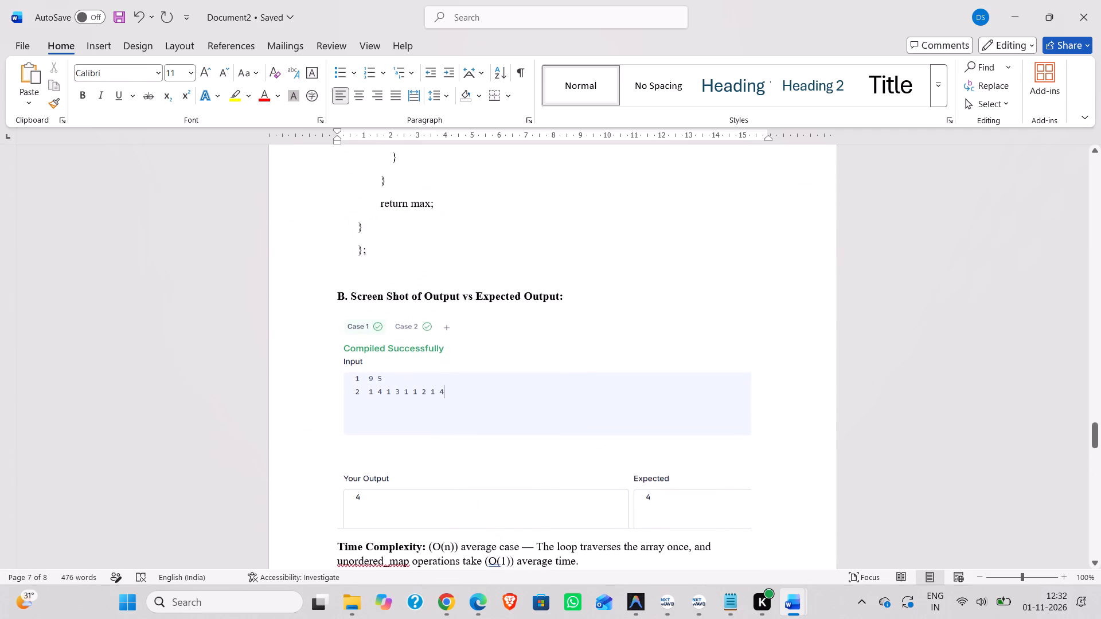
{"action": "scroll", "coordinate": [577, 389], "scroll_direction": "up", "scroll_amount": 7}
{"action": "scroll", "coordinate": [575, 381], "scroll_direction": "up", "scroll_amount": 15}
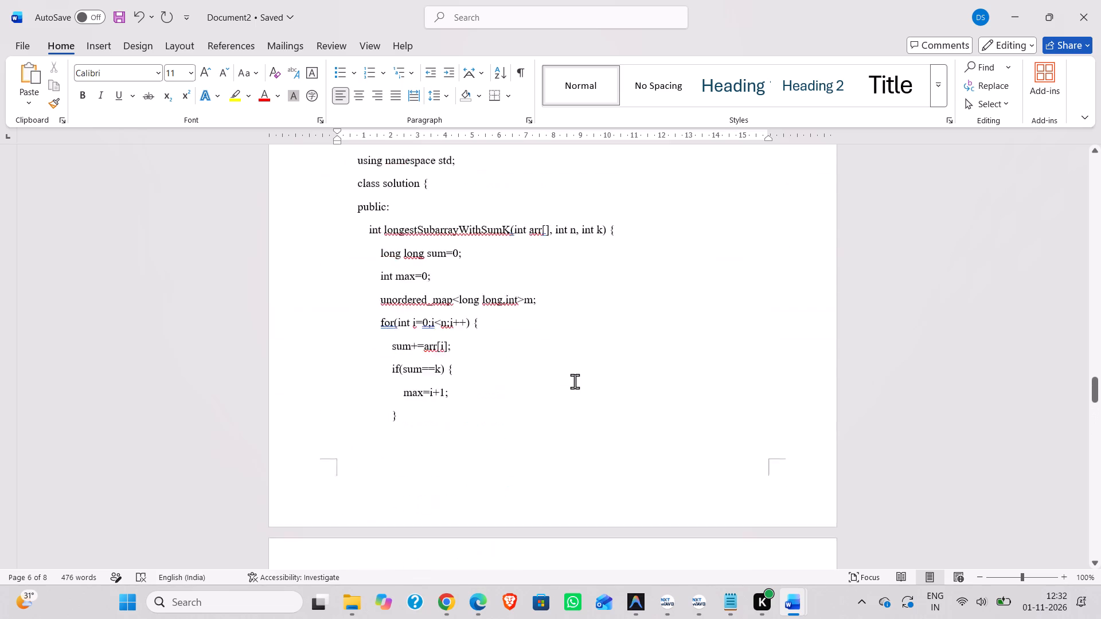
{"action": "scroll", "coordinate": [575, 381], "scroll_direction": "down", "scroll_amount": 20}
{"action": "scroll", "coordinate": [575, 381], "scroll_direction": "down", "scroll_amount": 20}
{"action": "scroll", "coordinate": [575, 381], "scroll_direction": "down", "scroll_amount": 4}
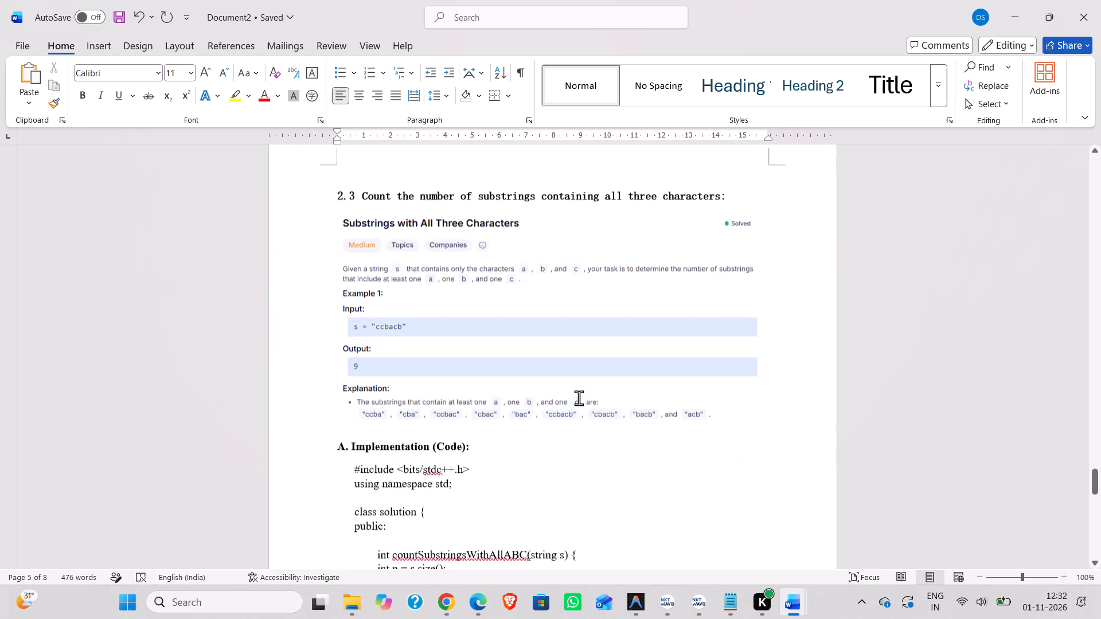
{"action": "scroll", "coordinate": [579, 398], "scroll_direction": "down", "scroll_amount": 16}
{"action": "scroll", "coordinate": [577, 399], "scroll_direction": "down", "scroll_amount": 6}
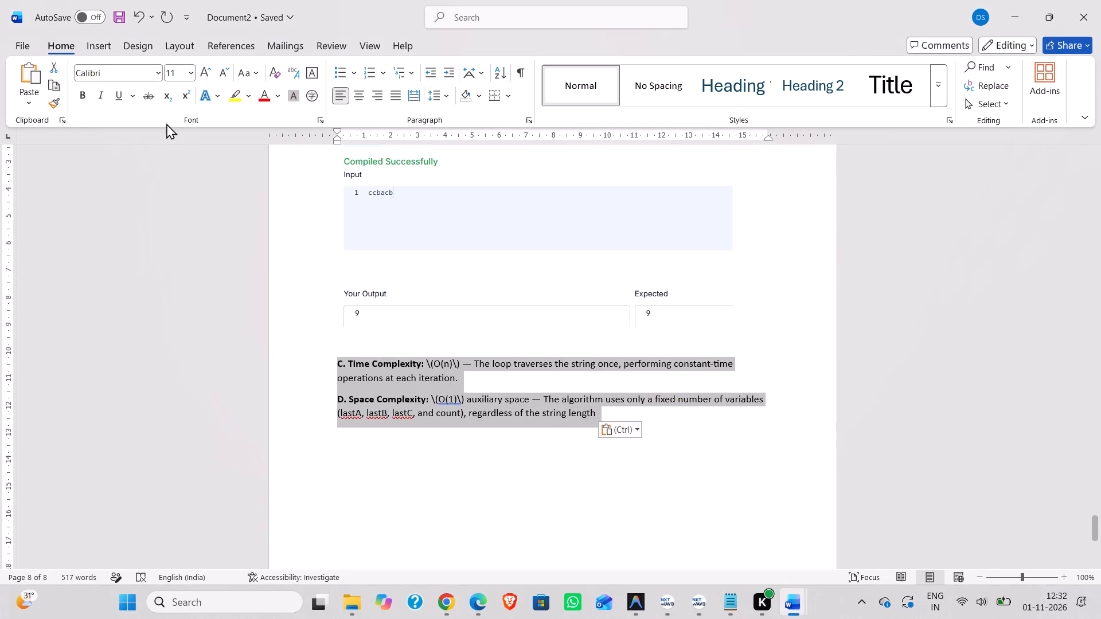
{"action": "left_click", "coordinate": [158, 77]}
{"action": "left_click", "coordinate": [156, 219]}
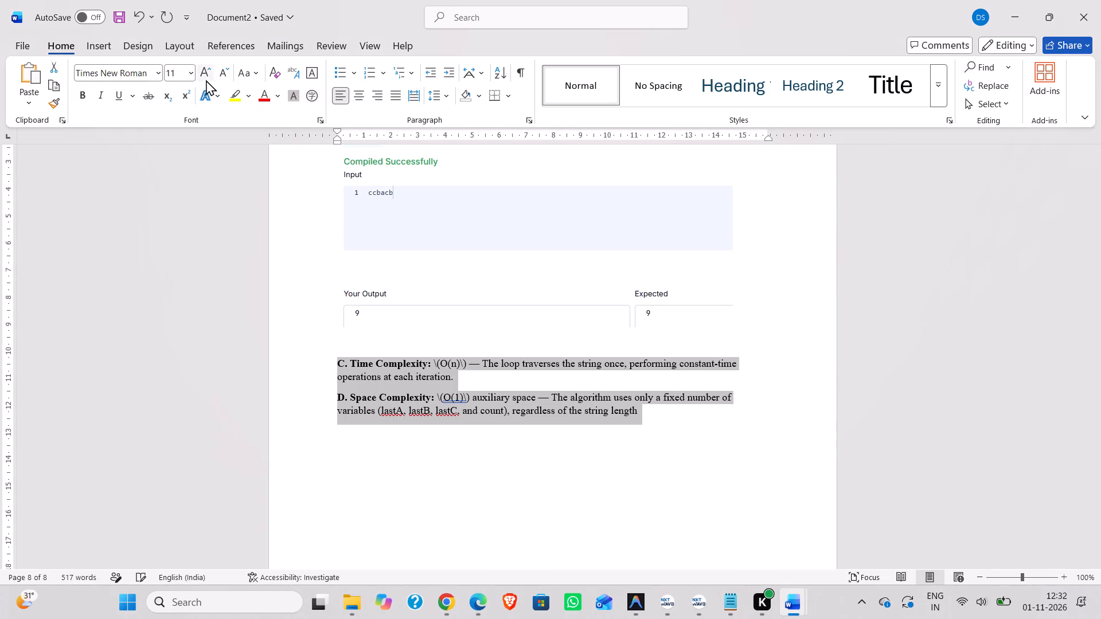
{"action": "left_click", "coordinate": [204, 79]}
{"action": "left_click", "coordinate": [434, 448]}
Remove the 'C. ' and 'D. ' prefixes from 2.3's Time Complexity and Space Complexity paragraphs.
{"action": "left_click", "coordinate": [349, 362]}
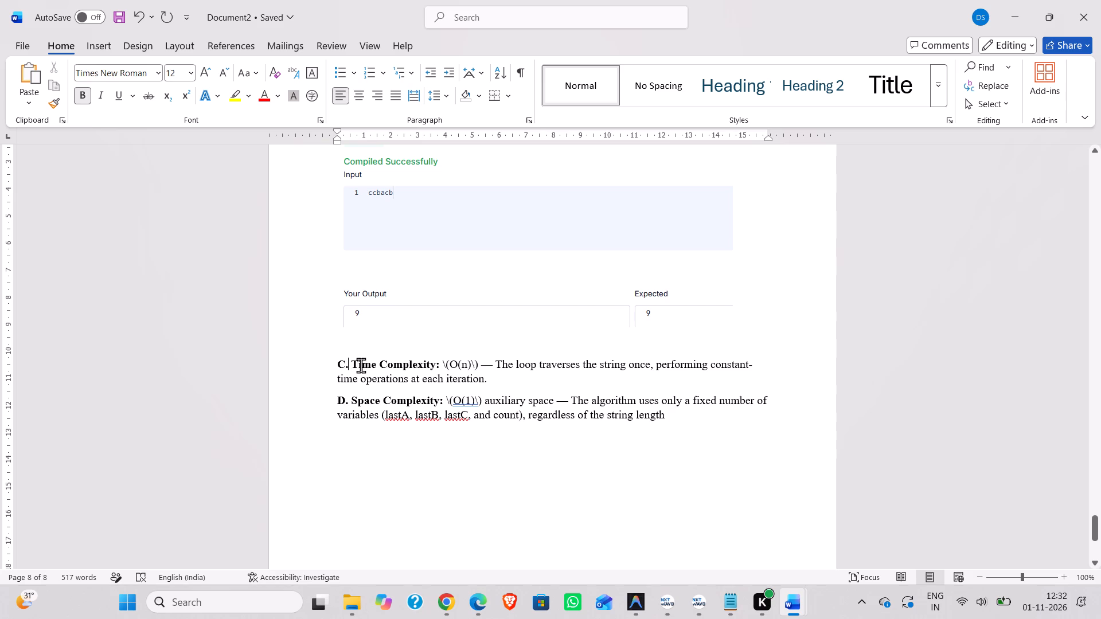
{"action": "left_click", "coordinate": [353, 366]}
{"action": "key", "text": "BackSpace"}
{"action": "key", "text": "BackSpace"}
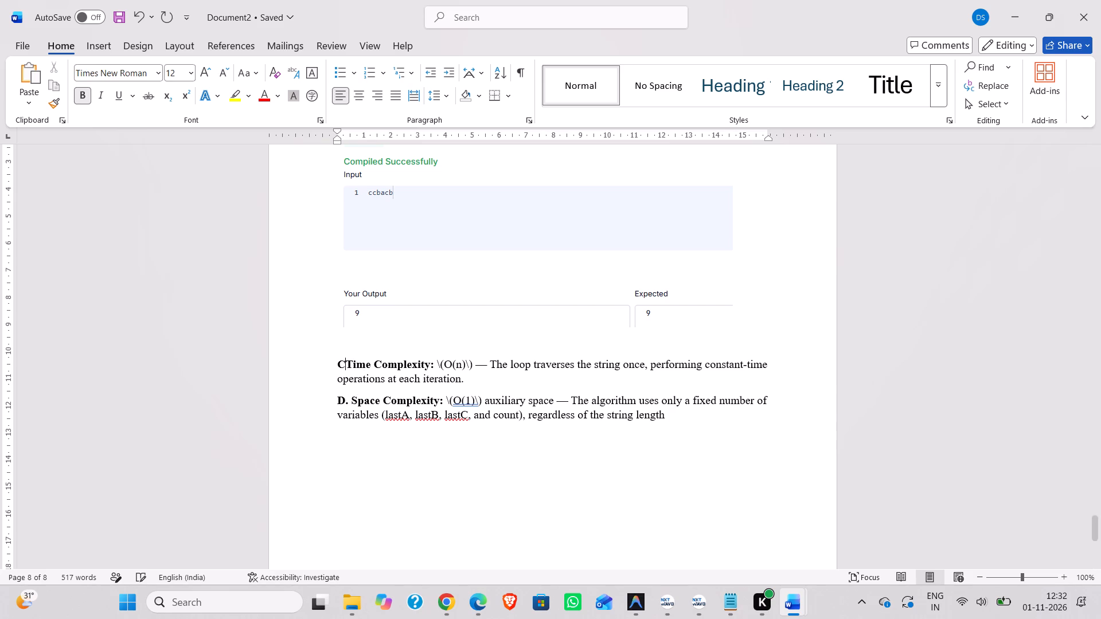
{"action": "key", "text": "BackSpace"}
{"action": "left_click", "coordinate": [352, 396]}
{"action": "key", "text": "BackSpace"}
{"action": "key", "text": "BackSpace"}
{"action": "key", "text": "BackSpace"}
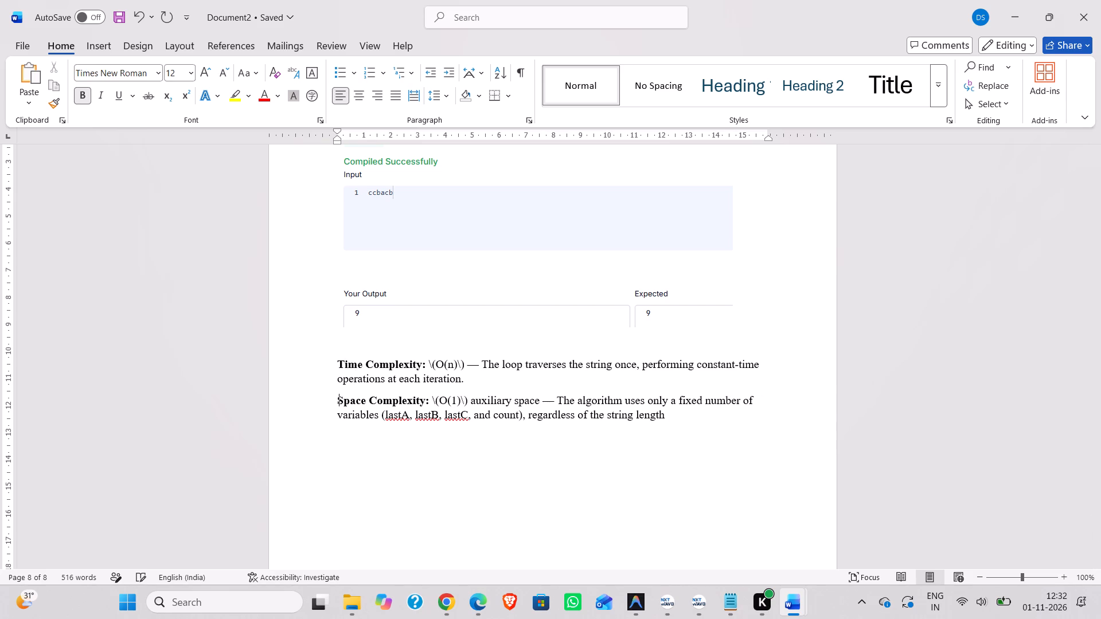
Delete the stray backslashes around O(n) and O(1) in 2.3's complexity paragraphs.
{"action": "left_click", "coordinate": [433, 363]}
{"action": "key", "text": "BackSpace"}
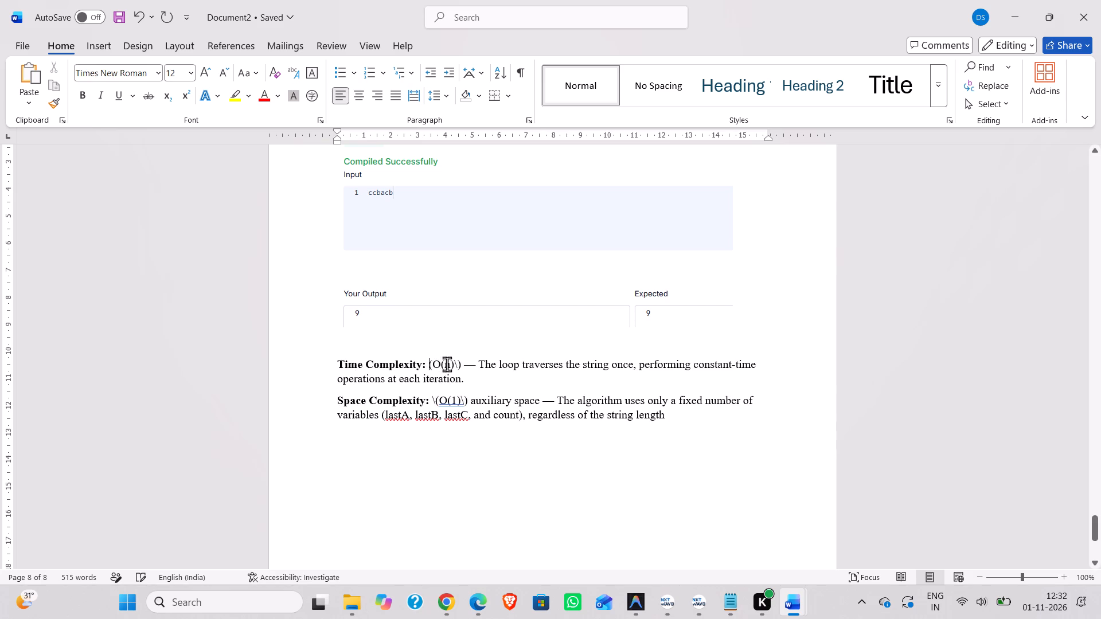
{"action": "left_click", "coordinate": [459, 365]}
{"action": "left_click", "coordinate": [458, 367]}
{"action": "key", "text": "BackSpace"}
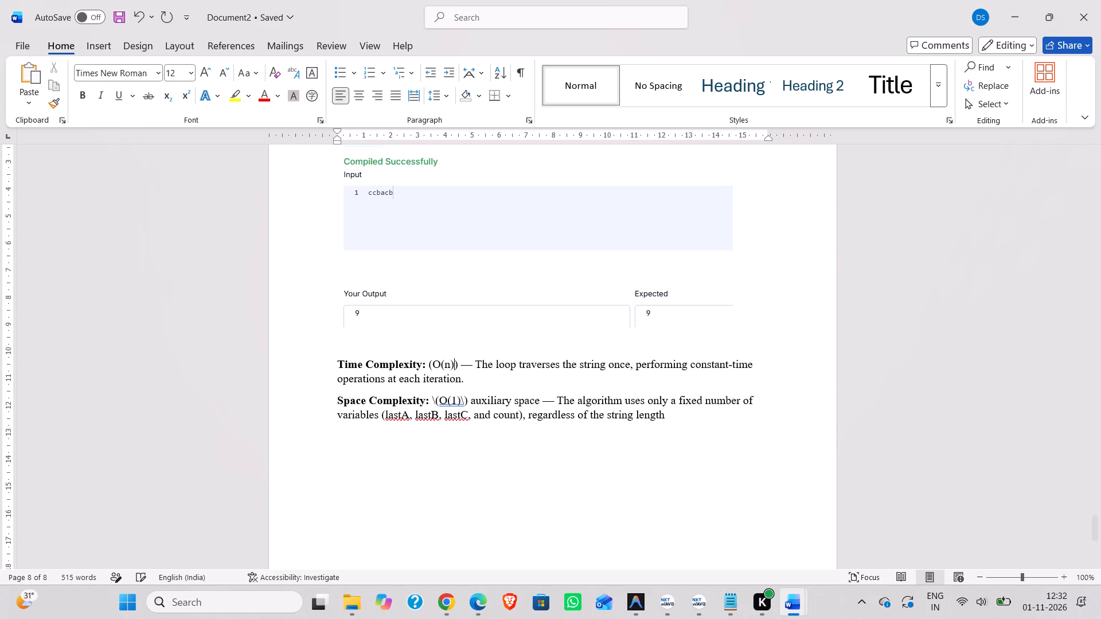
{"action": "left_click", "coordinate": [463, 401]}
{"action": "key", "text": "BackSpace"}
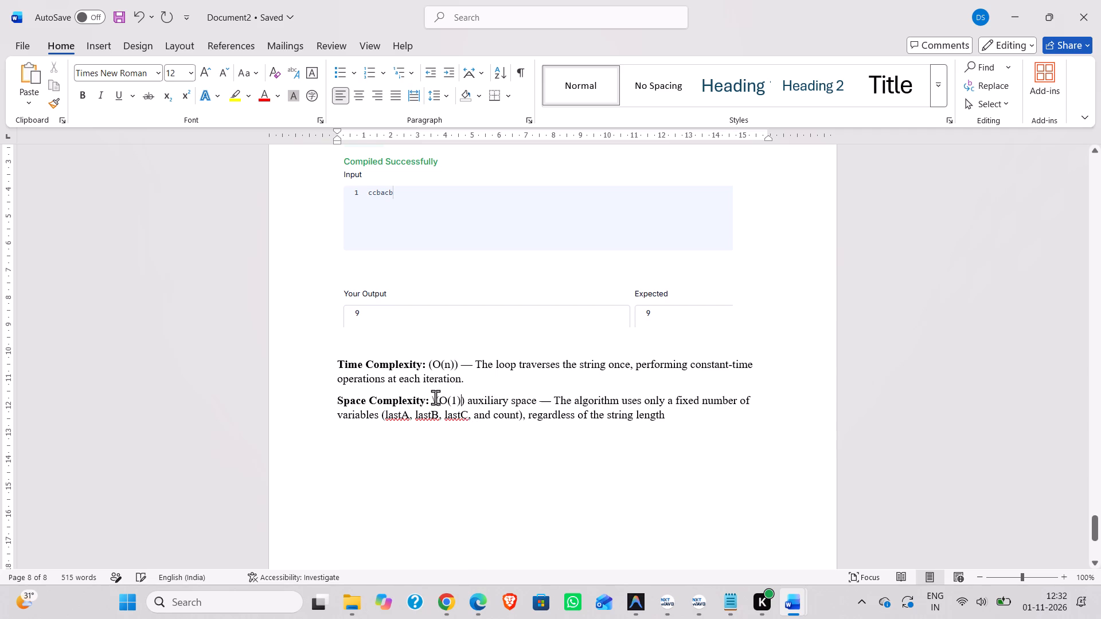
{"action": "left_click", "coordinate": [435, 397]}
{"action": "key", "text": "BackSpace"}
Insert three spaces before 'Yadadri' in the institution's address lines on the cover page.
{"action": "scroll", "coordinate": [543, 450], "scroll_direction": "down", "scroll_amount": 9}
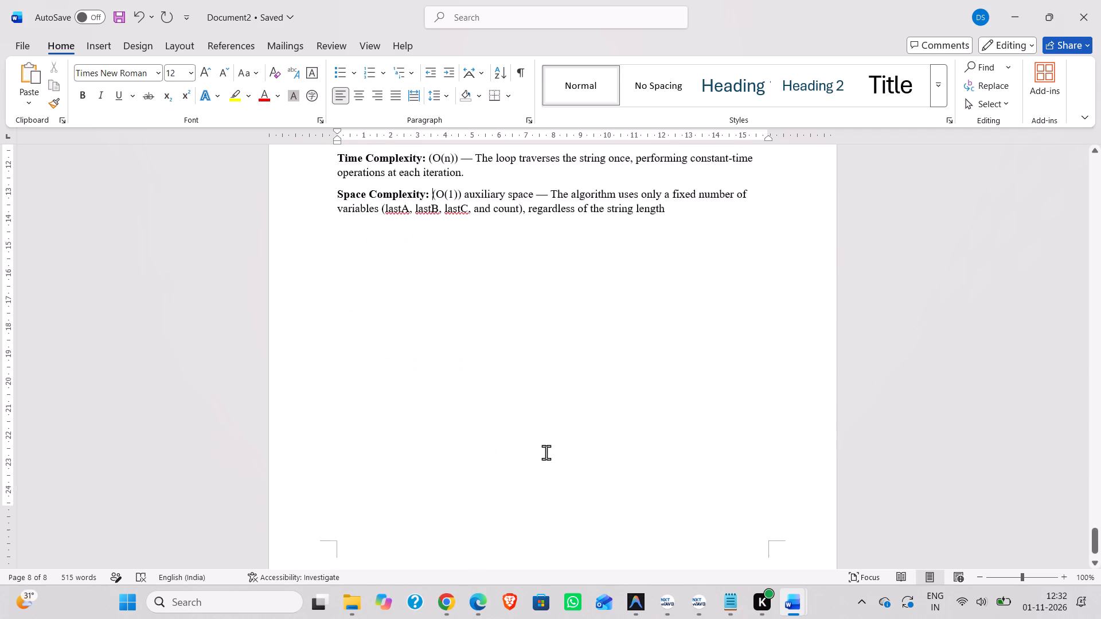
{"action": "scroll", "coordinate": [546, 452], "scroll_direction": "down", "scroll_amount": 4}
{"action": "scroll", "coordinate": [553, 451], "scroll_direction": "up", "scroll_amount": 16}
{"action": "left_click_drag", "start_coordinate": [1096, 510], "coordinate": [1100, 183]}
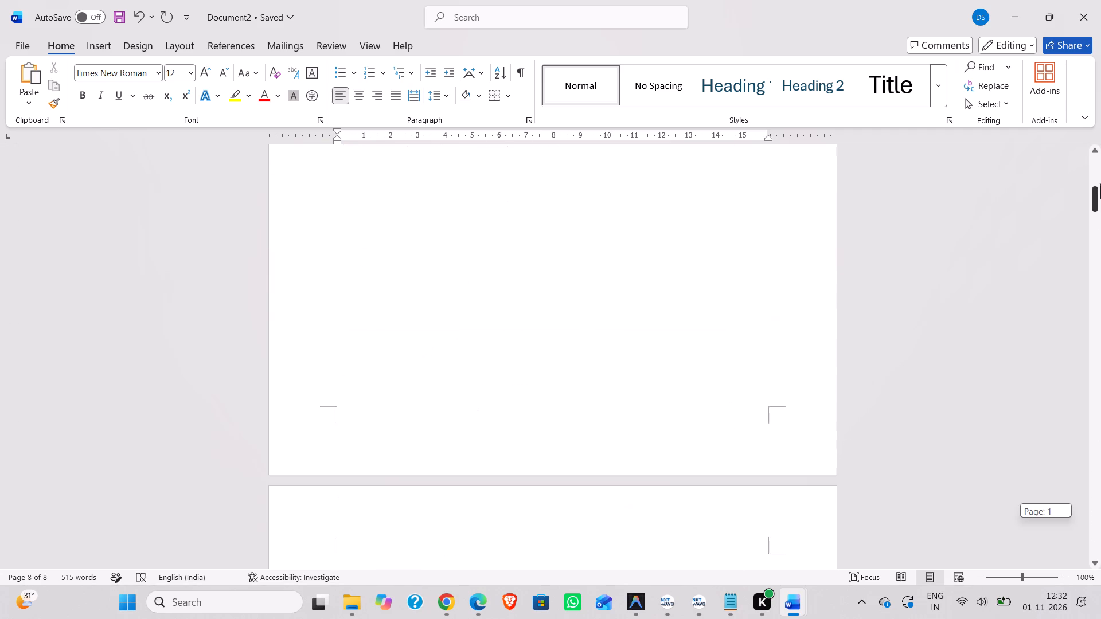
{"action": "left_click_drag", "start_coordinate": [1100, 183], "coordinate": [1100, 162]}
{"action": "scroll", "coordinate": [608, 393], "scroll_direction": "down", "scroll_amount": 2}
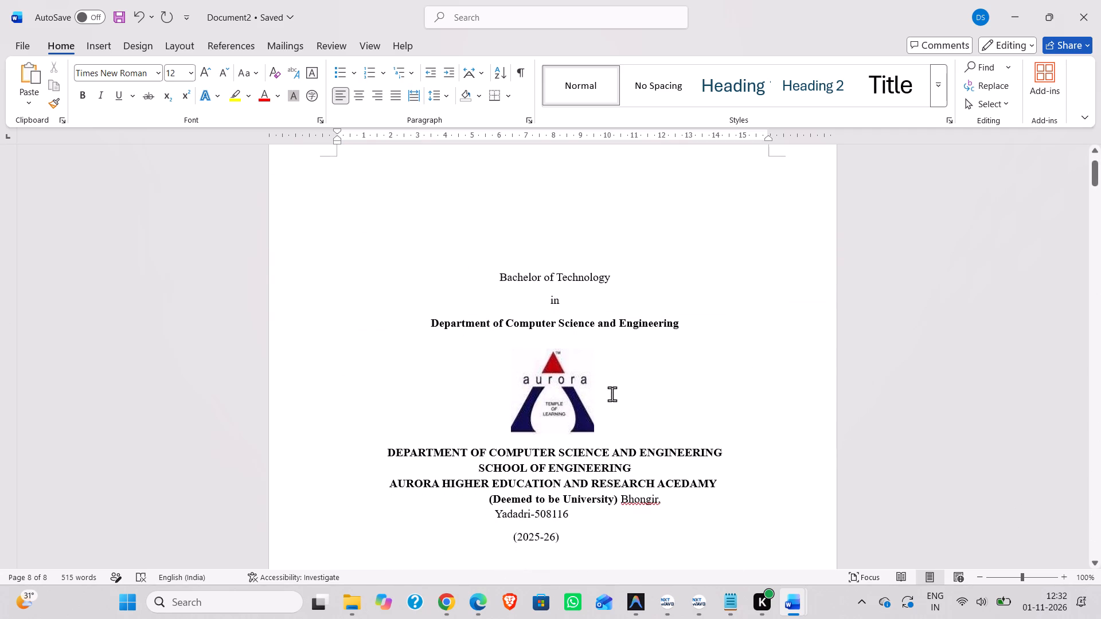
{"action": "left_click", "coordinate": [495, 515]}
{"action": "key", "text": "space"}
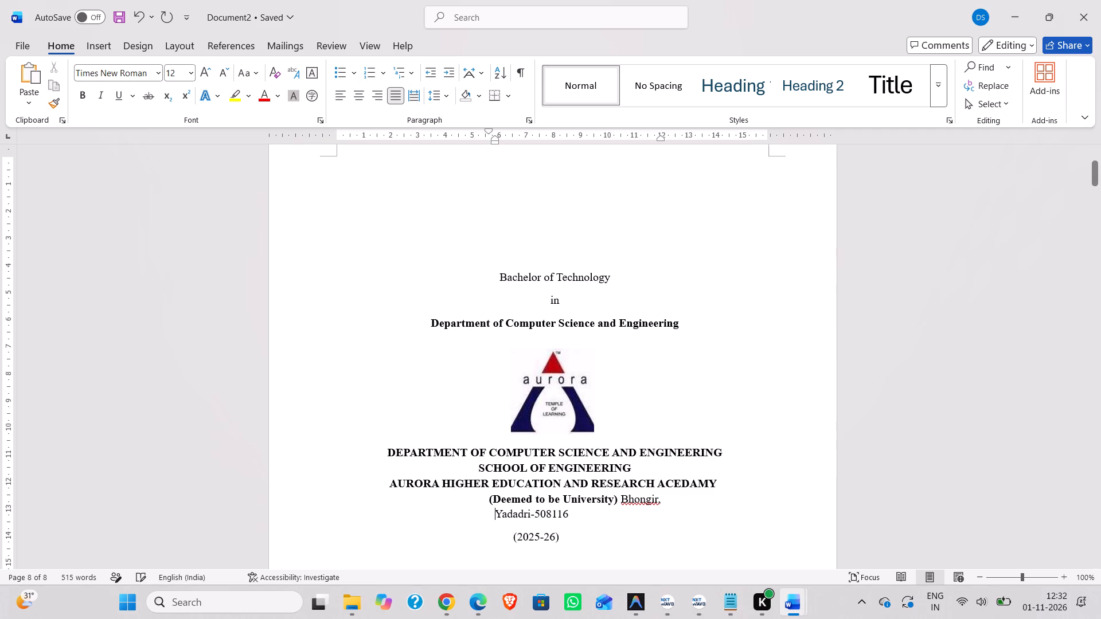
{"action": "key", "text": "space"}
{"action": "key", "text": "space"}
{"action": "left_click", "coordinate": [683, 517]}
{"action": "left_click", "coordinate": [715, 485]}
Compare the report's cover and certificate pages with those of the lab_Report_1 template.
{"action": "scroll", "coordinate": [701, 465], "scroll_direction": "up", "scroll_amount": 2}
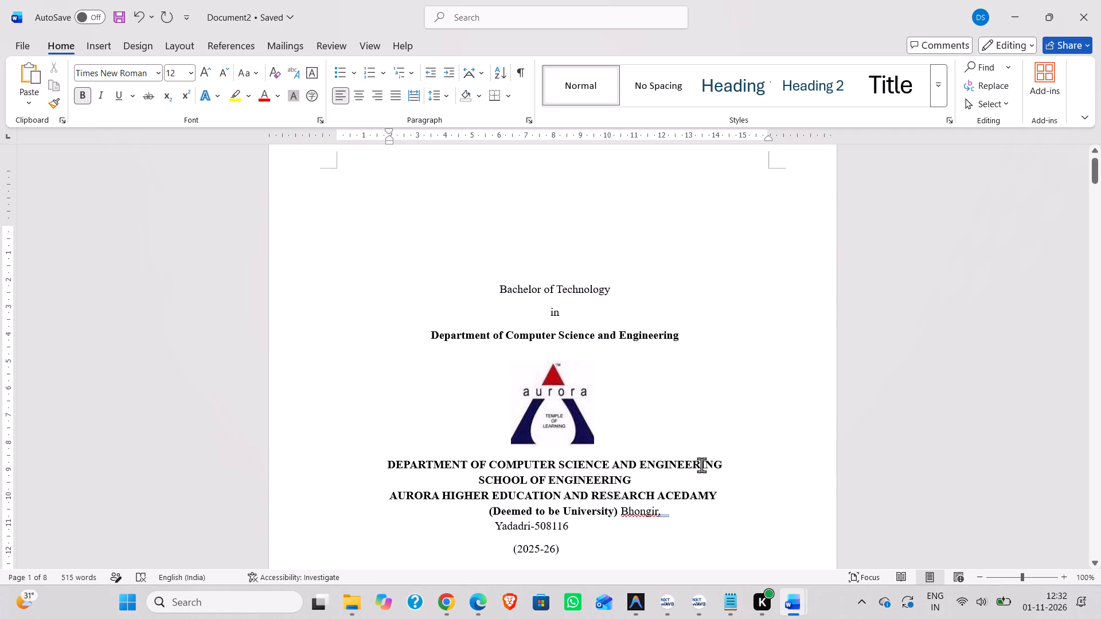
{"action": "scroll", "coordinate": [701, 465], "scroll_direction": "up", "scroll_amount": 1}
{"action": "scroll", "coordinate": [701, 465], "scroll_direction": "down", "scroll_amount": 10}
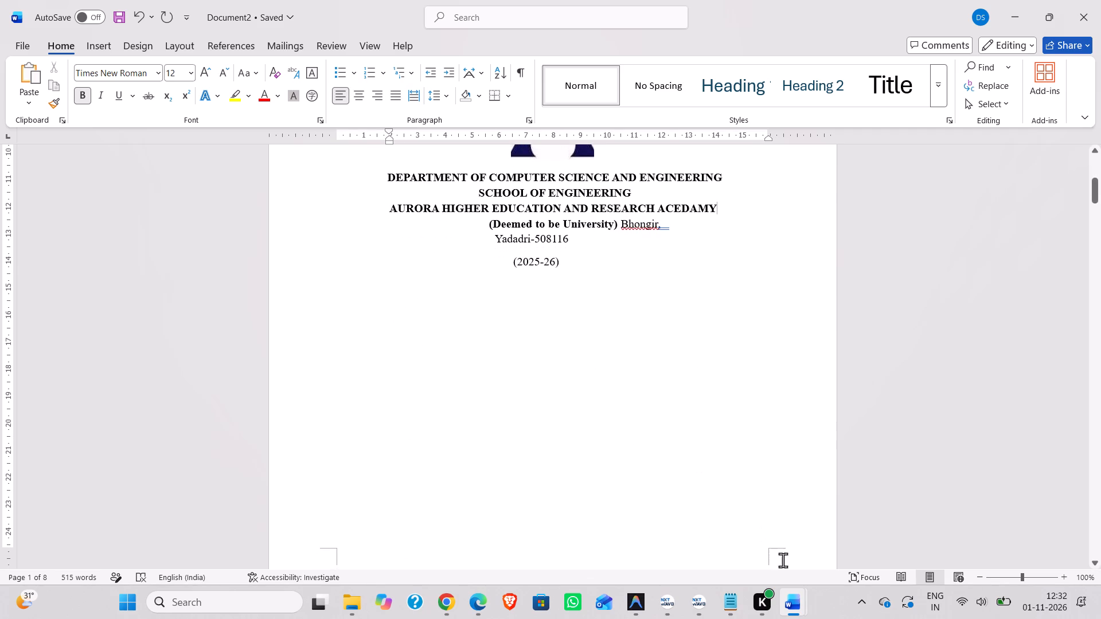
{"action": "left_click", "coordinate": [1033, 535]}
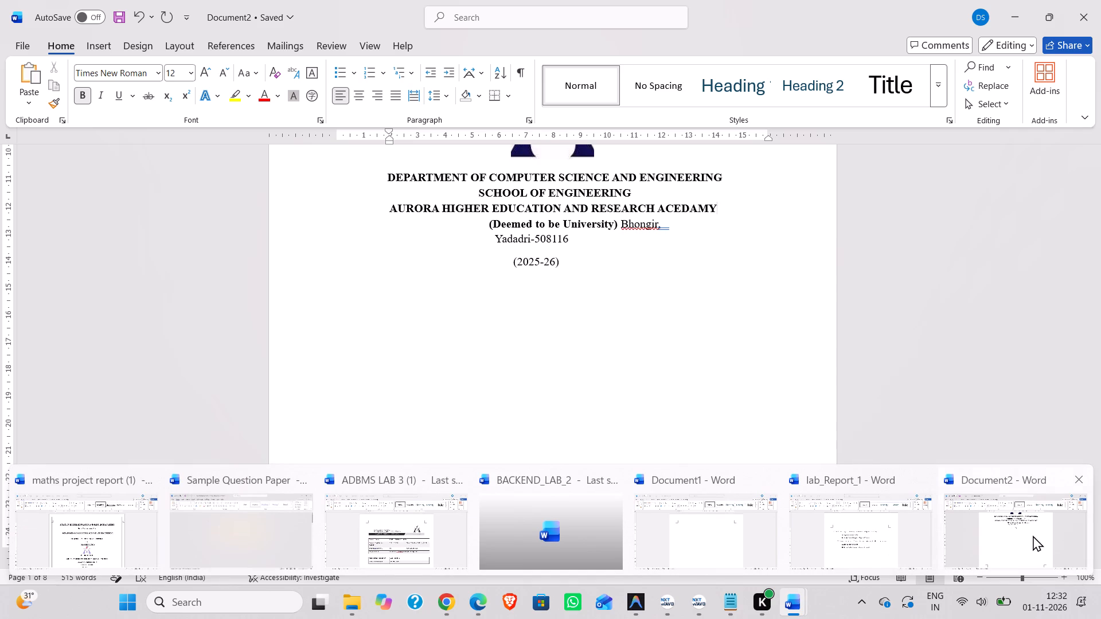
{"action": "scroll", "coordinate": [680, 451], "scroll_direction": "up", "scroll_amount": 19}
{"action": "scroll", "coordinate": [680, 449], "scroll_direction": "down", "scroll_amount": 2}
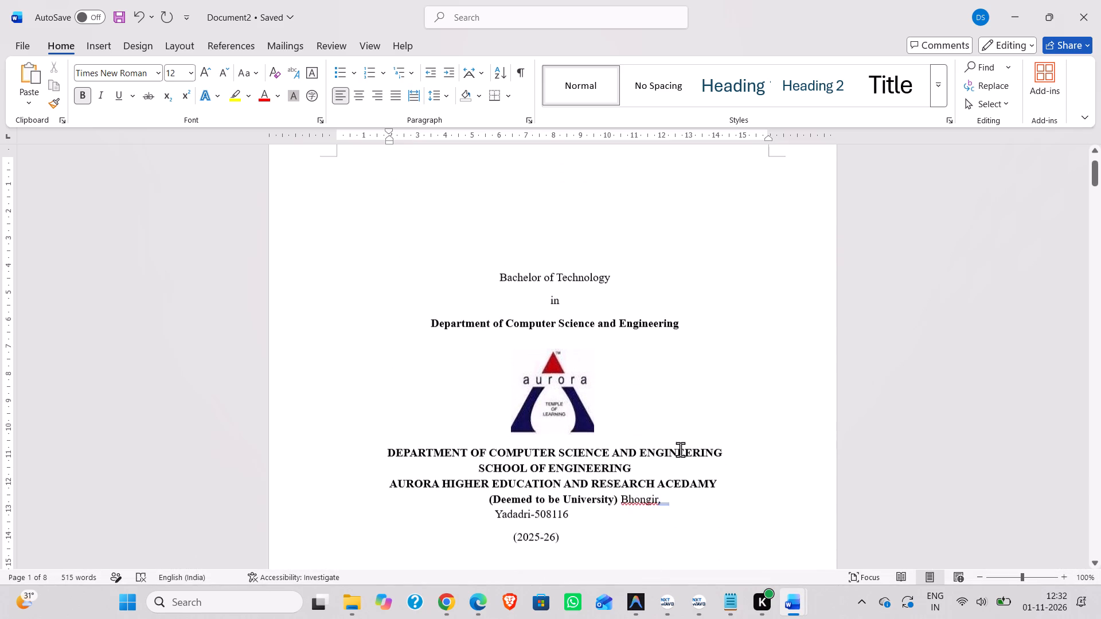
{"action": "scroll", "coordinate": [680, 449], "scroll_direction": "down", "scroll_amount": 10}
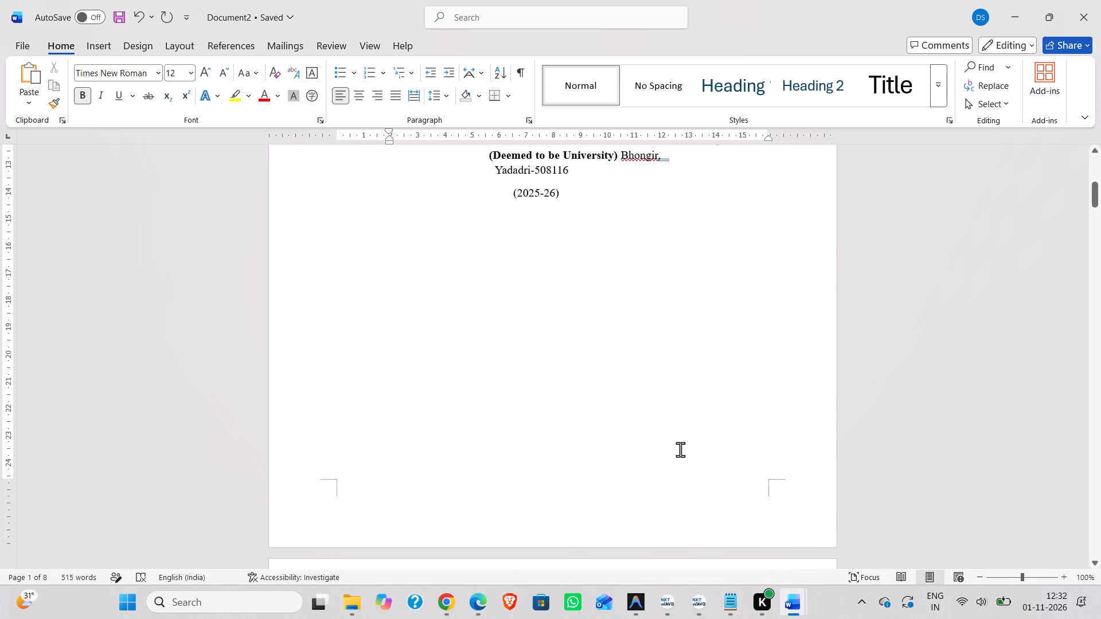
{"action": "scroll", "coordinate": [680, 449], "scroll_direction": "down", "scroll_amount": 6}
{"action": "scroll", "coordinate": [680, 449], "scroll_direction": "up", "scroll_amount": 5}
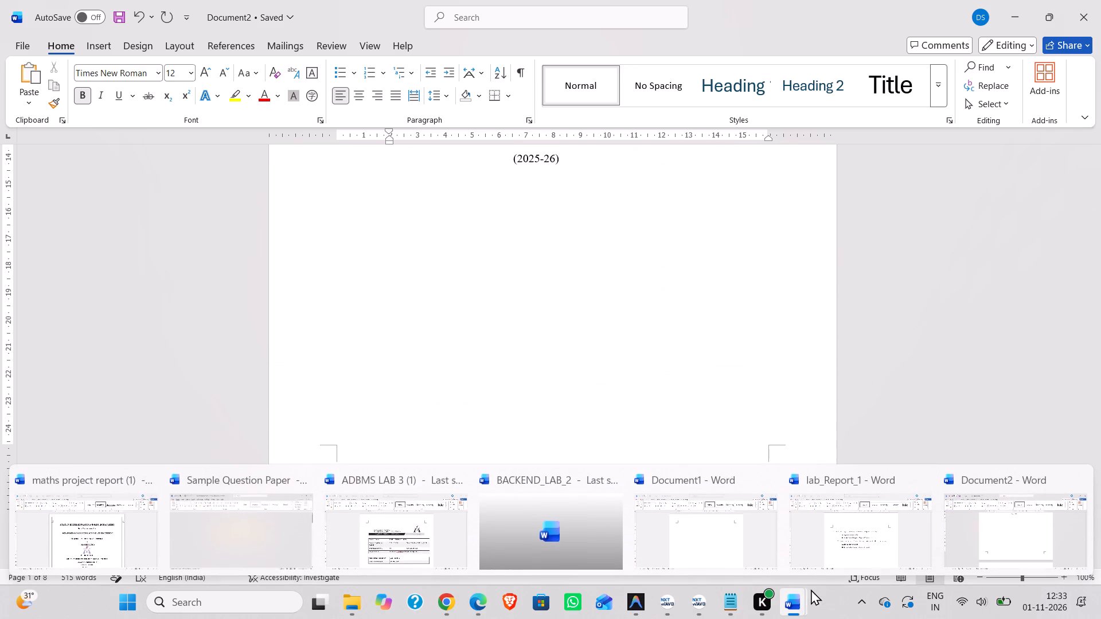
{"action": "left_click", "coordinate": [830, 564]}
{"action": "scroll", "coordinate": [625, 479], "scroll_direction": "up", "scroll_amount": 20}
{"action": "scroll", "coordinate": [625, 479], "scroll_direction": "up", "scroll_amount": 14}
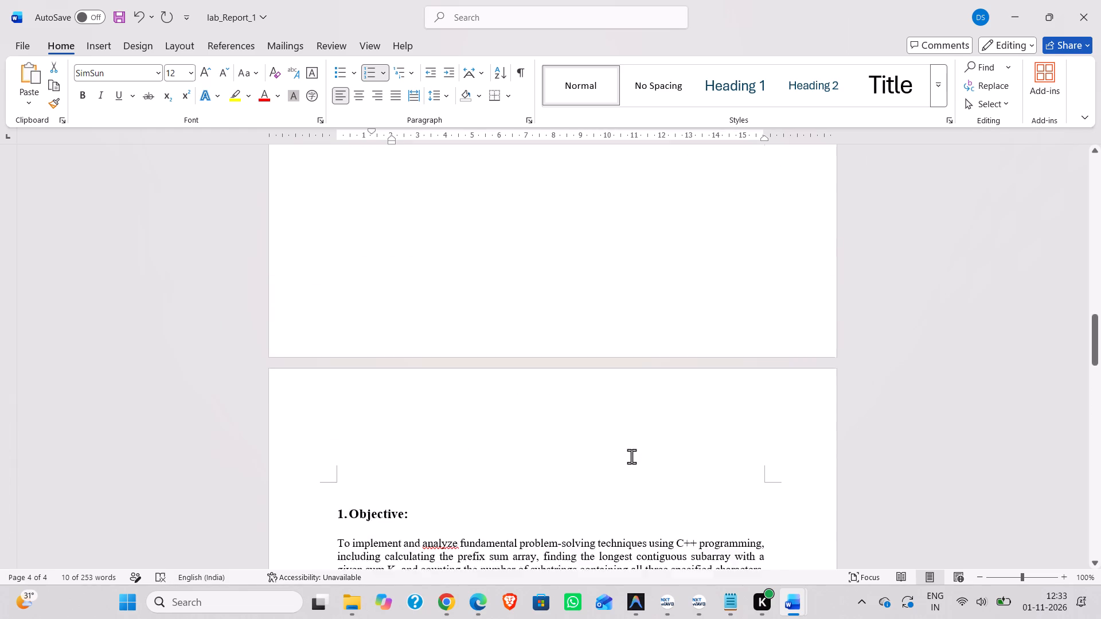
{"action": "scroll", "coordinate": [631, 456], "scroll_direction": "up", "scroll_amount": 17}
{"action": "scroll", "coordinate": [634, 455], "scroll_direction": "up", "scroll_amount": 11}
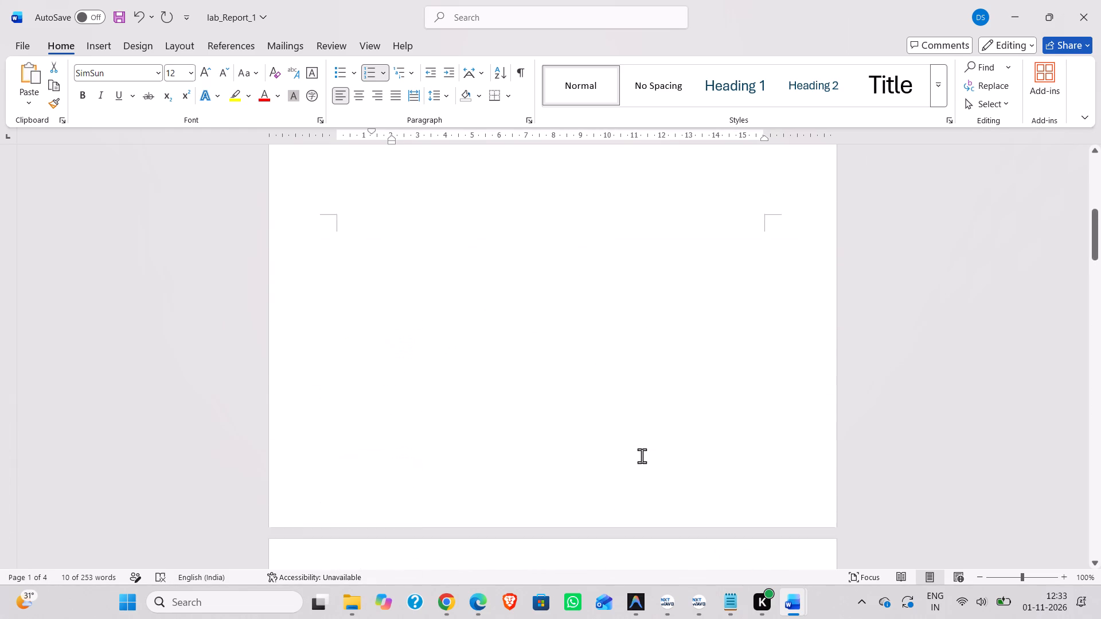
{"action": "scroll", "coordinate": [642, 456], "scroll_direction": "up", "scroll_amount": 11}
{"action": "key", "text": "alt+Tab"}
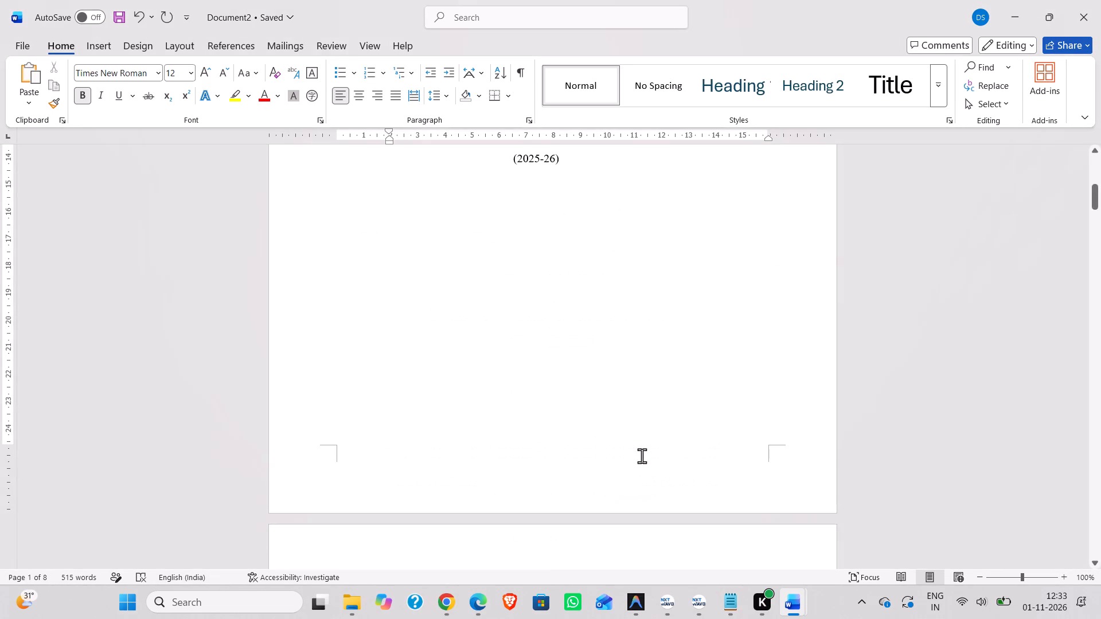
{"action": "scroll", "coordinate": [642, 456], "scroll_direction": "up", "scroll_amount": 10}
{"action": "left_click", "coordinate": [573, 359]}
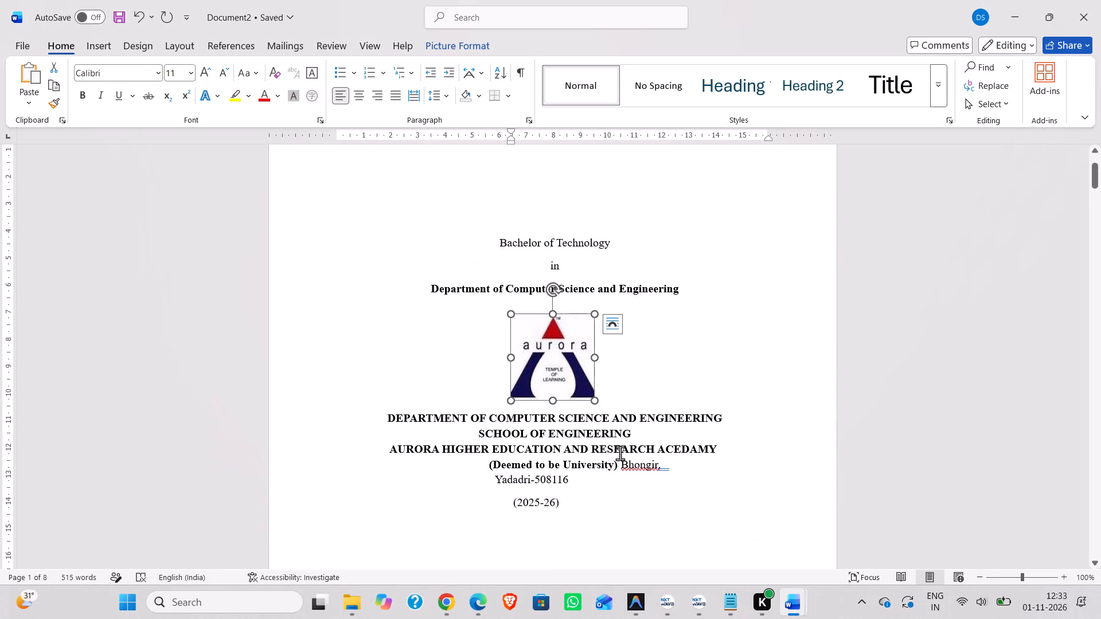
{"action": "scroll", "coordinate": [622, 458], "scroll_direction": "down", "scroll_amount": 1}
{"action": "key", "text": "alt+Tab"}
{"action": "scroll", "coordinate": [622, 458], "scroll_direction": "down", "scroll_amount": 5}
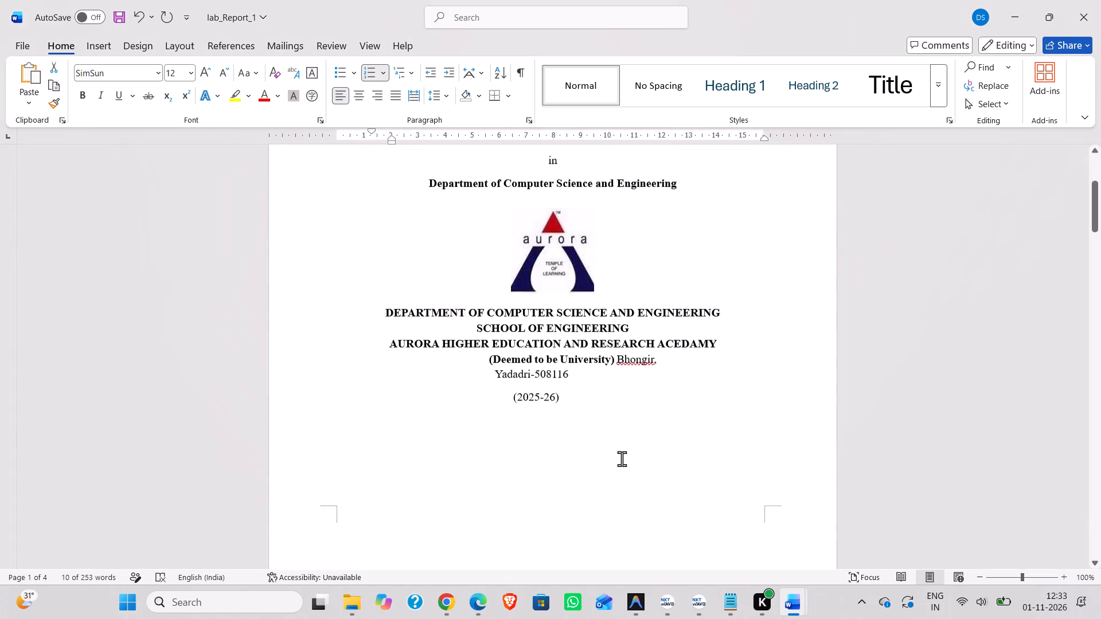
{"action": "scroll", "coordinate": [622, 459], "scroll_direction": "down", "scroll_amount": 17}
{"action": "scroll", "coordinate": [619, 442], "scroll_direction": "down", "scroll_amount": 6}
{"action": "scroll", "coordinate": [619, 442], "scroll_direction": "up", "scroll_amount": 3}
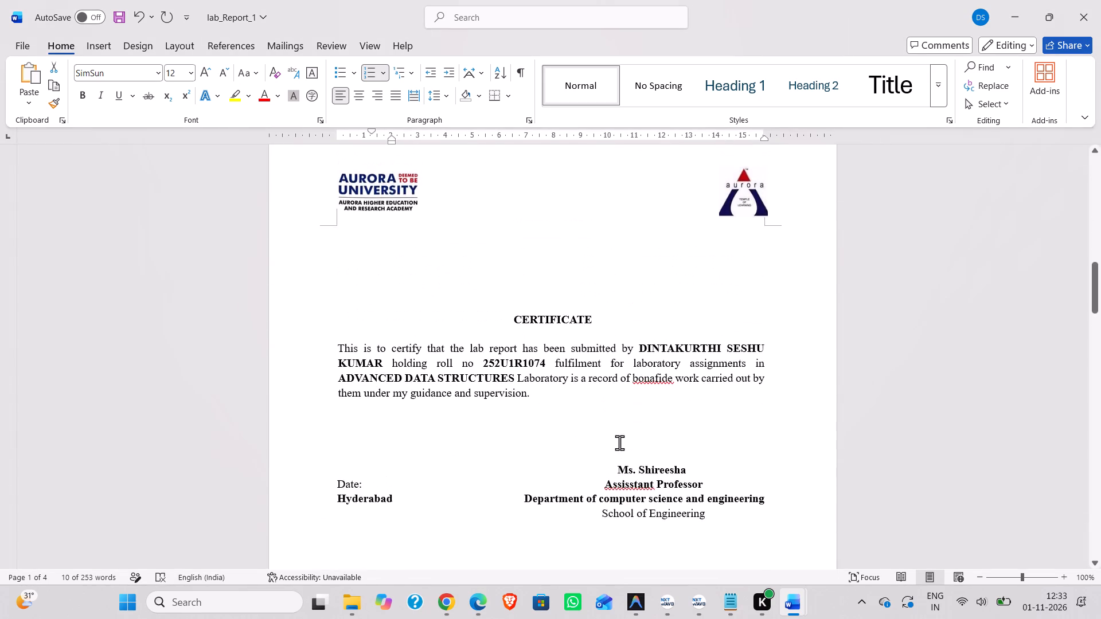
{"action": "key", "text": "alt+Tab"}
{"action": "scroll", "coordinate": [619, 442], "scroll_direction": "down", "scroll_amount": 20}
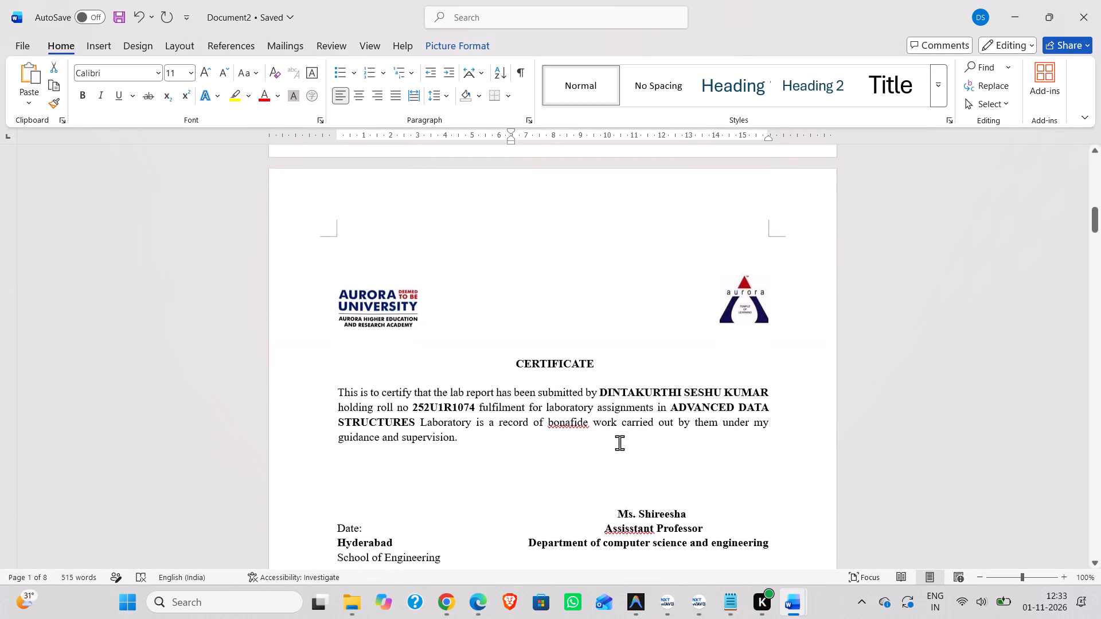
{"action": "scroll", "coordinate": [619, 442], "scroll_direction": "down", "scroll_amount": 5}
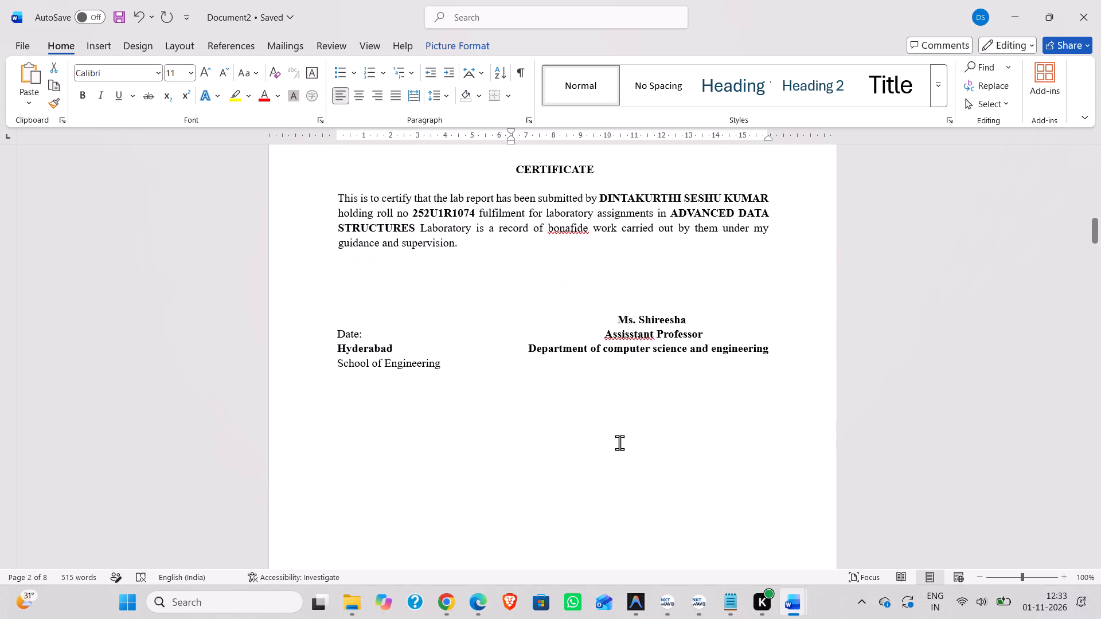
Review the whole report from the certificate page through experiments 2.1, 2.2 and 2.3, checking code, output screenshots and complexity paragraphs.
{"action": "scroll", "coordinate": [619, 442], "scroll_direction": "down", "scroll_amount": 7}
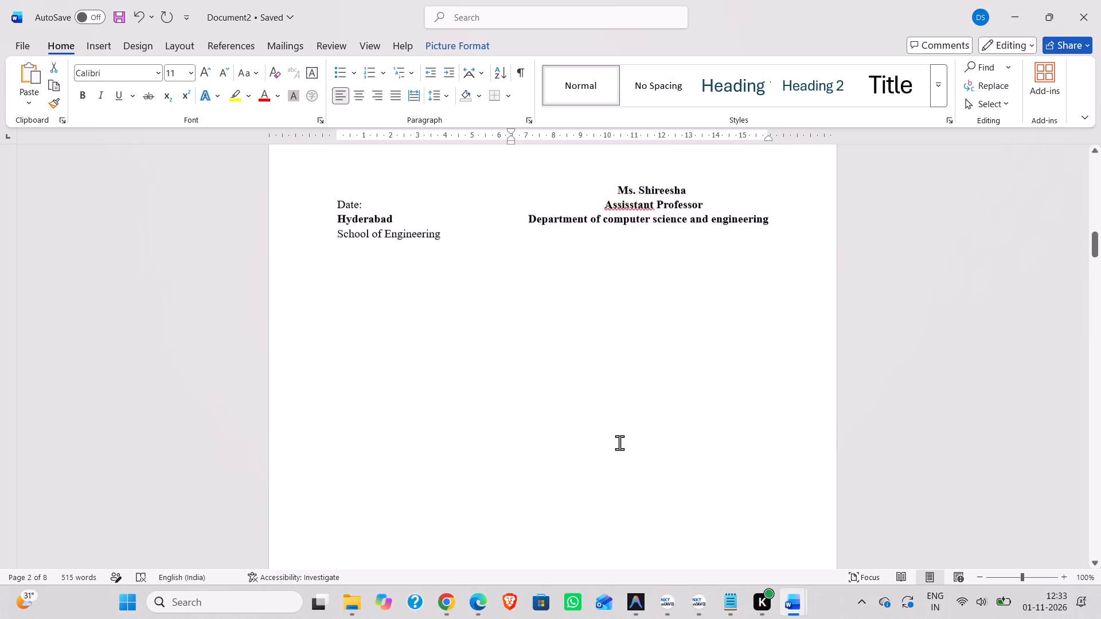
{"action": "scroll", "coordinate": [619, 442], "scroll_direction": "down", "scroll_amount": 18}
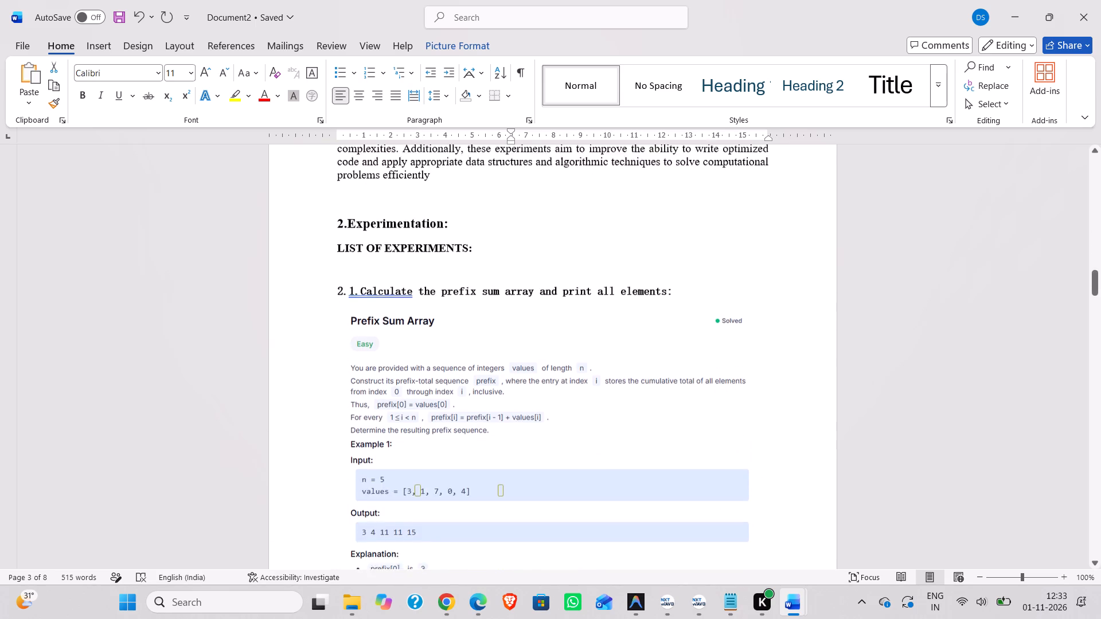
{"action": "scroll", "coordinate": [619, 442], "scroll_direction": "down", "scroll_amount": 6}
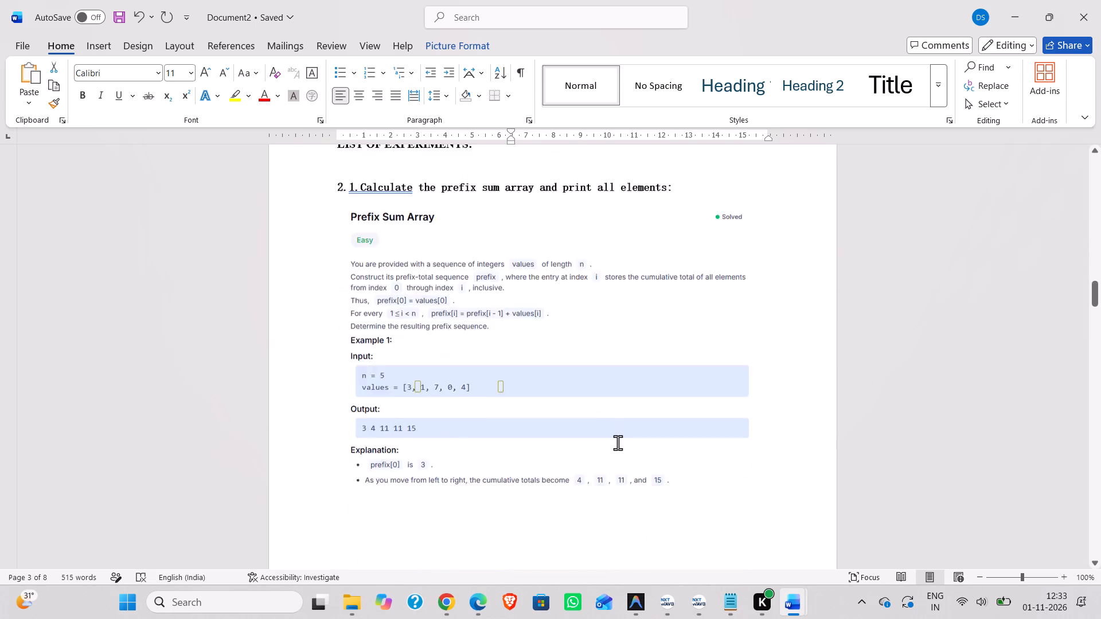
{"action": "scroll", "coordinate": [618, 442], "scroll_direction": "down", "scroll_amount": 20}
{"action": "scroll", "coordinate": [618, 441], "scroll_direction": "down", "scroll_amount": 15}
{"action": "scroll", "coordinate": [618, 441], "scroll_direction": "down", "scroll_amount": 9}
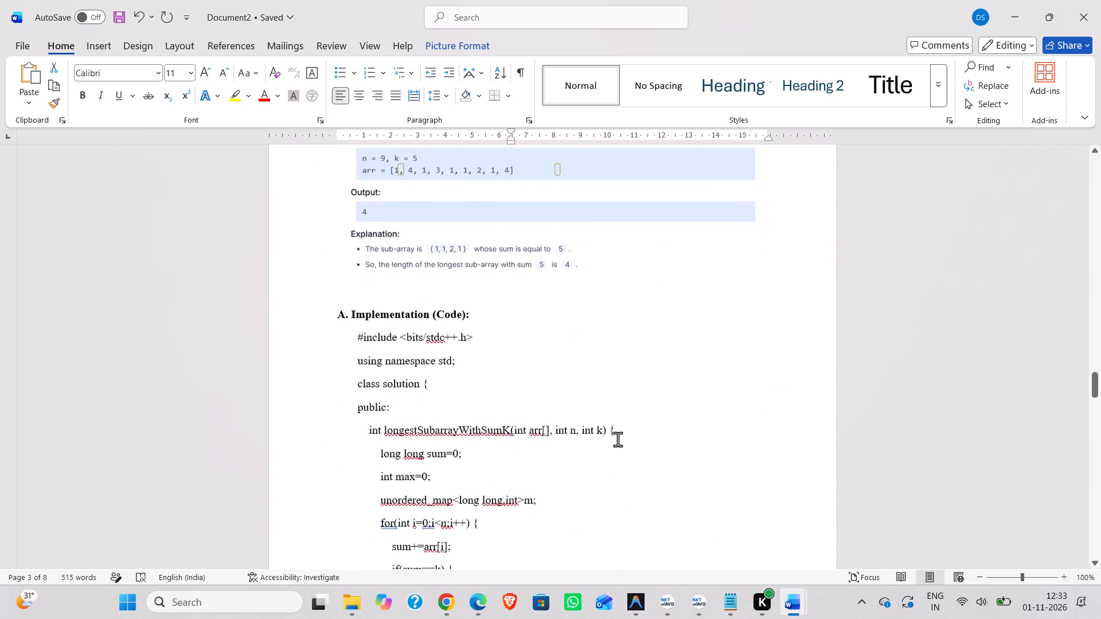
{"action": "scroll", "coordinate": [618, 439], "scroll_direction": "down", "scroll_amount": 17}
{"action": "scroll", "coordinate": [618, 439], "scroll_direction": "down", "scroll_amount": 13}
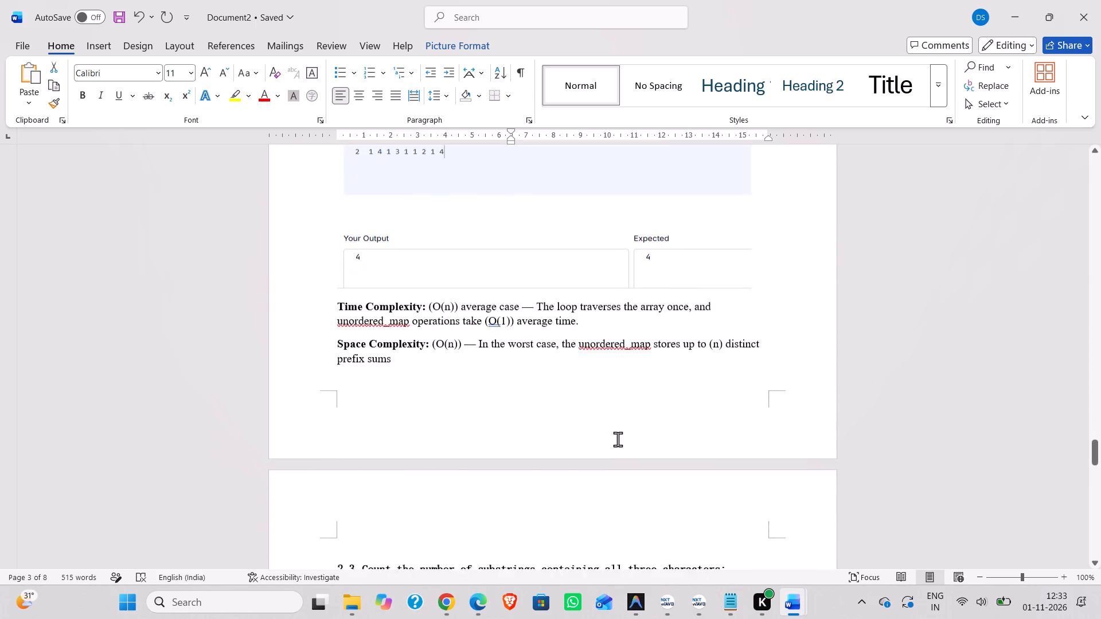
{"action": "scroll", "coordinate": [618, 439], "scroll_direction": "down", "scroll_amount": 13}
{"action": "scroll", "coordinate": [618, 439], "scroll_direction": "down", "scroll_amount": 13}
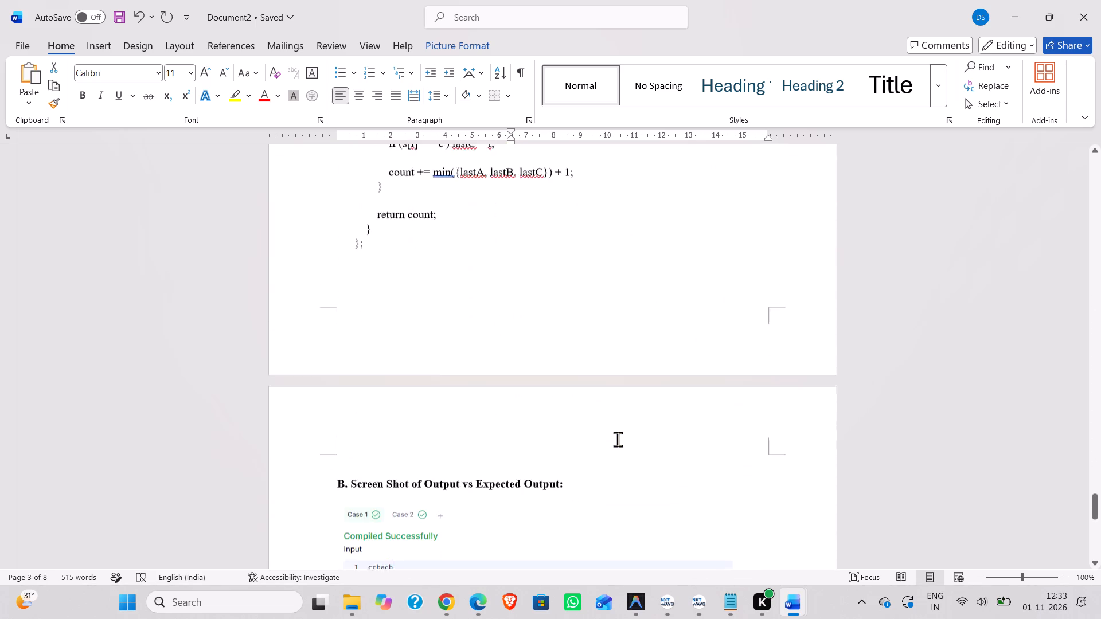
{"action": "scroll", "coordinate": [618, 439], "scroll_direction": "down", "scroll_amount": 20}
{"action": "scroll", "coordinate": [618, 439], "scroll_direction": "down", "scroll_amount": 9}
{"action": "scroll", "coordinate": [619, 438], "scroll_direction": "up", "scroll_amount": 6}
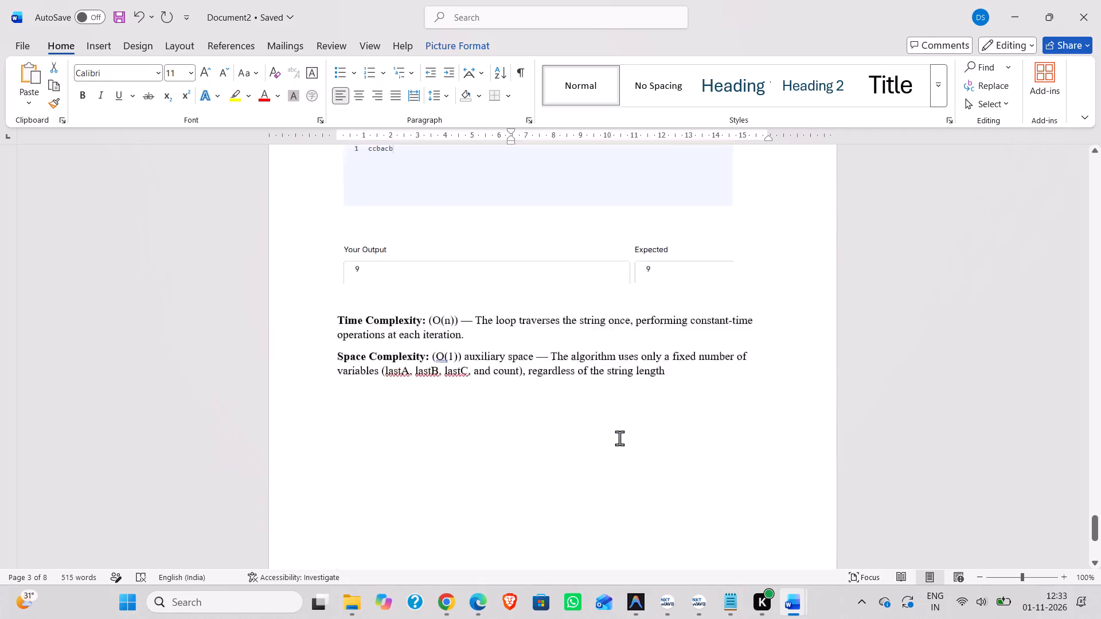
{"action": "scroll", "coordinate": [619, 438], "scroll_direction": "up", "scroll_amount": 9}
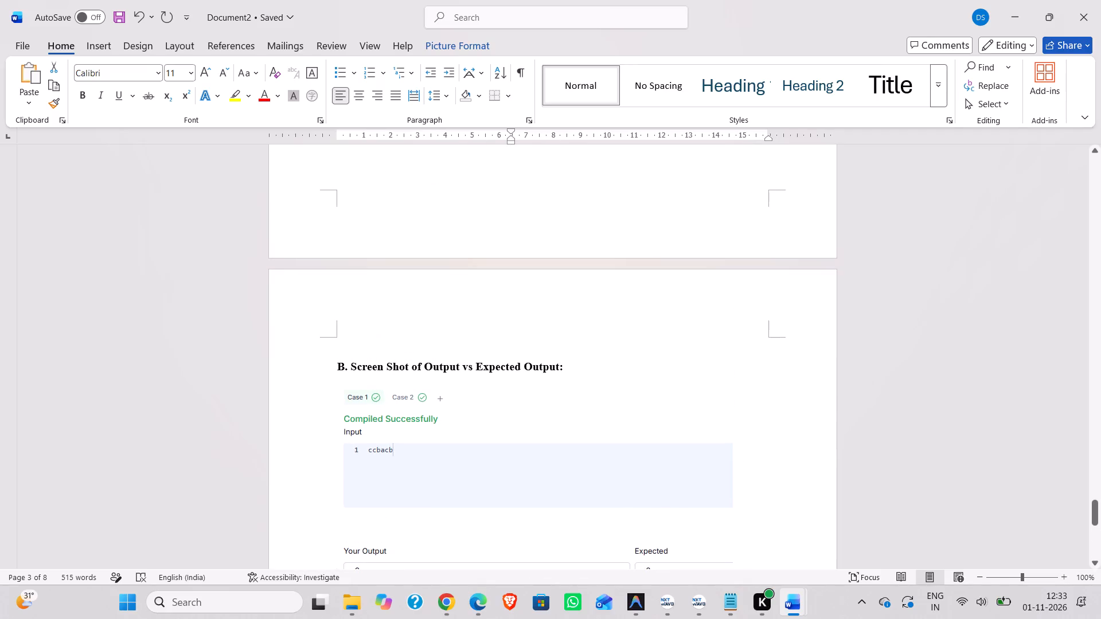
Save the report as a Word document named DSA_LAB_1 in the DSA word folder on Local Disk (D:).
{"action": "left_click", "coordinate": [22, 44]}
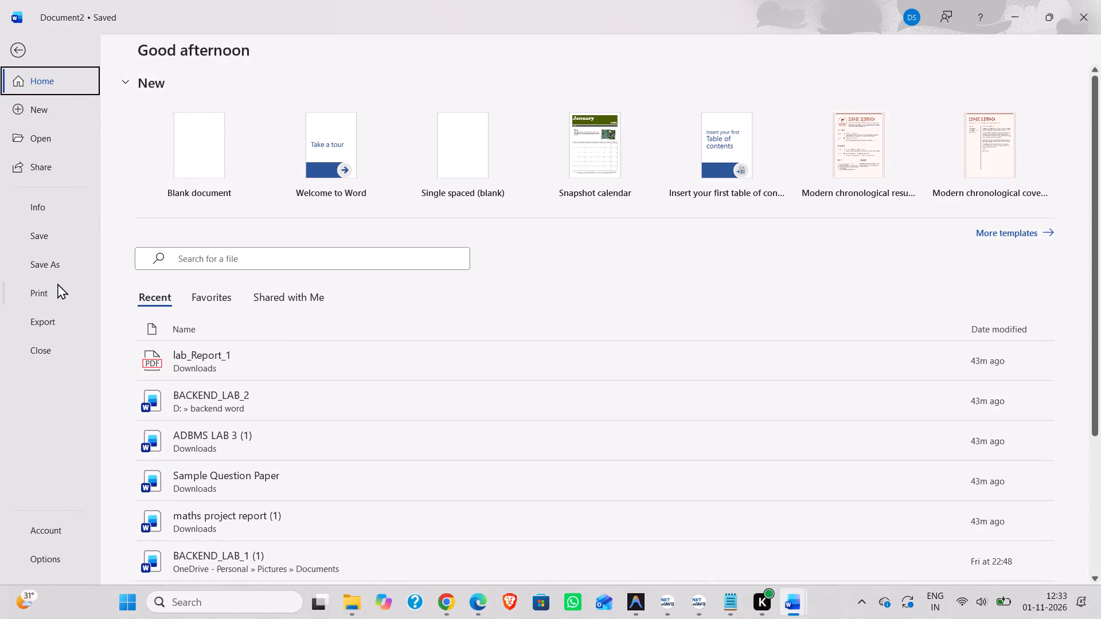
{"action": "left_click", "coordinate": [54, 268]}
{"action": "left_click", "coordinate": [180, 301]}
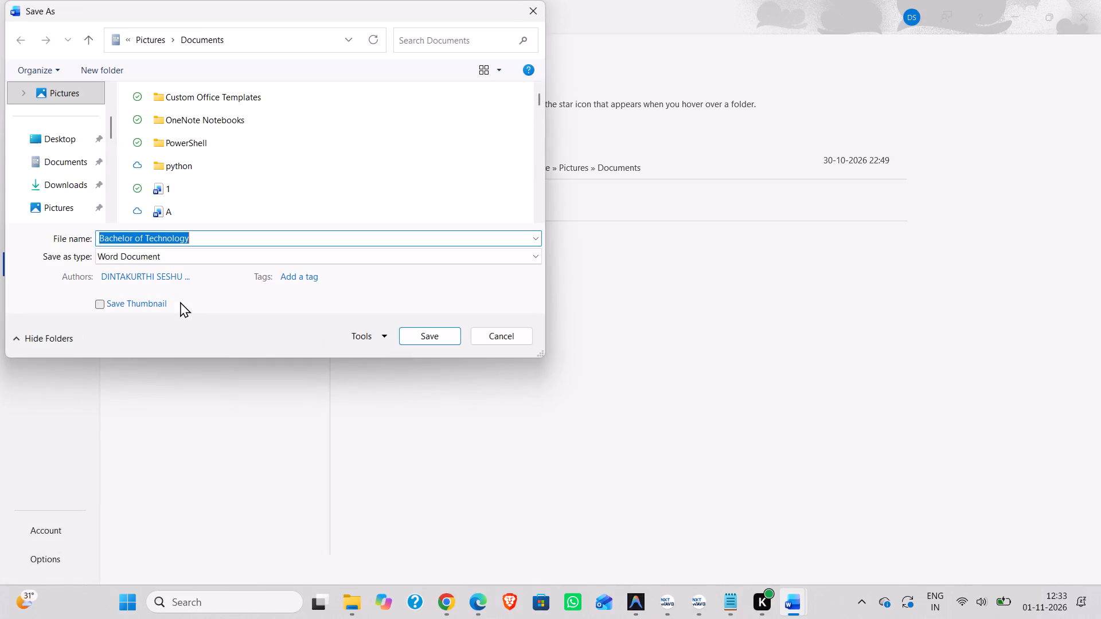
{"action": "scroll", "coordinate": [59, 196], "scroll_direction": "down", "scroll_amount": 6}
{"action": "left_click", "coordinate": [80, 113]}
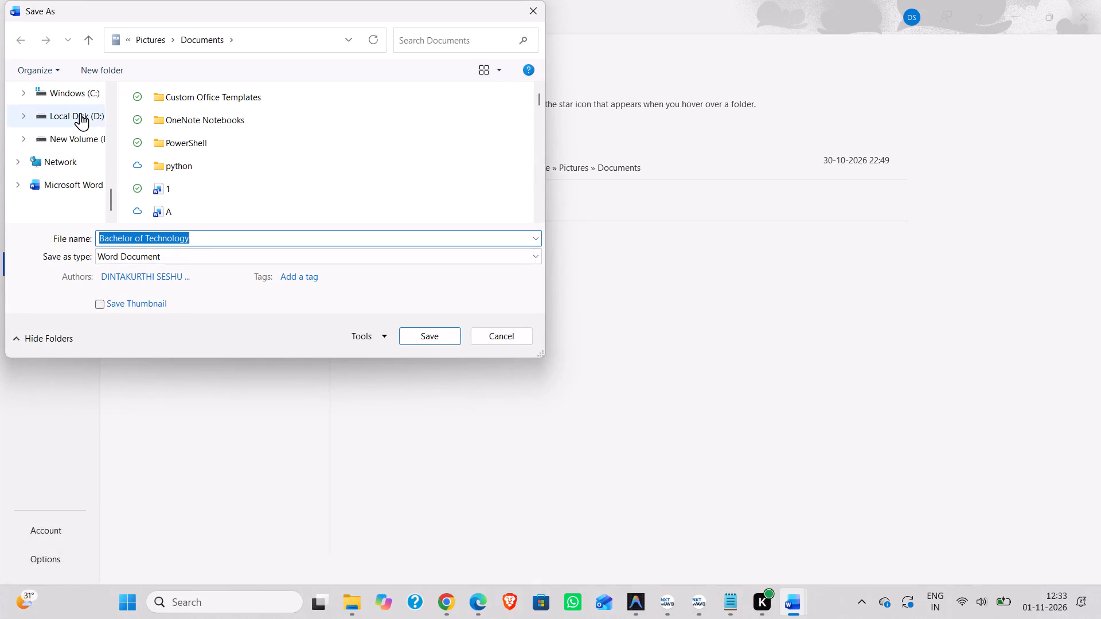
{"action": "scroll", "coordinate": [229, 154], "scroll_direction": "down", "scroll_amount": 1}
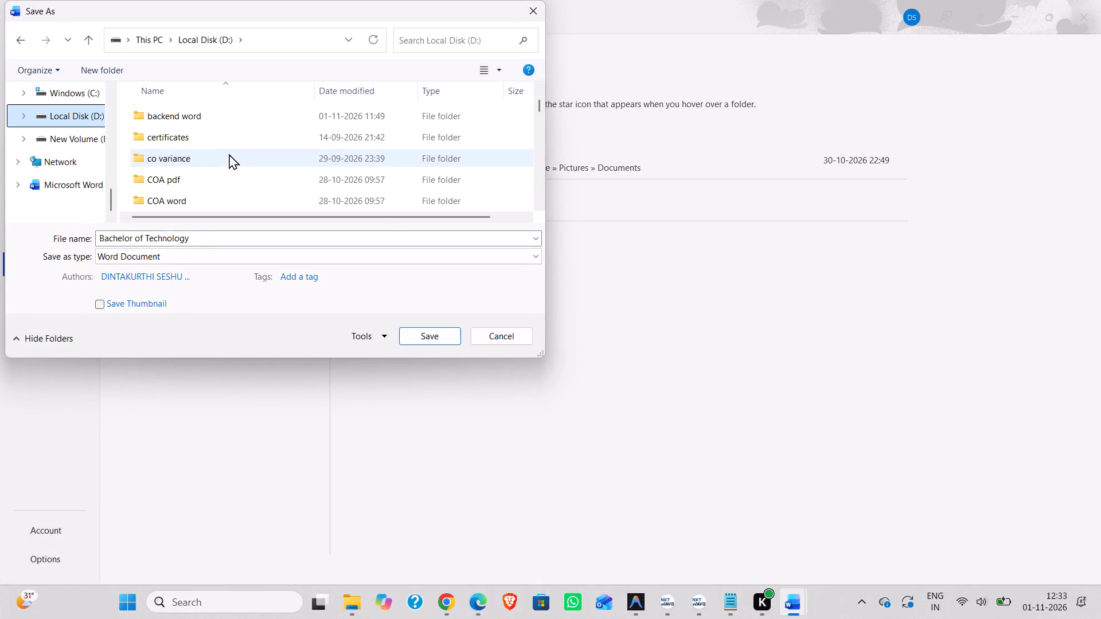
{"action": "scroll", "coordinate": [229, 154], "scroll_direction": "down", "scroll_amount": 1}
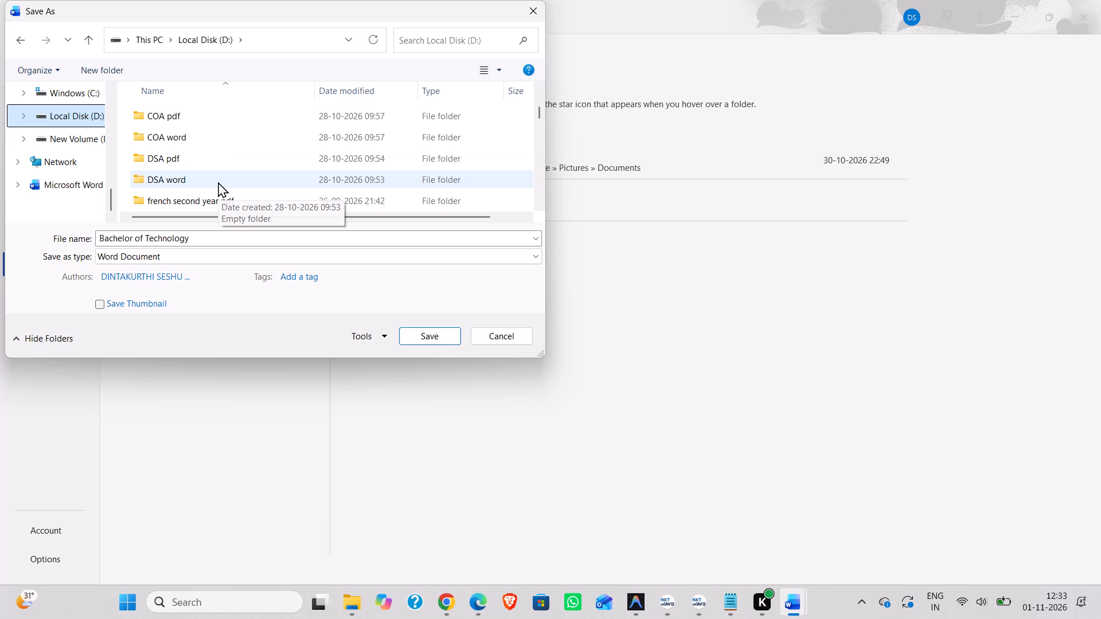
{"action": "left_click", "coordinate": [218, 182]}
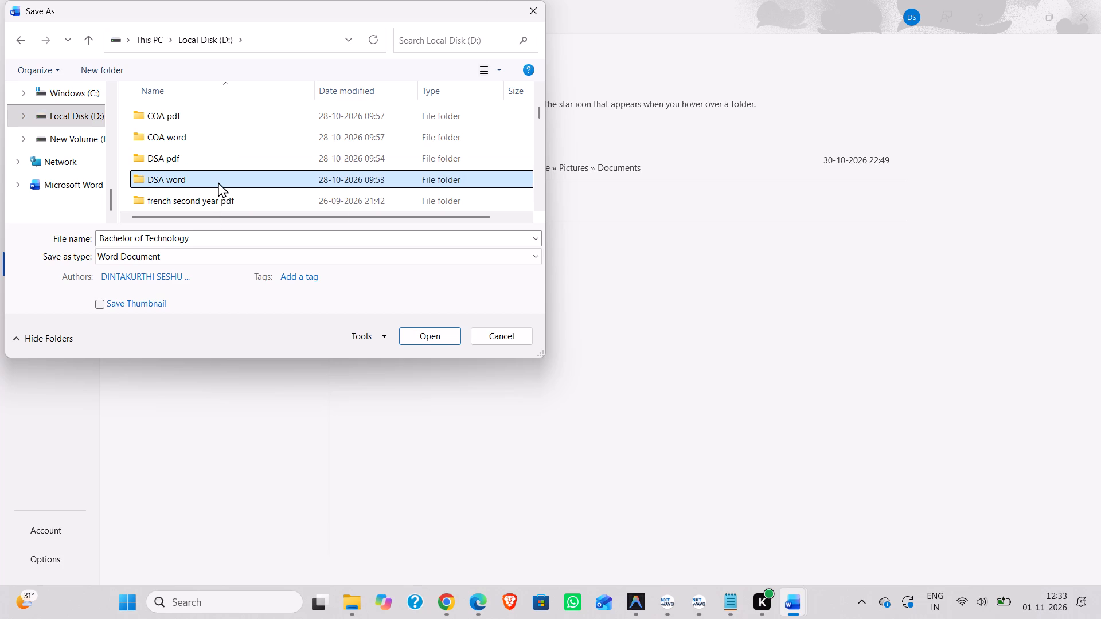
{"action": "double_click", "coordinate": [218, 182]}
{"action": "left_click_drag", "start_coordinate": [197, 236], "coordinate": [92, 235]}
{"action": "key", "text": "BackSpace"}
{"action": "type", "text": "DSA"}
{"action": "key", "text": "shift+underscore"}
{"action": "type", "text": "LAB_1"}
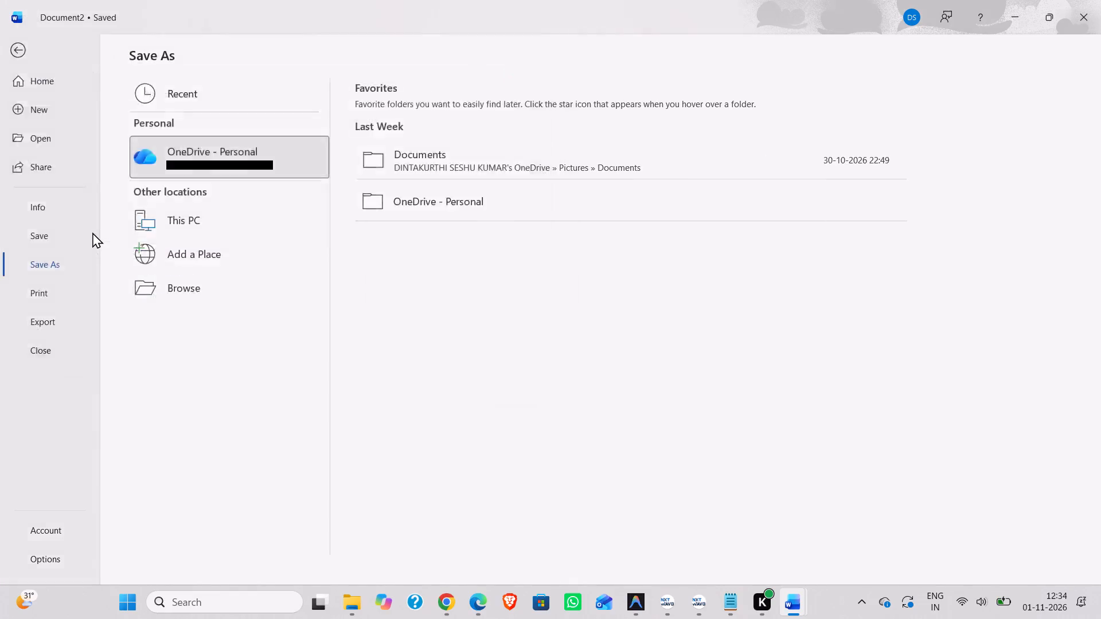
Export the report as a PDF named DSA_LAB_1 into the DSA pdf folder on Local Disk (D:).
{"action": "left_click", "coordinate": [17, 46]}
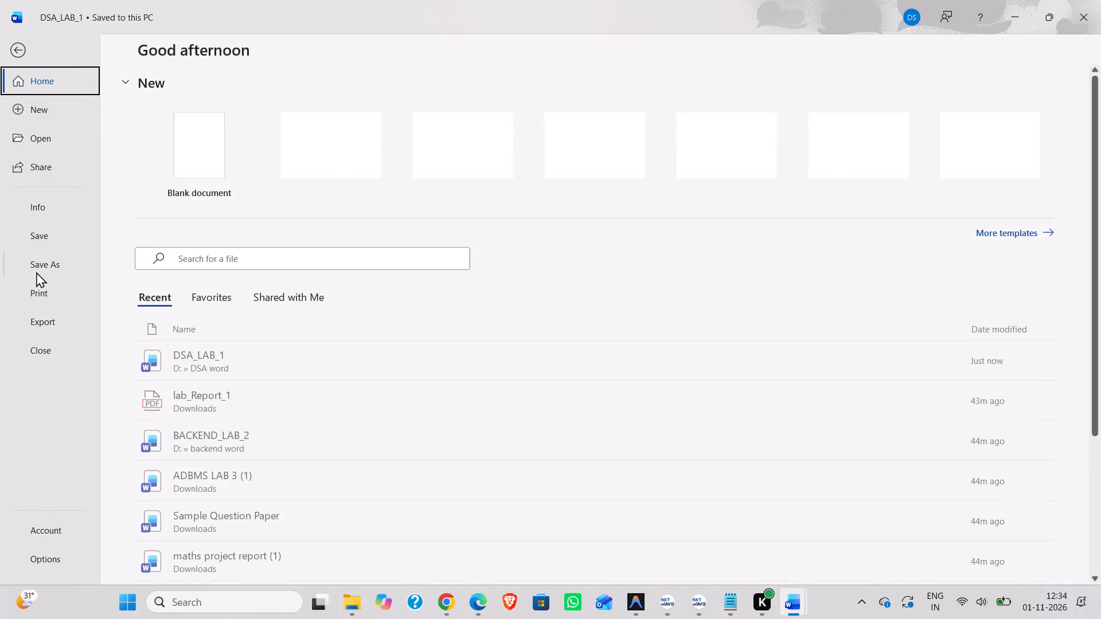
{"action": "left_click", "coordinate": [48, 307]}
{"action": "left_click", "coordinate": [65, 333]}
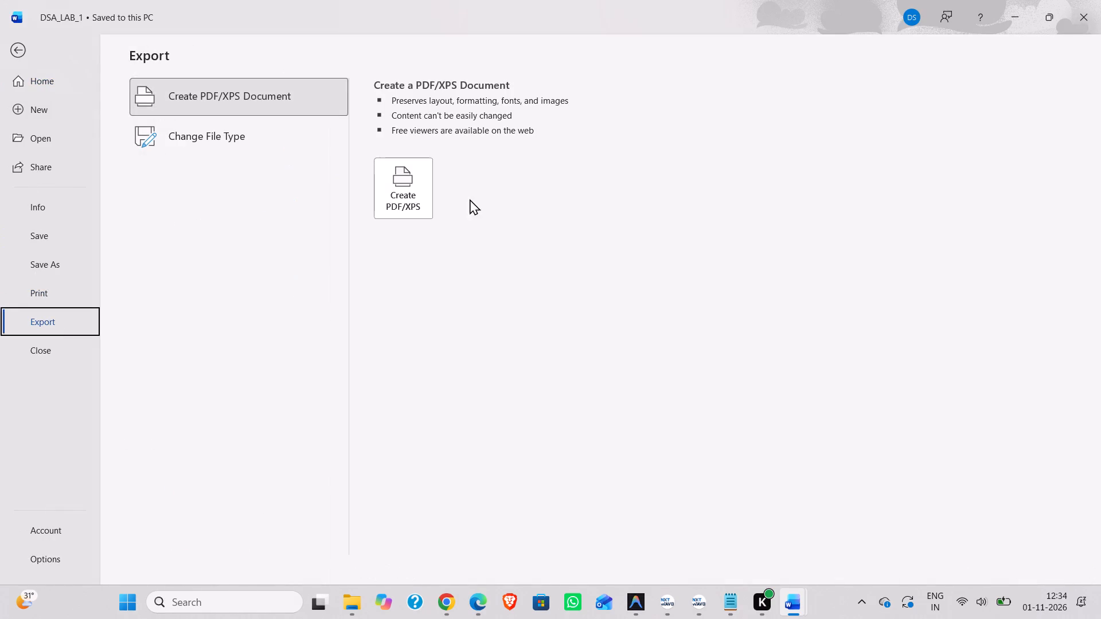
{"action": "left_click", "coordinate": [409, 199]}
{"action": "left_click", "coordinate": [57, 185]}
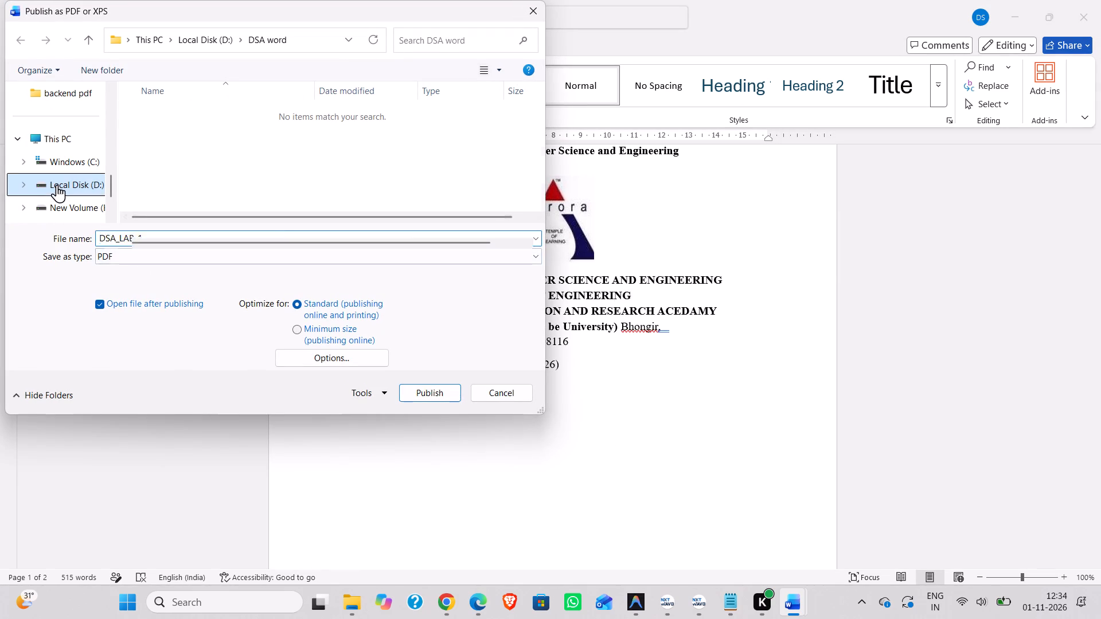
{"action": "scroll", "coordinate": [263, 187], "scroll_direction": "down", "scroll_amount": 2}
{"action": "left_click", "coordinate": [213, 166]}
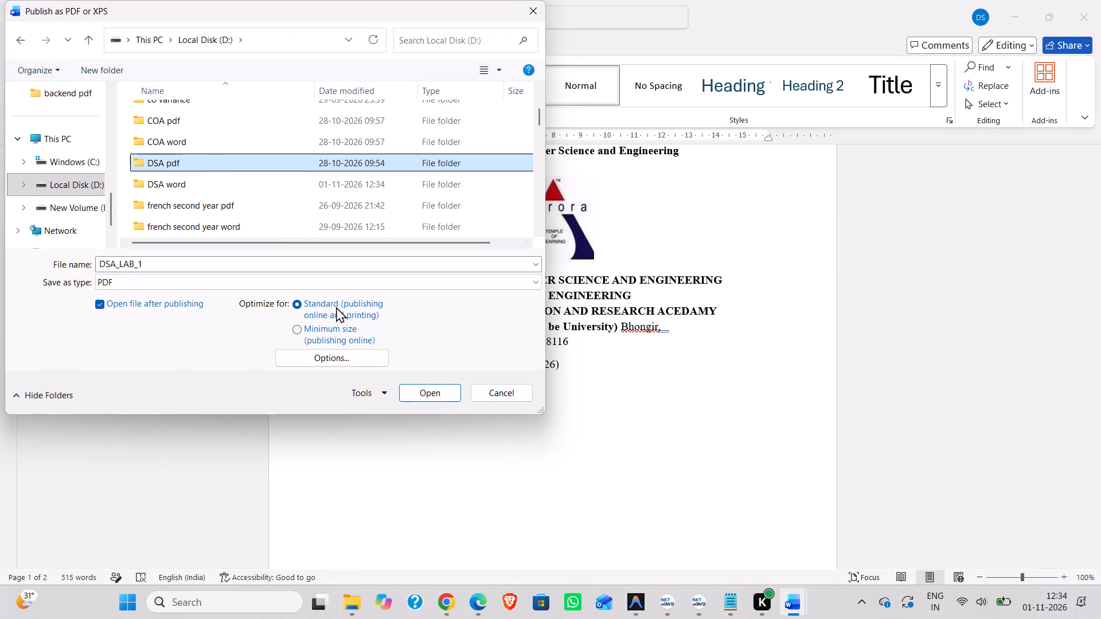
{"action": "left_click", "coordinate": [419, 402]}
{"action": "left_click", "coordinate": [419, 402]}
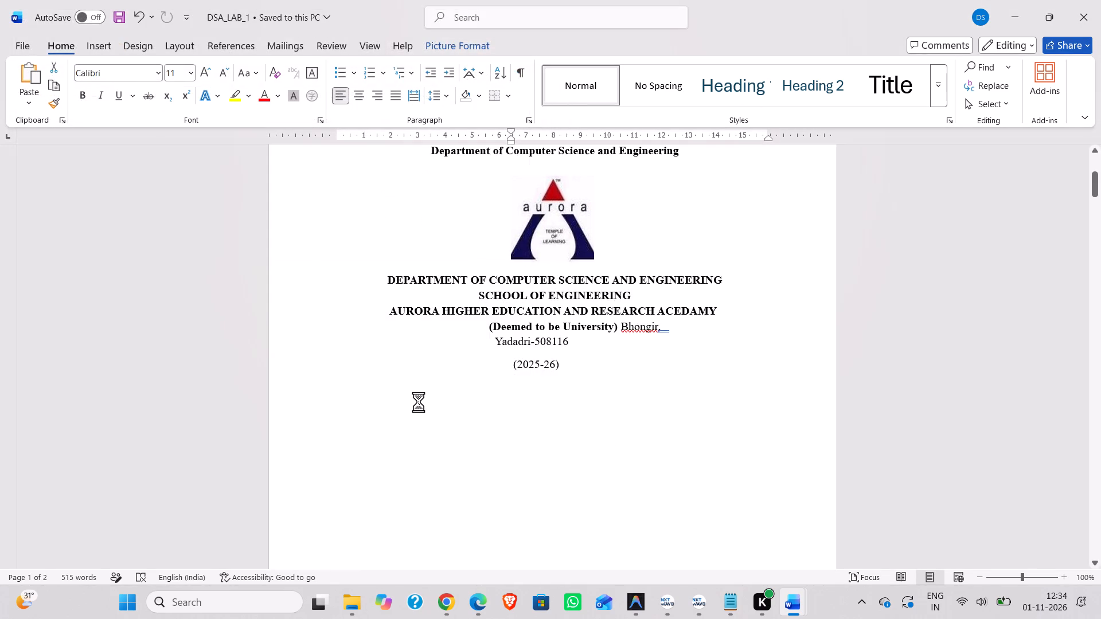
Check the cover page of the published DSA_LAB_1 PDF in Chrome.
{"action": "scroll", "coordinate": [532, 310], "scroll_direction": "up", "scroll_amount": 5}
{"action": "scroll", "coordinate": [567, 222], "scroll_direction": "down", "scroll_amount": 4}
{"action": "scroll", "coordinate": [630, 264], "scroll_direction": "up", "scroll_amount": 2}
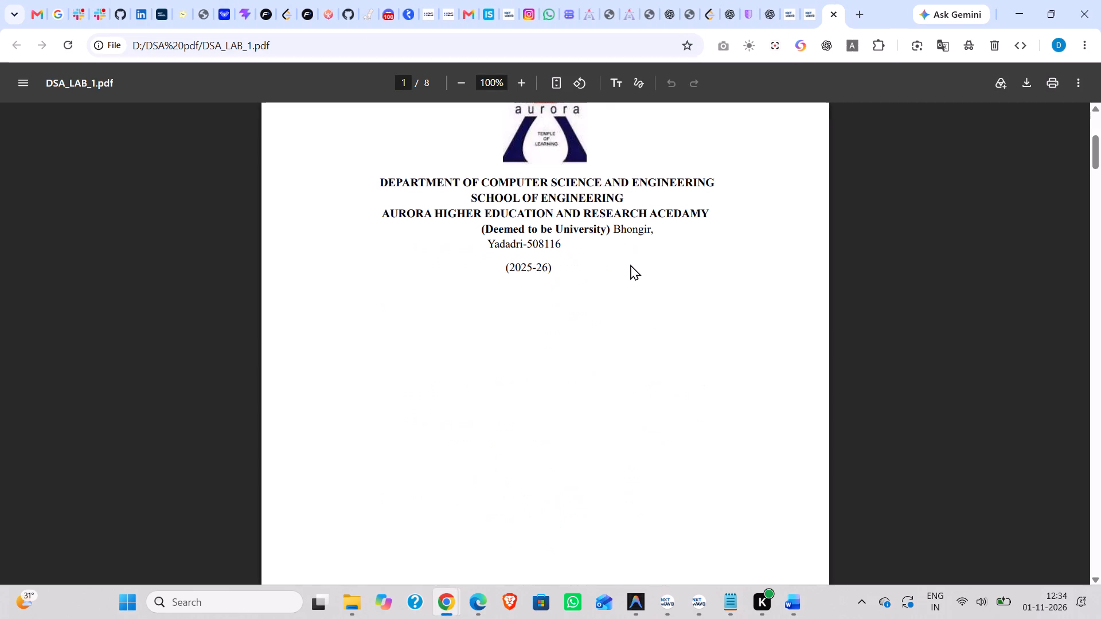
{"action": "scroll", "coordinate": [630, 264], "scroll_direction": "up", "scroll_amount": 3}
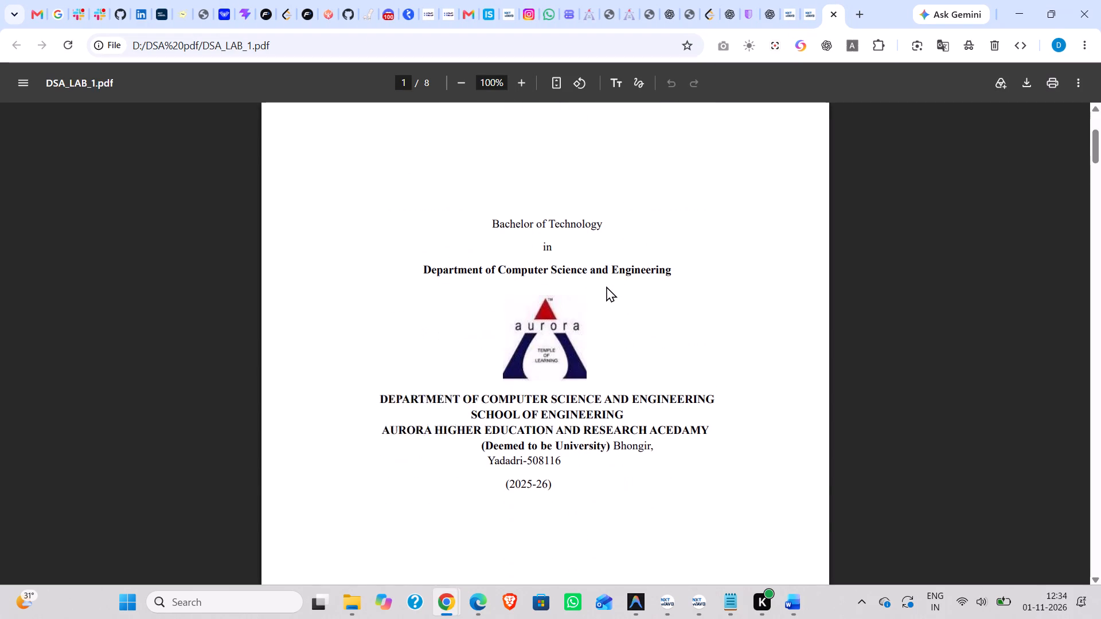
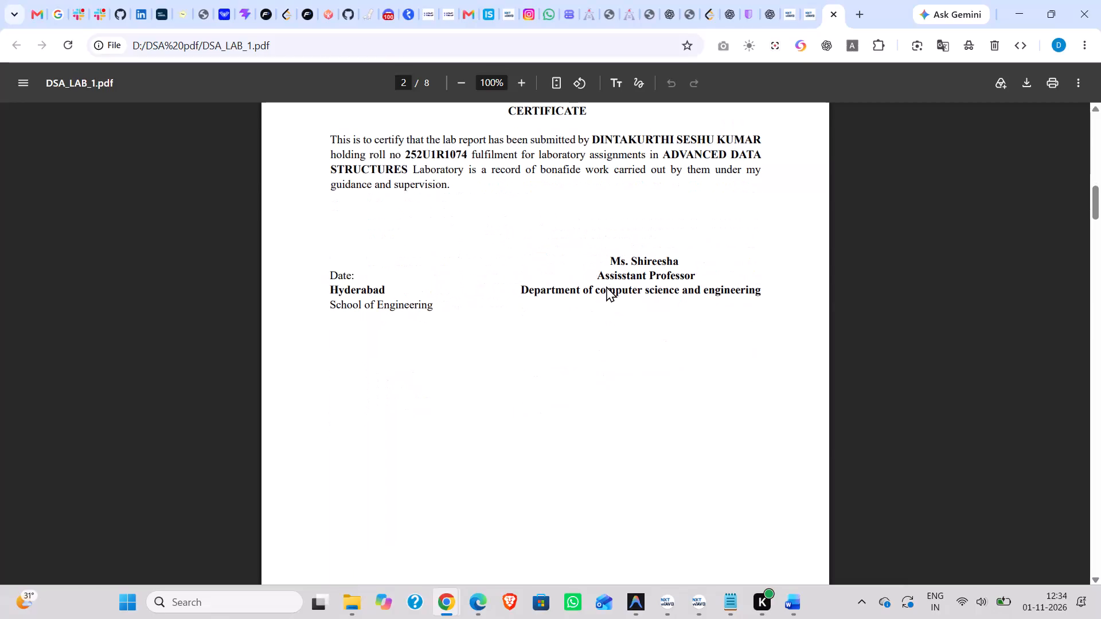
Review DSA_LAB_1.pdf through its last page, checking the objective, code, output screenshots and complexity notes of all three experiments.
{"action": "scroll", "coordinate": [606, 286], "scroll_direction": "down", "scroll_amount": 8}
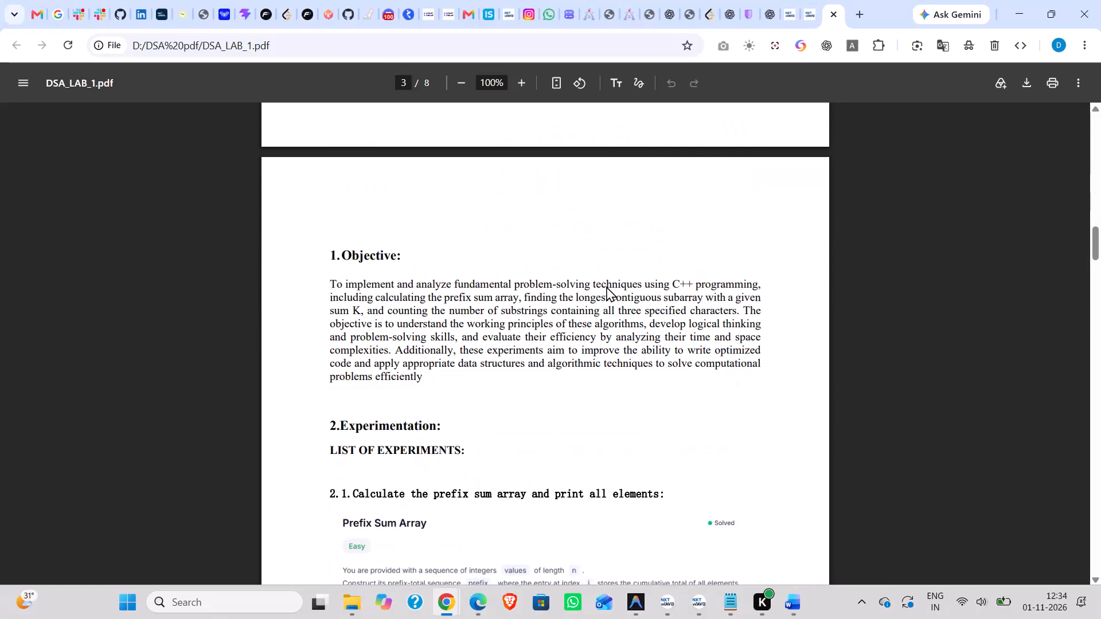
{"action": "scroll", "coordinate": [606, 286], "scroll_direction": "down", "scroll_amount": 3}
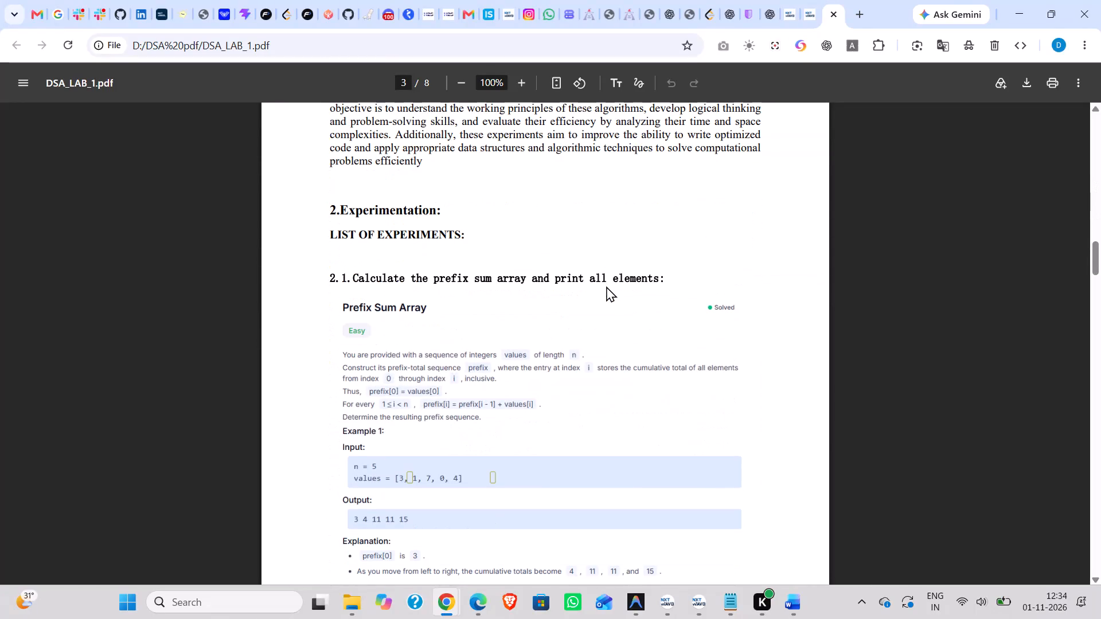
{"action": "scroll", "coordinate": [606, 286], "scroll_direction": "down", "scroll_amount": 13}
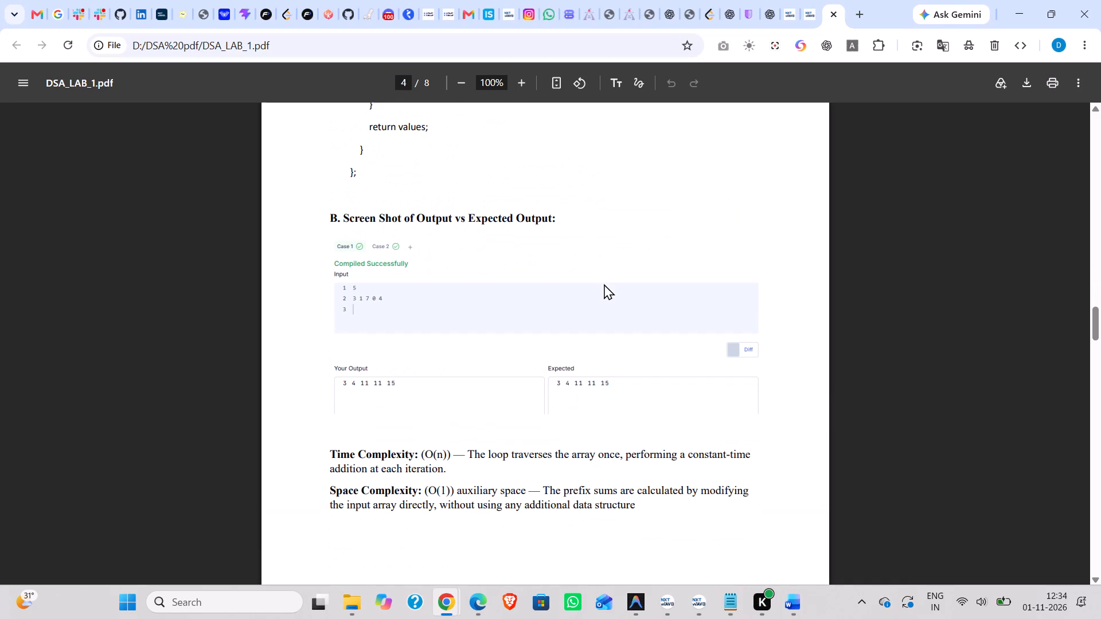
{"action": "scroll", "coordinate": [604, 284], "scroll_direction": "down", "scroll_amount": 11}
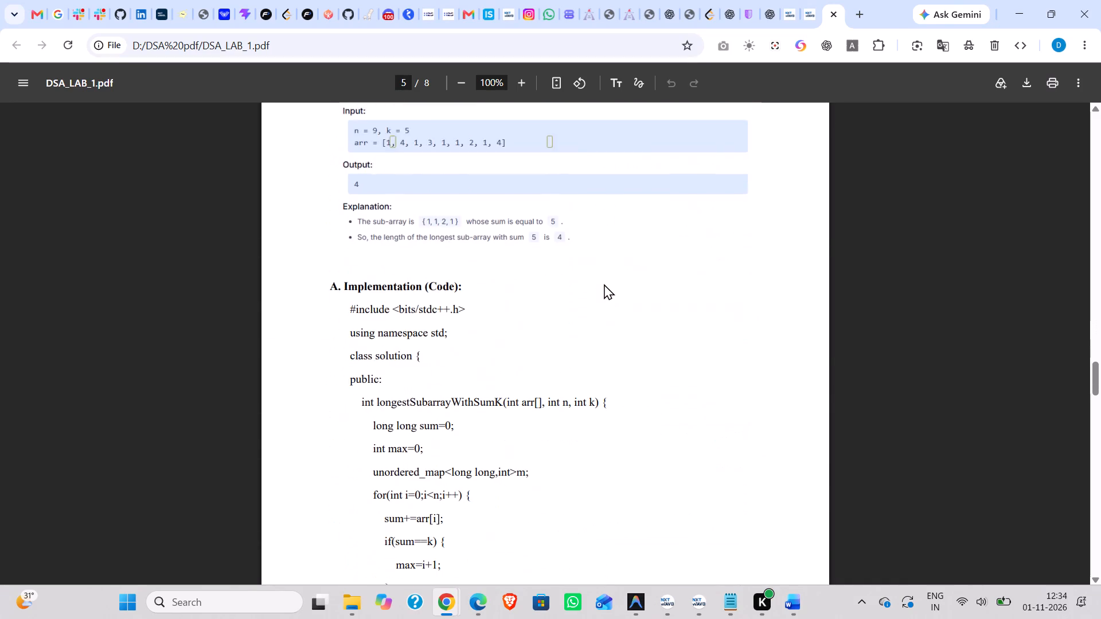
{"action": "scroll", "coordinate": [604, 284], "scroll_direction": "down", "scroll_amount": 4}
{"action": "scroll", "coordinate": [604, 284], "scroll_direction": "up", "scroll_amount": 6}
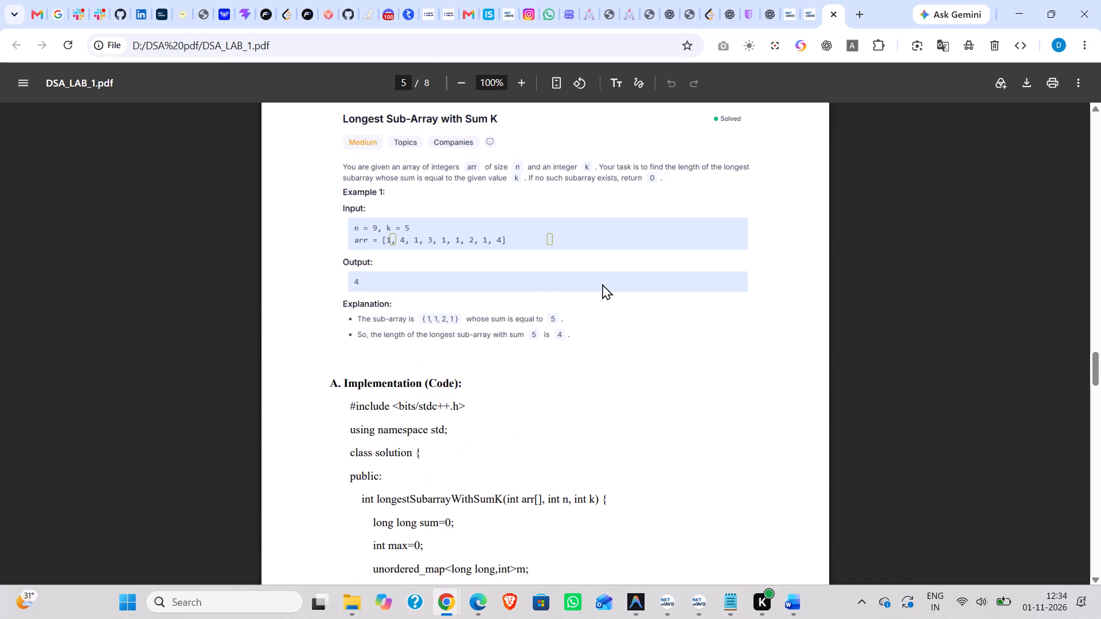
{"action": "scroll", "coordinate": [602, 284], "scroll_direction": "down", "scroll_amount": 15}
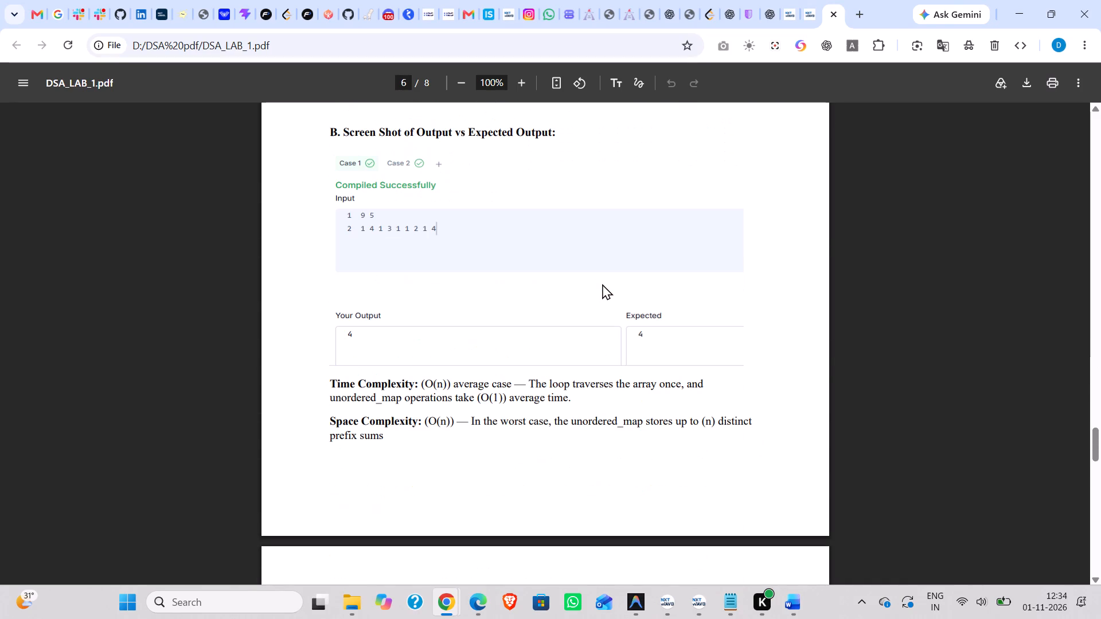
{"action": "scroll", "coordinate": [602, 284], "scroll_direction": "down", "scroll_amount": 9}
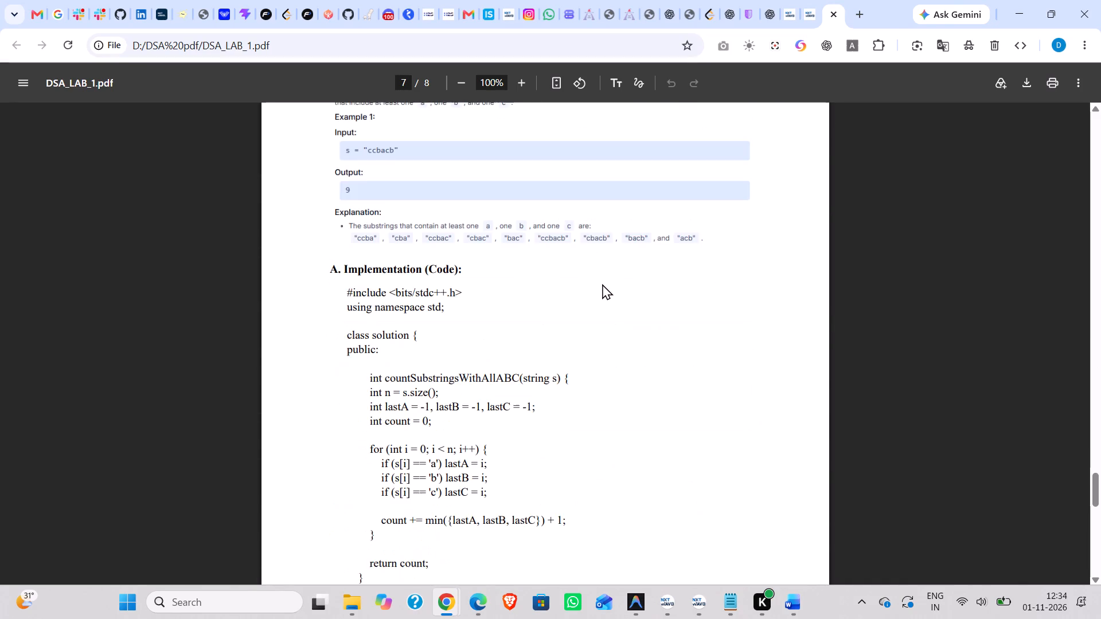
{"action": "scroll", "coordinate": [602, 284], "scroll_direction": "up", "scroll_amount": 3}
{"action": "scroll", "coordinate": [602, 284], "scroll_direction": "down", "scroll_amount": 9}
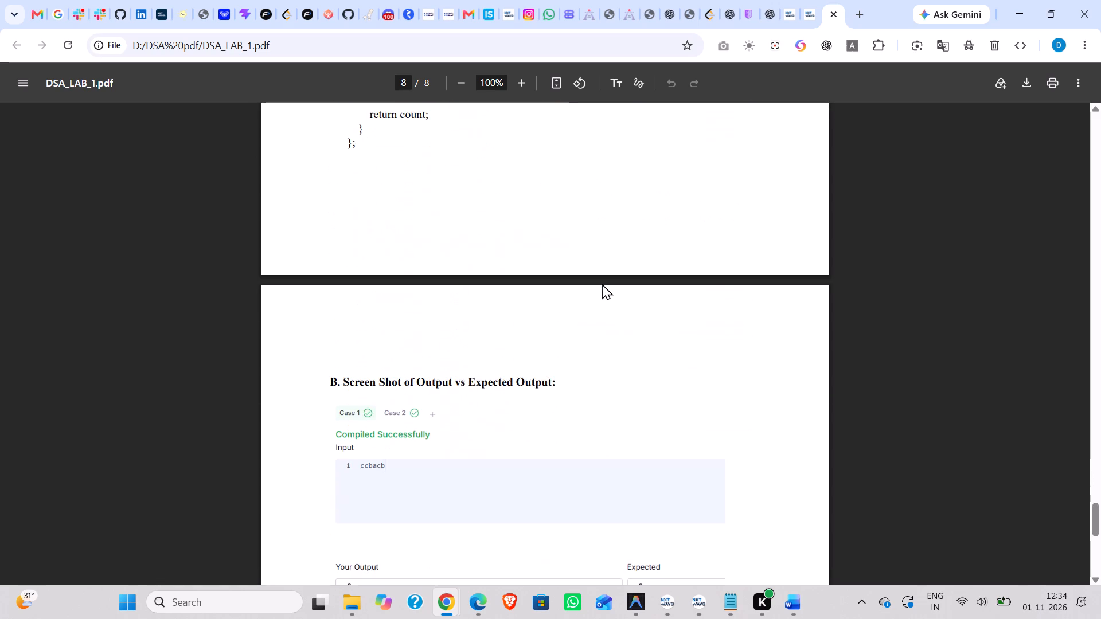
{"action": "scroll", "coordinate": [602, 284], "scroll_direction": "down", "scroll_amount": 10}
{"action": "scroll", "coordinate": [602, 284], "scroll_direction": "up", "scroll_amount": 5}
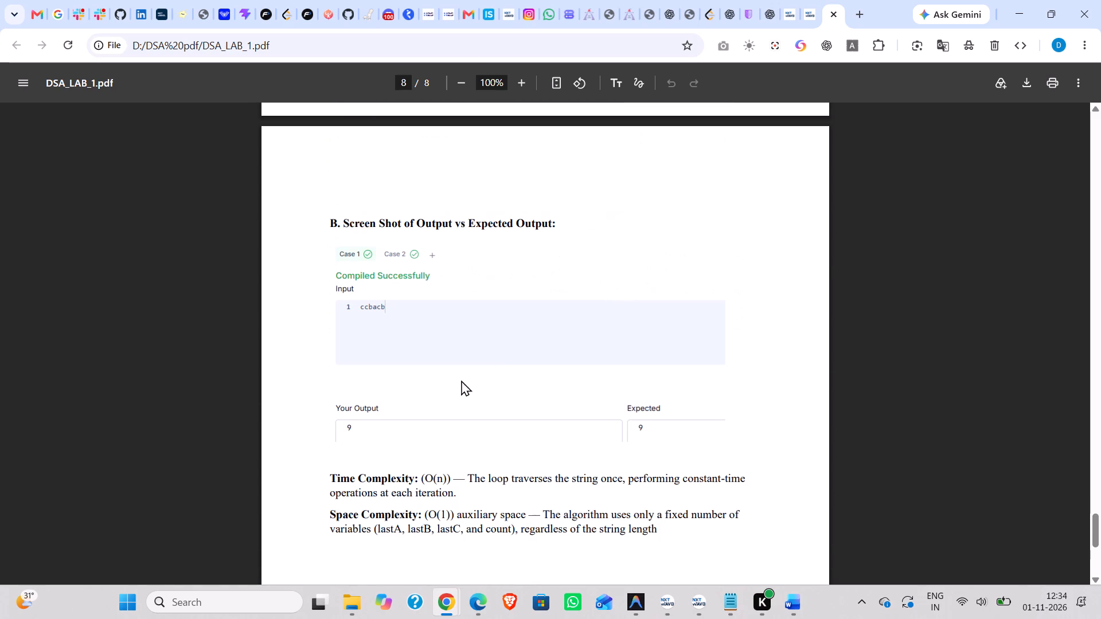
Submit DSA_LAB_1 from the DSA pdf folder on Local Disk (D:) for Lab Report 1 of Advanced Data Structures.
{"action": "left_click", "coordinate": [357, 553]}
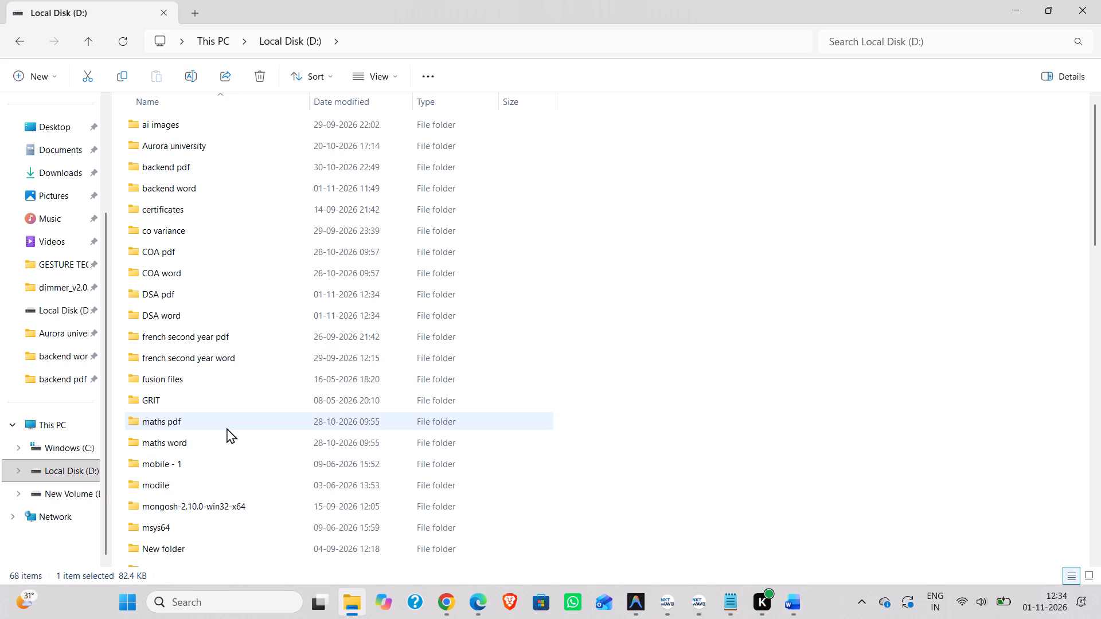
{"action": "left_click", "coordinate": [1010, 16]}
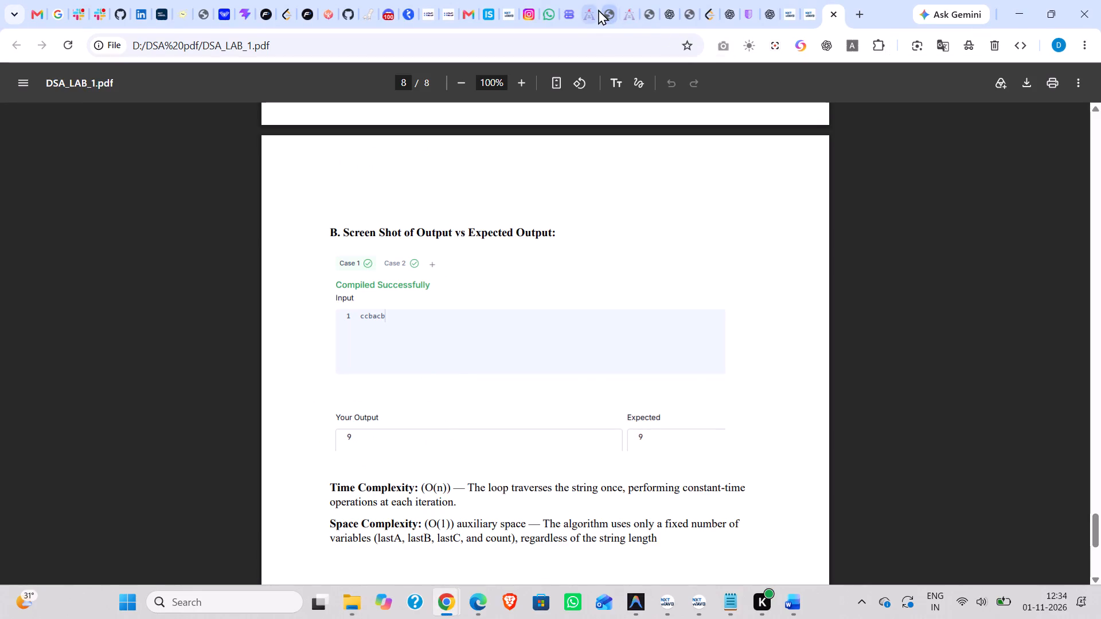
{"action": "left_click", "coordinate": [598, 9]}
{"action": "left_click", "coordinate": [264, 390]}
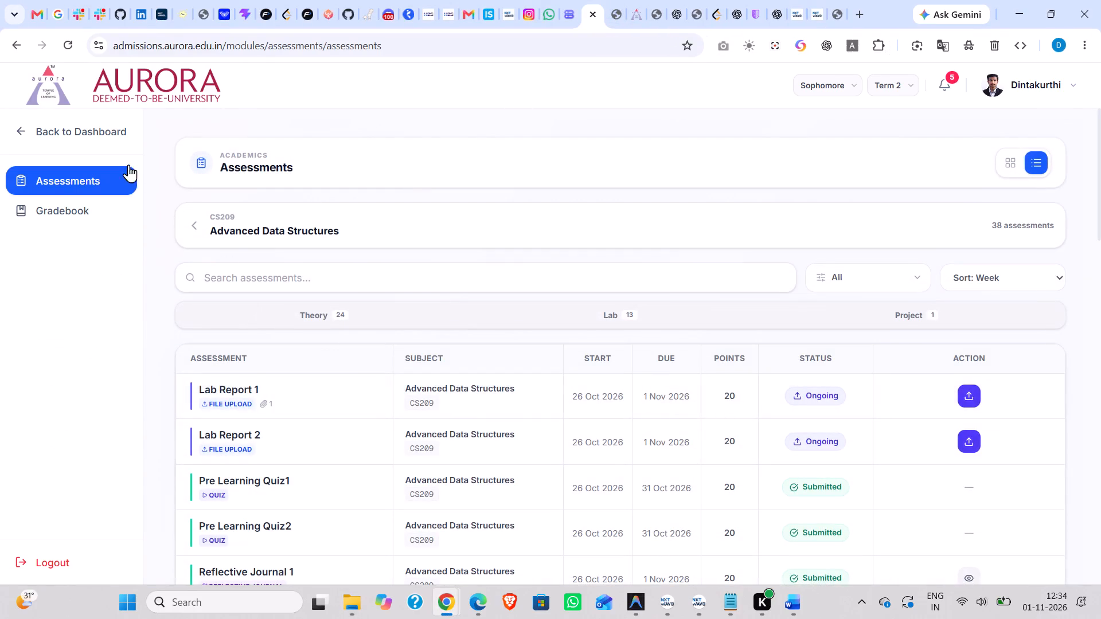
{"action": "left_click", "coordinate": [68, 49]}
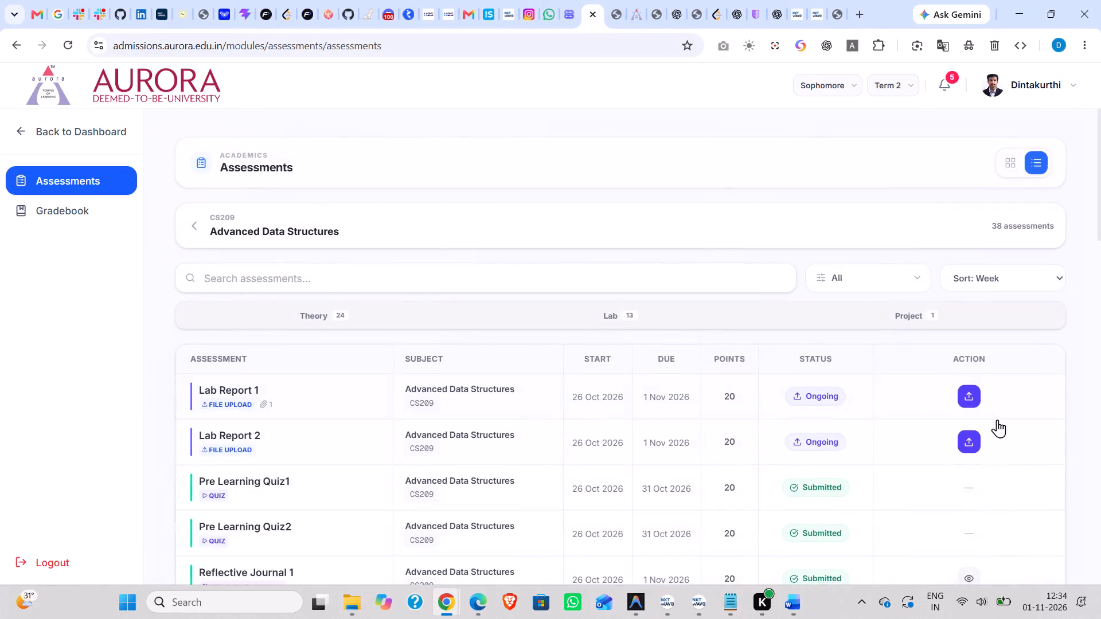
{"action": "left_click", "coordinate": [972, 391]}
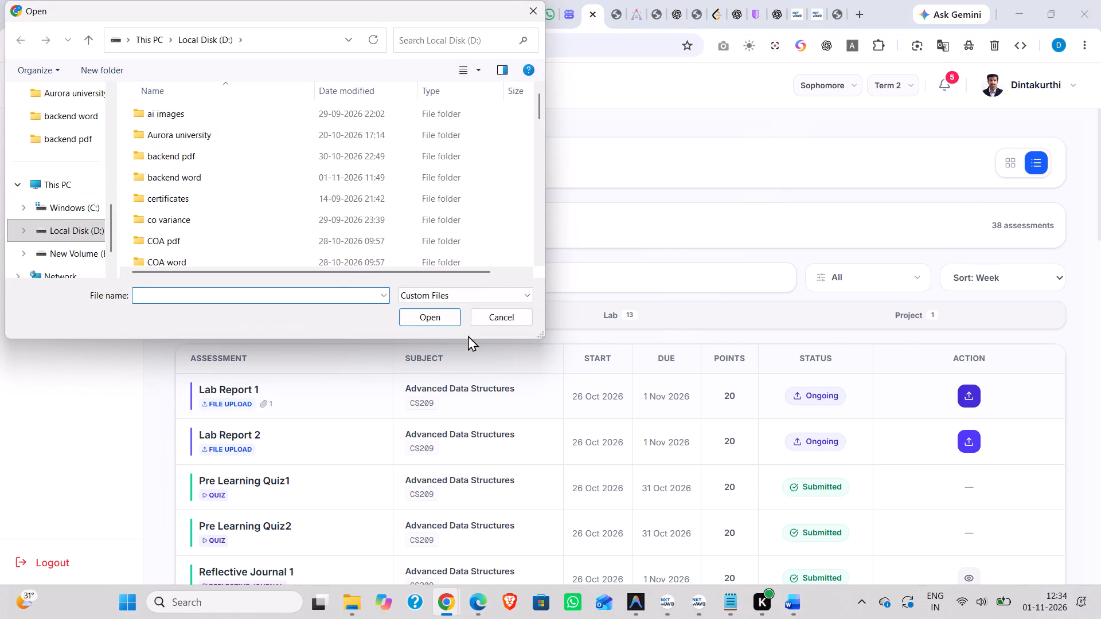
{"action": "scroll", "coordinate": [302, 238], "scroll_direction": "down", "scroll_amount": 2}
{"action": "double_click", "coordinate": [267, 178]}
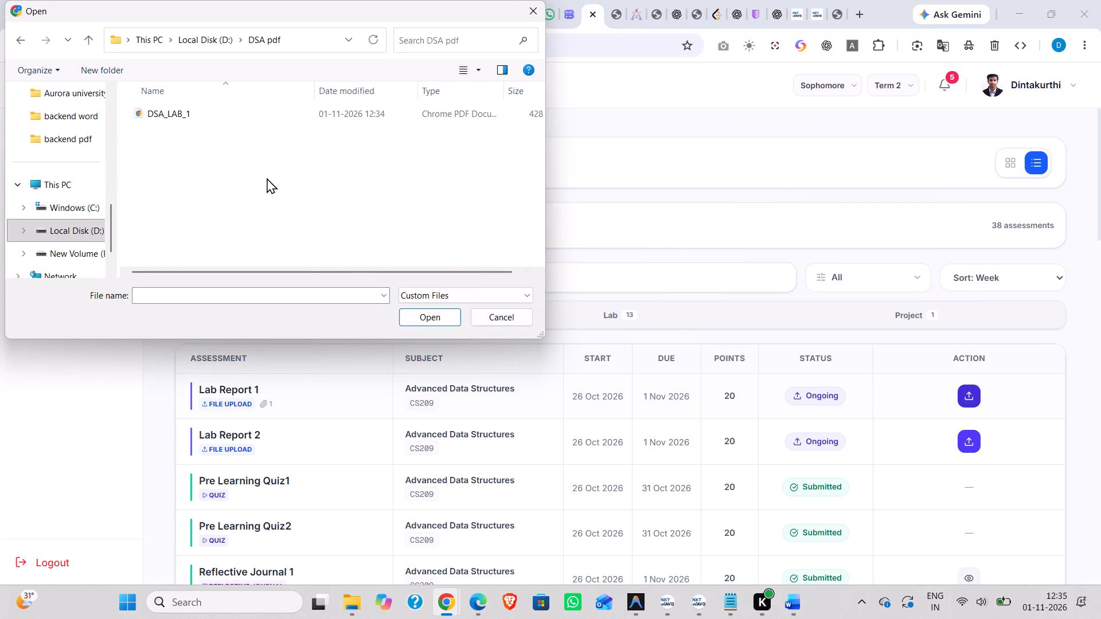
{"action": "left_click", "coordinate": [276, 117]}
{"action": "left_click", "coordinate": [443, 328]}
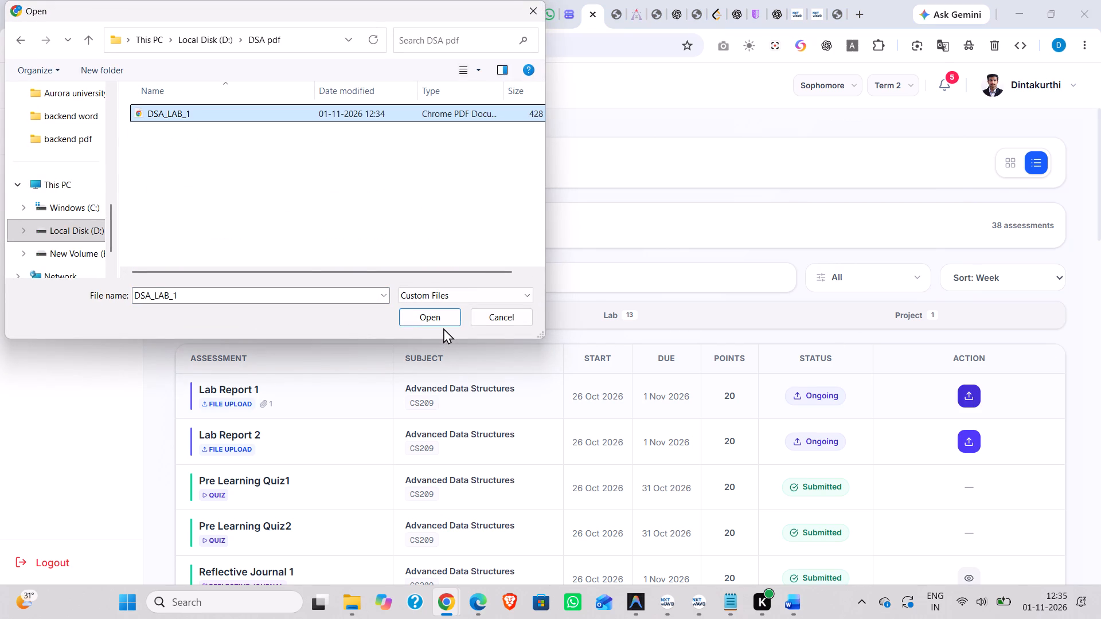
{"action": "left_click", "coordinate": [442, 323]}
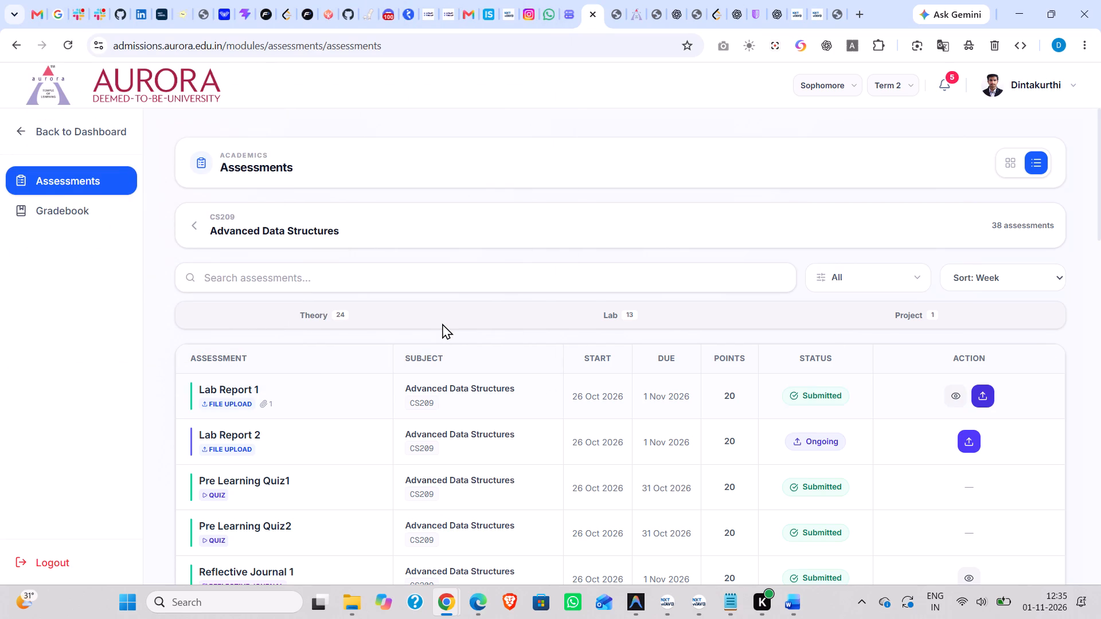
Open the submitted Advanced Data Structures Lab Report 1 document and check its pages through to the end.
{"action": "left_click", "coordinate": [958, 395]}
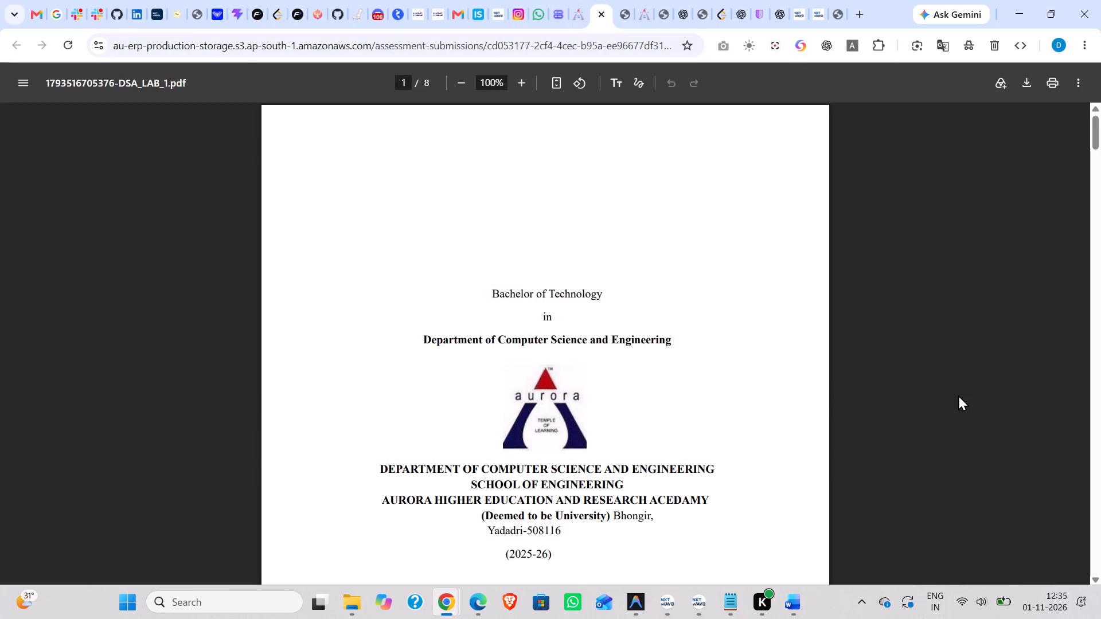
{"action": "scroll", "coordinate": [764, 403], "scroll_direction": "down", "scroll_amount": 15}
{"action": "scroll", "coordinate": [735, 332], "scroll_direction": "down", "scroll_amount": 8}
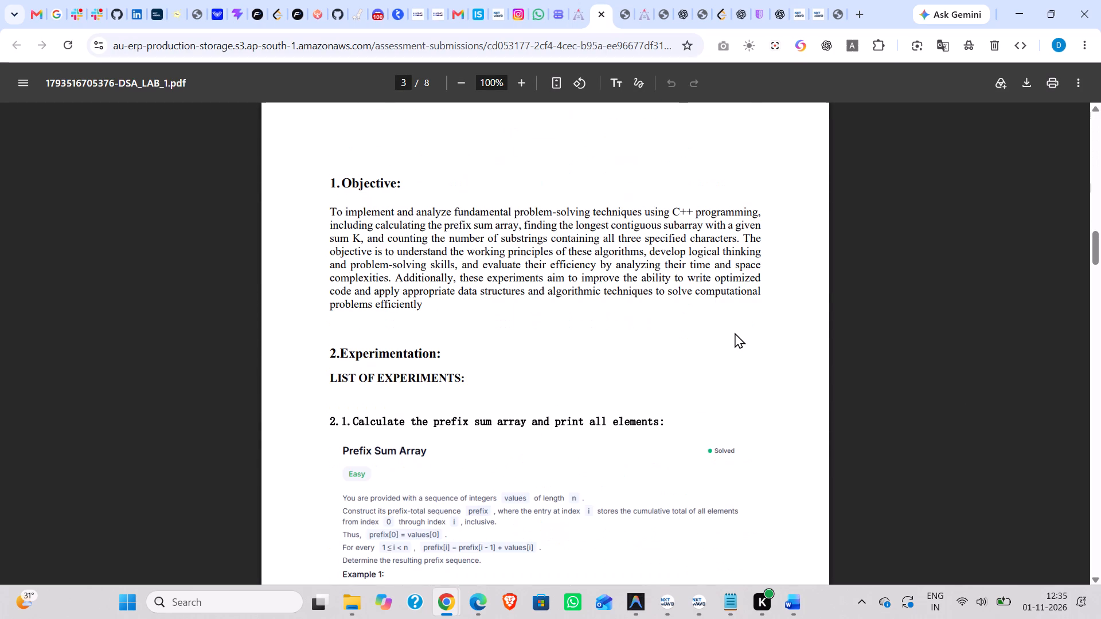
{"action": "scroll", "coordinate": [734, 335], "scroll_direction": "down", "scroll_amount": 10}
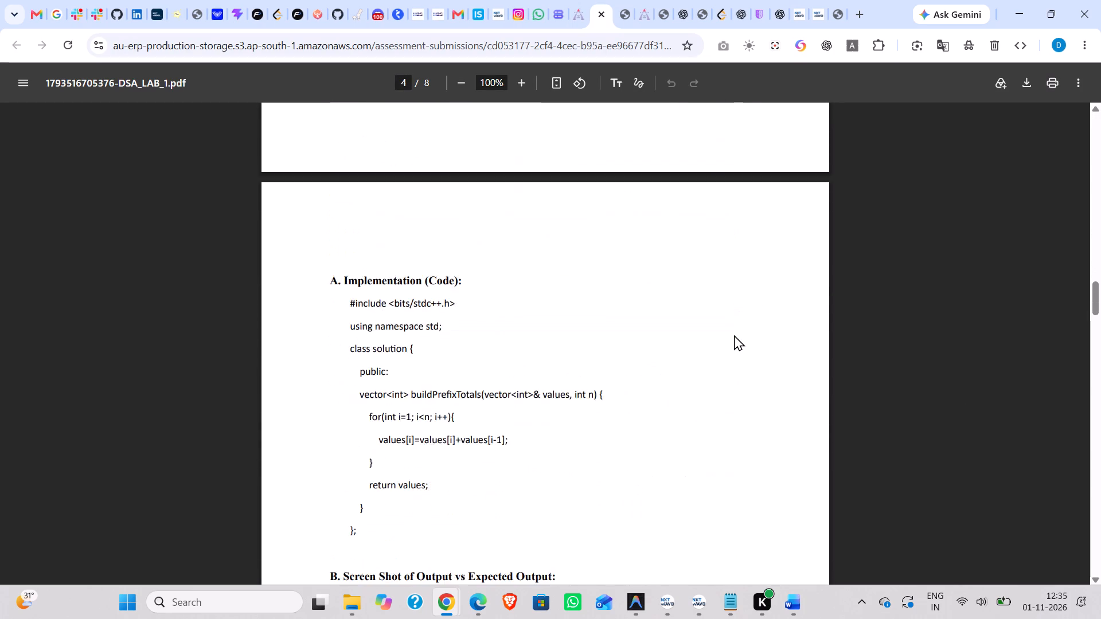
{"action": "scroll", "coordinate": [734, 335], "scroll_direction": "down", "scroll_amount": 15}
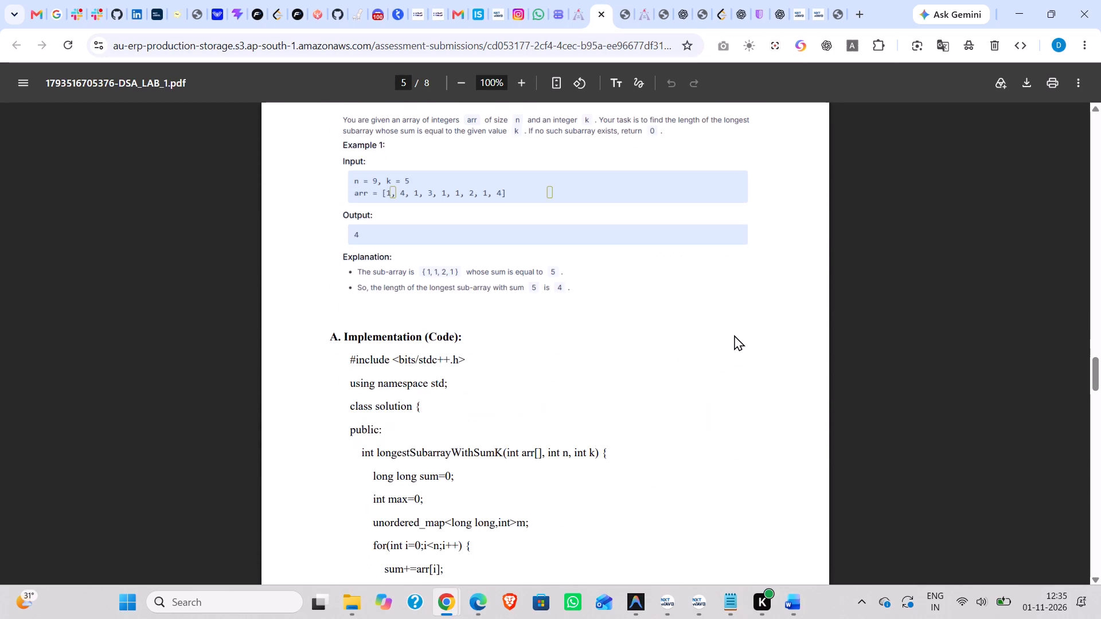
{"action": "scroll", "coordinate": [734, 335], "scroll_direction": "down", "scroll_amount": 19}
{"action": "scroll", "coordinate": [734, 335], "scroll_direction": "down", "scroll_amount": 6}
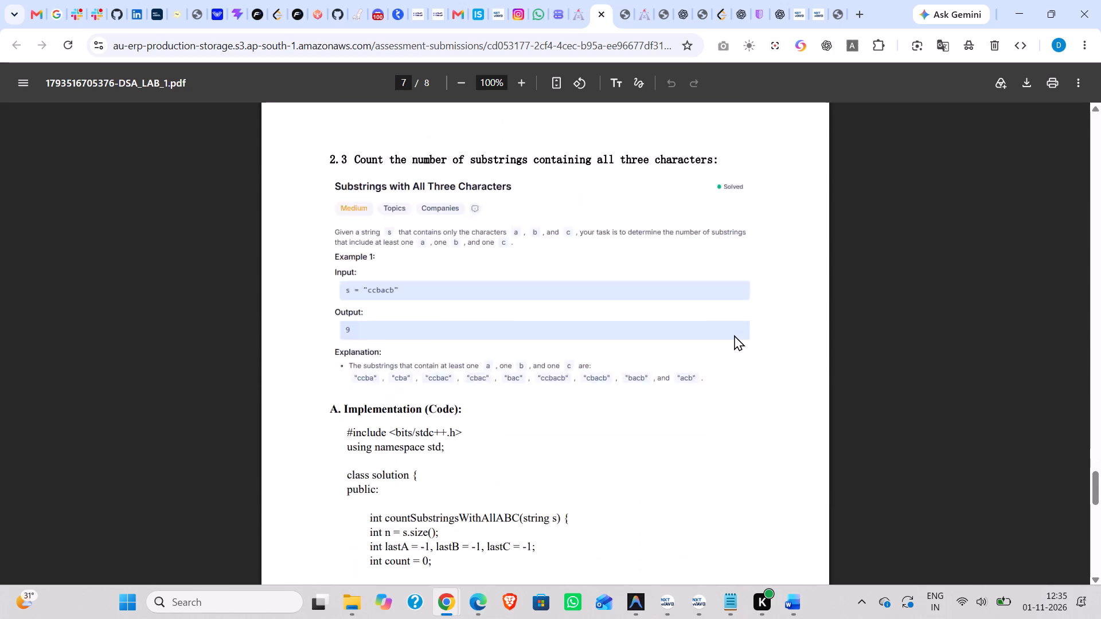
{"action": "scroll", "coordinate": [734, 335], "scroll_direction": "down", "scroll_amount": 13}
{"action": "scroll", "coordinate": [733, 320], "scroll_direction": "up", "scroll_amount": 1}
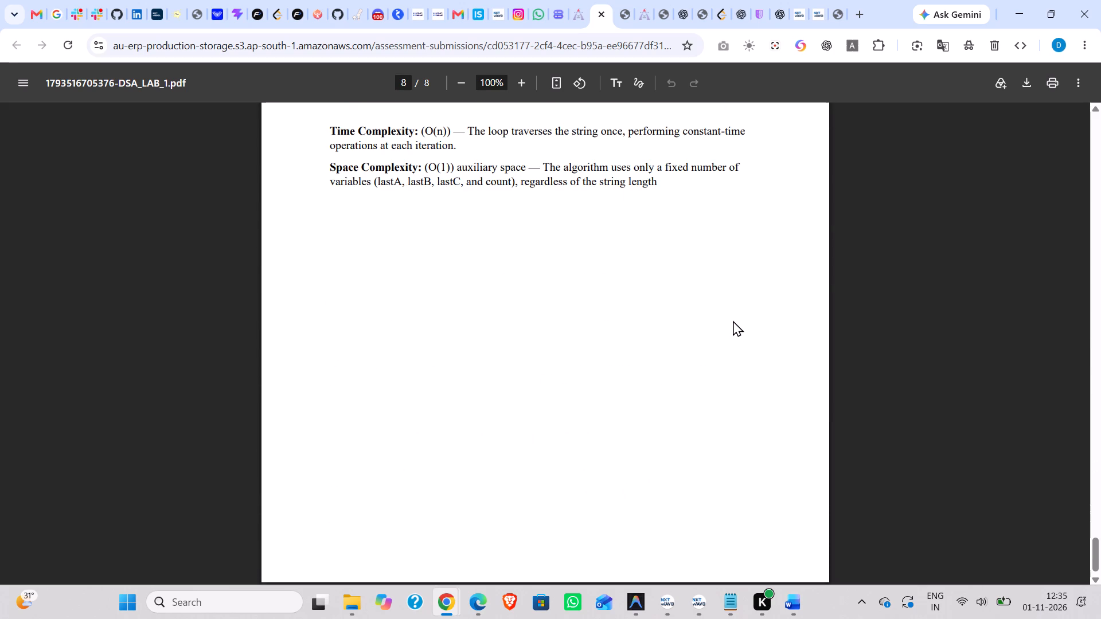
Open the submitted Lab Report 1 document from the Backend Development Fundamentals assessments.
{"action": "left_click", "coordinate": [577, 15]}
{"action": "left_click", "coordinate": [40, 126]}
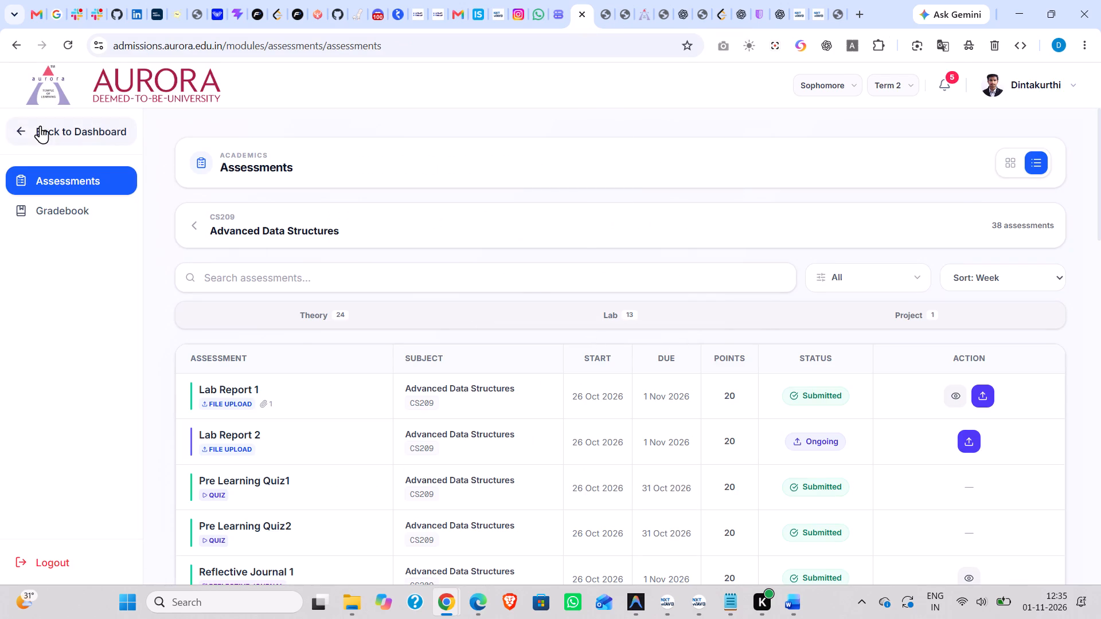
{"action": "left_click", "coordinate": [251, 378]}
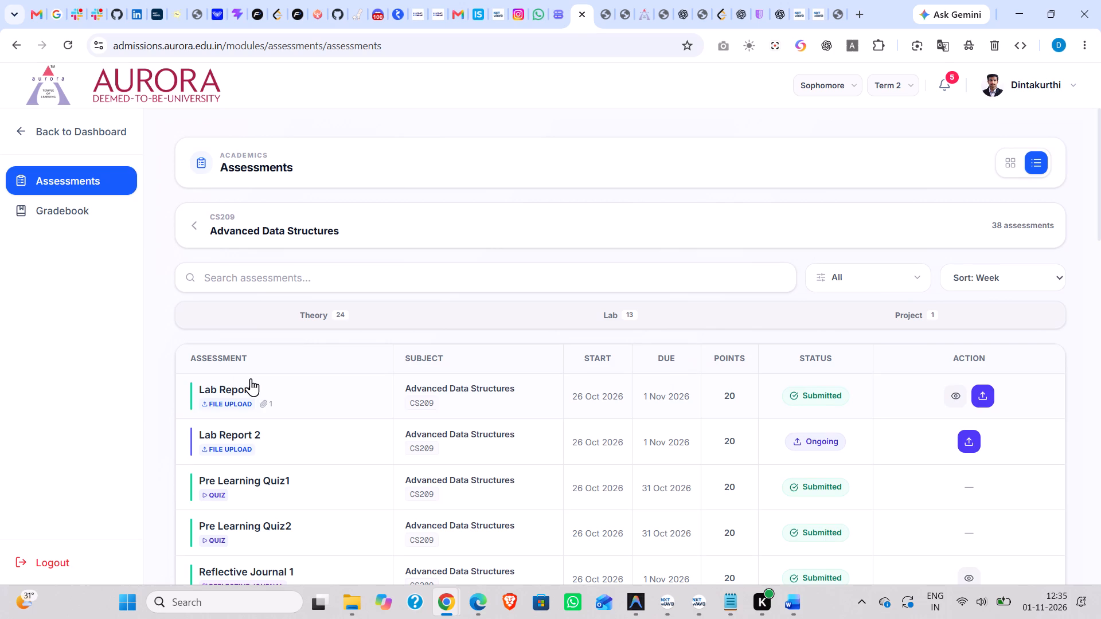
{"action": "left_click", "coordinate": [196, 226]}
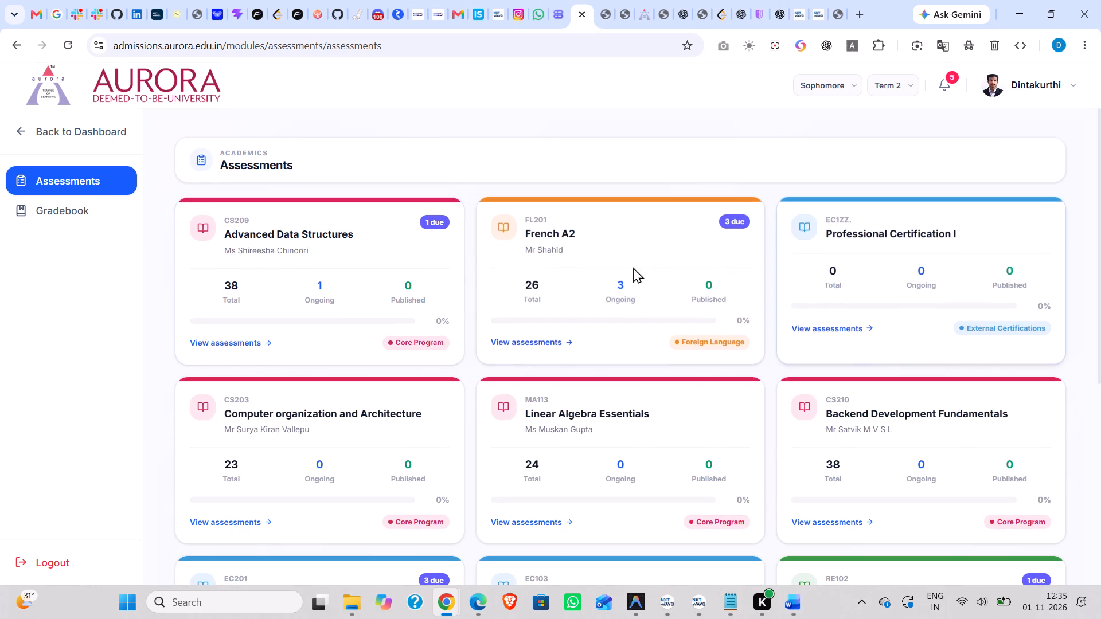
{"action": "scroll", "coordinate": [624, 268], "scroll_direction": "down", "scroll_amount": 1}
{"action": "left_click", "coordinate": [878, 342]}
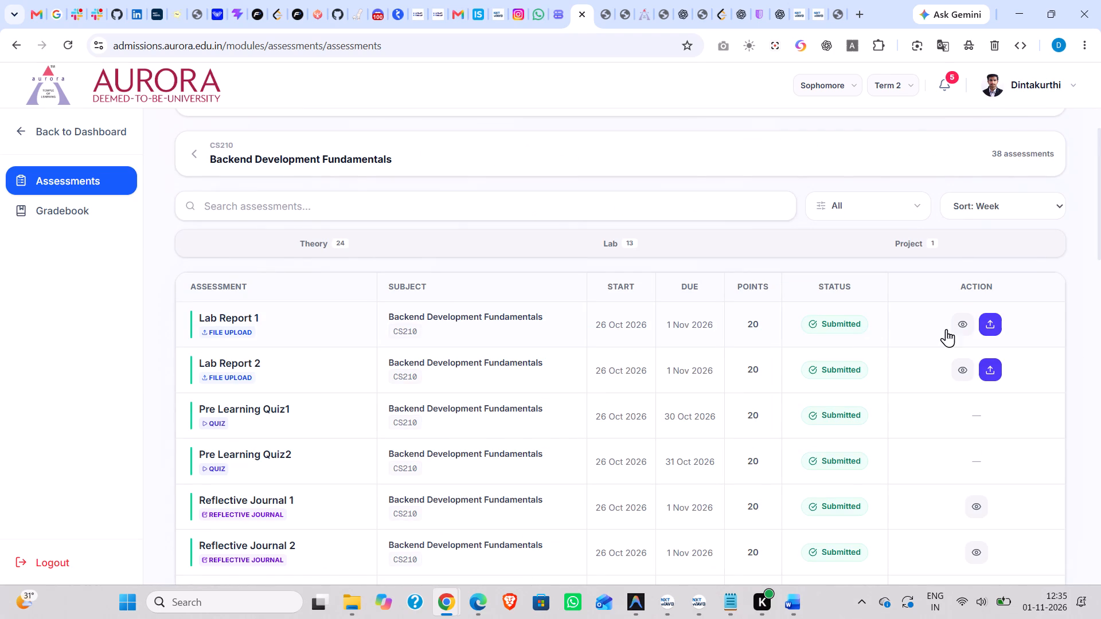
{"action": "left_click", "coordinate": [971, 321]}
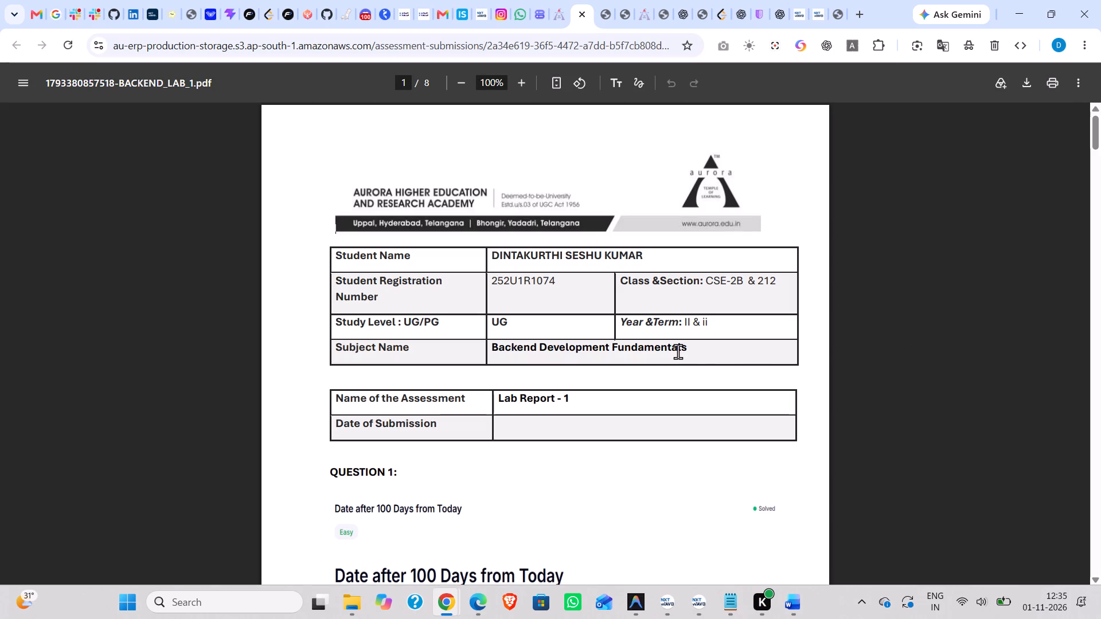
Open the submitted Backend Development Fundamentals Lab Report 2 document and compare its first page with that of Lab Report 1.
{"action": "left_click", "coordinate": [562, 19]}
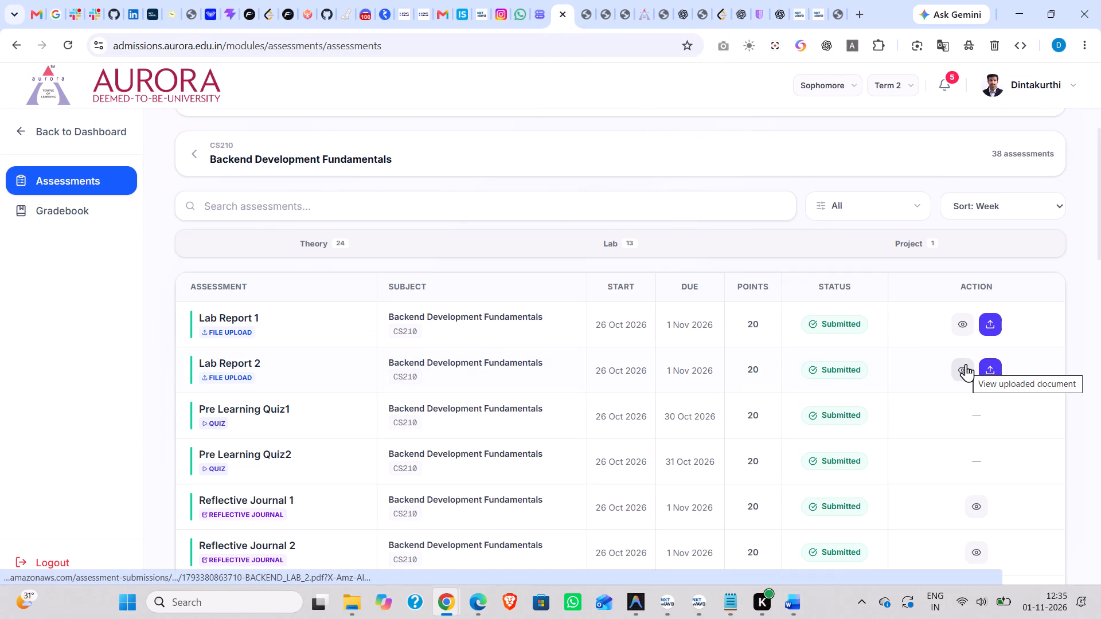
{"action": "left_click", "coordinate": [966, 364]}
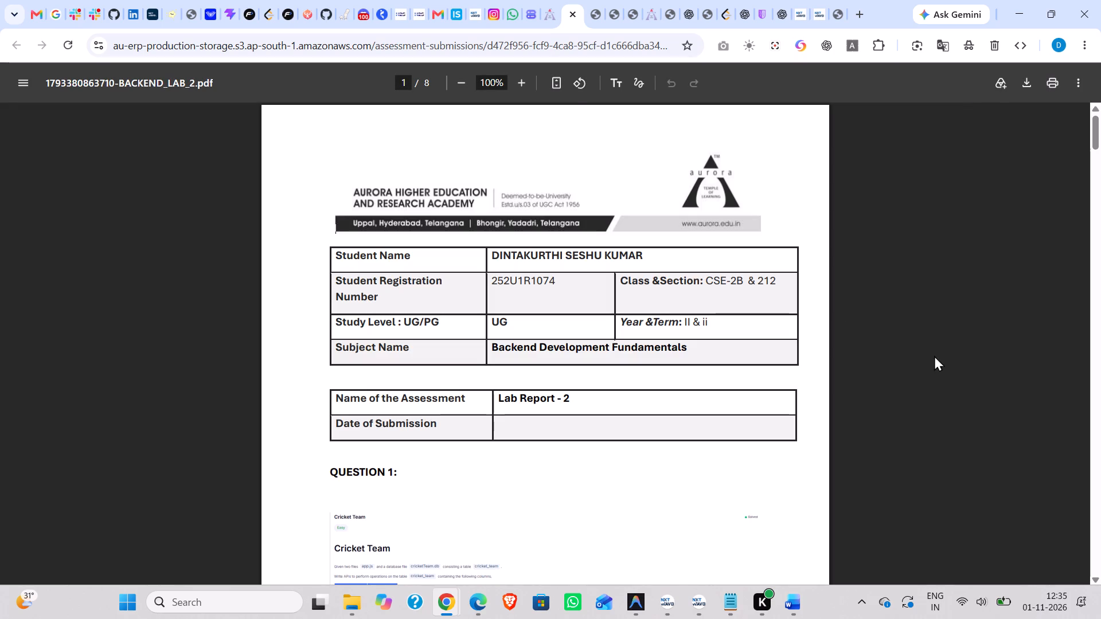
{"action": "left_click", "coordinate": [597, 18]}
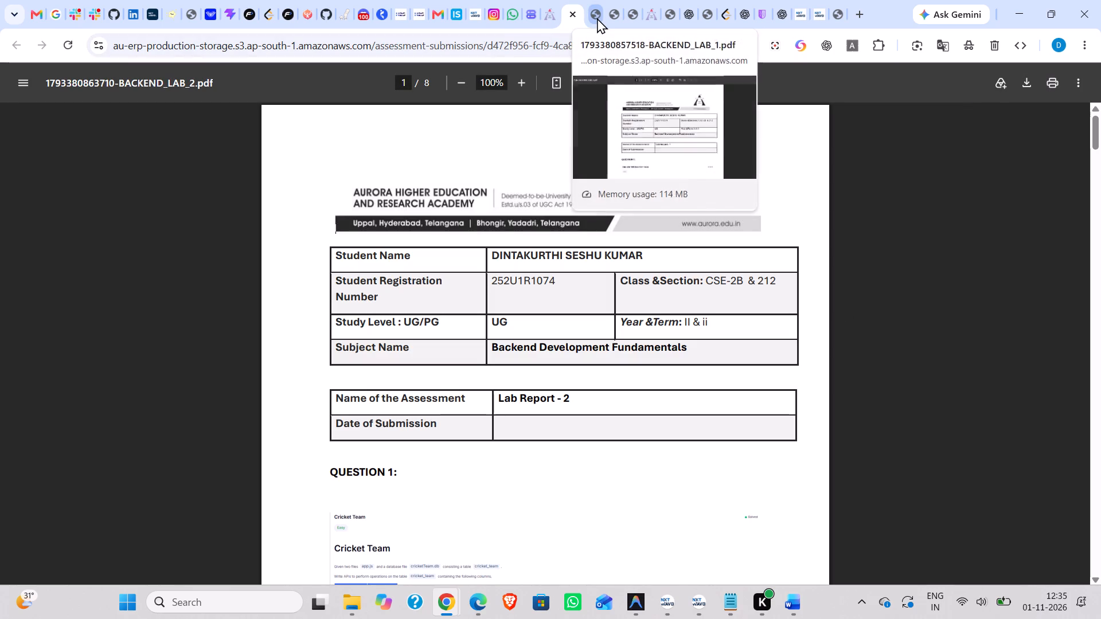
{"action": "left_click", "coordinate": [577, 14]}
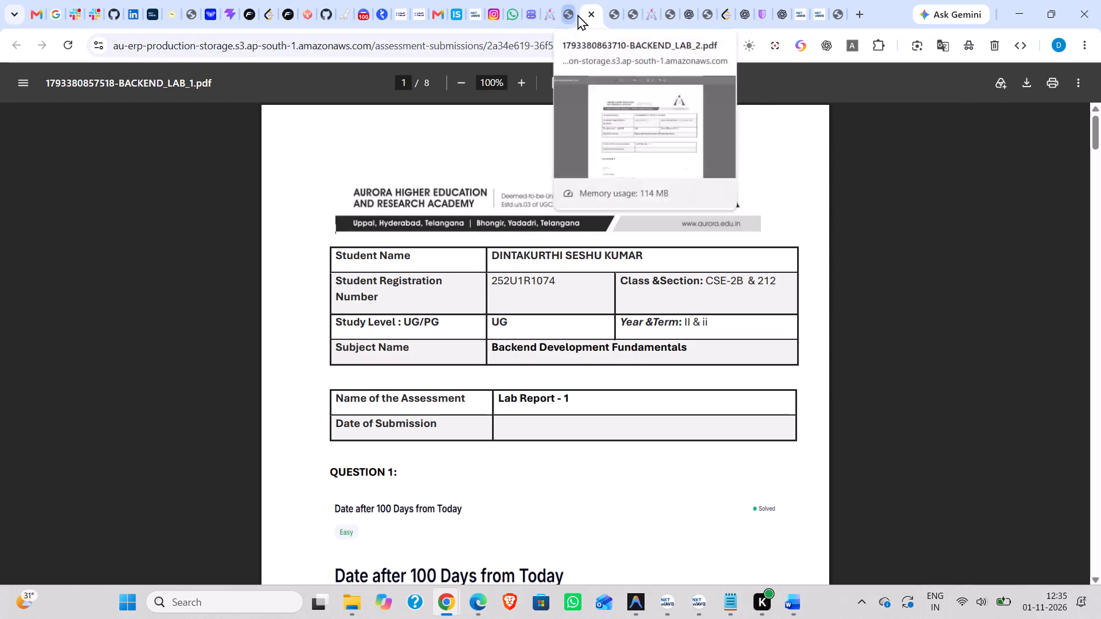
{"action": "left_click", "coordinate": [594, 20]}
{"action": "left_click", "coordinate": [567, 18]}
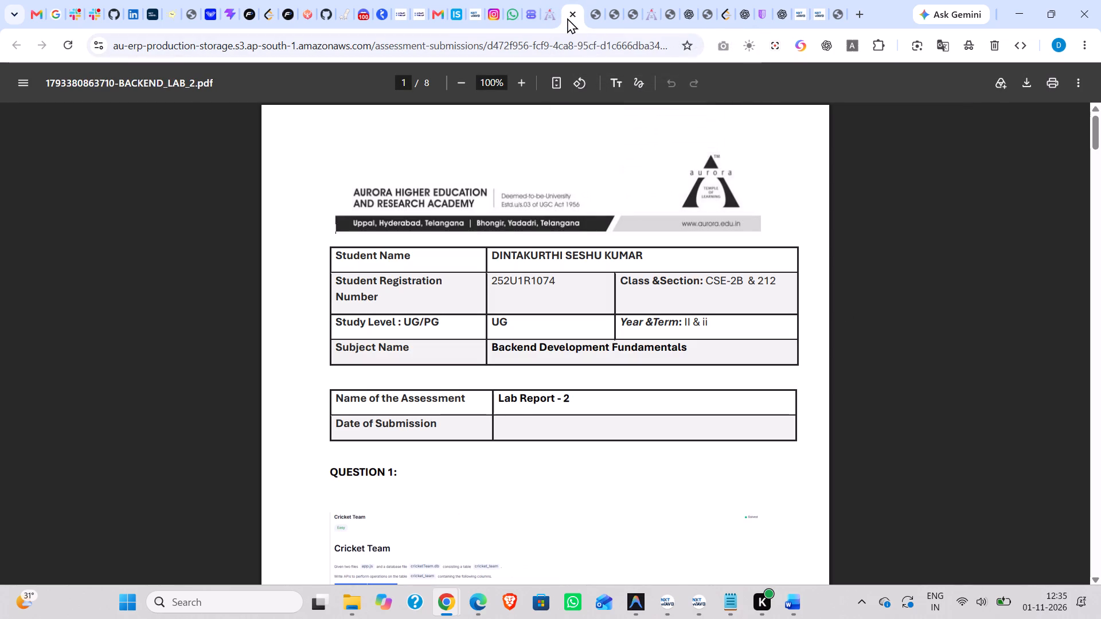
{"action": "left_click", "coordinate": [555, 9]}
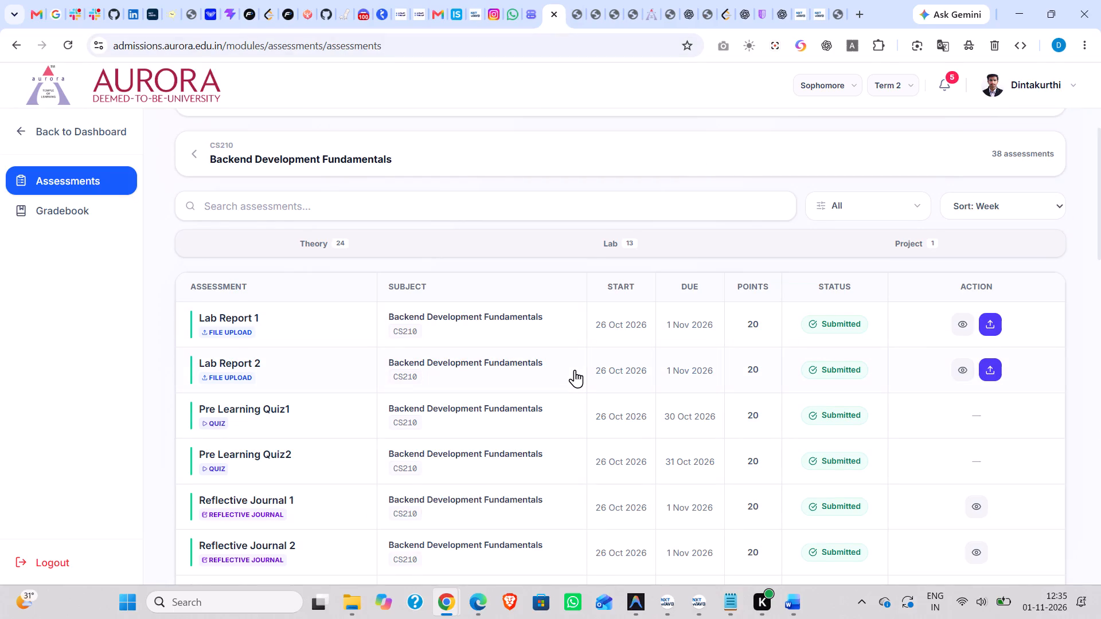
{"action": "scroll", "coordinate": [575, 370], "scroll_direction": "down", "scroll_amount": 2}
{"action": "scroll", "coordinate": [570, 371], "scroll_direction": "up", "scroll_amount": 5}
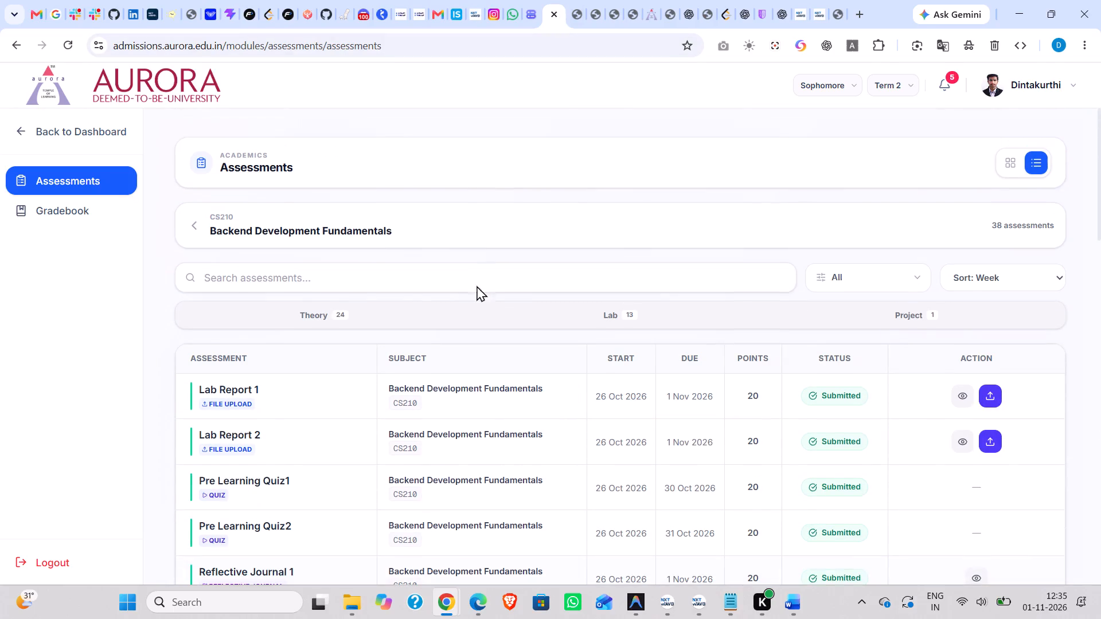
{"action": "left_click", "coordinate": [67, 37]}
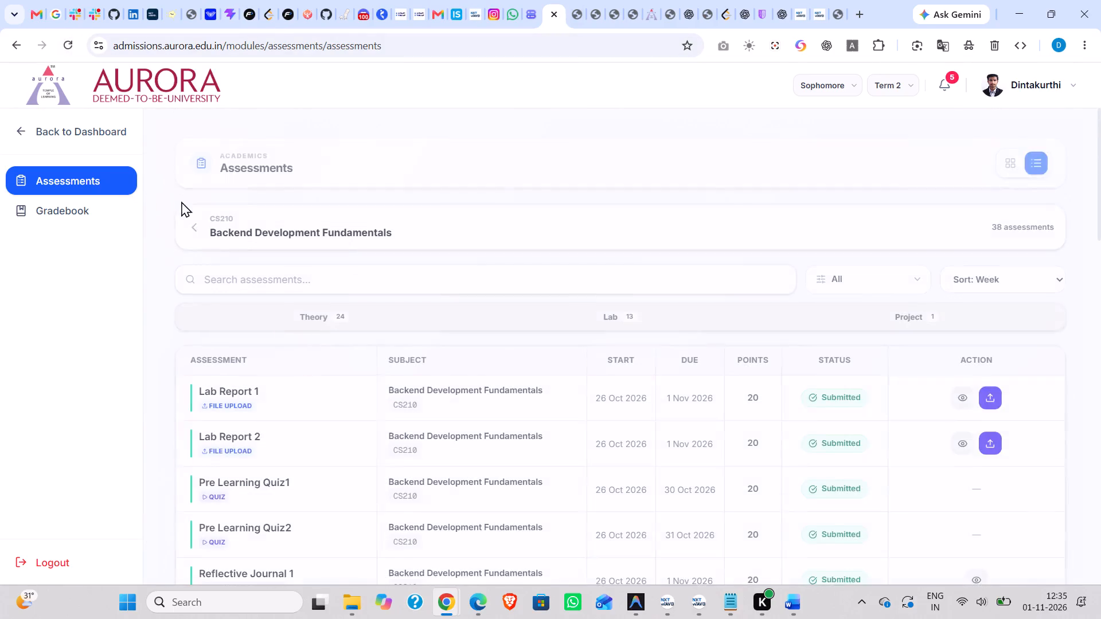
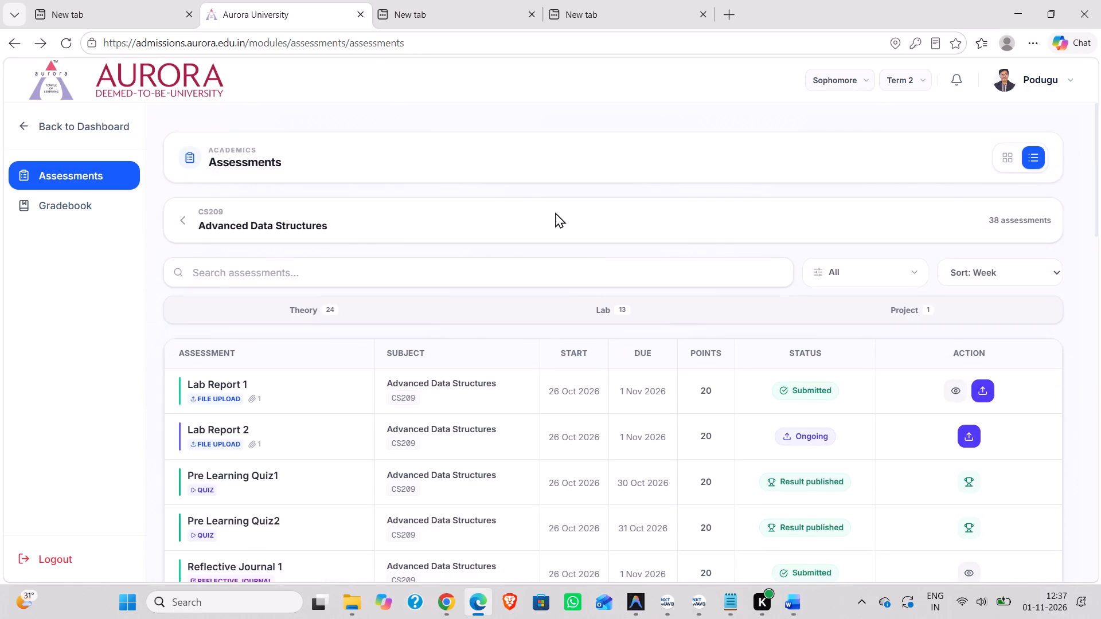
{"action": "scroll", "coordinate": [555, 212], "scroll_direction": "down", "scroll_amount": 2}
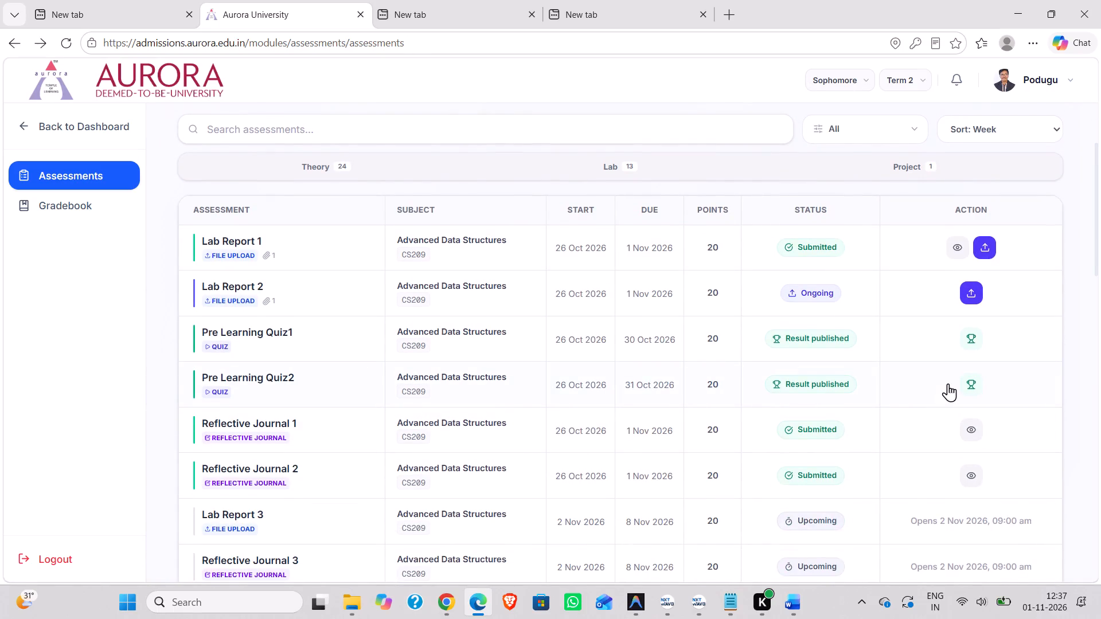
{"action": "left_click", "coordinate": [948, 383]}
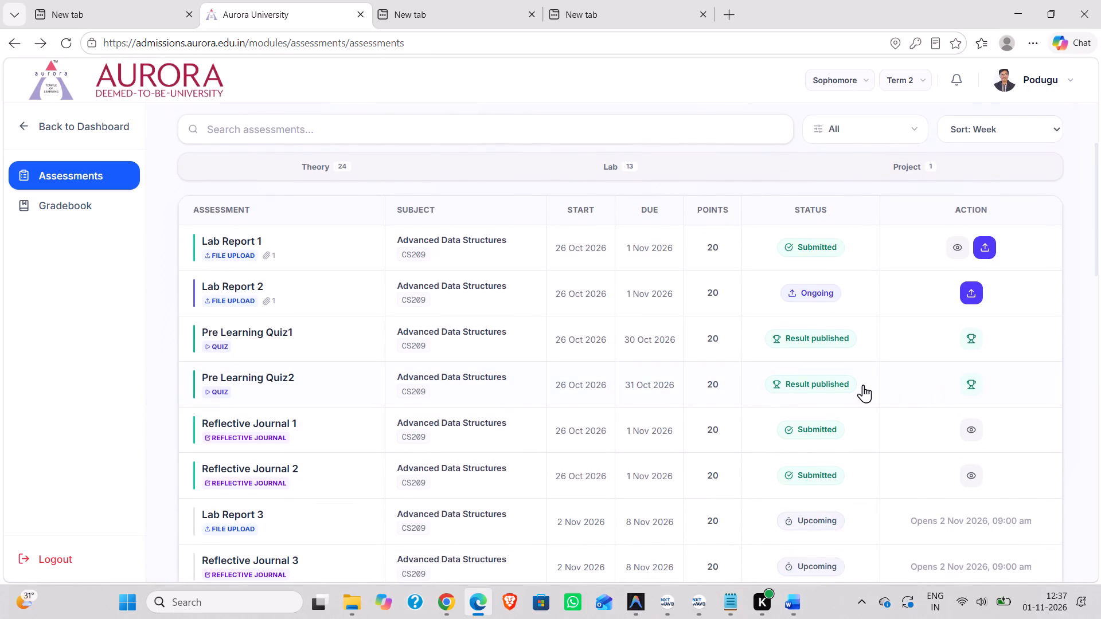
{"action": "left_click", "coordinate": [863, 385]}
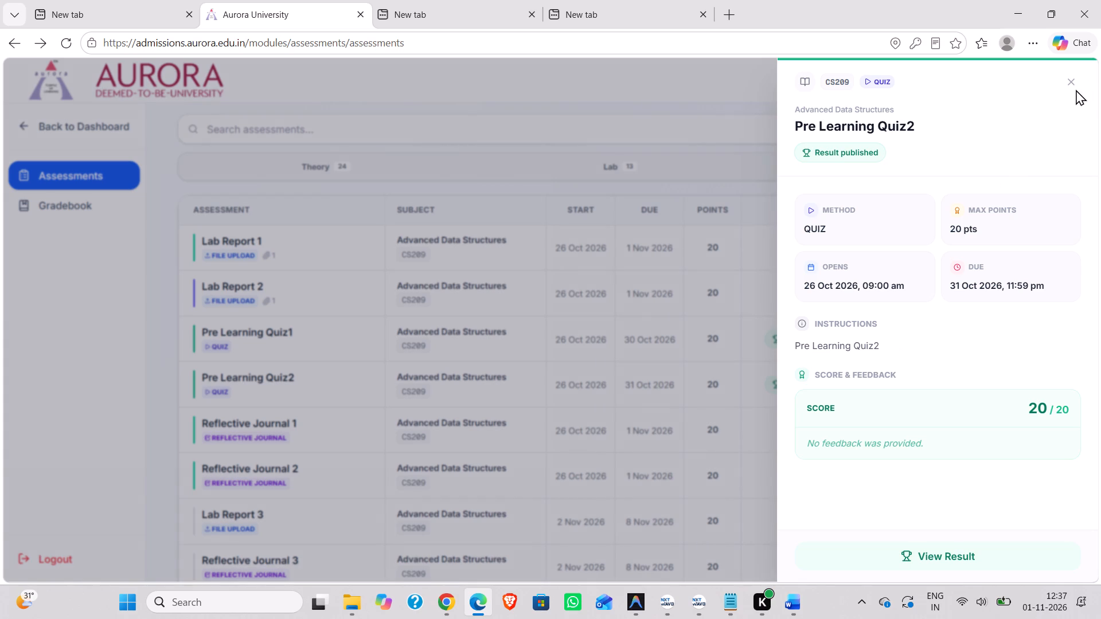
{"action": "left_click", "coordinate": [1071, 82]}
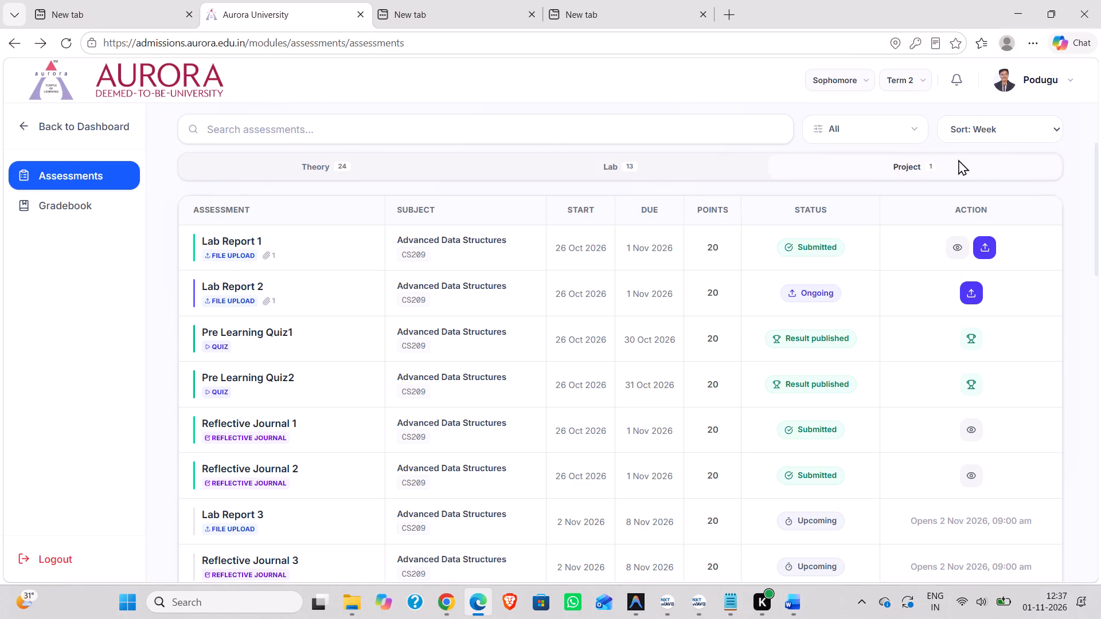
Open the submitted Advanced Data Structures Lab Report 1 document and review its cover page, coding questions and program screenshots.
{"action": "left_click", "coordinate": [959, 241]}
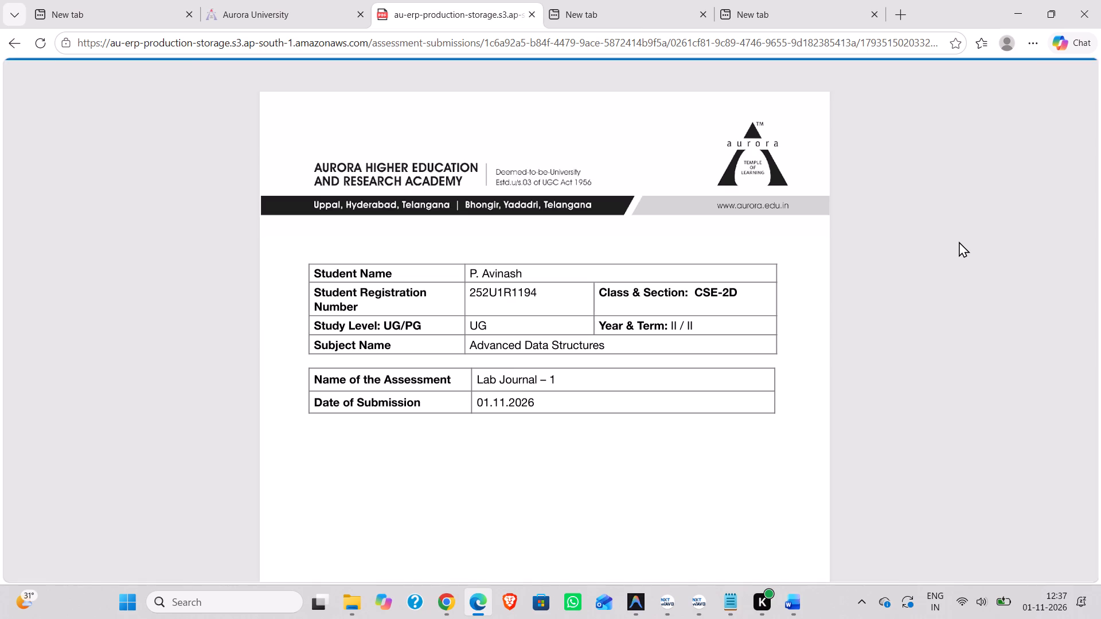
{"action": "scroll", "coordinate": [608, 289], "scroll_direction": "down", "scroll_amount": 10}
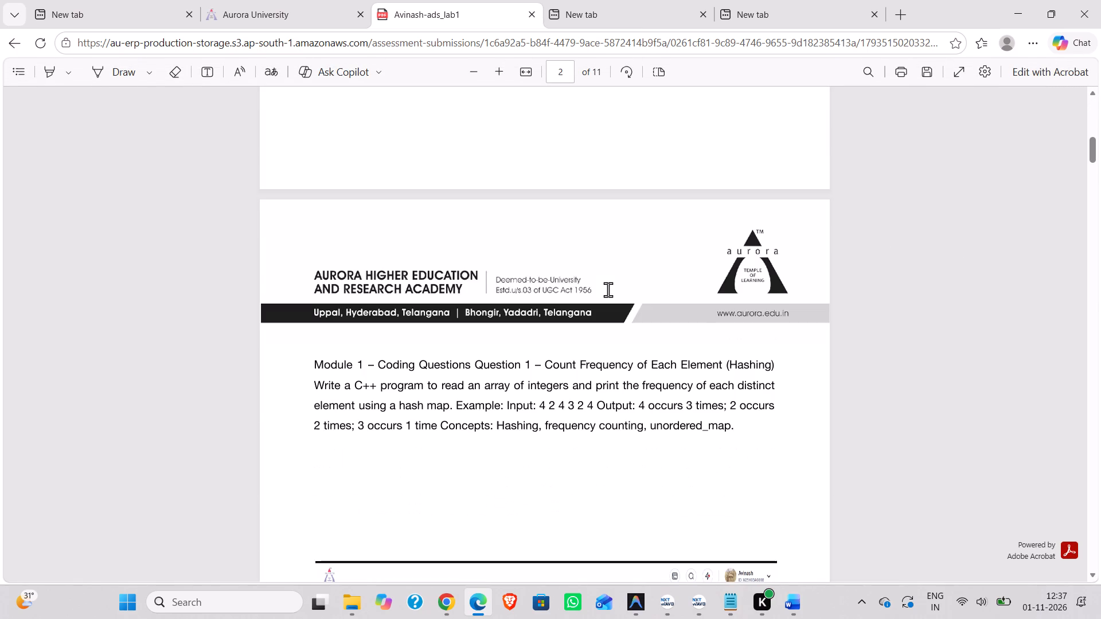
{"action": "scroll", "coordinate": [608, 289], "scroll_direction": "down", "scroll_amount": 5}
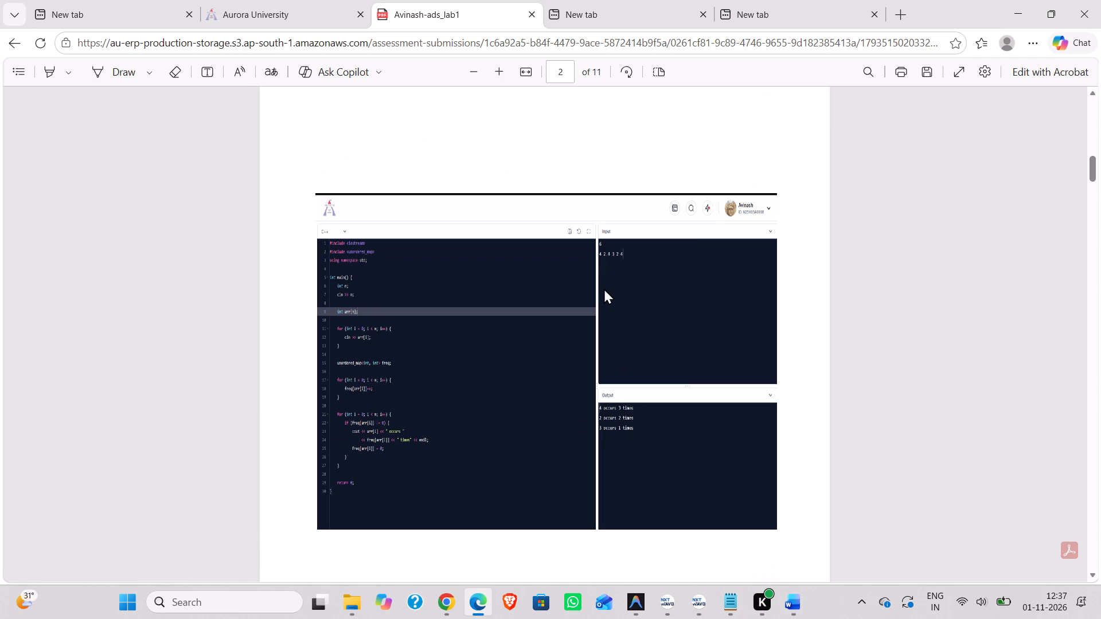
{"action": "scroll", "coordinate": [604, 288], "scroll_direction": "down", "scroll_amount": 12}
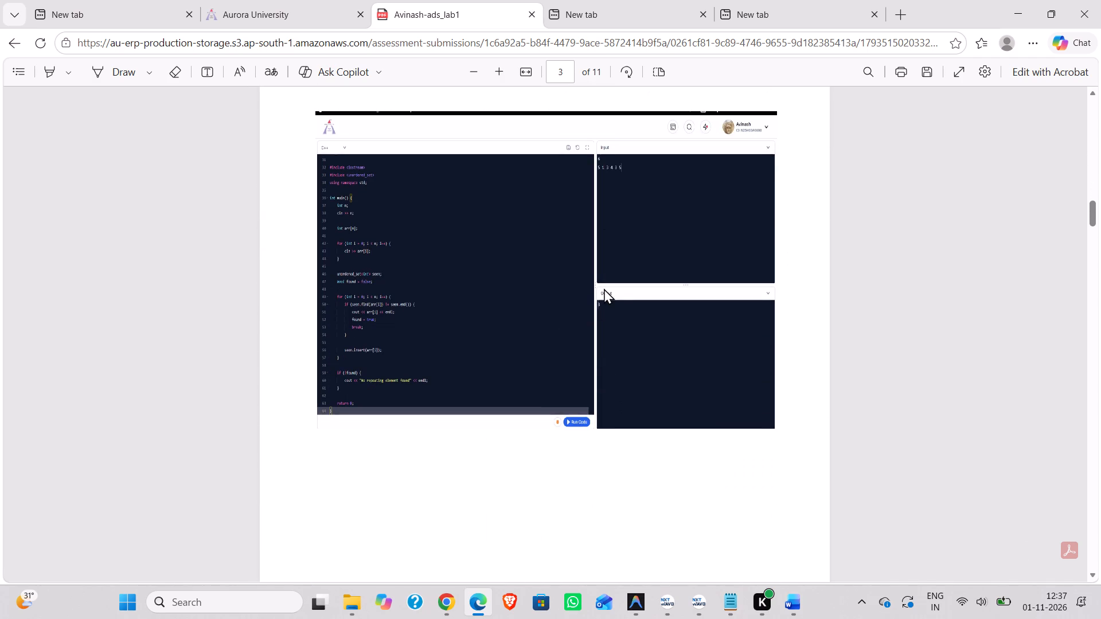
Review Questions 2 to 6 and their program screenshots in the submitted Lab Report 1 PDF, and close the document.
{"action": "scroll", "coordinate": [604, 288], "scroll_direction": "up", "scroll_amount": 4}
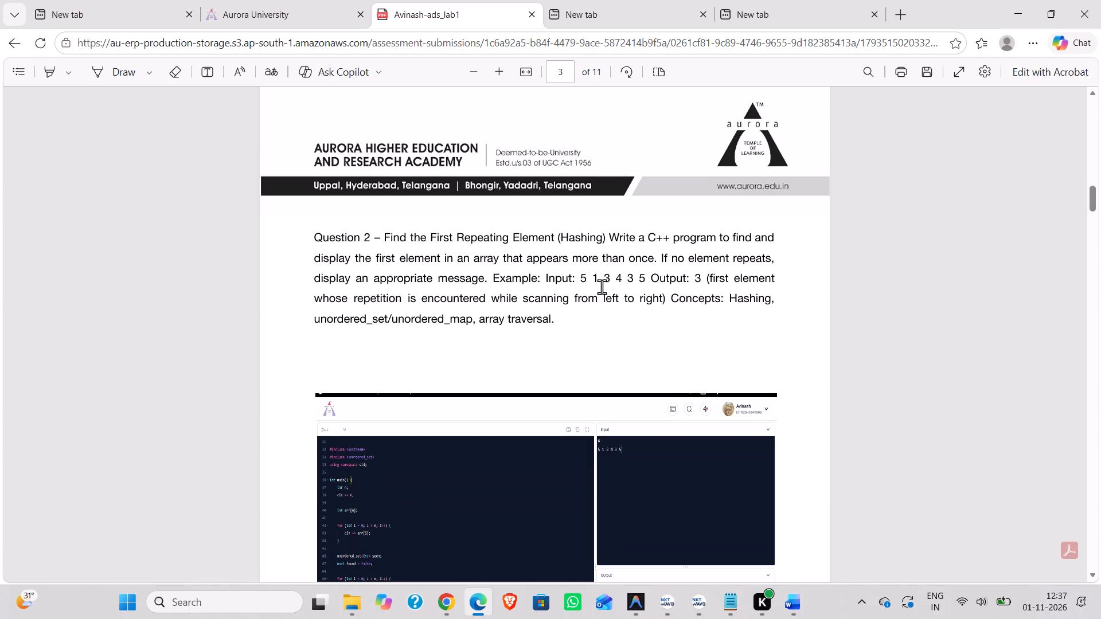
{"action": "scroll", "coordinate": [602, 287], "scroll_direction": "down", "scroll_amount": 13}
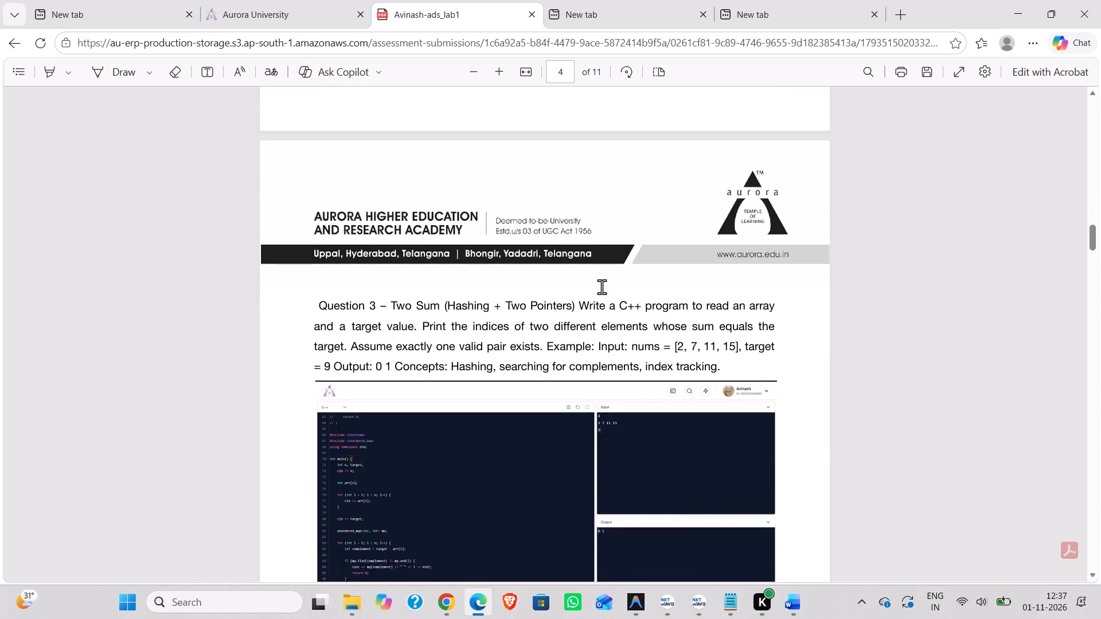
{"action": "scroll", "coordinate": [602, 287], "scroll_direction": "down", "scroll_amount": 19}
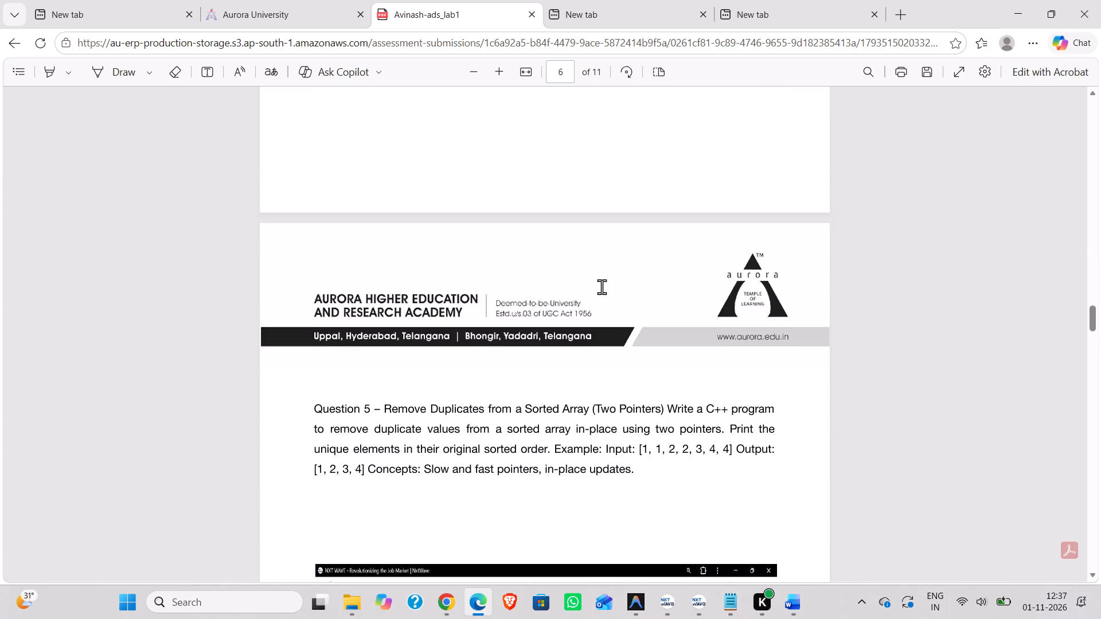
{"action": "scroll", "coordinate": [602, 287], "scroll_direction": "down", "scroll_amount": 15}
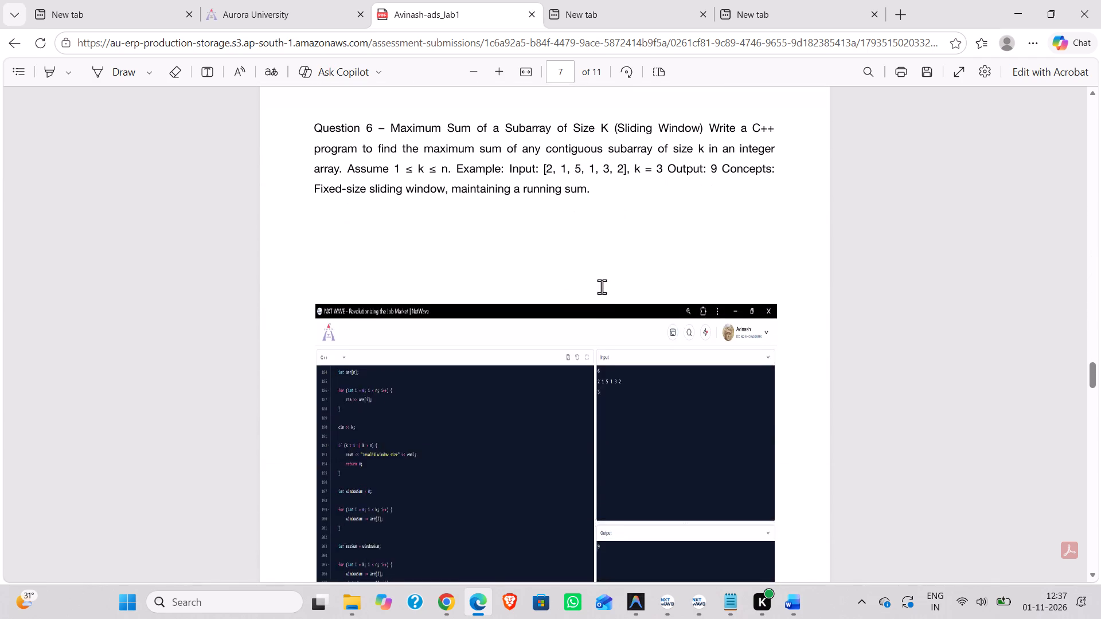
{"action": "scroll", "coordinate": [602, 287], "scroll_direction": "down", "scroll_amount": 5}
{"action": "left_click", "coordinate": [535, 22]}
{"action": "left_click", "coordinate": [526, 14]}
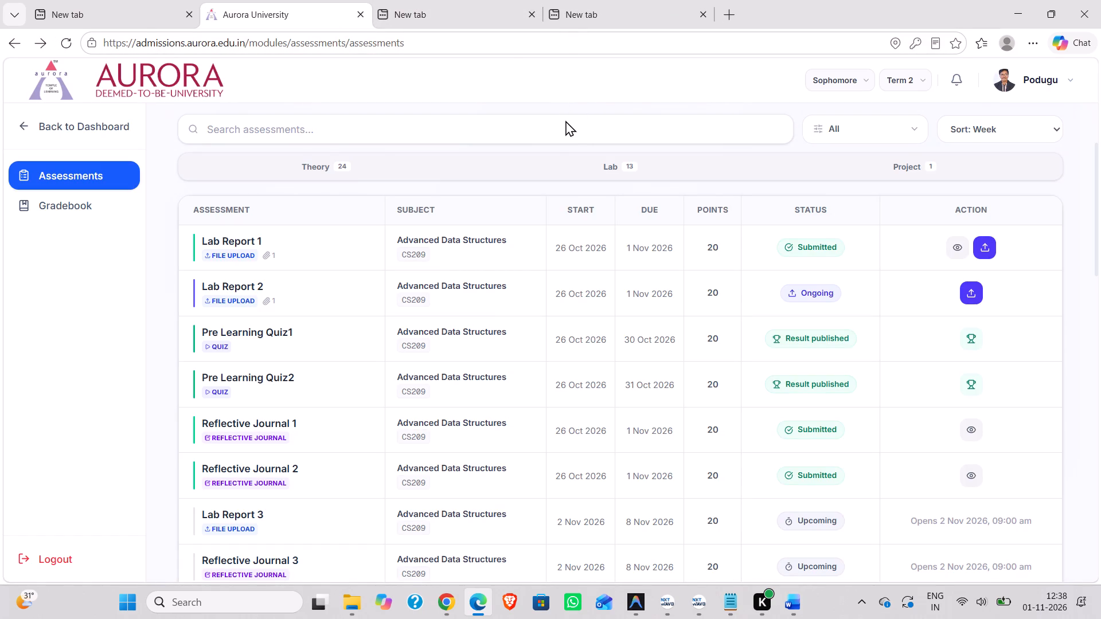
Return from the Advanced Data Structures assessment list to the assessments overview of all subjects.
{"action": "left_click", "coordinate": [10, 131]}
{"action": "left_click", "coordinate": [246, 366]}
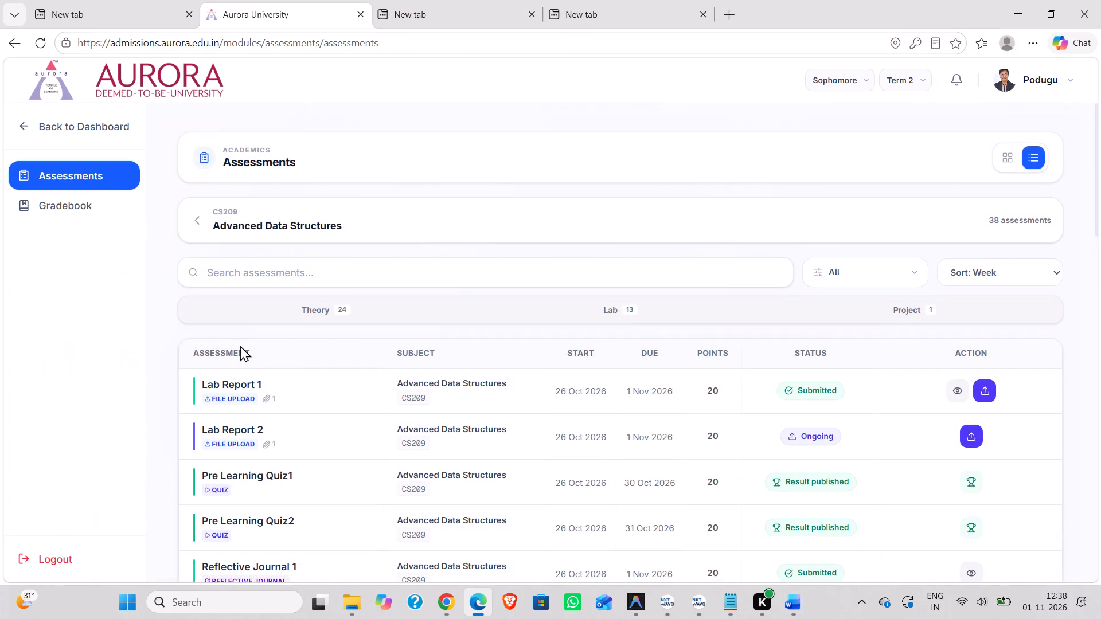
{"action": "left_click", "coordinate": [197, 219]}
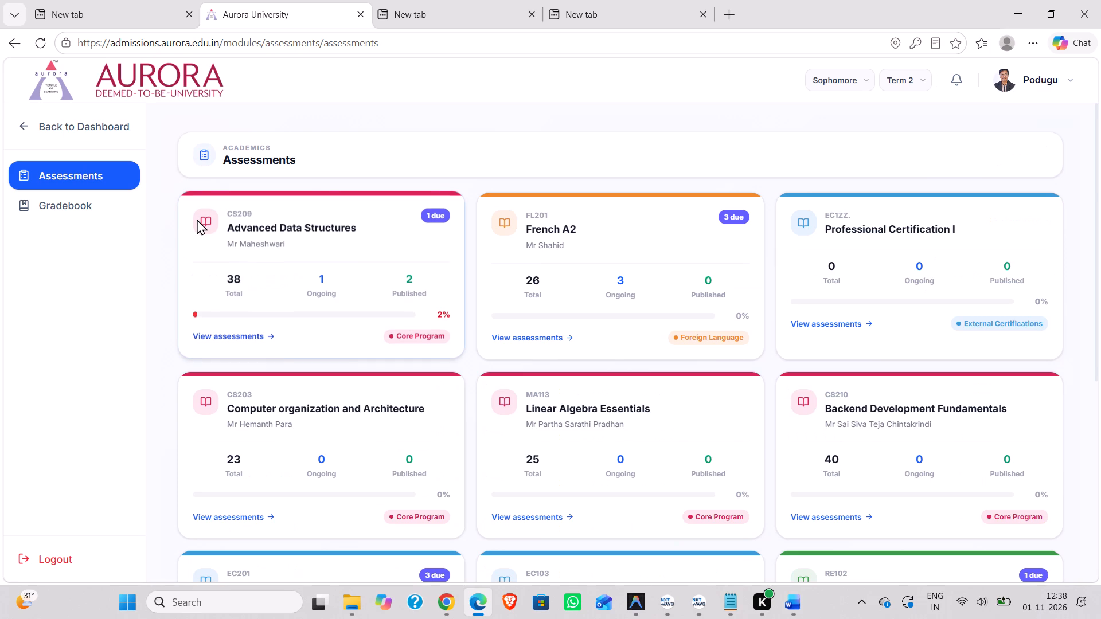
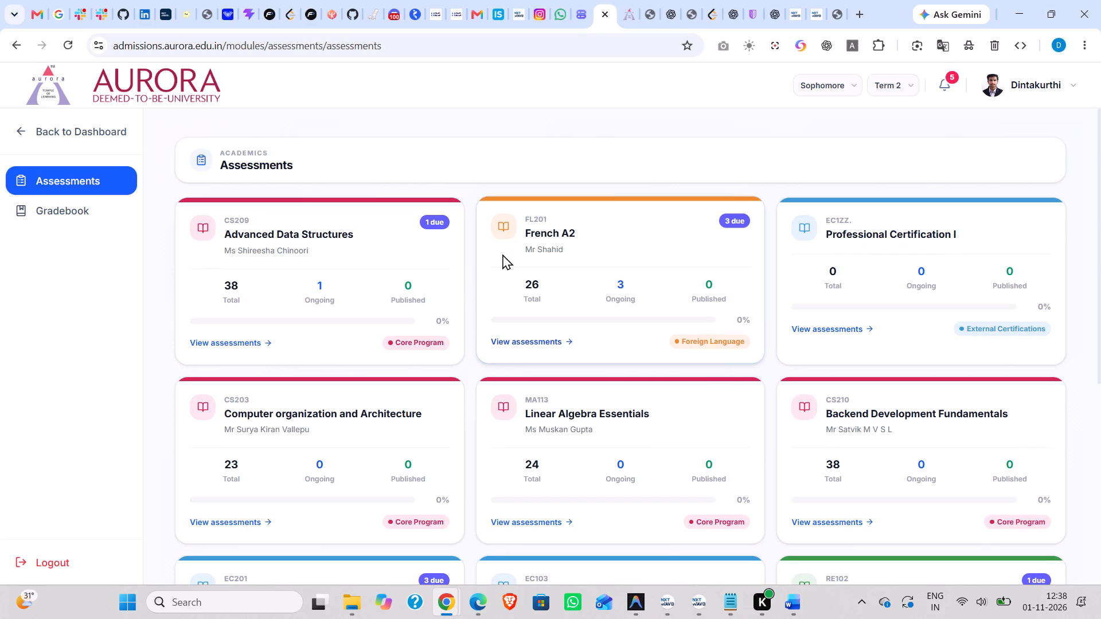
Check the assessment lists of Computer organization and Architecture, Linear Algebra Essentials and Backend Development Fundamentals for pending work.
{"action": "scroll", "coordinate": [348, 322], "scroll_direction": "down", "scroll_amount": 1}
{"action": "left_click", "coordinate": [257, 440]}
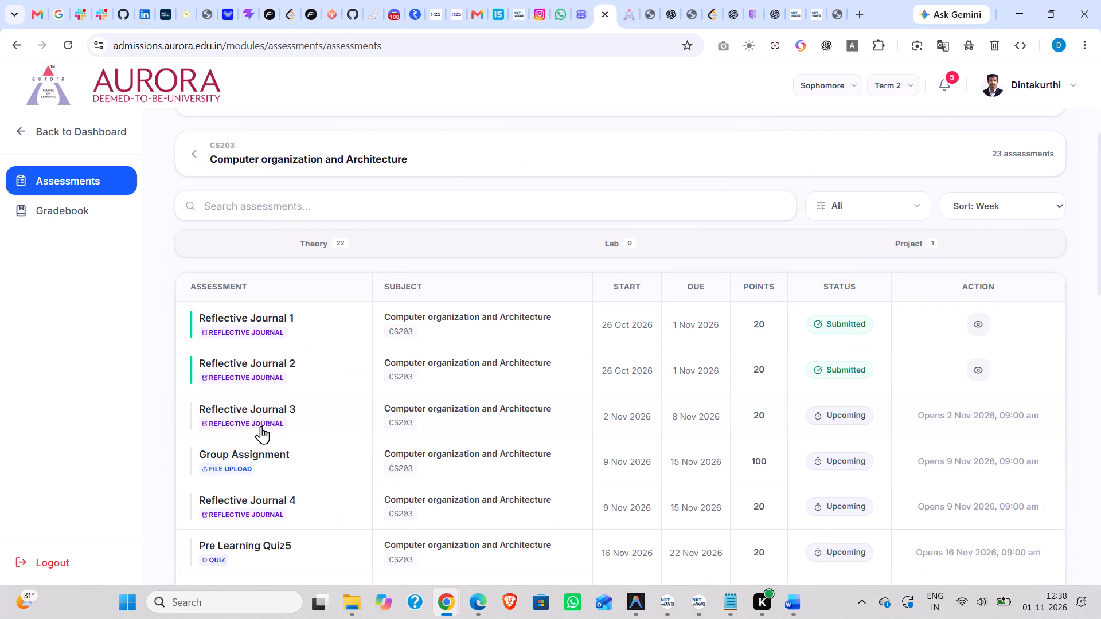
{"action": "left_click", "coordinate": [202, 151]}
{"action": "left_click", "coordinate": [196, 154]}
{"action": "left_click", "coordinate": [561, 448]}
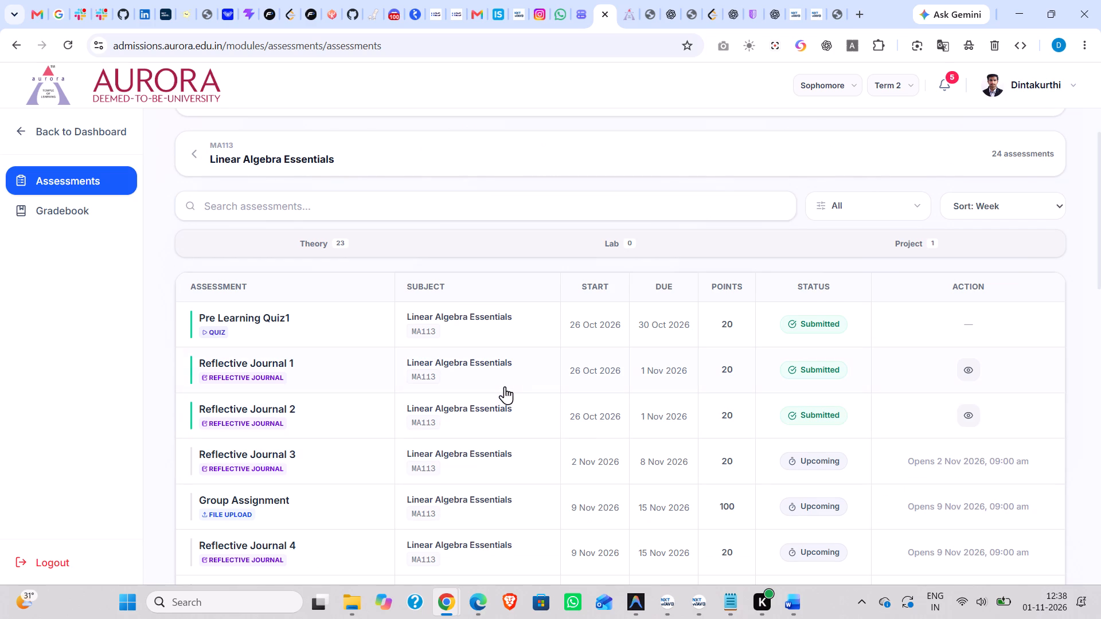
{"action": "left_click", "coordinate": [198, 154]}
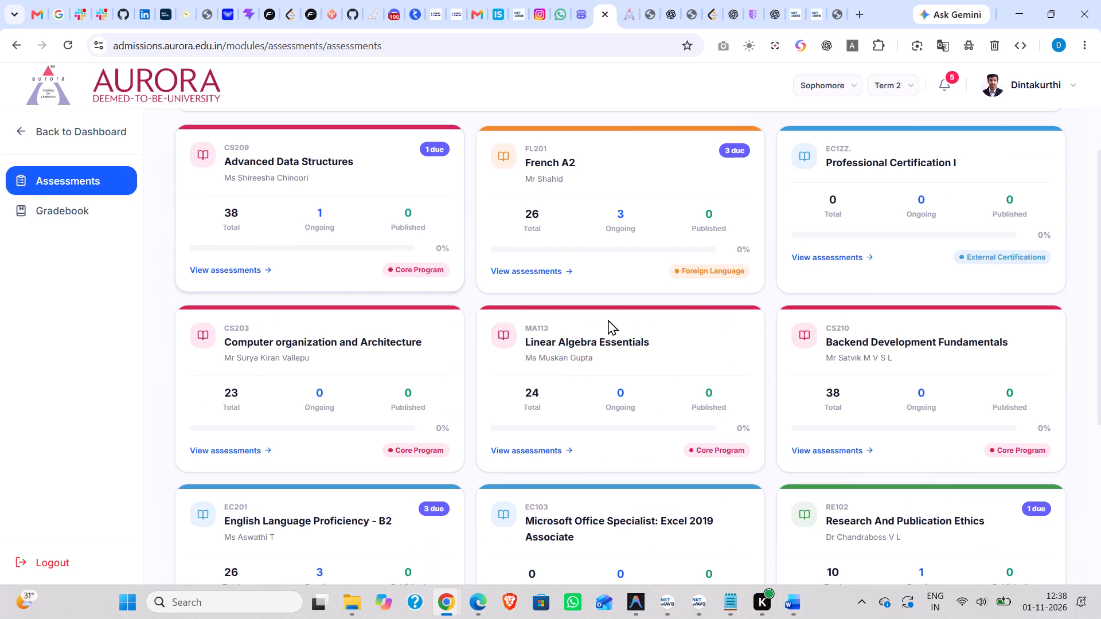
{"action": "left_click", "coordinate": [860, 435]}
{"action": "scroll", "coordinate": [573, 365], "scroll_direction": "down", "scroll_amount": 2}
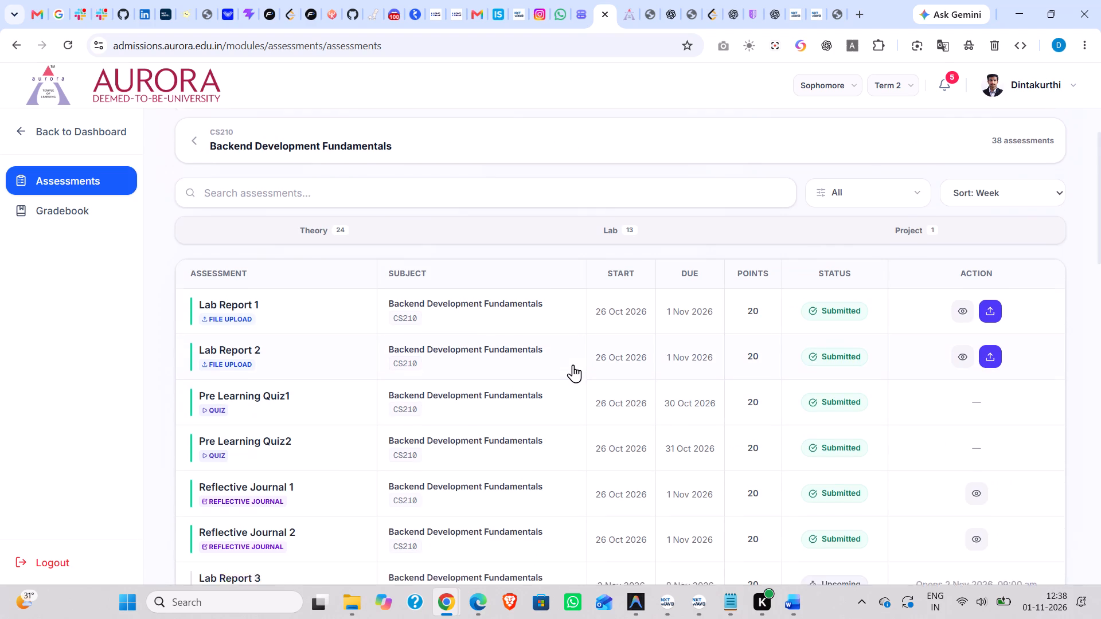
{"action": "scroll", "coordinate": [325, 259], "scroll_direction": "up", "scroll_amount": 3}
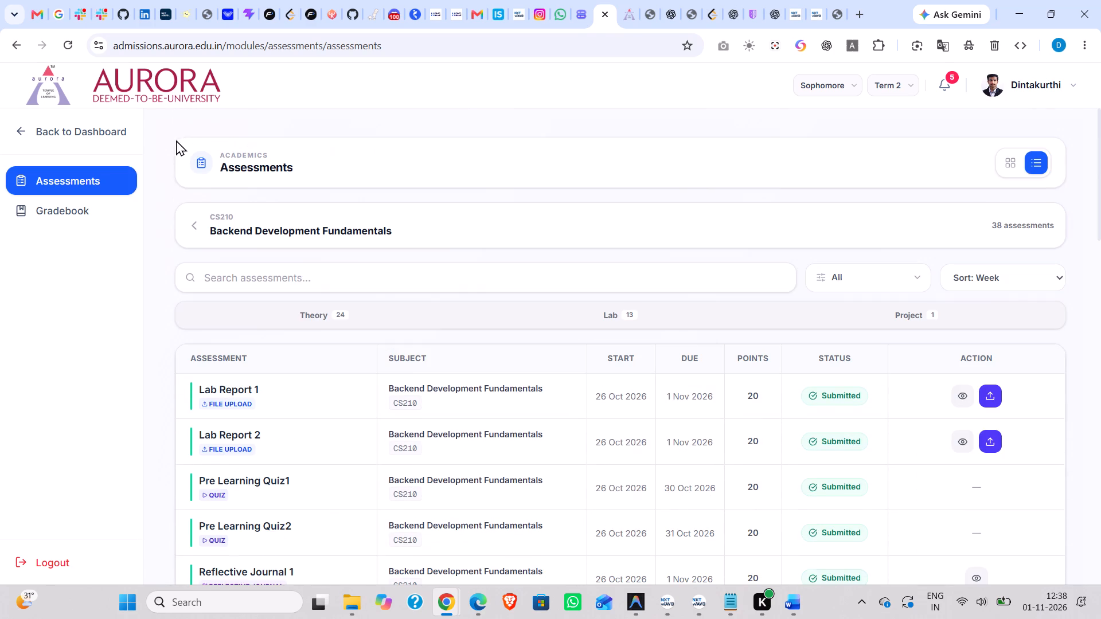
{"action": "left_click", "coordinate": [200, 226]}
Review the submission statuses in the Advanced Data Structures assessment list and return to the course overview.
{"action": "left_click", "coordinate": [317, 306]}
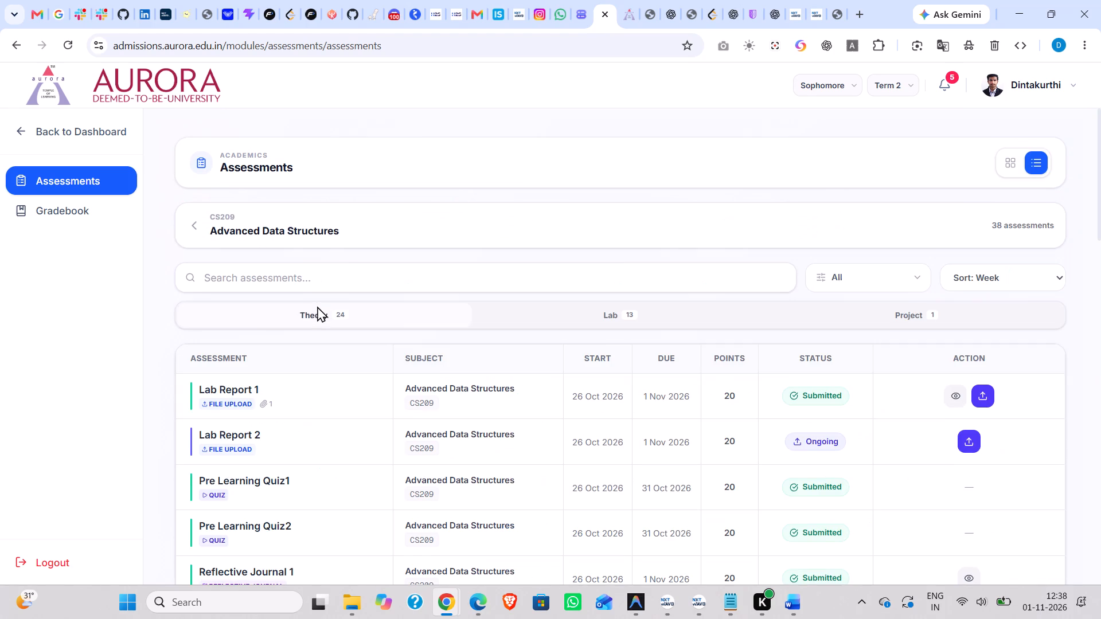
{"action": "scroll", "coordinate": [317, 306], "scroll_direction": "down", "scroll_amount": 2}
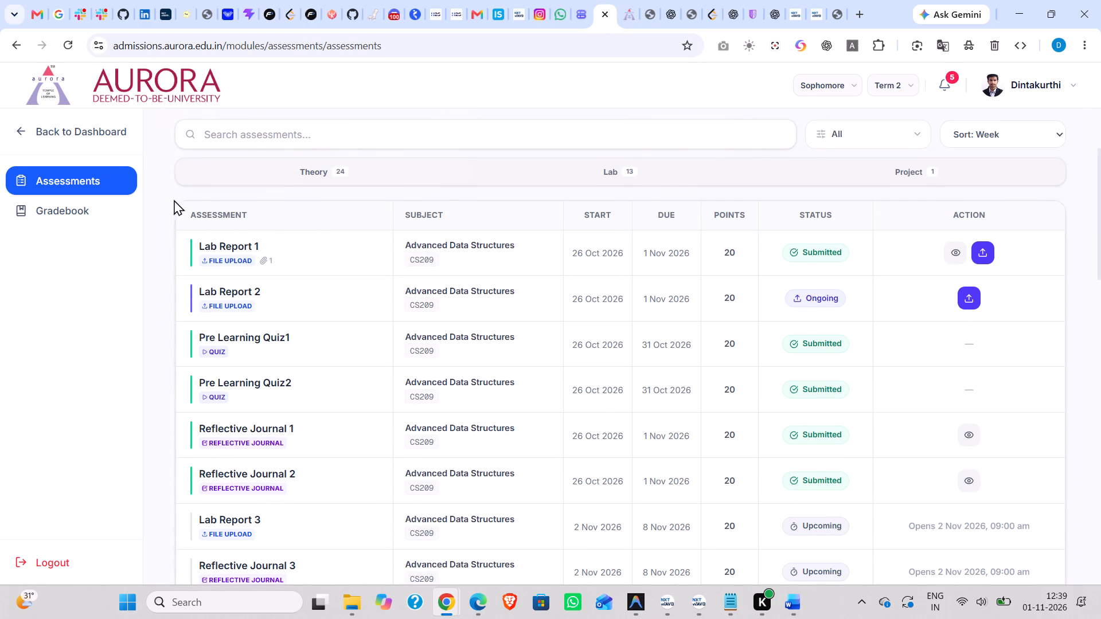
{"action": "scroll", "coordinate": [248, 297], "scroll_direction": "up", "scroll_amount": 3}
{"action": "left_click", "coordinate": [194, 232]}
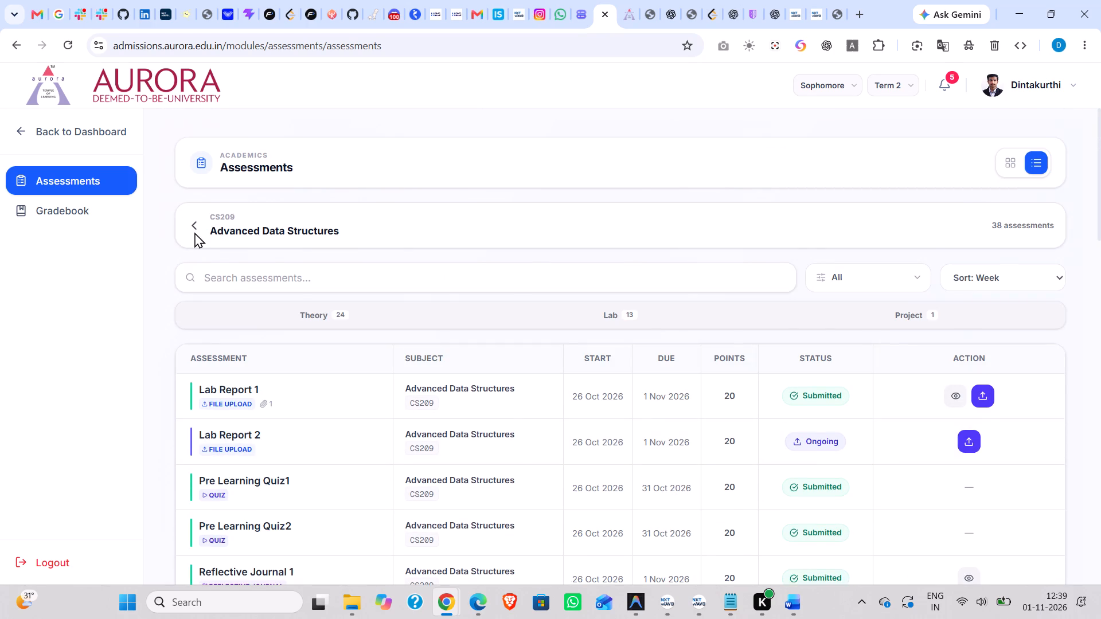
{"action": "scroll", "coordinate": [389, 314], "scroll_direction": "down", "scroll_amount": 3}
{"action": "scroll", "coordinate": [389, 315], "scroll_direction": "up", "scroll_amount": 3}
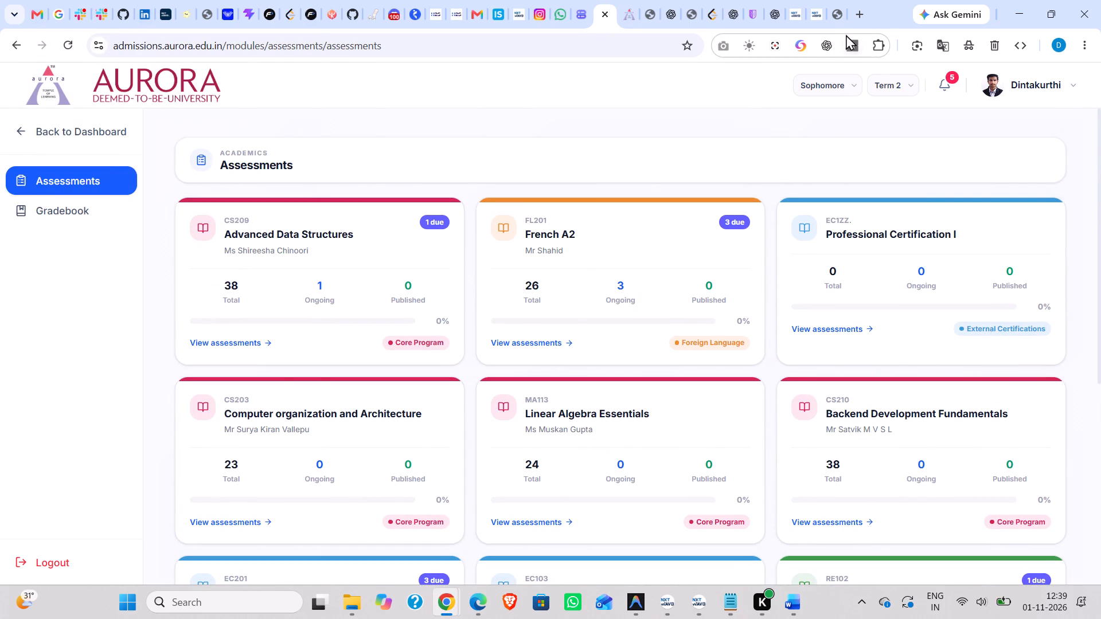
Open a new Chrome tab, and switch to Microsoft Edge to look through its open tabs.
{"action": "left_click", "coordinate": [862, 16]}
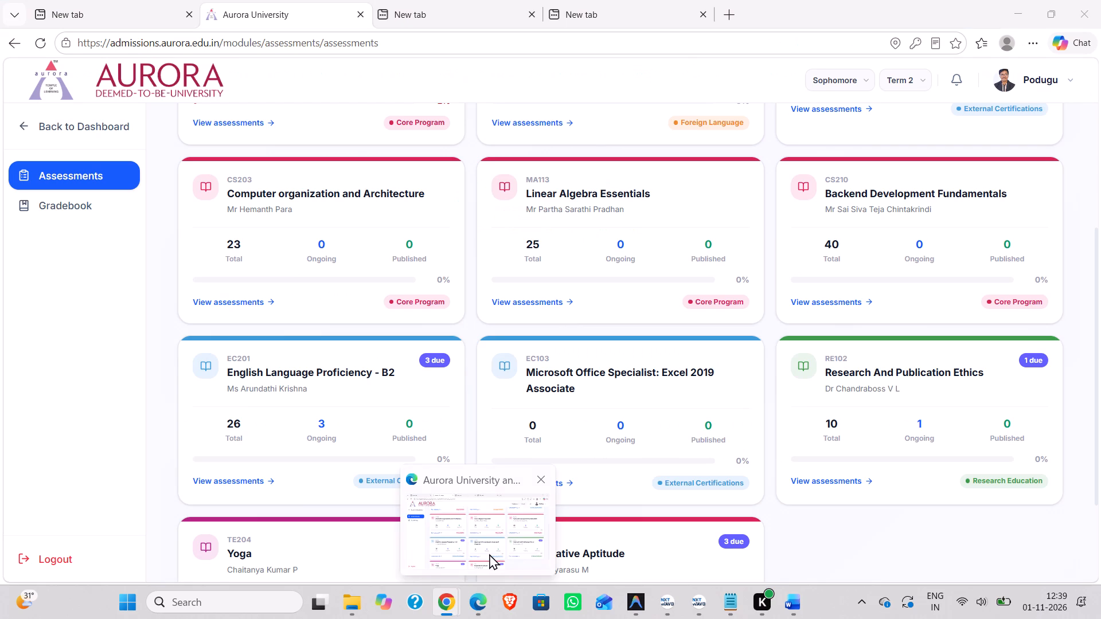
{"action": "left_click", "coordinate": [489, 554]}
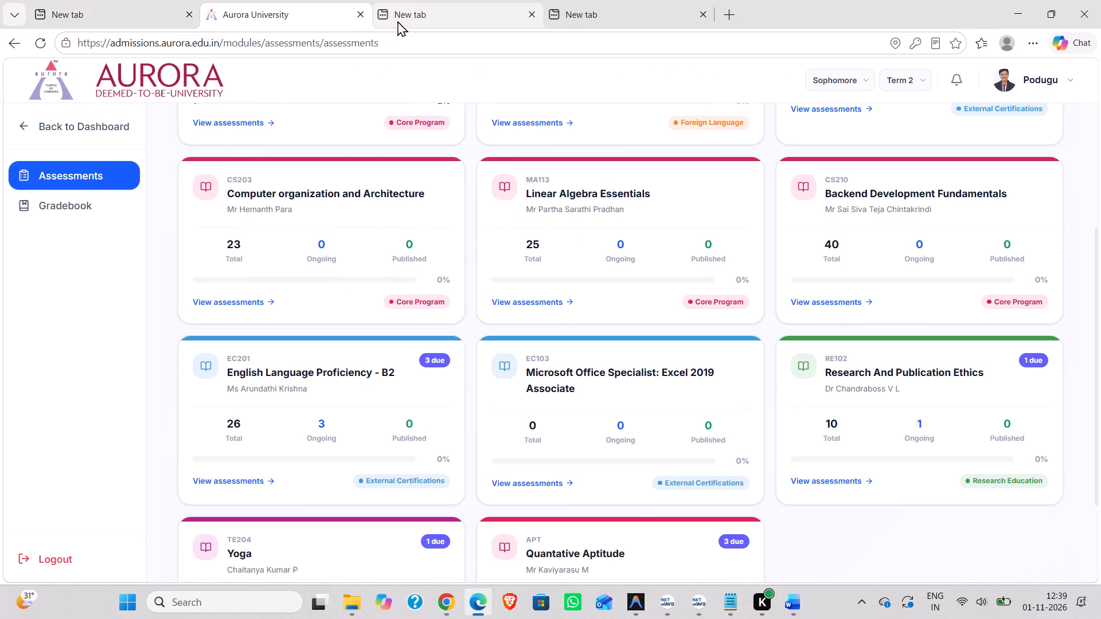
{"action": "left_click", "coordinate": [420, 6]}
{"action": "left_click", "coordinate": [614, 18]}
Minimize the Edge and Chrome windows and the open Word documents, including DSA_LAB_1 and lab_Report_1.
{"action": "left_click", "coordinate": [1004, 17]}
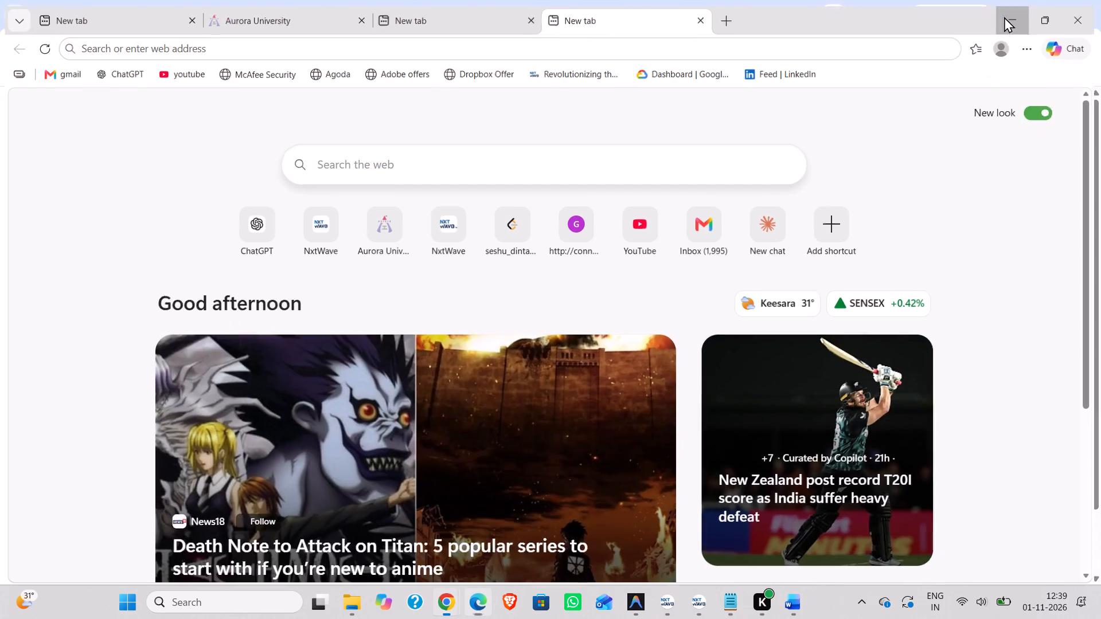
{"action": "left_click", "coordinate": [1004, 17]}
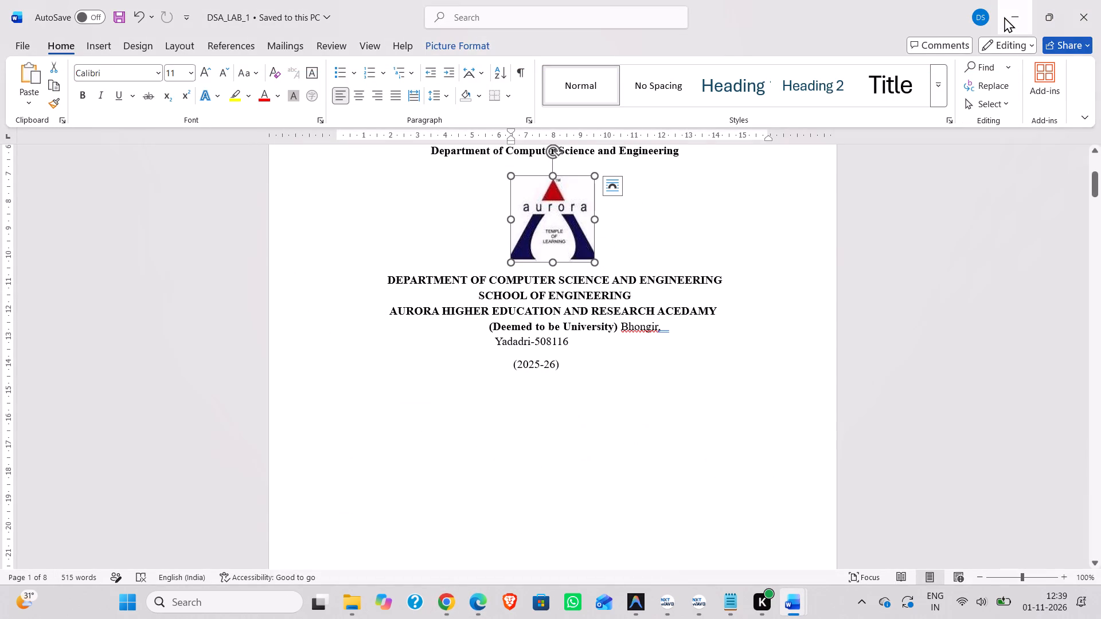
{"action": "left_click", "coordinate": [1004, 17]}
{"action": "left_click", "coordinate": [1015, 16]}
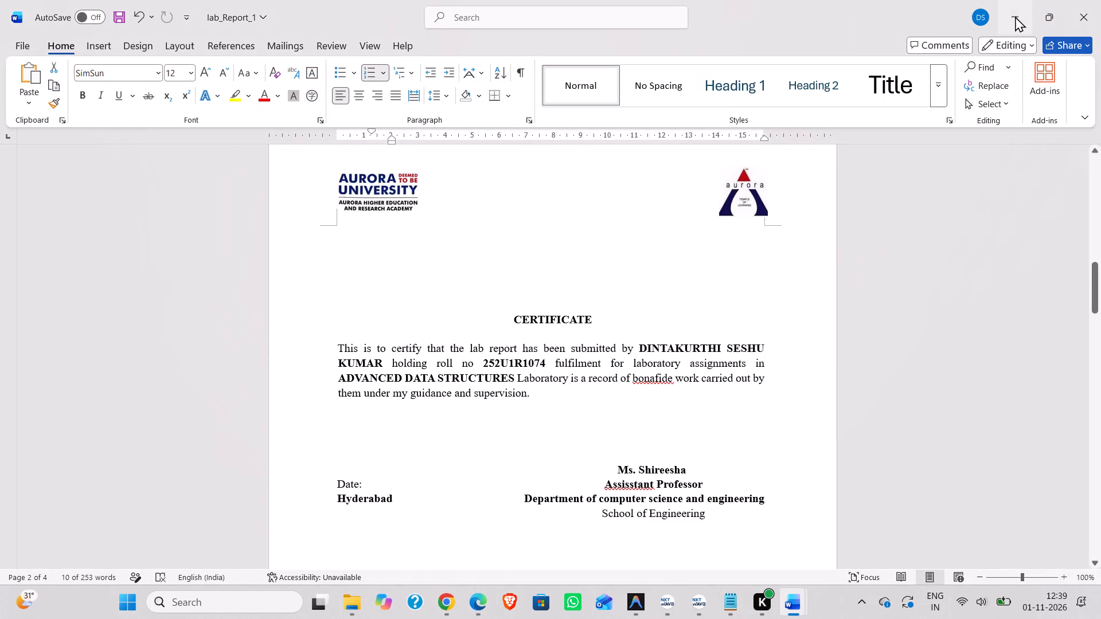
{"action": "left_click", "coordinate": [1015, 16]}
{"action": "left_click", "coordinate": [1015, 16]}
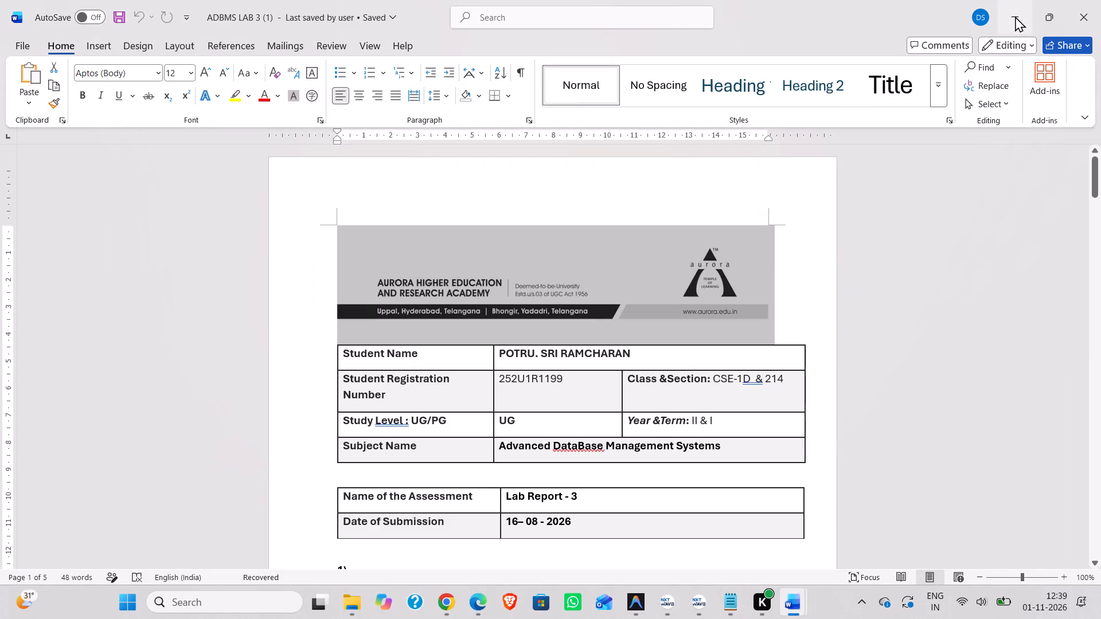